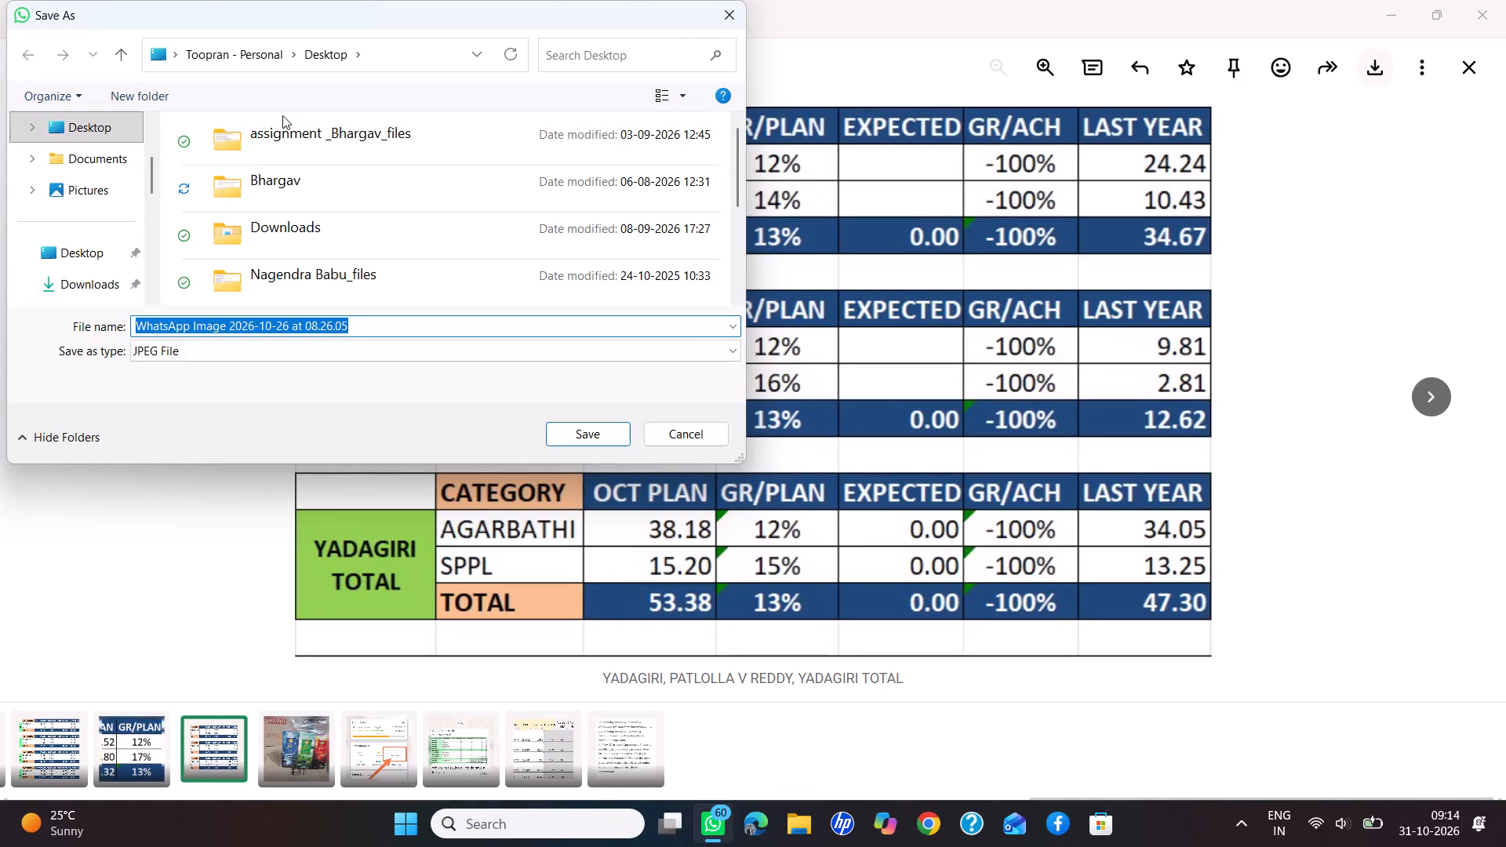
# Clear the suggested file name for the sales plan image being saved as a JPEG to the Desktop.
pyautogui.tripleClick(148, 118)
pyautogui.tripleClick(148, 118)
pyautogui.click(148, 118)
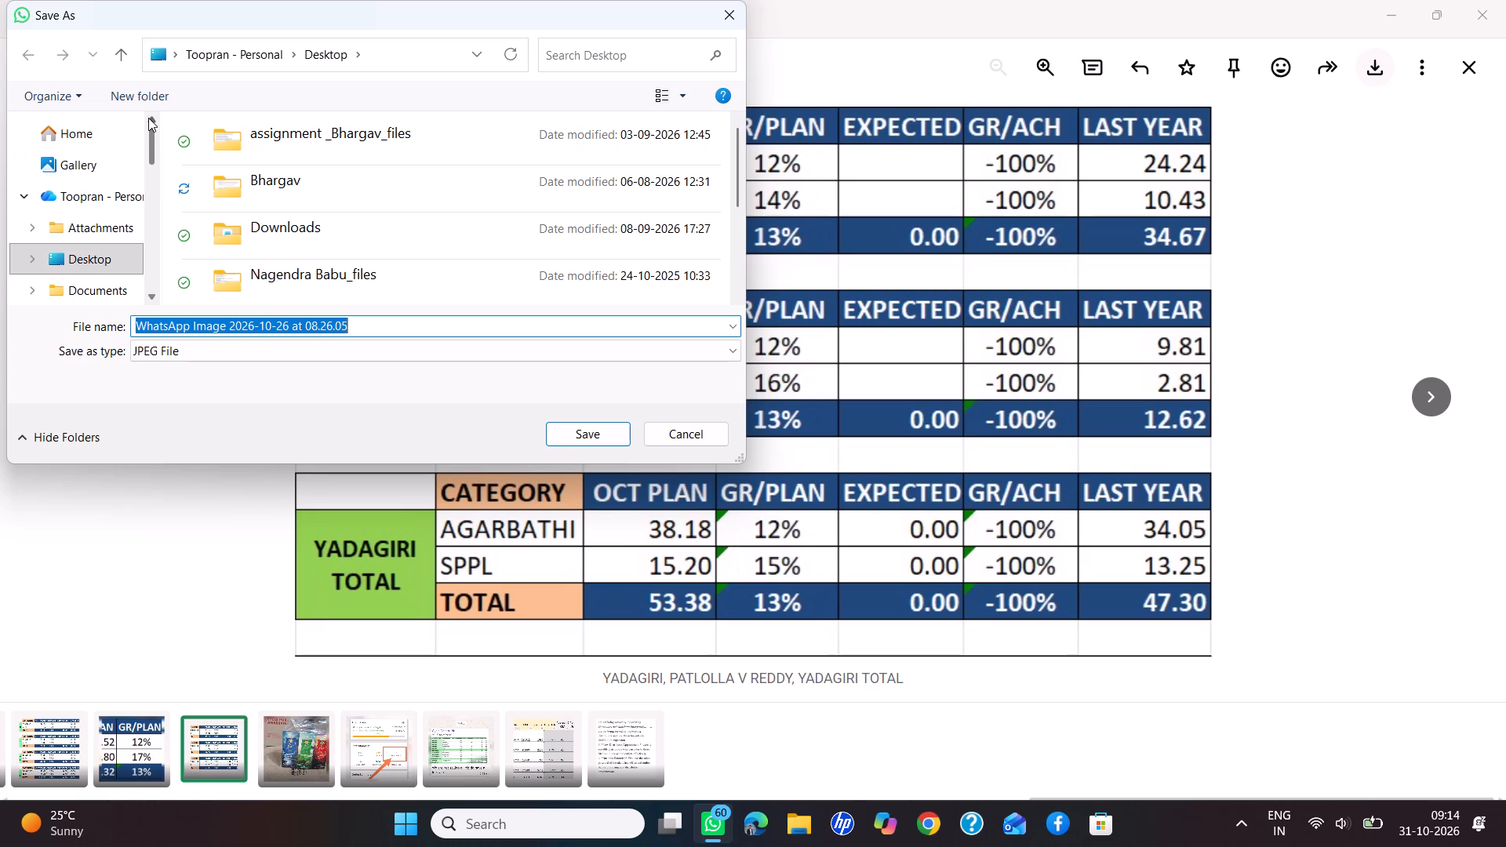
pyautogui.click(359, 323)
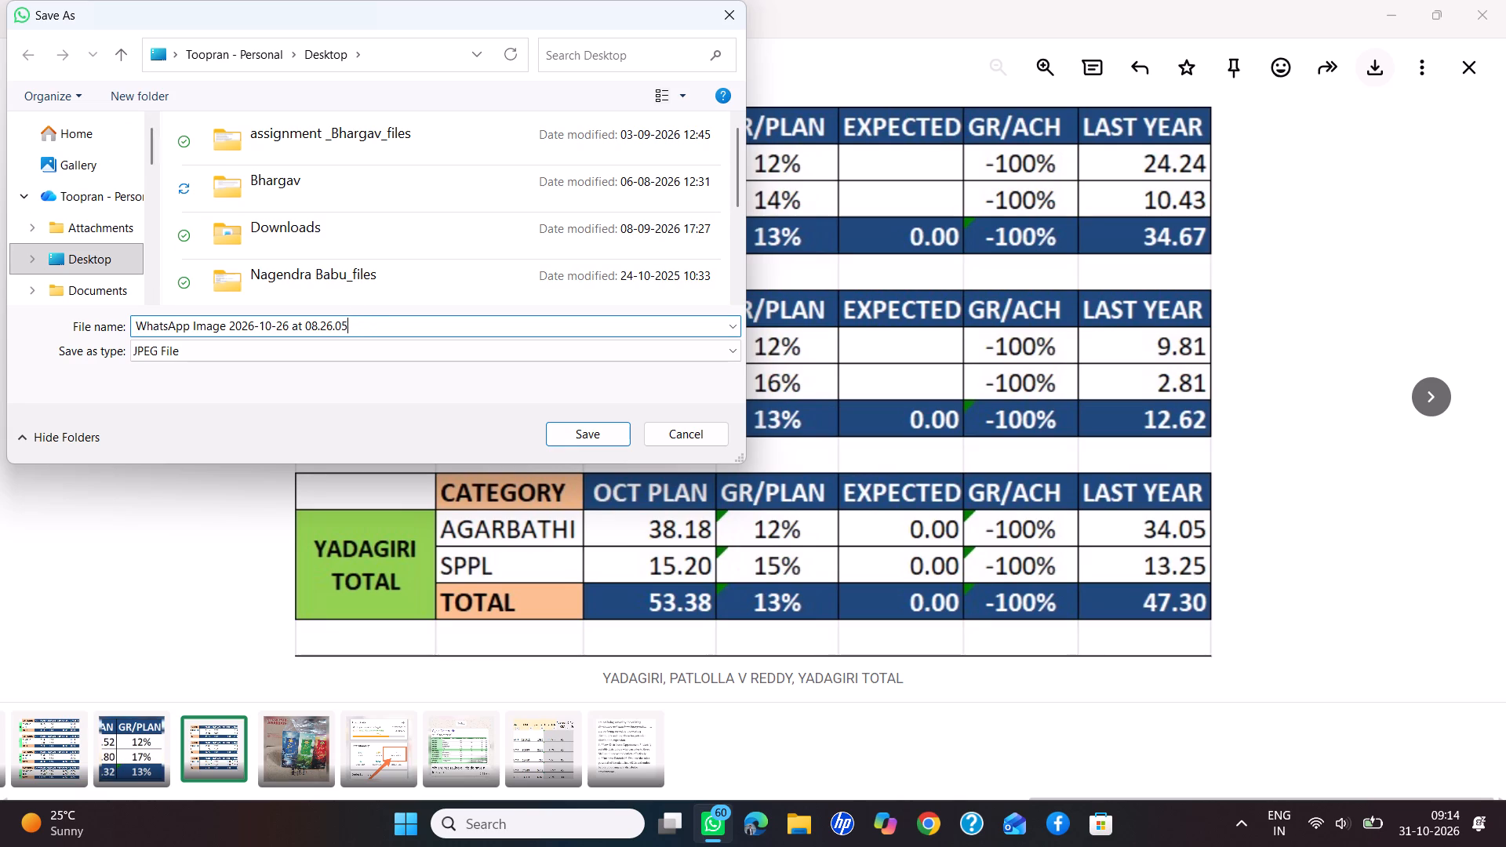
pyautogui.press('BackSpace')
pyautogui.press('BackSpace')
pyautogui.press('BackSpace')
pyautogui.press('BackSpace')
pyautogui.press('BackSpace')
pyautogui.press('BackSpace')
pyautogui.press('BackSpace')
pyautogui.press('BackSpace')
pyautogui.press('BackSpace')
pyautogui.press('BackSpace')
pyautogui.press('BackSpace')
pyautogui.press('BackSpace')
pyautogui.press('BackSpace')
pyautogui.press('BackSpace')
pyautogui.press('BackSpace')
pyautogui.press('BackSpace')
pyautogui.press('BackSpace')
pyautogui.press('BackSpace')
pyautogui.press('BackSpace')
pyautogui.press('BackSpace')
pyautogui.press('BackSpace')
pyautogui.press('BackSpace')
pyautogui.press('BackSpace')
pyautogui.press('BackSpace')
pyautogui.press('BackSpace')
pyautogui.press('BackSpace')
pyautogui.press('BackSpace')
pyautogui.press('BackSpace')
pyautogui.press('BackSpace')
pyautogui.press('BackSpace')
pyautogui.press('BackSpace')
pyautogui.press('BackSpace')
pyautogui.press('BackSpace')
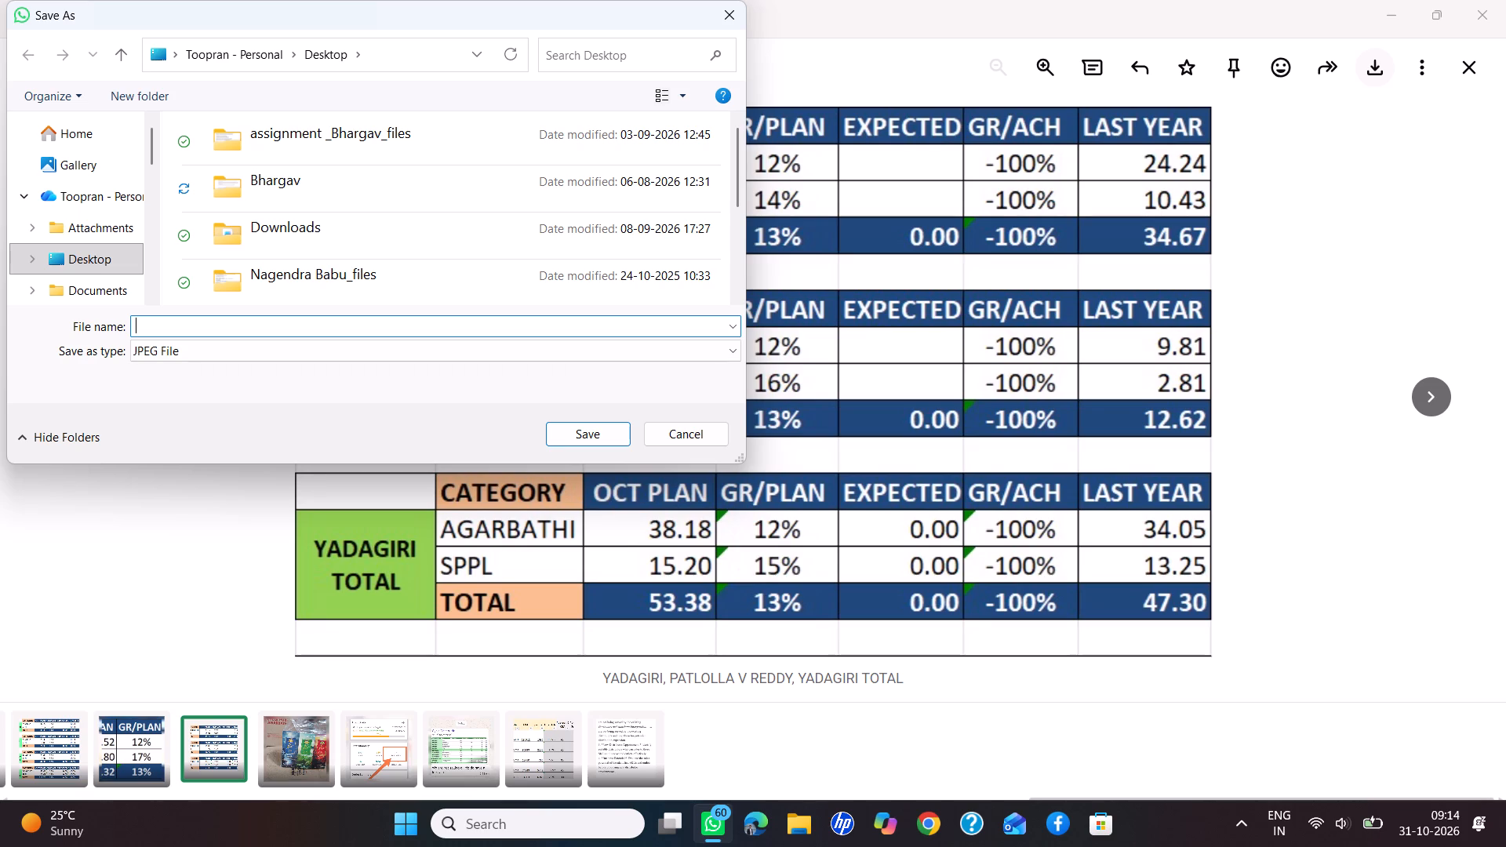
# Name the sales plan table image "GIRI TARGET AND EXPECTED NUMBER OCT 2026" for saving as a JPEG on the Desktop.
pyautogui.press('g')
pyautogui.write('IRI')
pyautogui.press('space')
pyautogui.write('TARG')
pyautogui.press('e')
pyautogui.press('t')
pyautogui.press('space')
pyautogui.write('A')
pyautogui.write('ND')
pyautogui.press('space')
pyautogui.press('e')
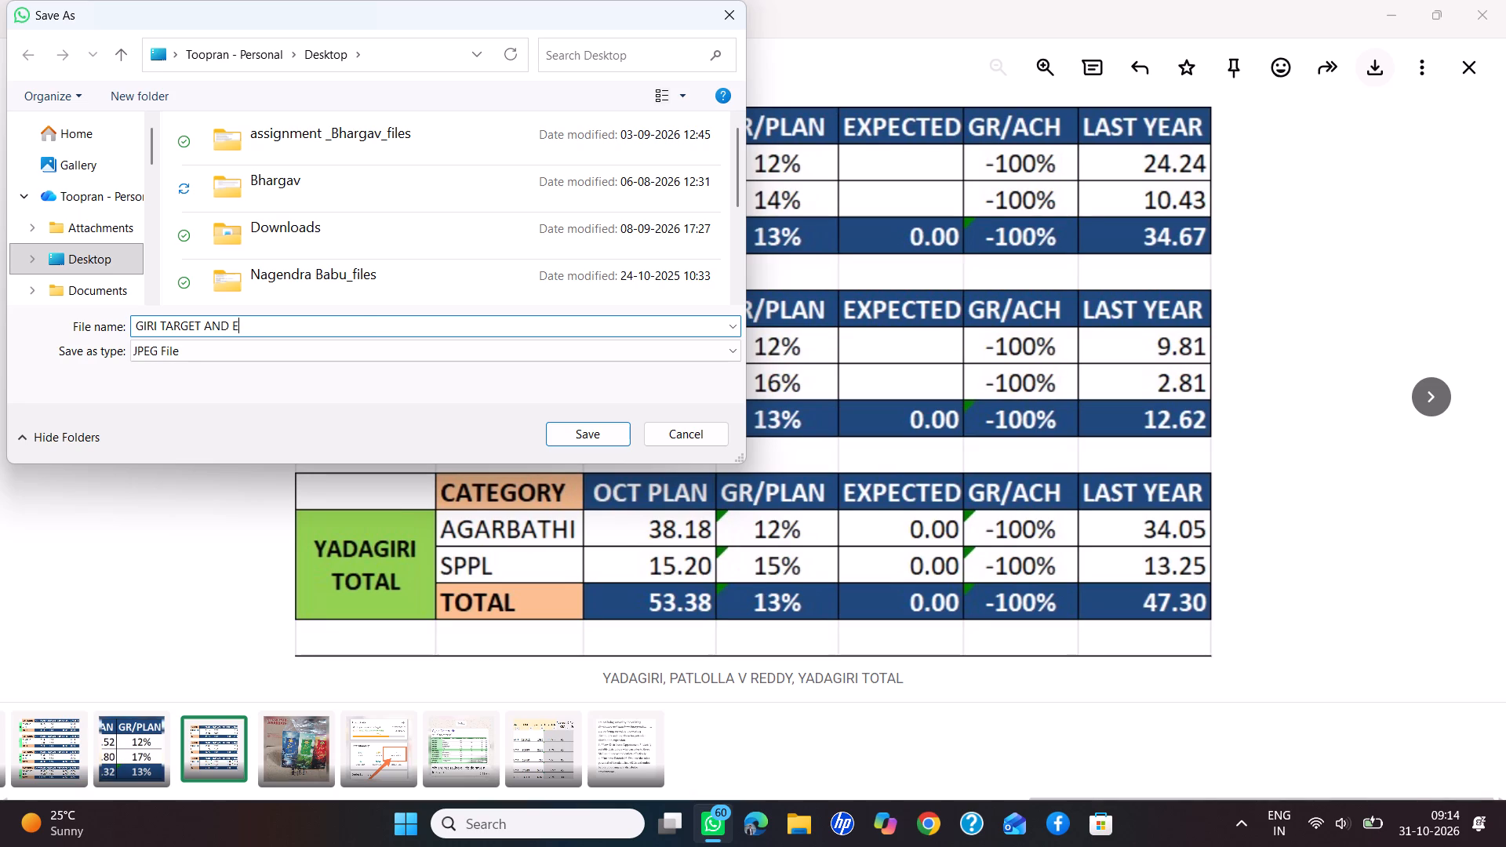
pyautogui.press('x')
pyautogui.write('PE')
pyautogui.write('CTED')
pyautogui.press('space')
pyautogui.write('NU')
pyautogui.press('m')
pyautogui.write('BER')
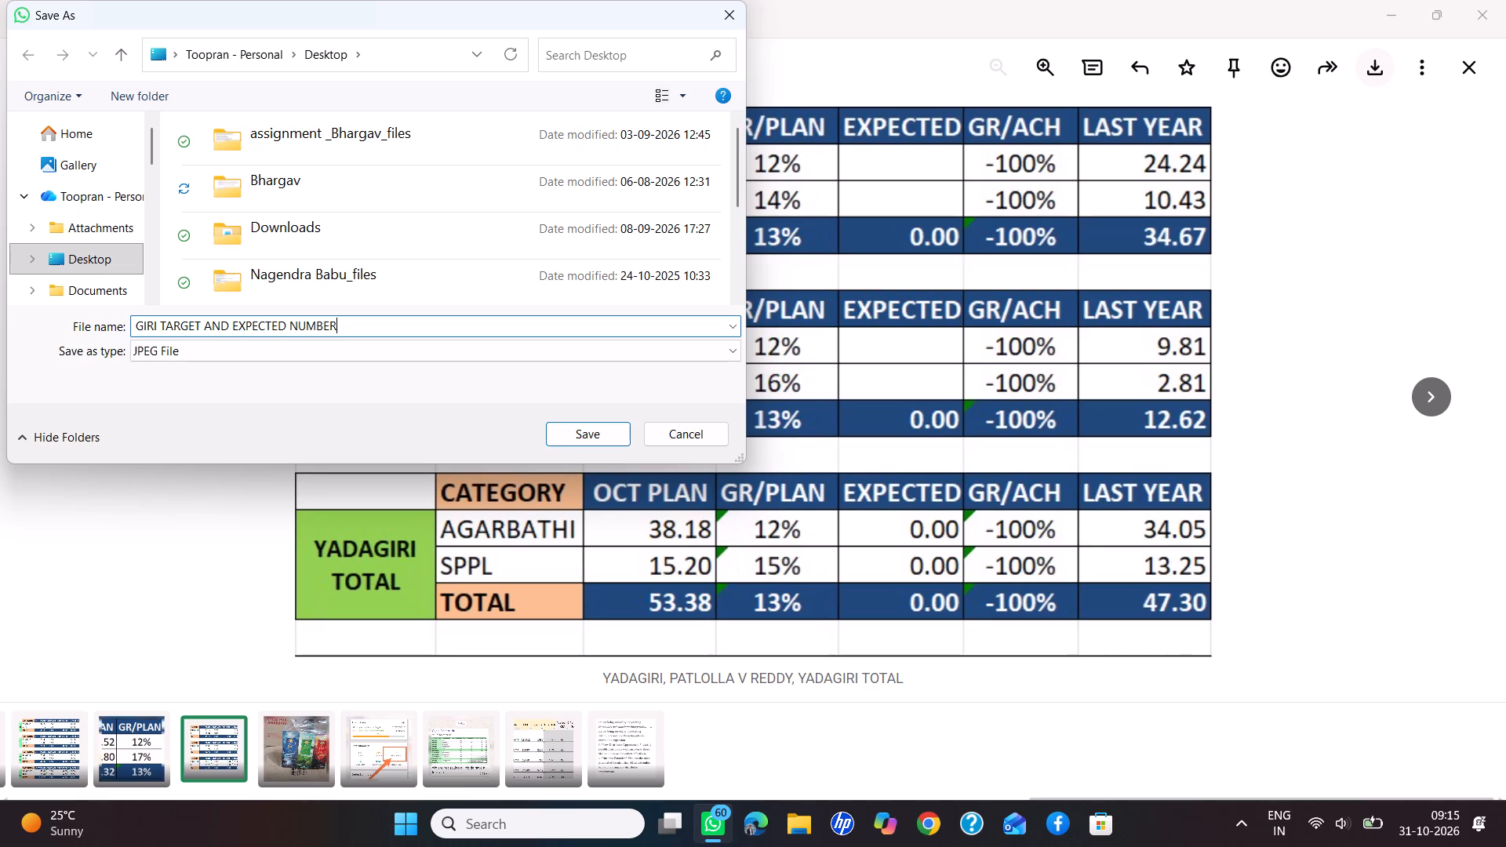
pyautogui.press('space')
pyautogui.press('o')
pyautogui.press('c')
pyautogui.press('t')
pyautogui.press('space')
pyautogui.write('2')
pyautogui.write('02')
pyautogui.press('6')
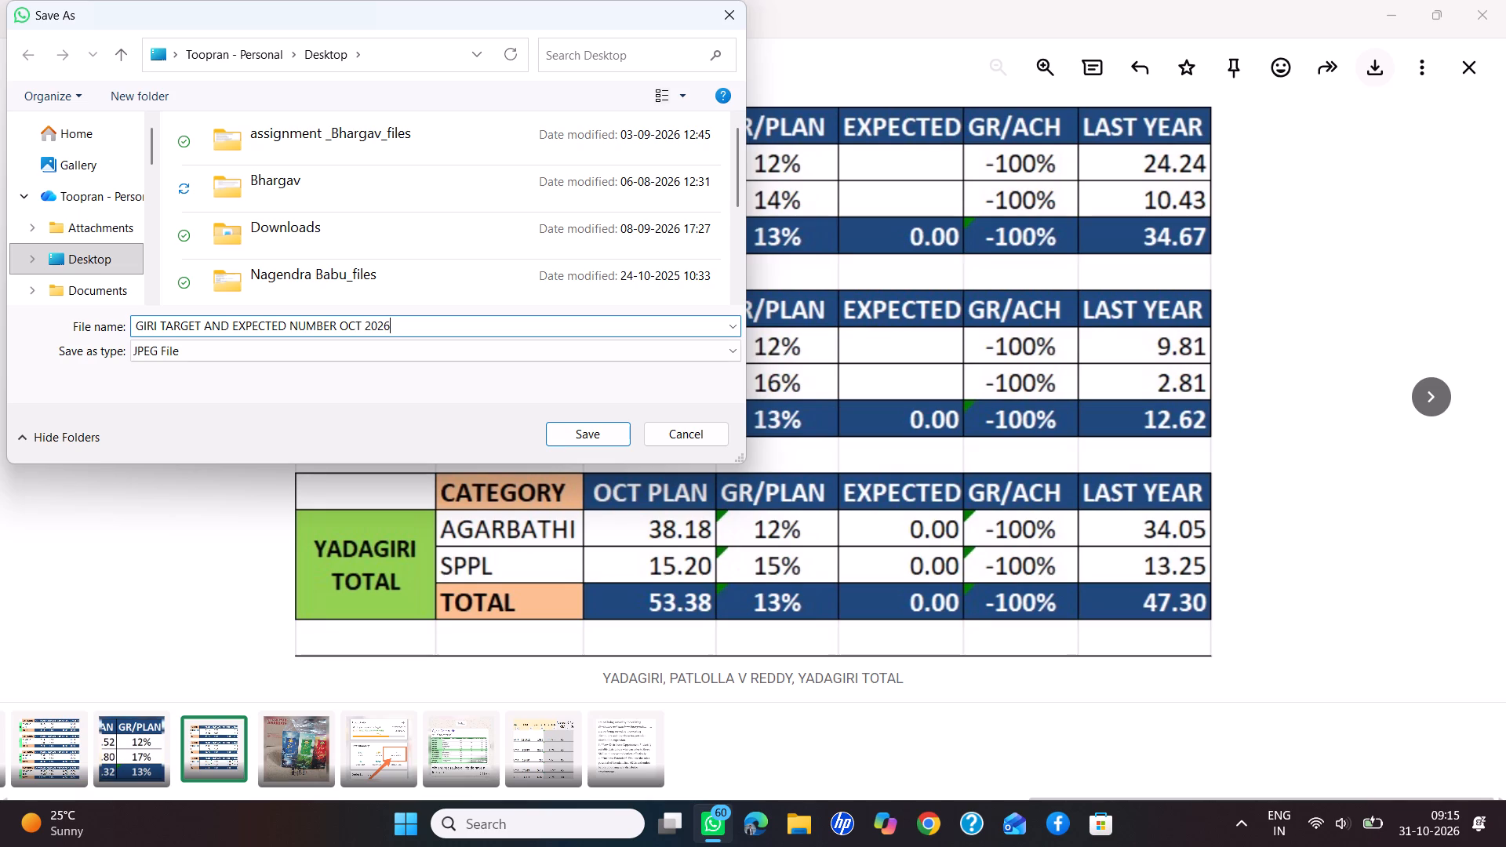
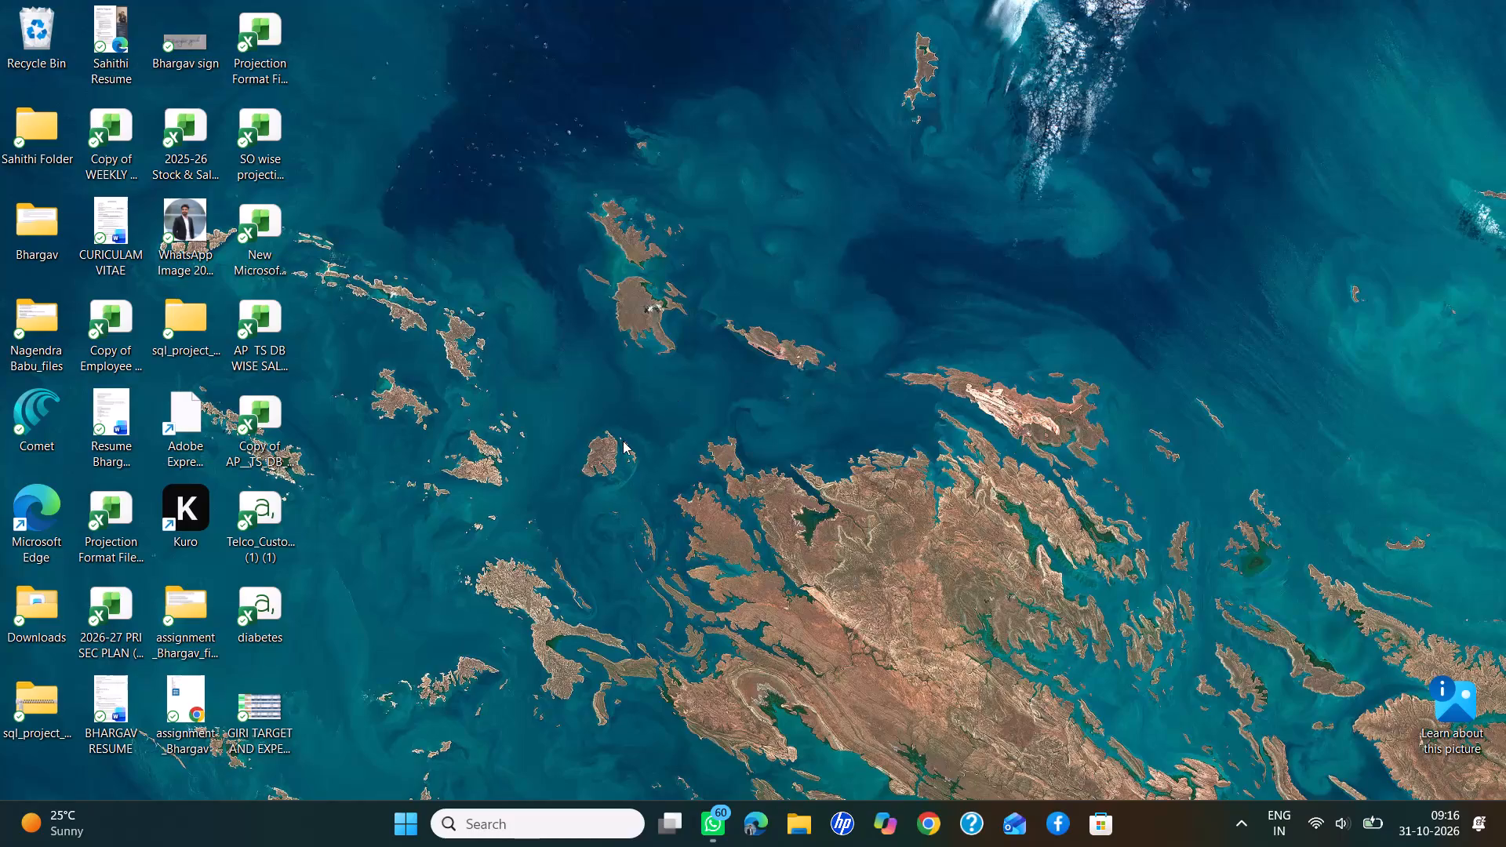
# Open the saved image "GIRI TARGET AND EXPECTED NUMBER OCT 2026" from the Desktop and examine its October plan tables up close.
pyautogui.doubleClick(256, 719)
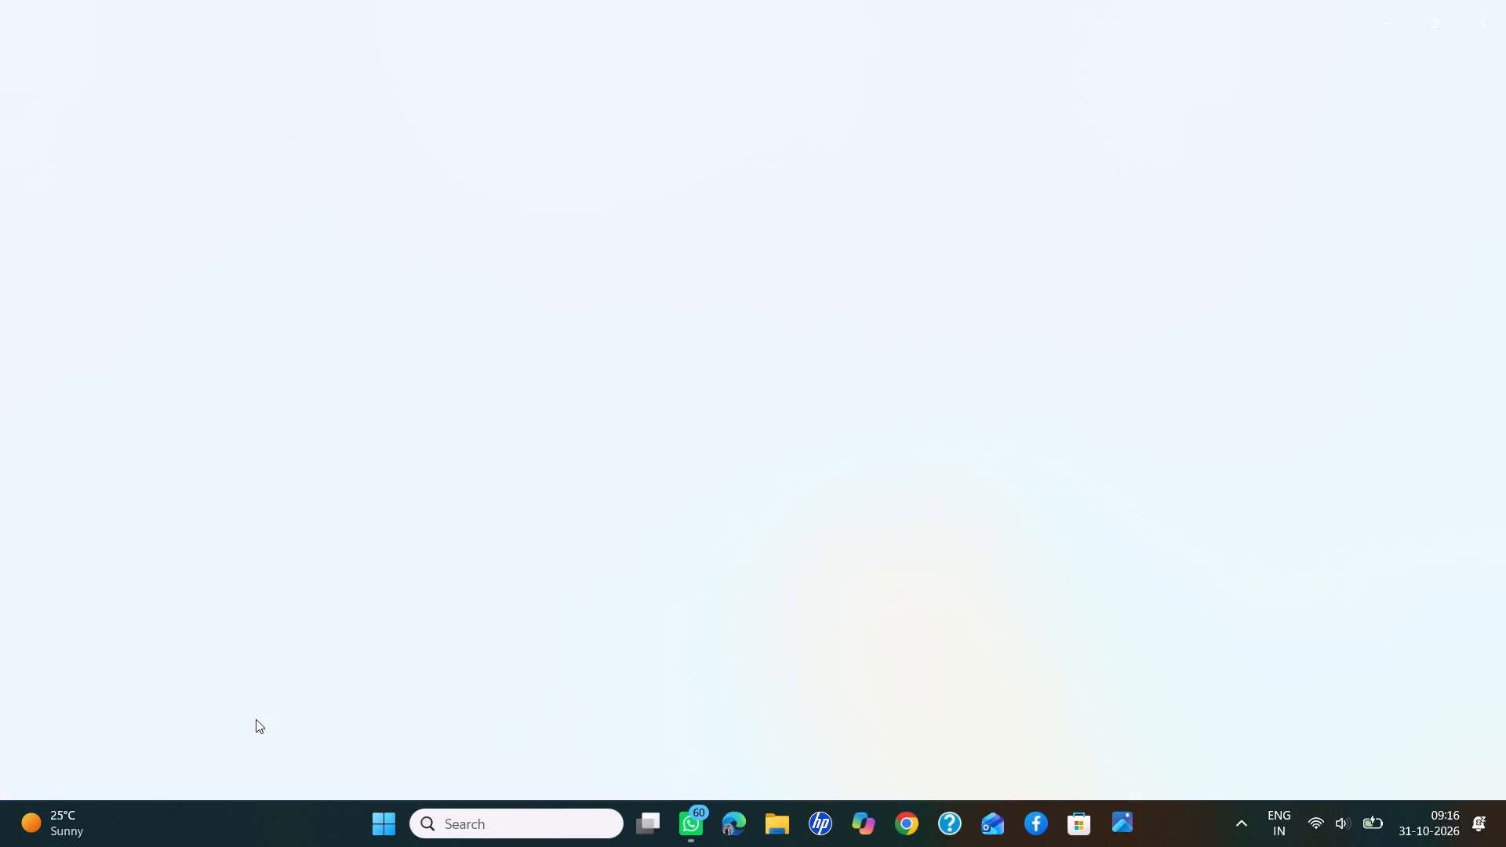
pyautogui.click(633, 488)
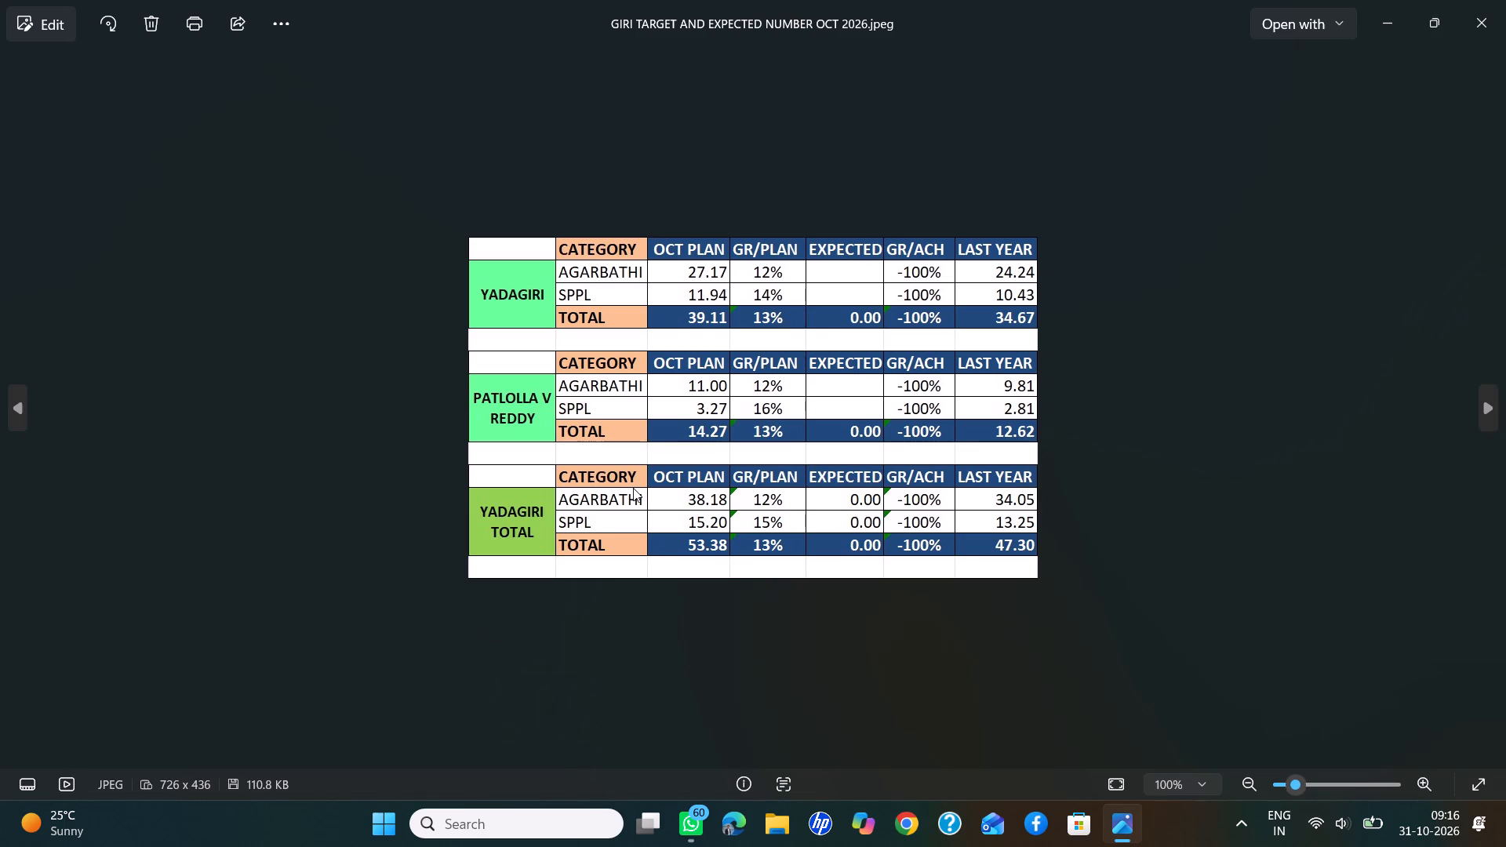
pyautogui.doubleClick(782, 390)
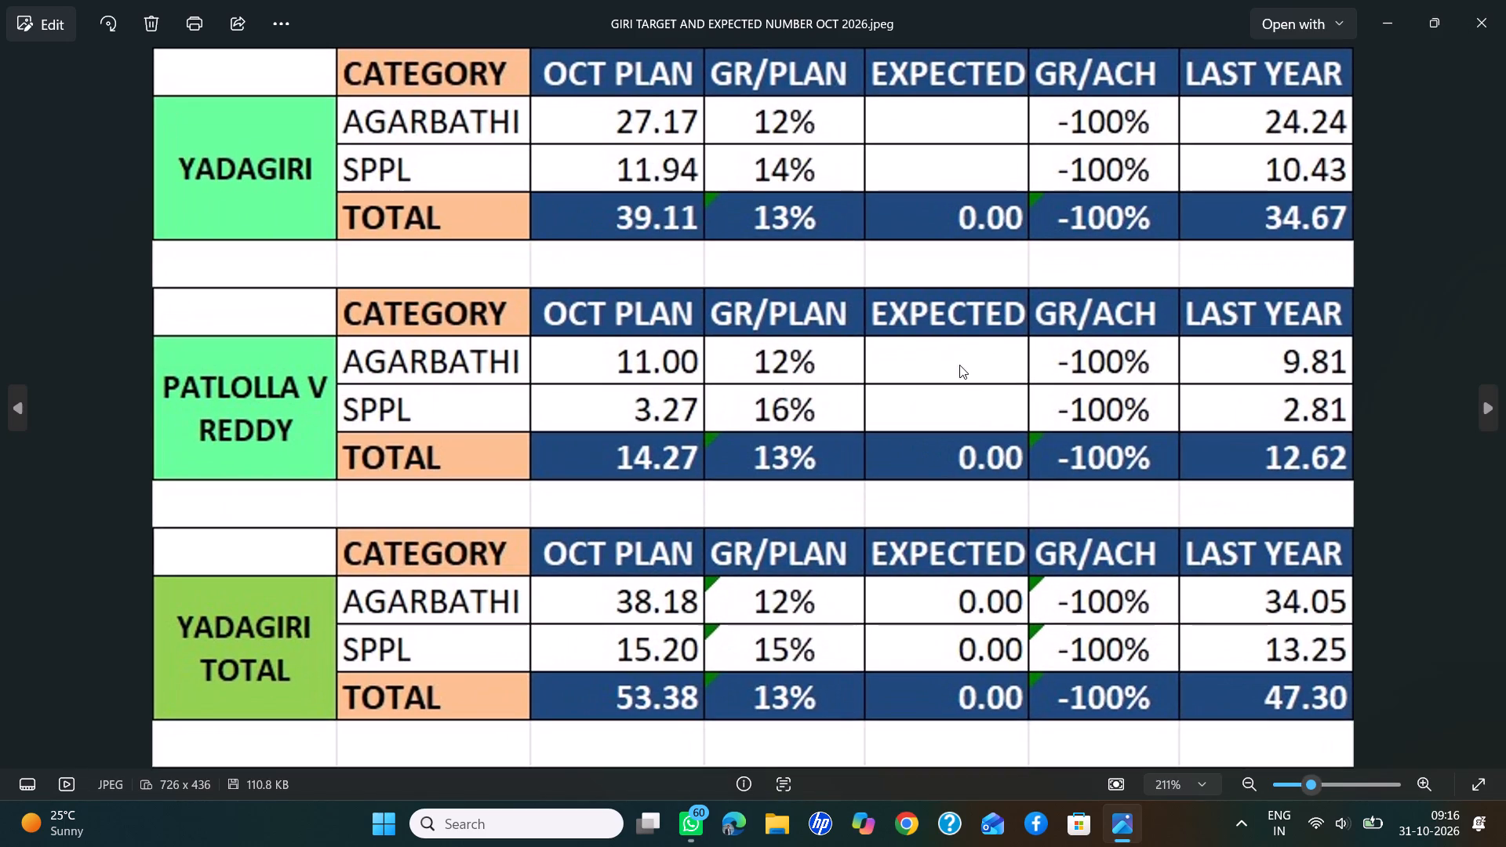
pyautogui.doubleClick(948, 359)
pyautogui.click(948, 359)
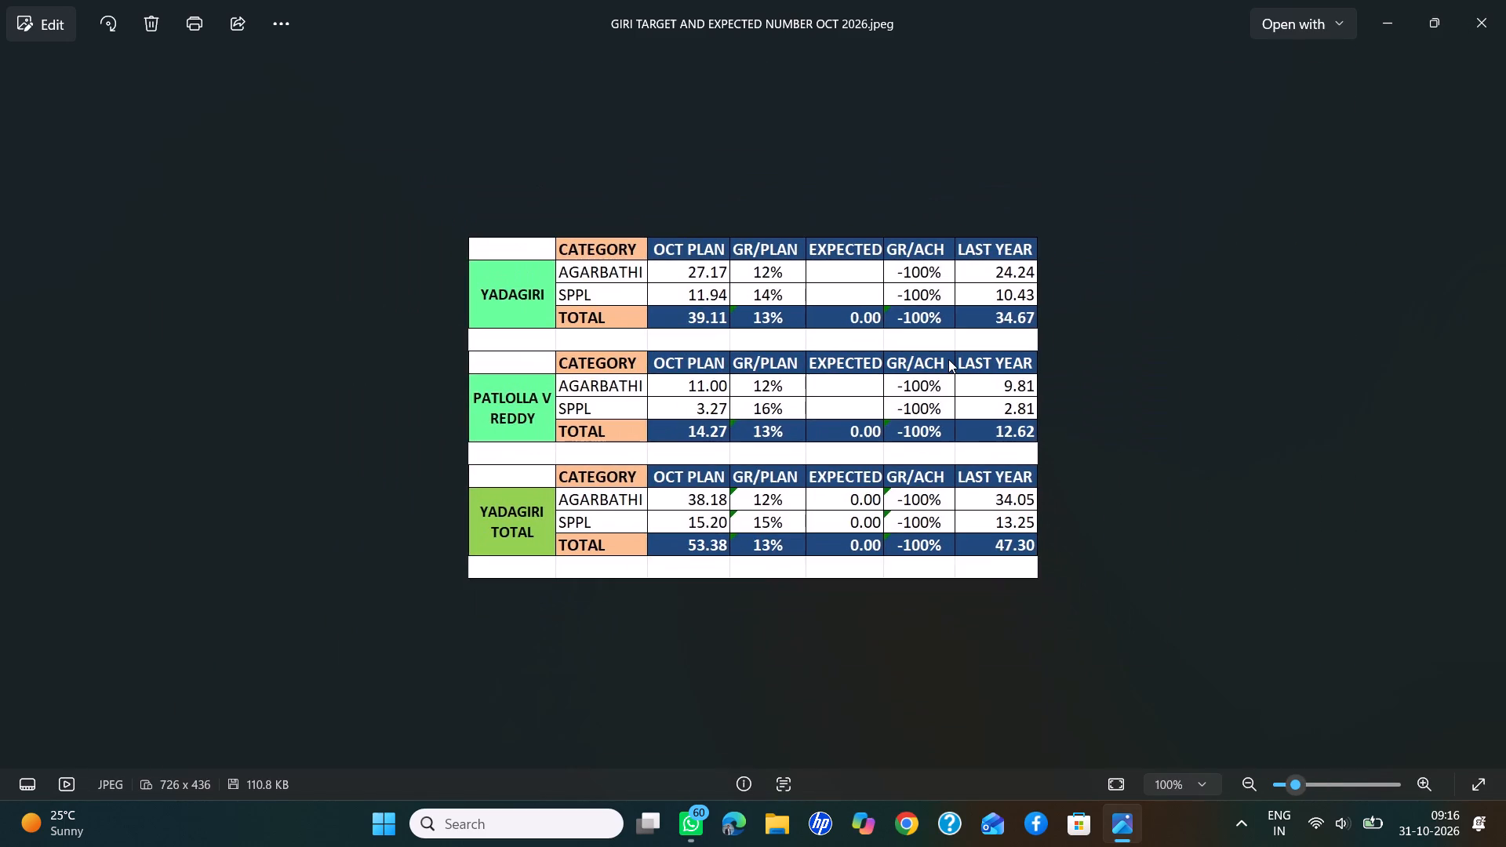
pyautogui.tripleClick(948, 359)
pyautogui.click(948, 359)
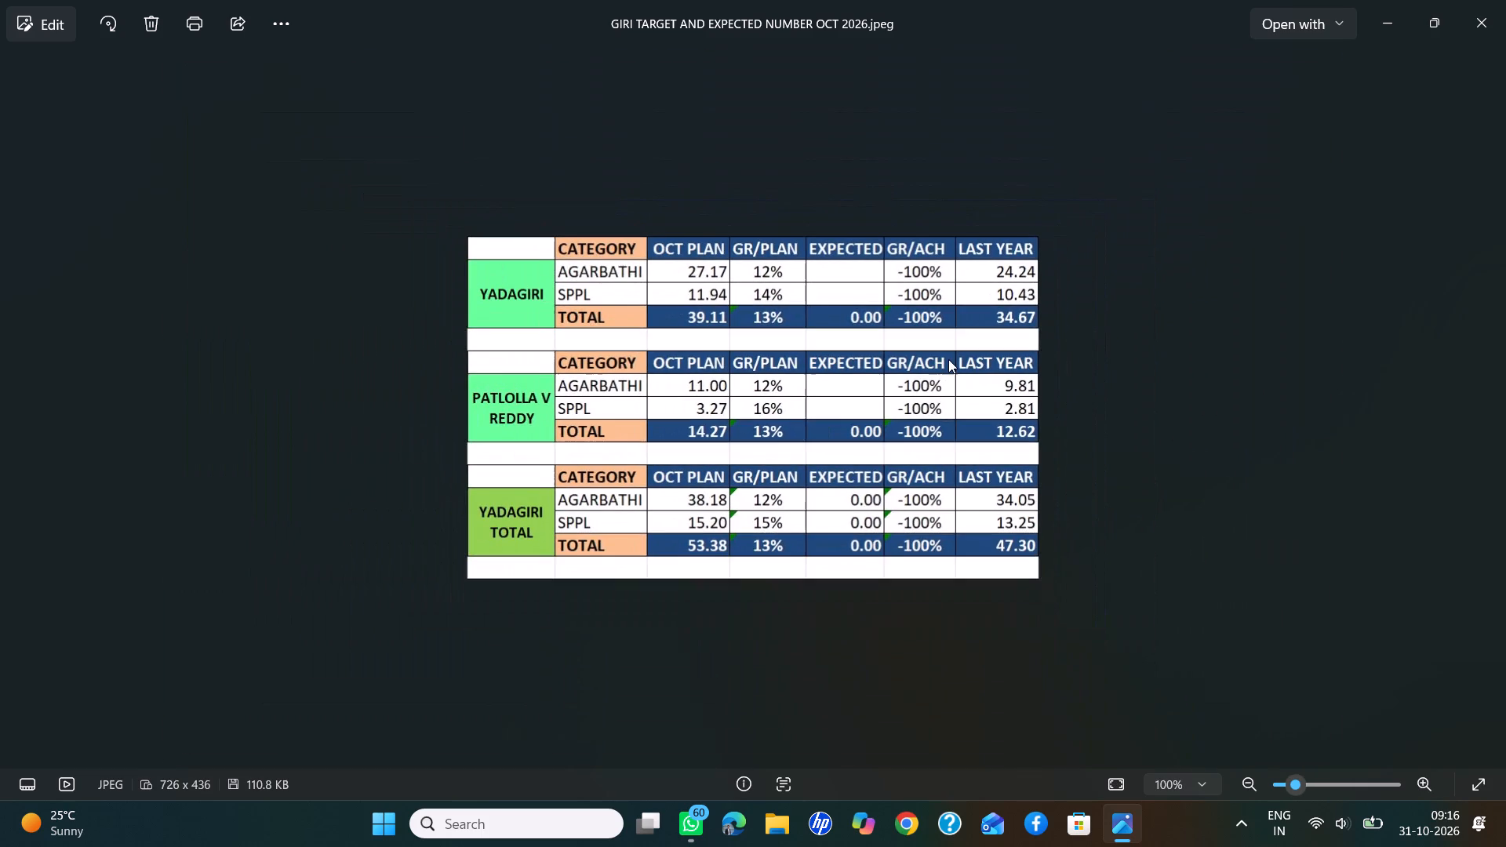
pyautogui.click(948, 359)
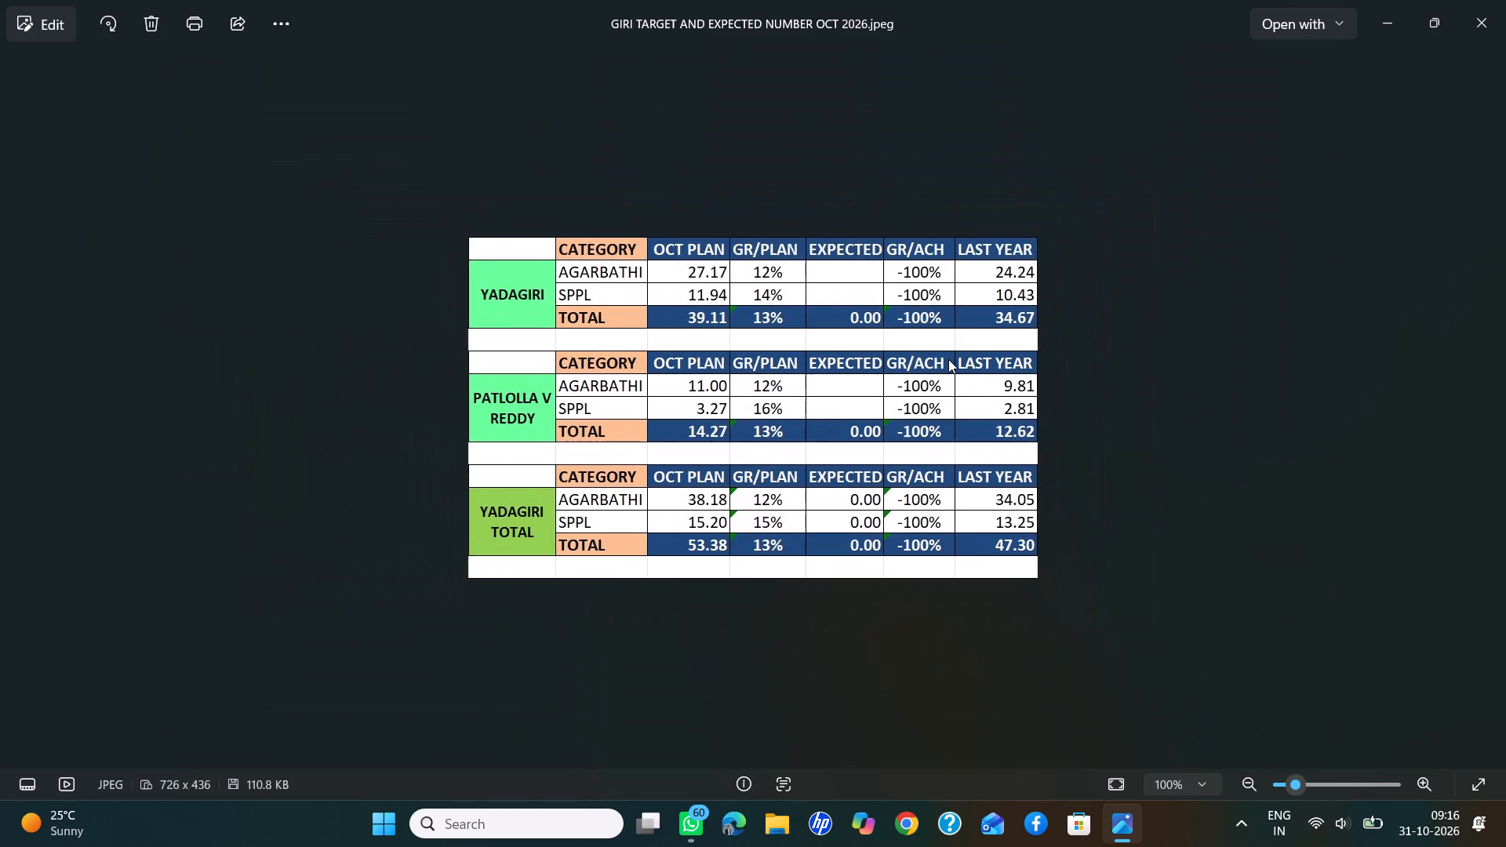
pyautogui.doubleClick(948, 359)
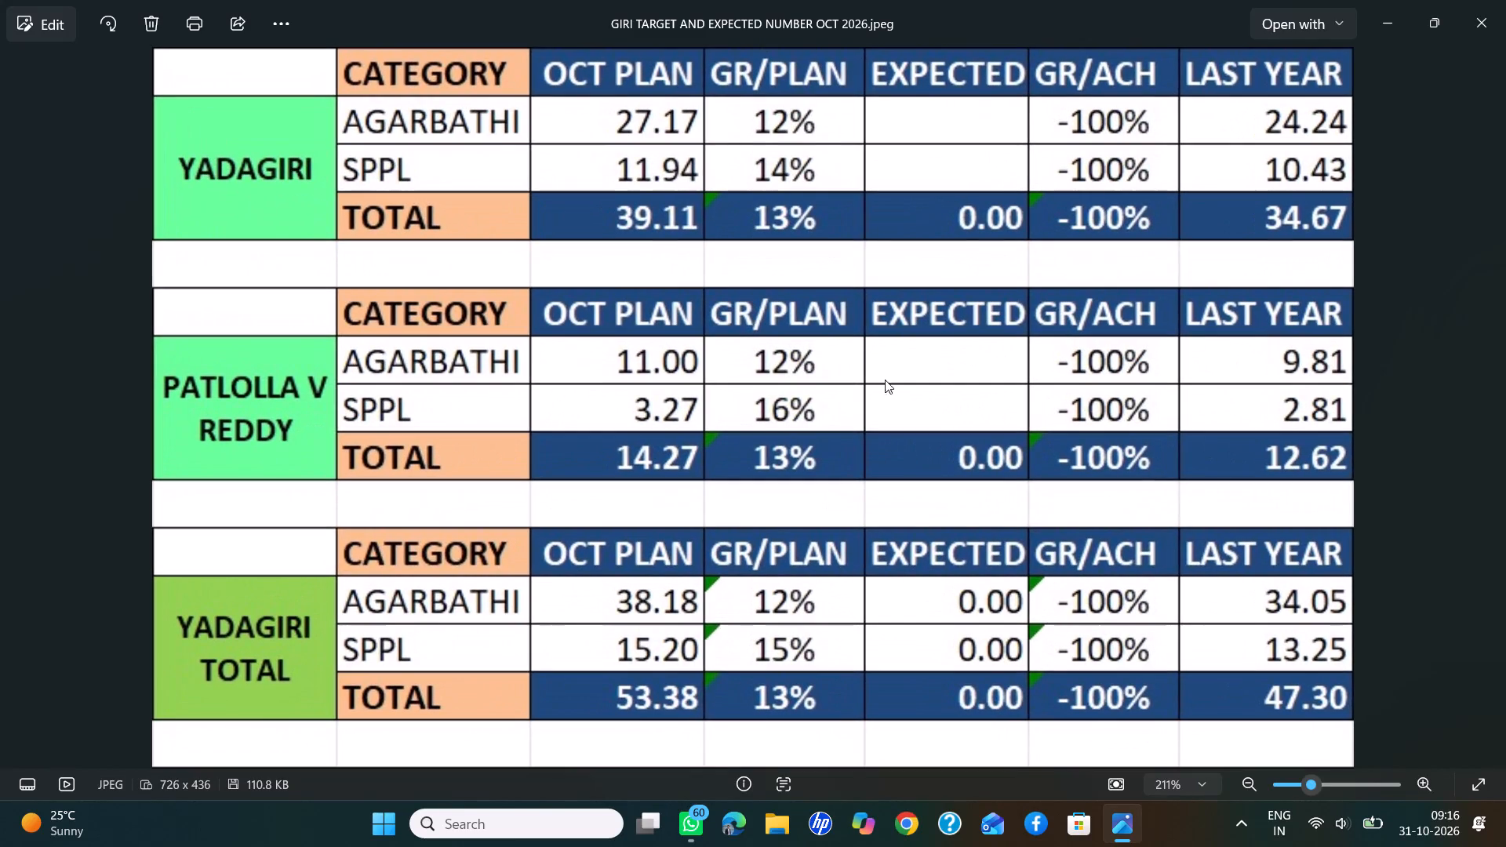
pyautogui.tripleClick(601, 595)
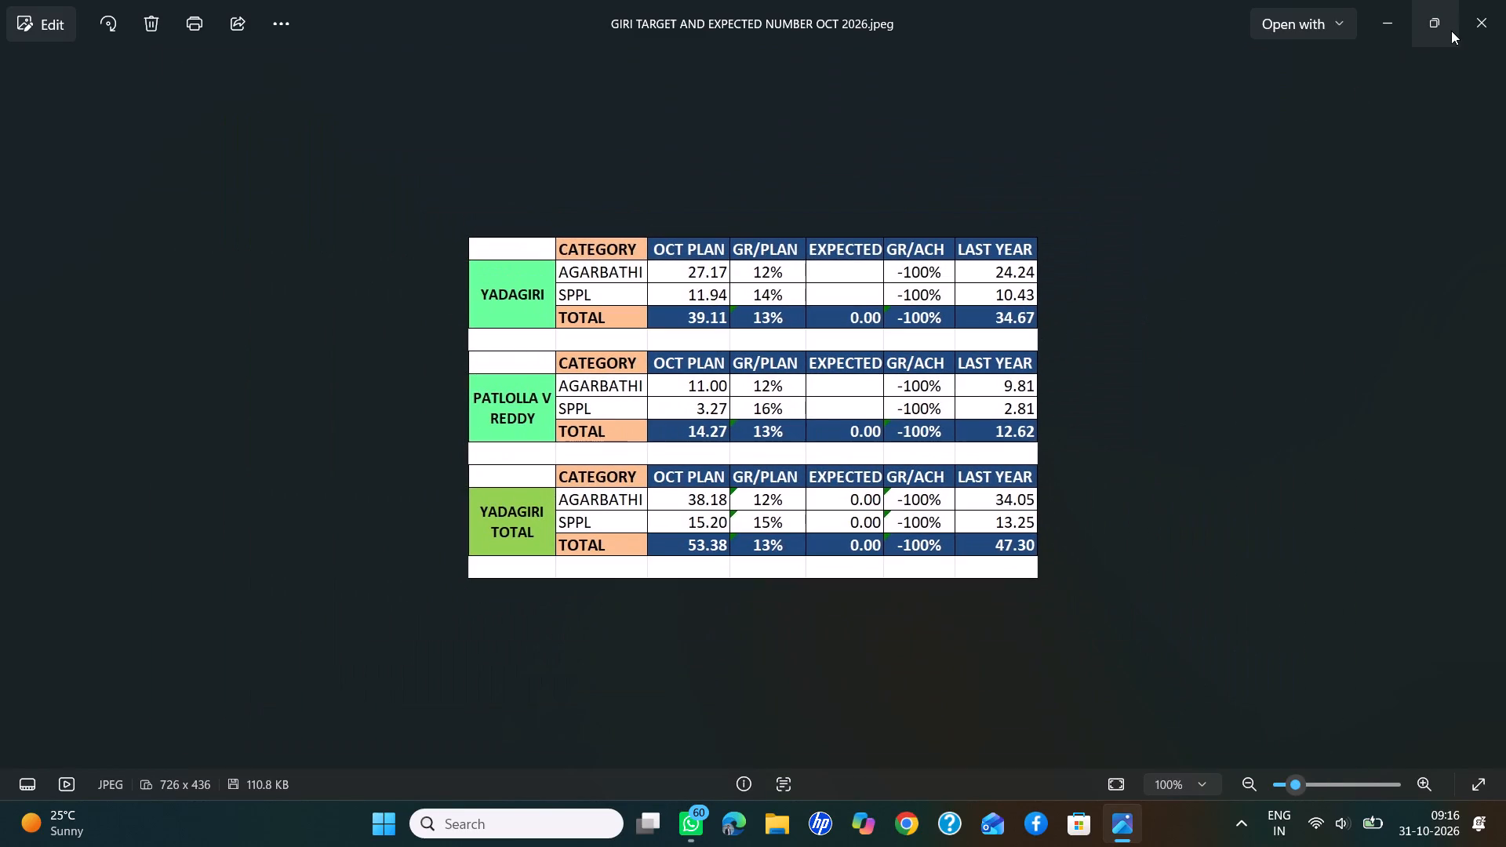
# Close the opened image and delete the file "GIRI TARGET AND EXPECTED NUMBER OCT 2026" from the Desktop.
pyautogui.click(1474, 24)
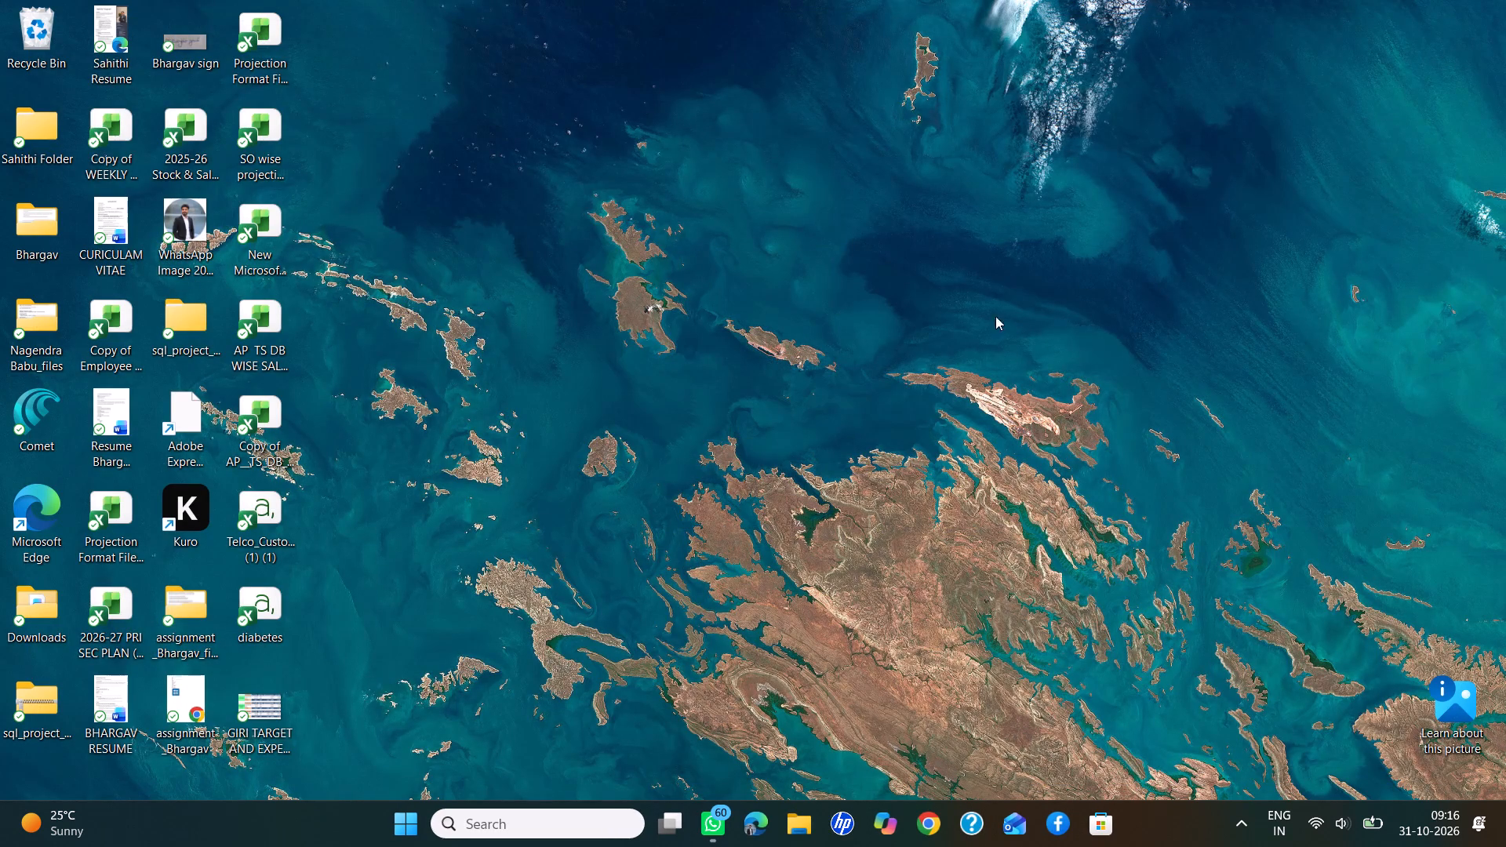
pyautogui.rightClick(260, 703)
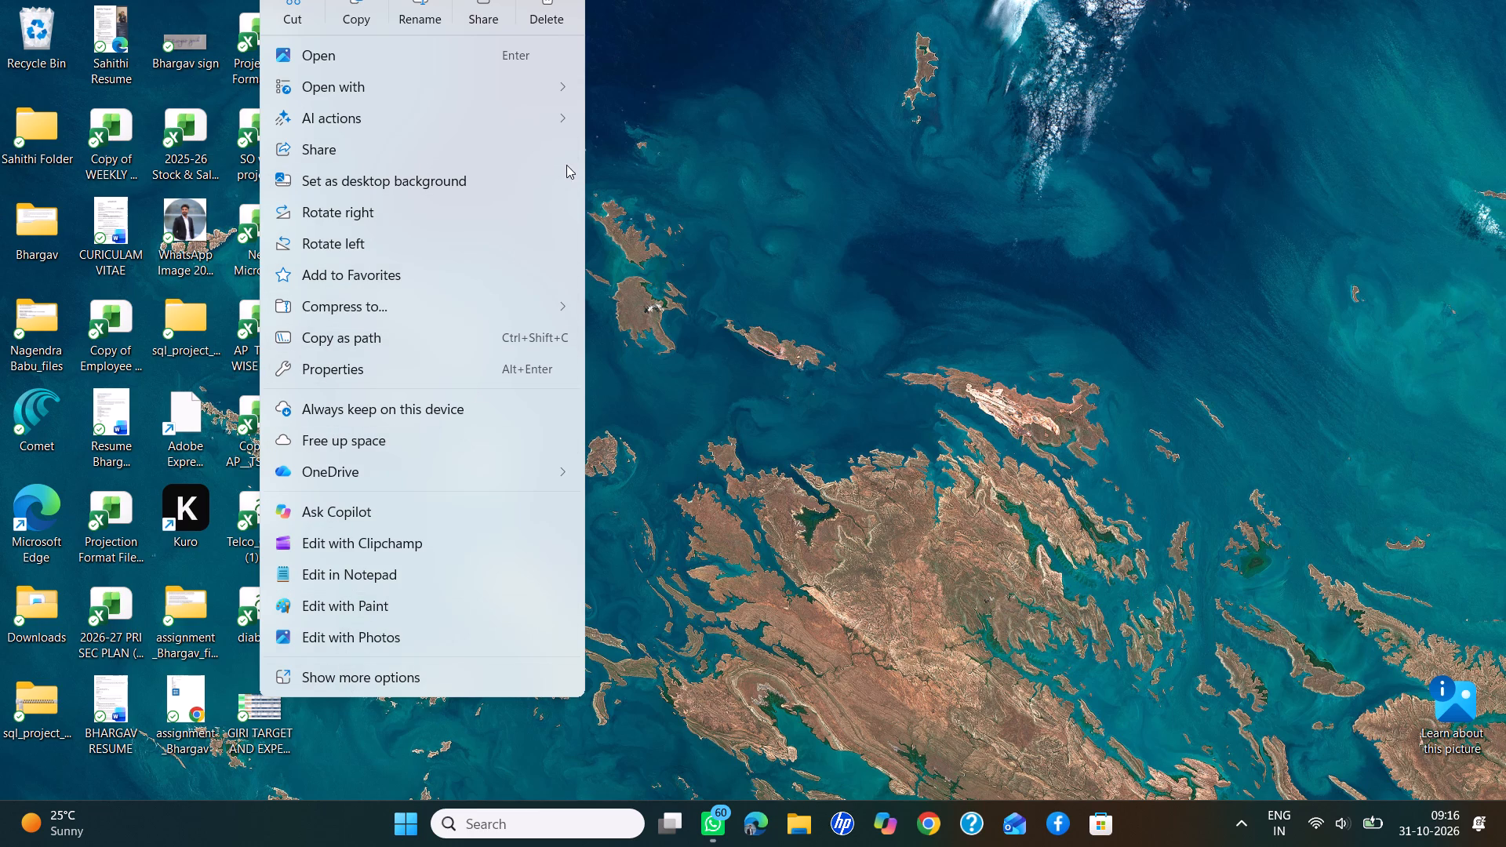
pyautogui.click(561, 18)
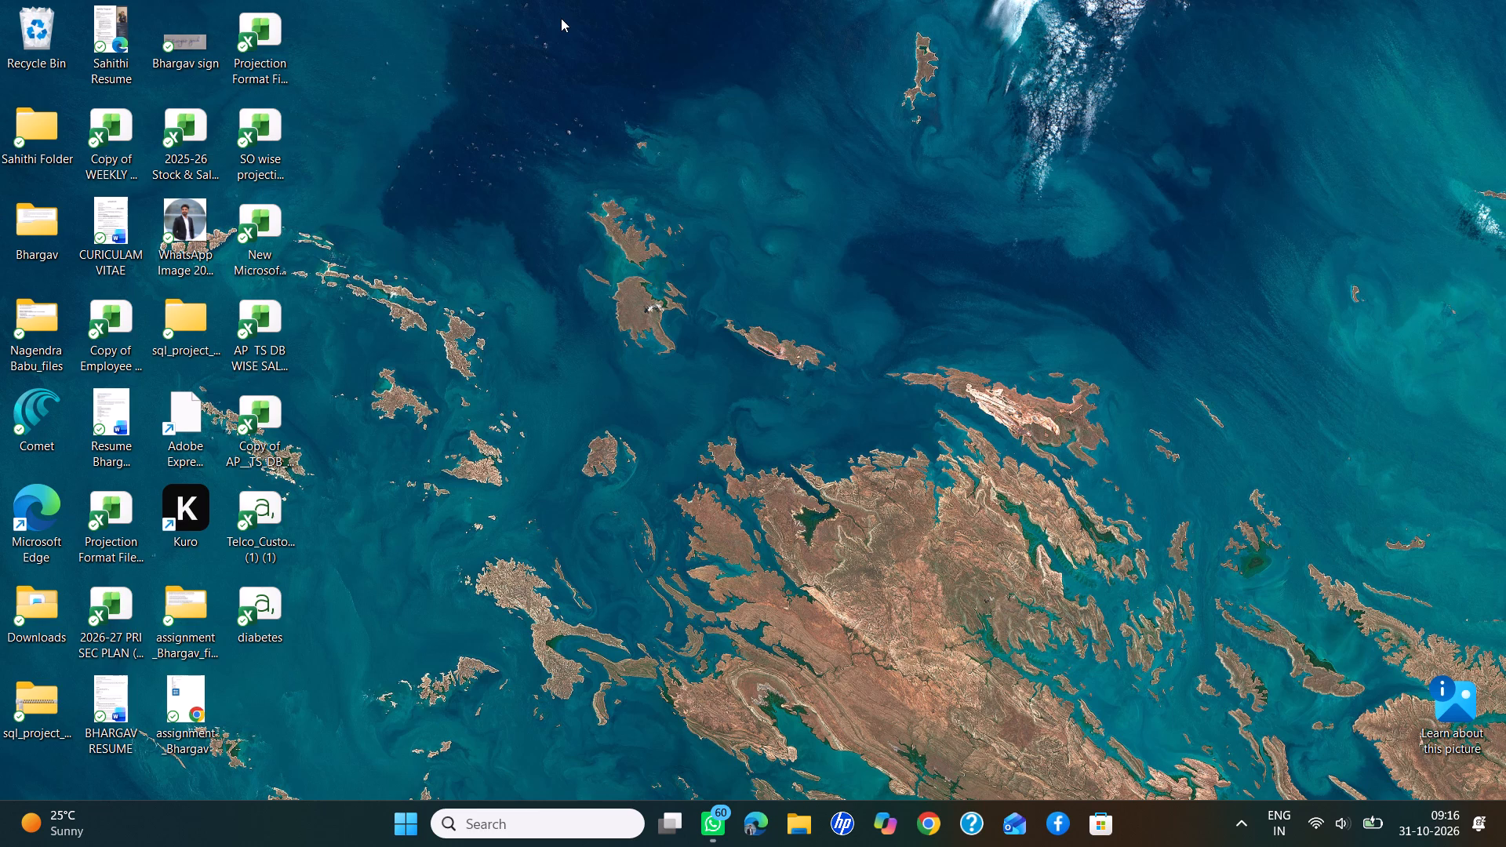
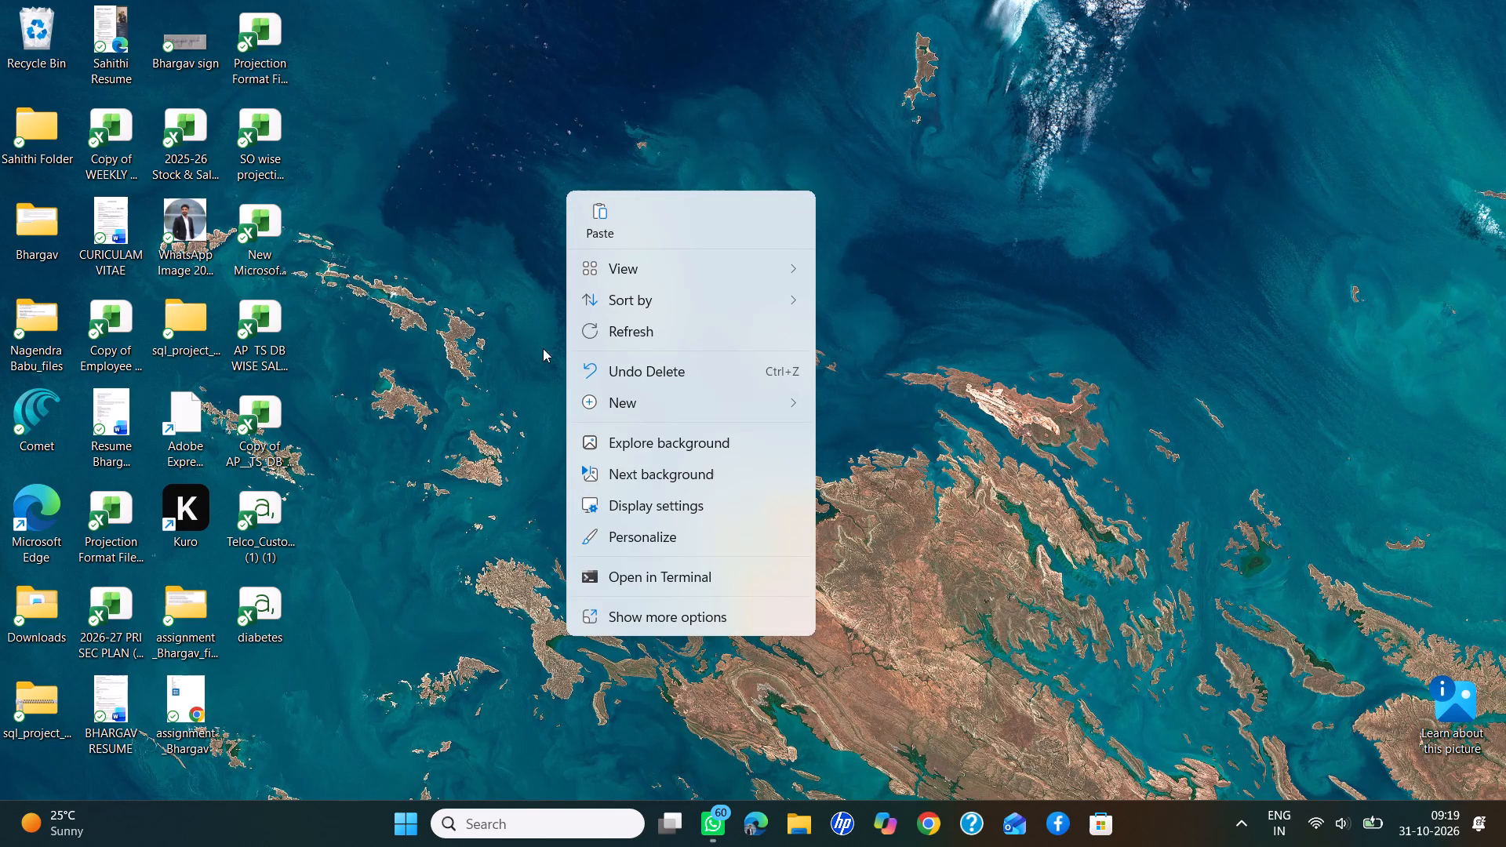
# Create a new blank Microsoft Excel worksheet file on the Desktop.
pyautogui.click(629, 617)
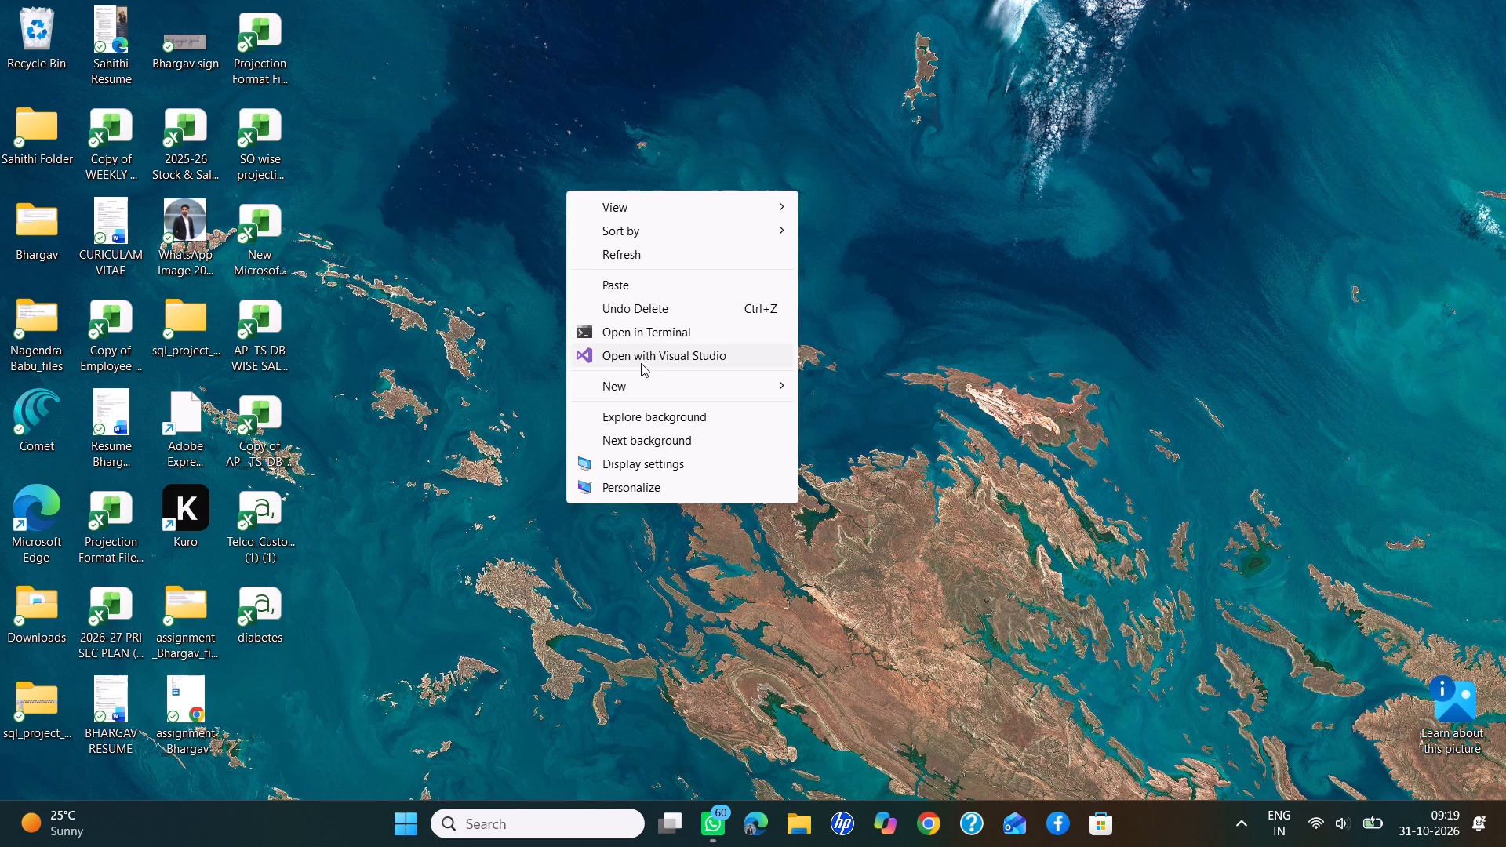
pyautogui.click(783, 385)
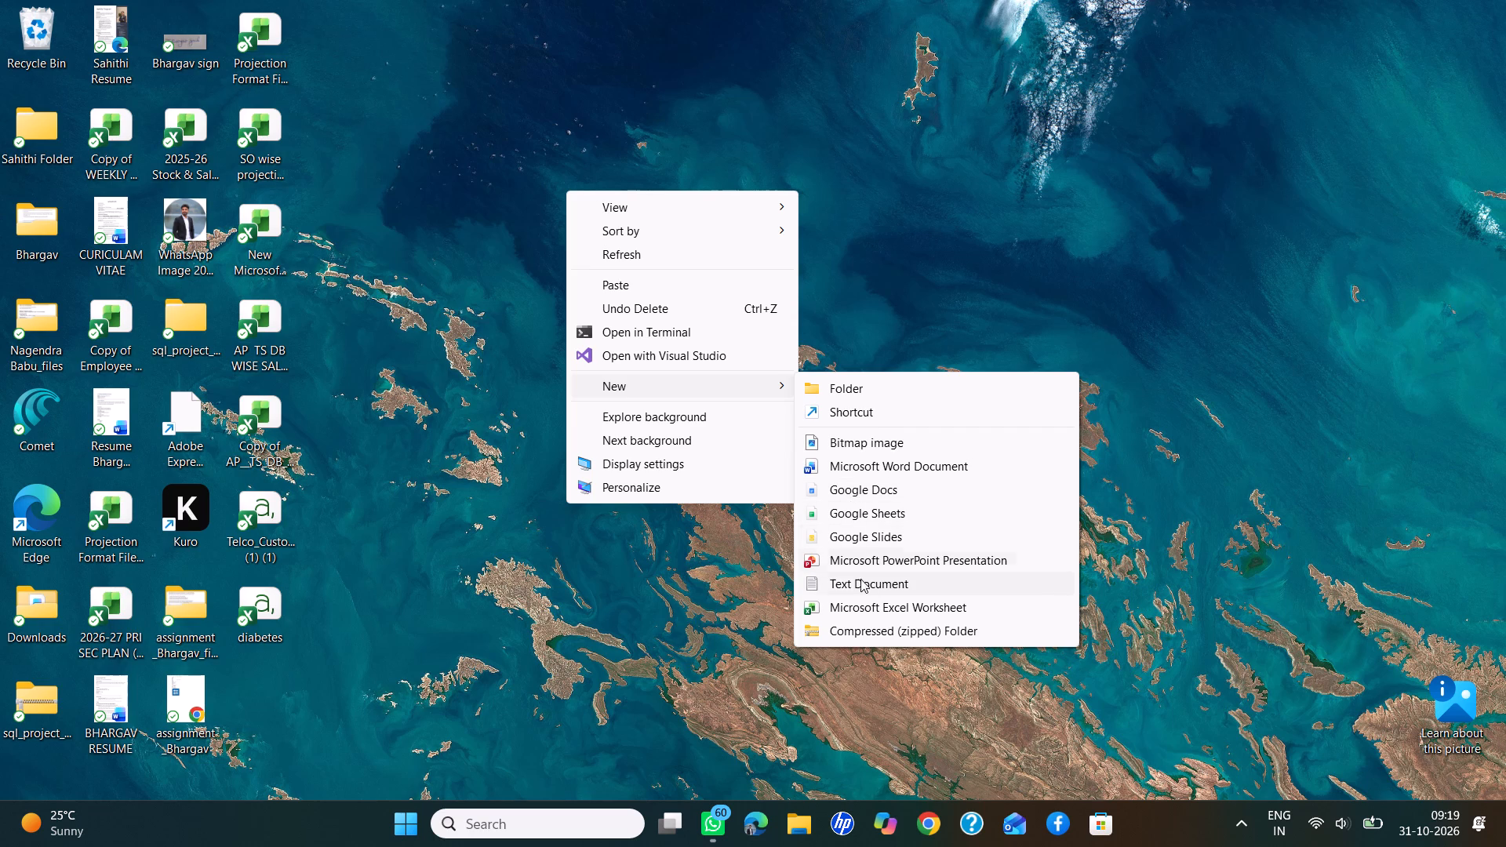
pyautogui.click(860, 605)
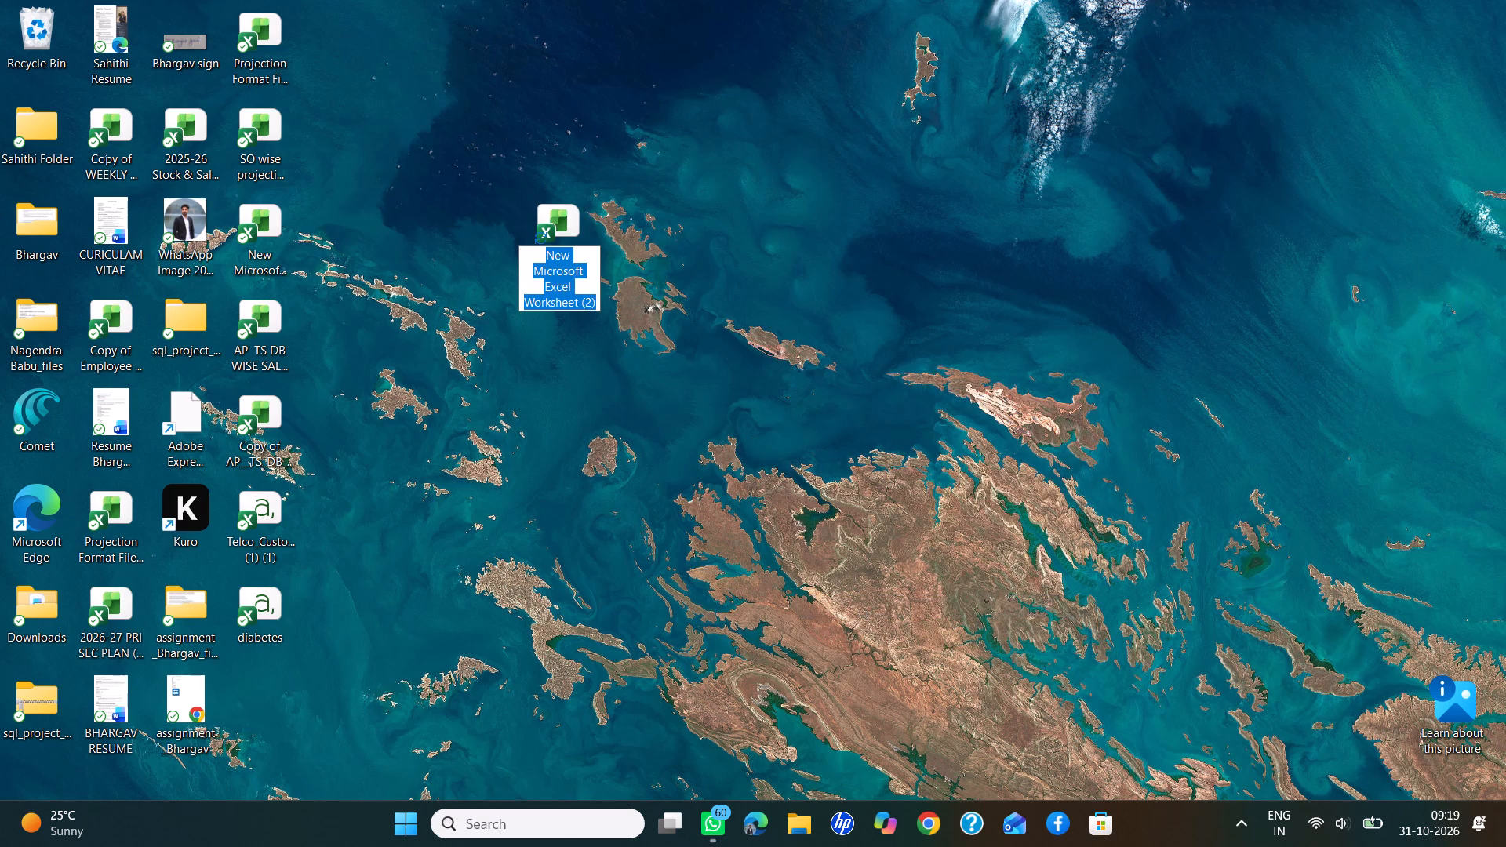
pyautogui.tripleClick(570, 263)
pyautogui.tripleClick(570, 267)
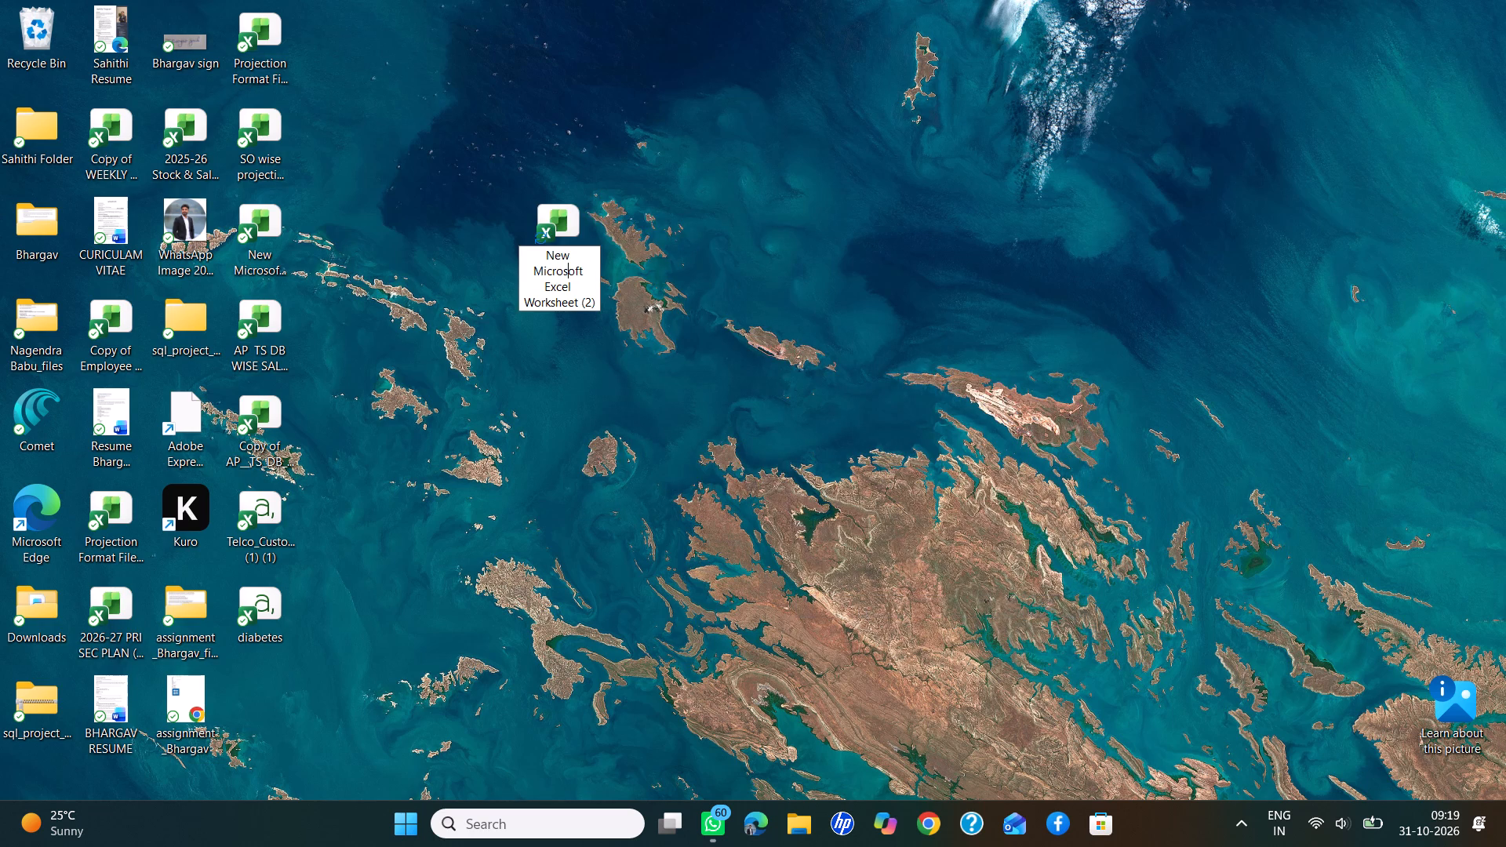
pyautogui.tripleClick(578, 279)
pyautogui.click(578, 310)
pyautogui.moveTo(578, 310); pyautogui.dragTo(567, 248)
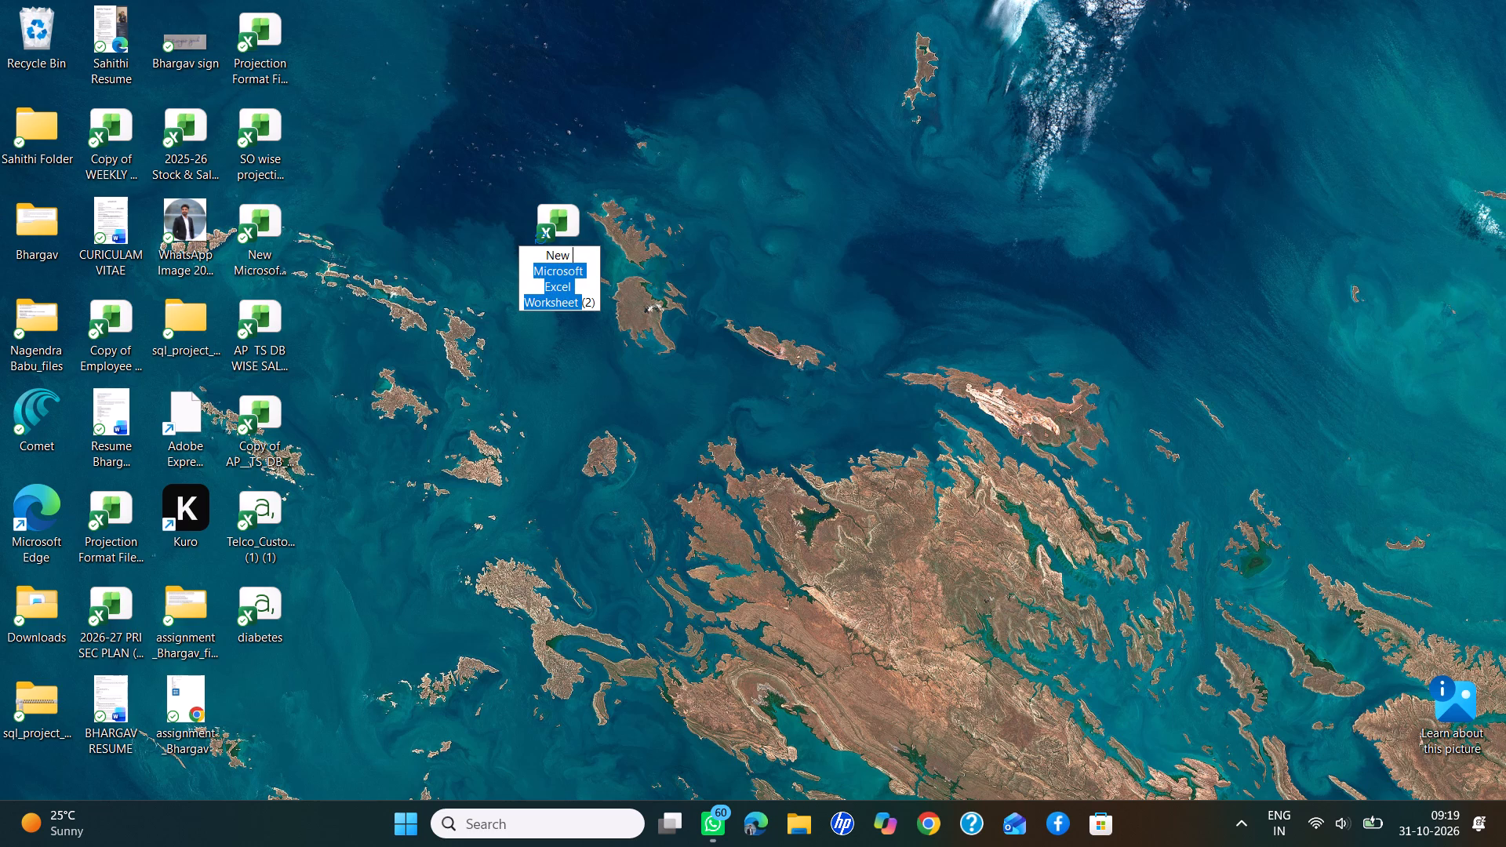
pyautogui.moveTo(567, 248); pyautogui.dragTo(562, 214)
# Open the newly created Excel worksheet from the Desktop.
pyautogui.doubleClick(562, 214)
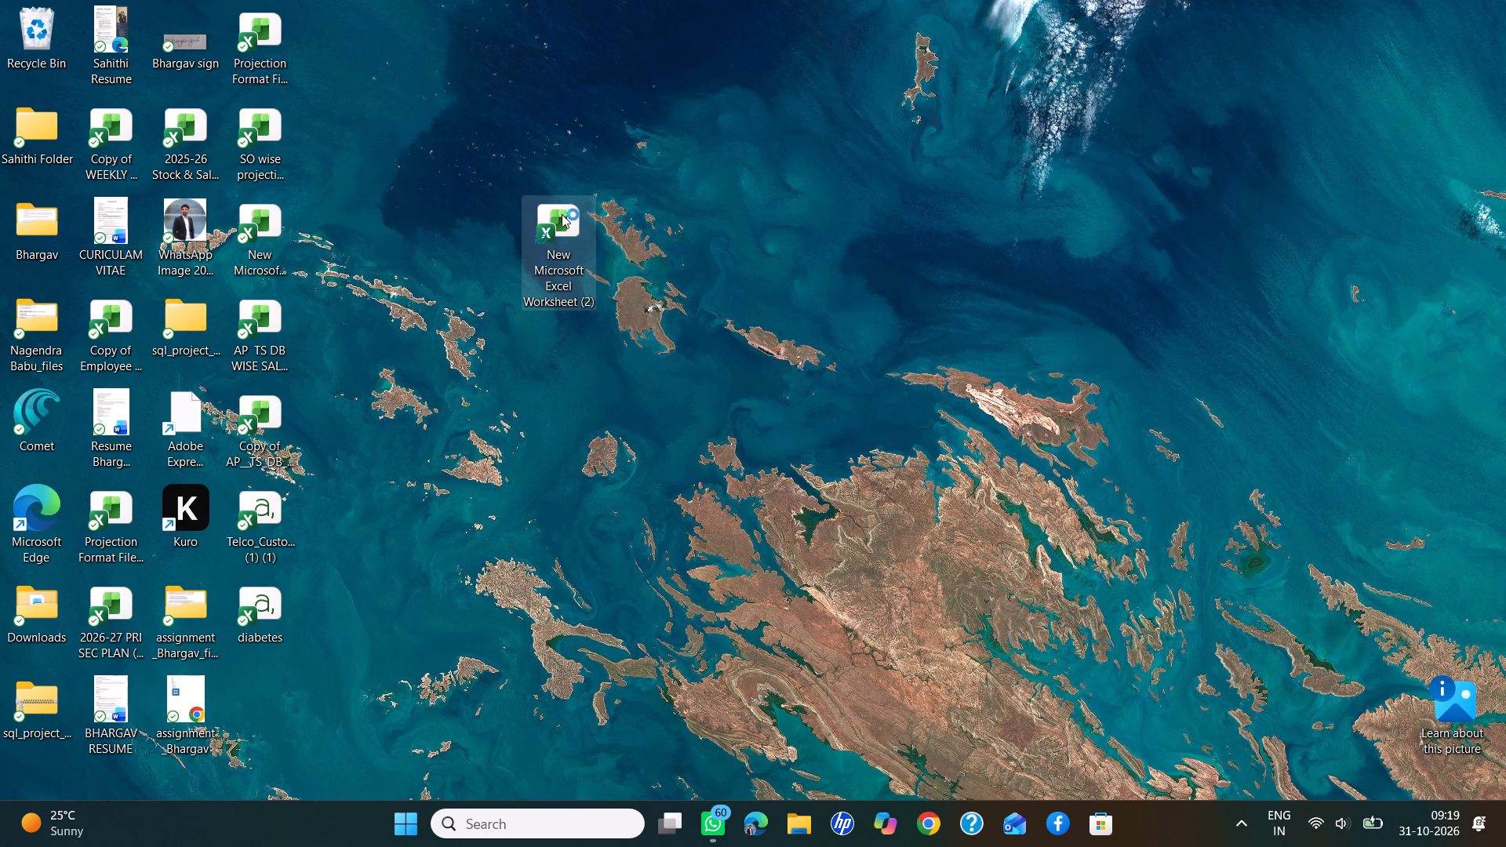
# Open the "New Microsoft Excel Worksheet (2)" file from the Desktop and save the blank workbook.
pyautogui.doubleClick(562, 214)
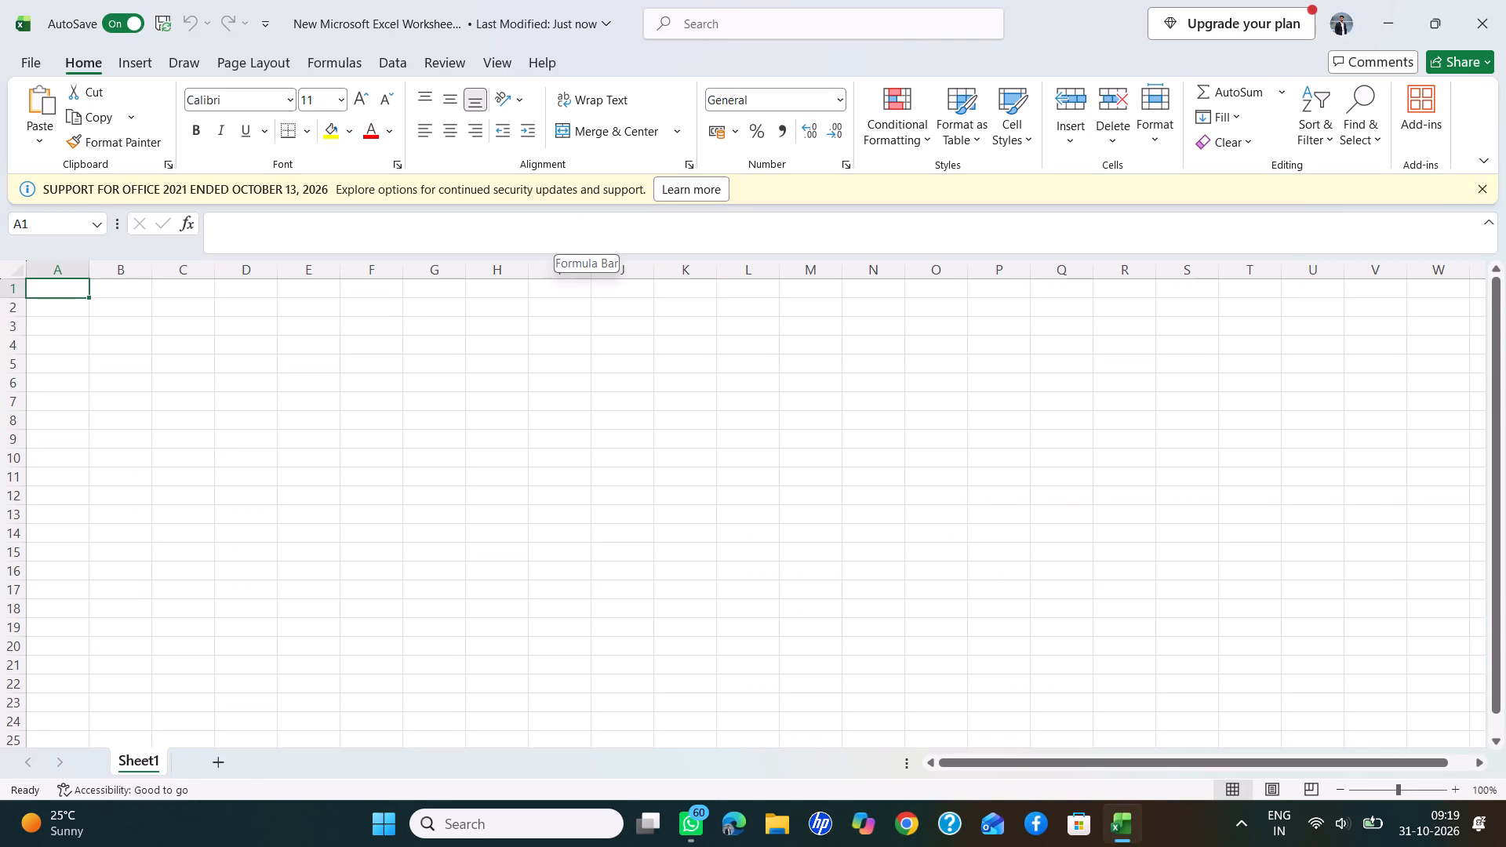
pyautogui.hotkey('ctrl', 'c')
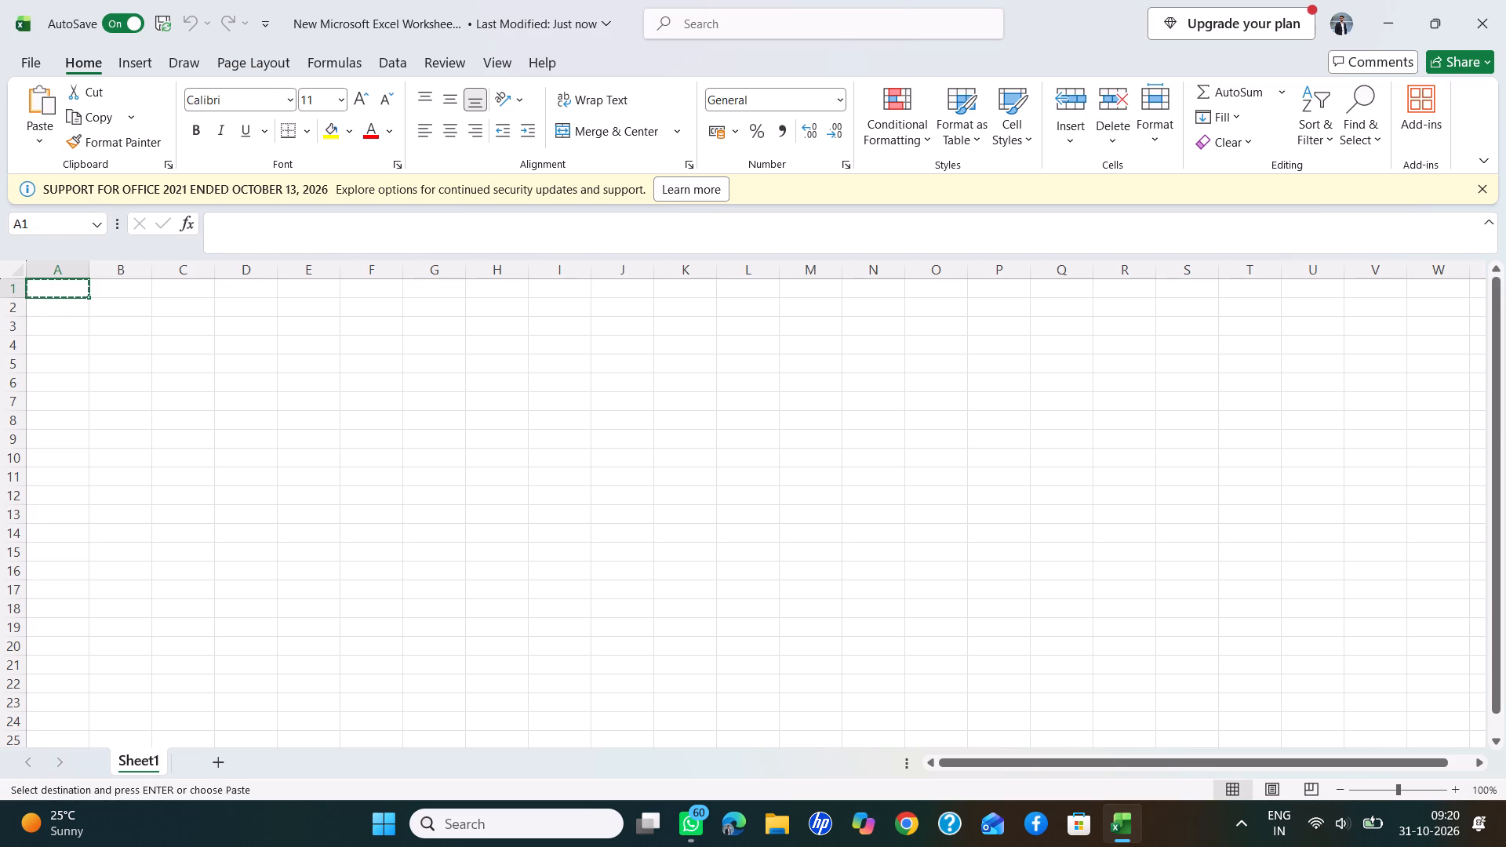
pyautogui.hotkey('ctrl', 's')
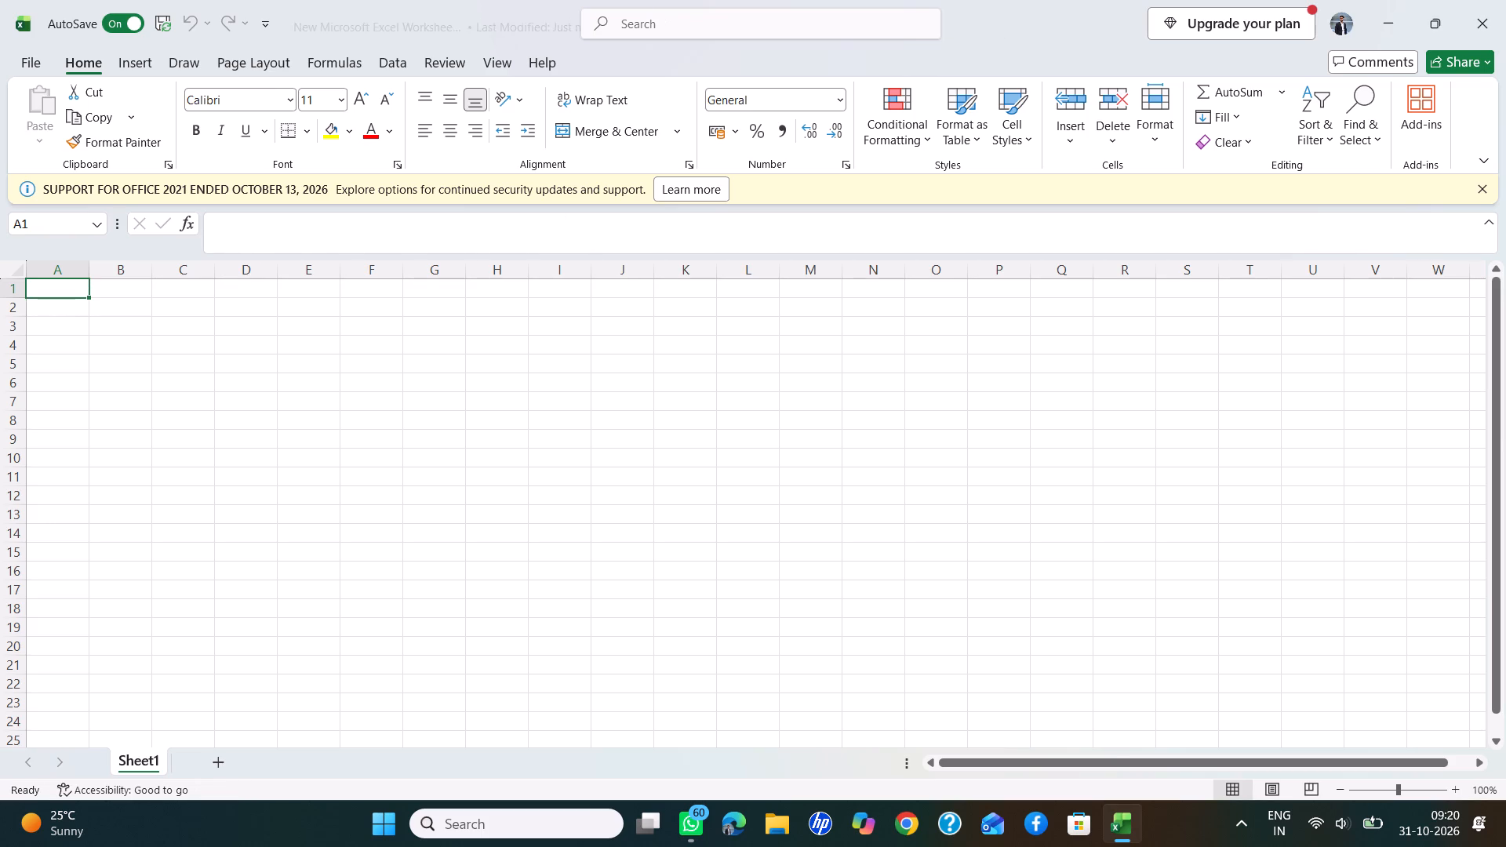
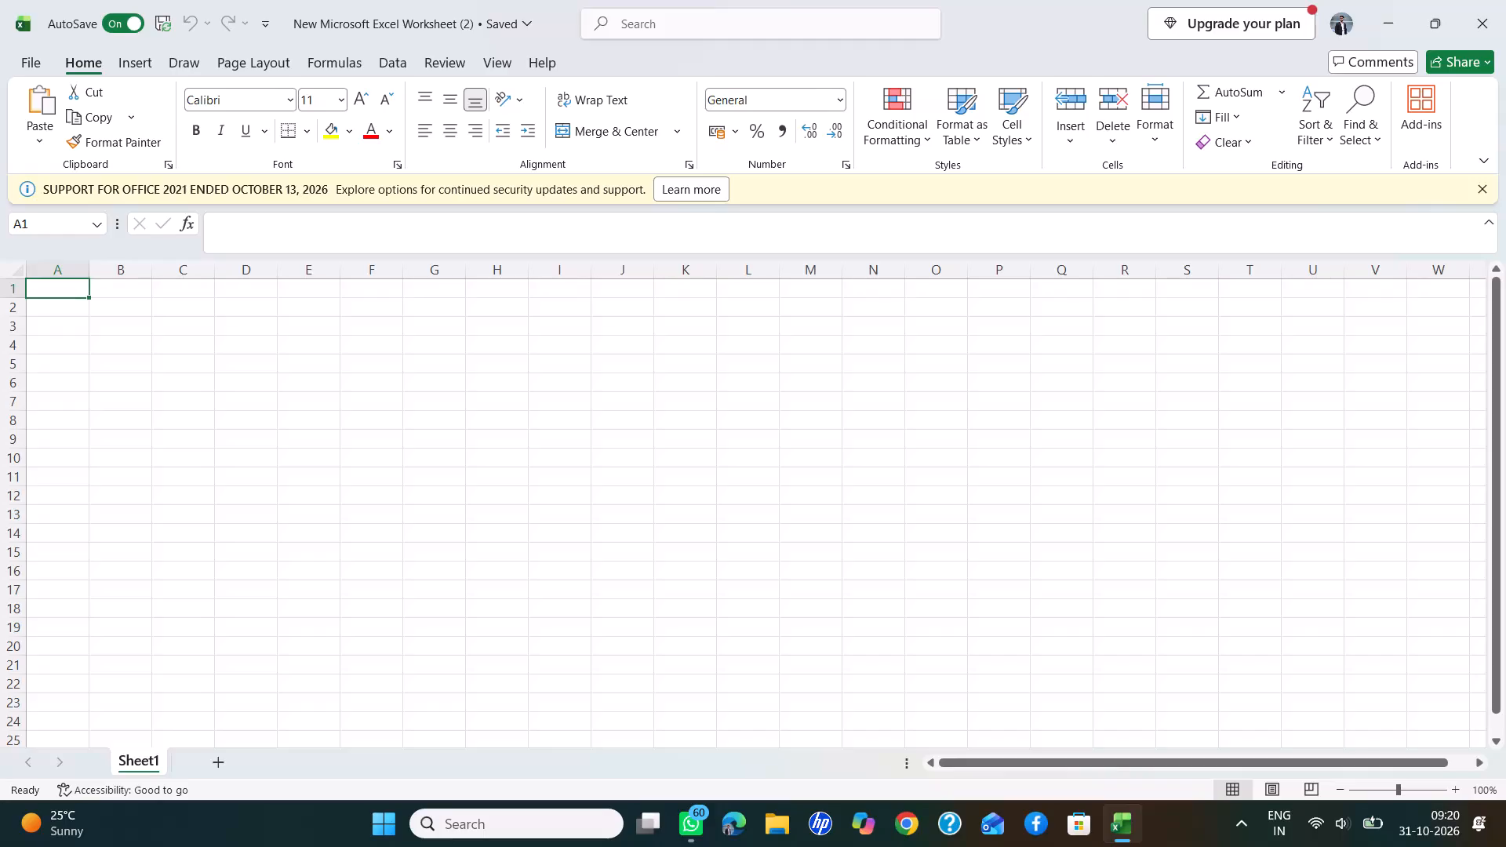
# Paste the copied October sales plan table image into the blank worksheet at cell A1.
pyautogui.hotkey('ctrl', 'v')
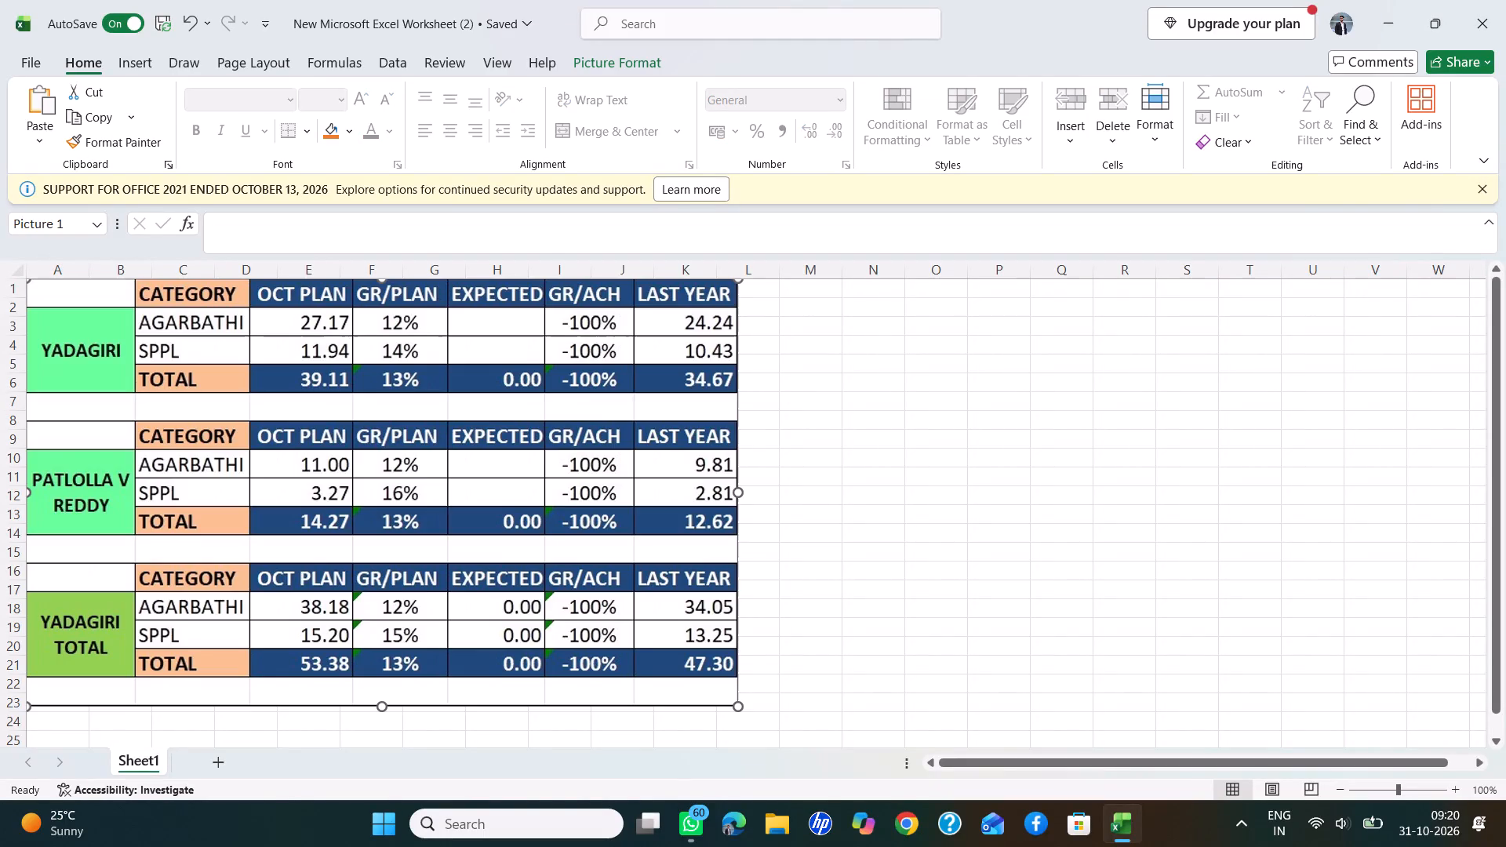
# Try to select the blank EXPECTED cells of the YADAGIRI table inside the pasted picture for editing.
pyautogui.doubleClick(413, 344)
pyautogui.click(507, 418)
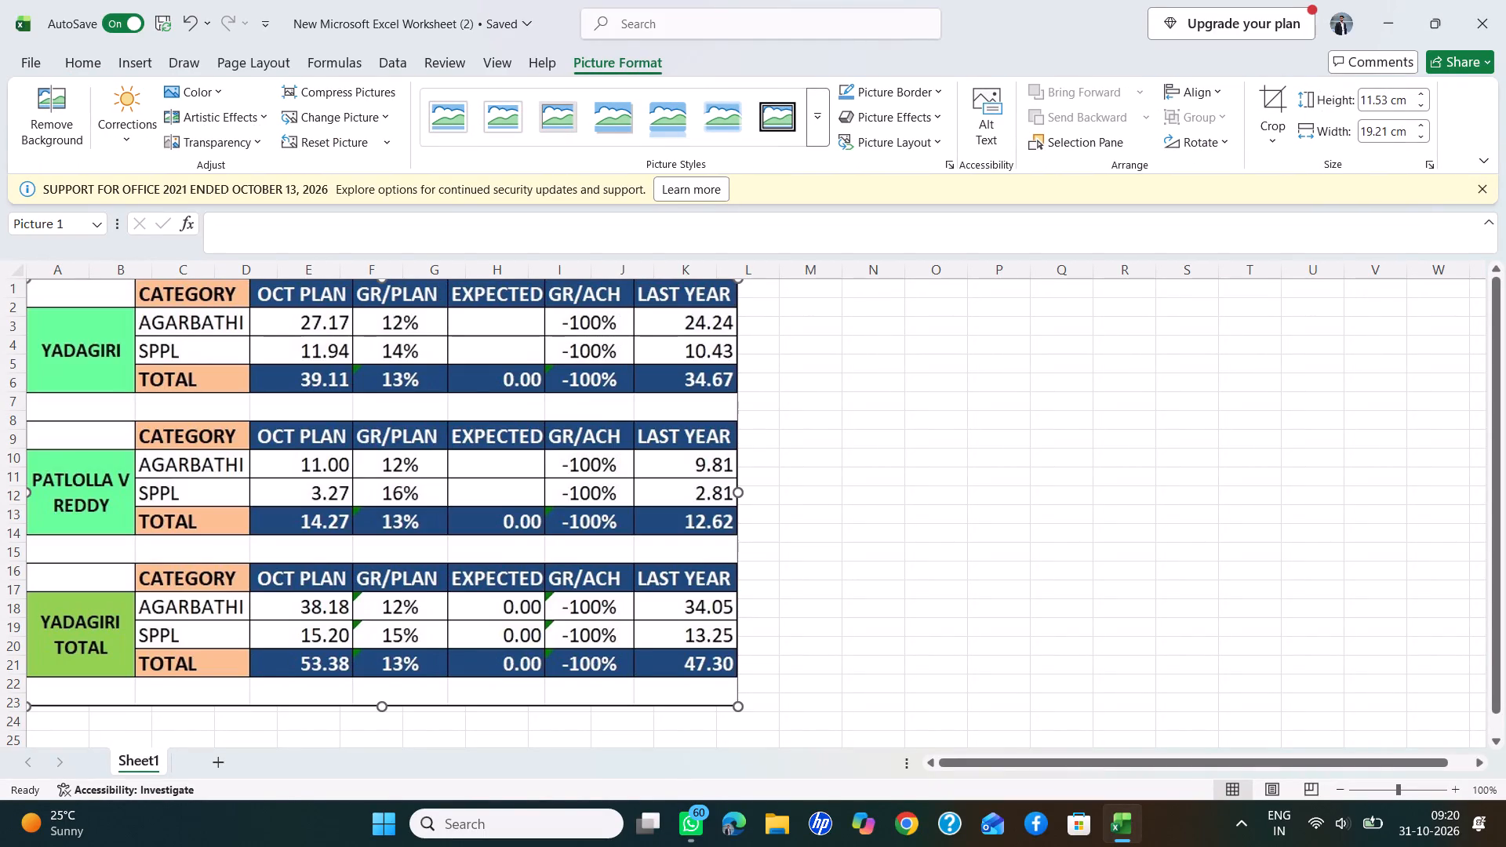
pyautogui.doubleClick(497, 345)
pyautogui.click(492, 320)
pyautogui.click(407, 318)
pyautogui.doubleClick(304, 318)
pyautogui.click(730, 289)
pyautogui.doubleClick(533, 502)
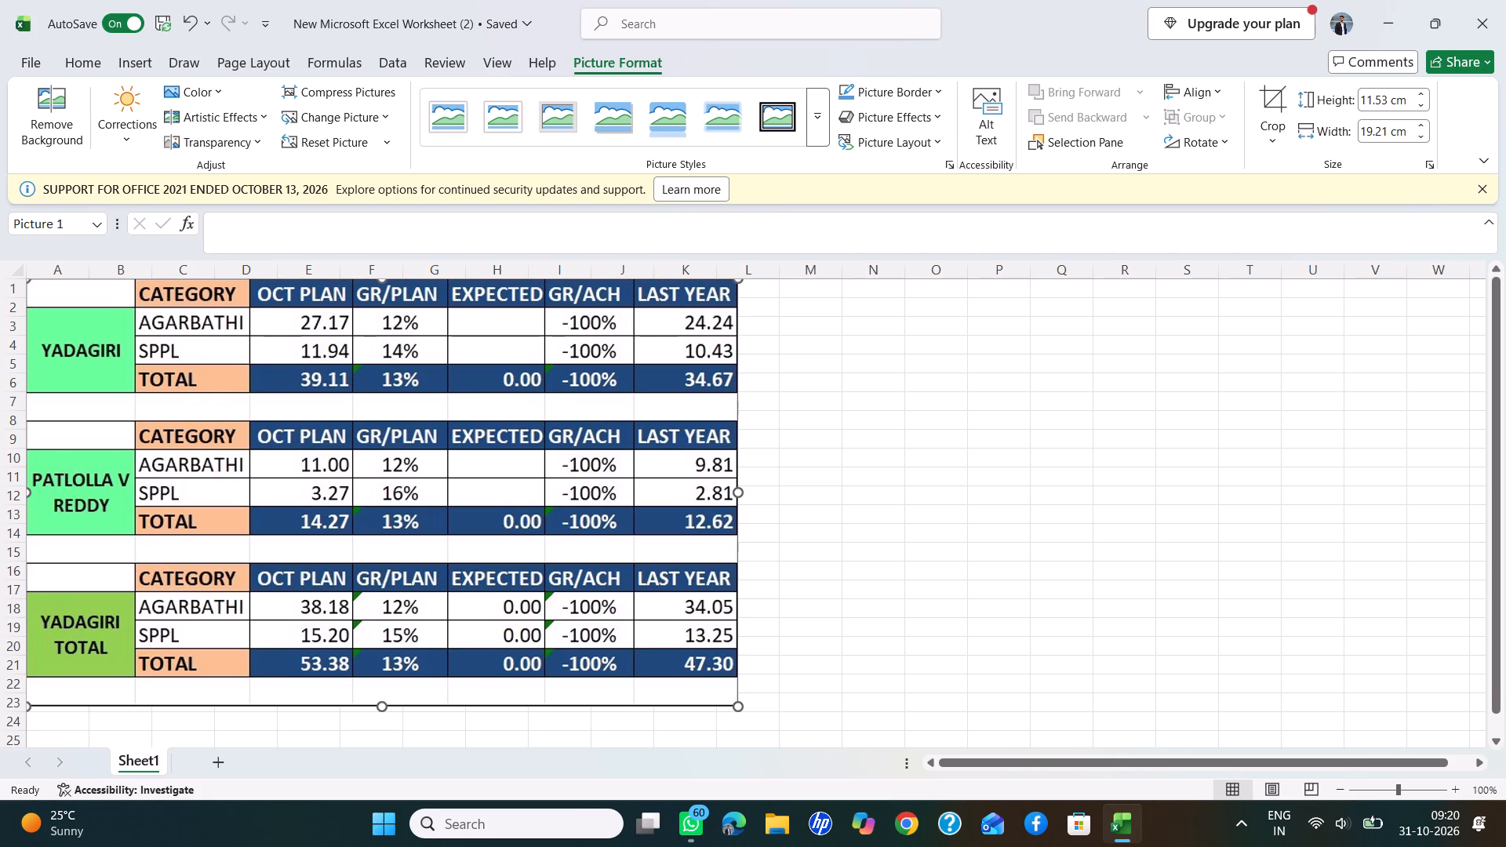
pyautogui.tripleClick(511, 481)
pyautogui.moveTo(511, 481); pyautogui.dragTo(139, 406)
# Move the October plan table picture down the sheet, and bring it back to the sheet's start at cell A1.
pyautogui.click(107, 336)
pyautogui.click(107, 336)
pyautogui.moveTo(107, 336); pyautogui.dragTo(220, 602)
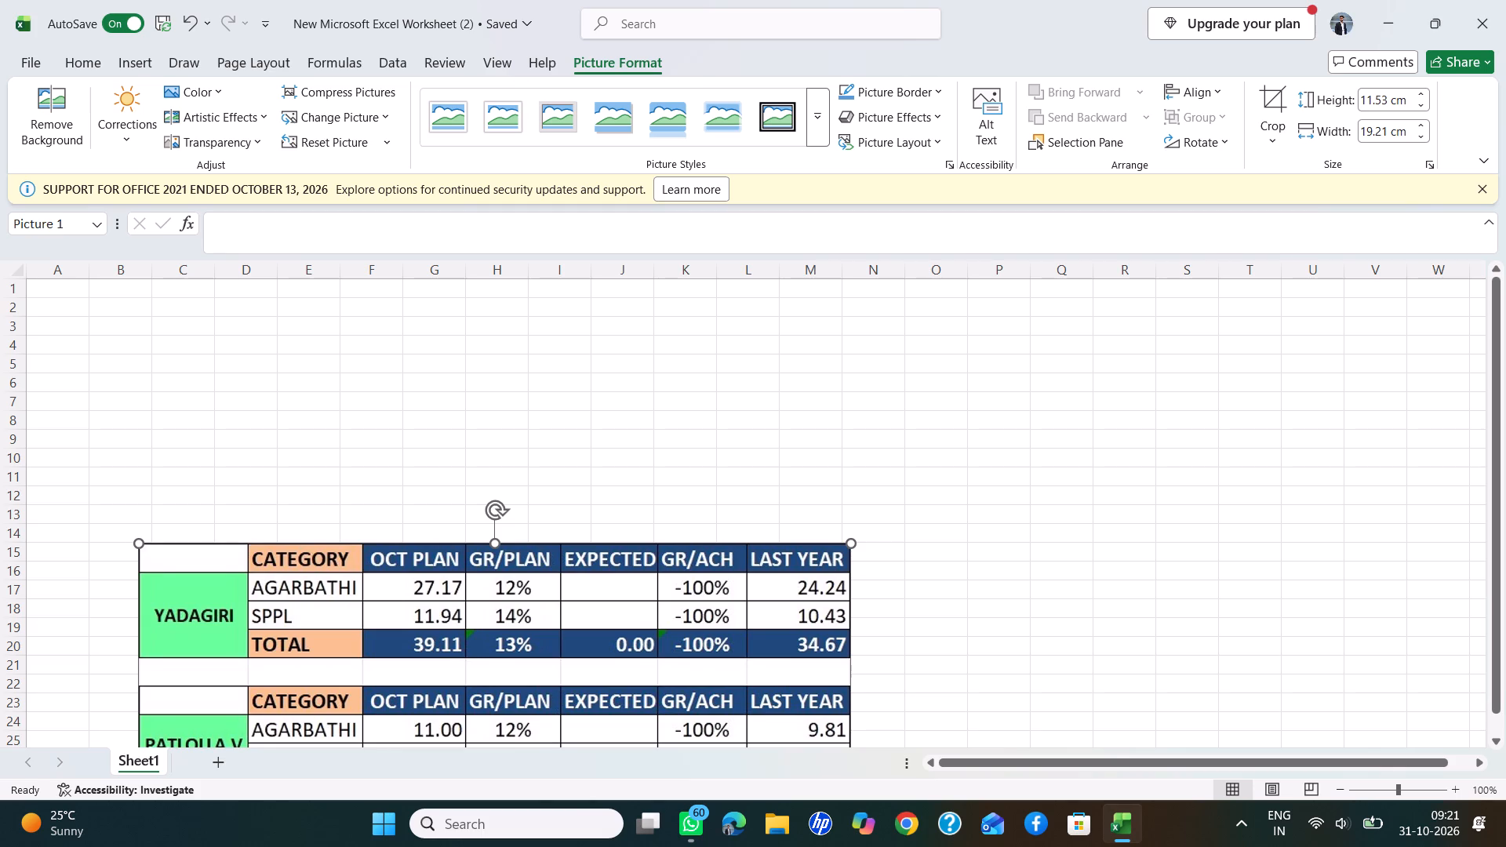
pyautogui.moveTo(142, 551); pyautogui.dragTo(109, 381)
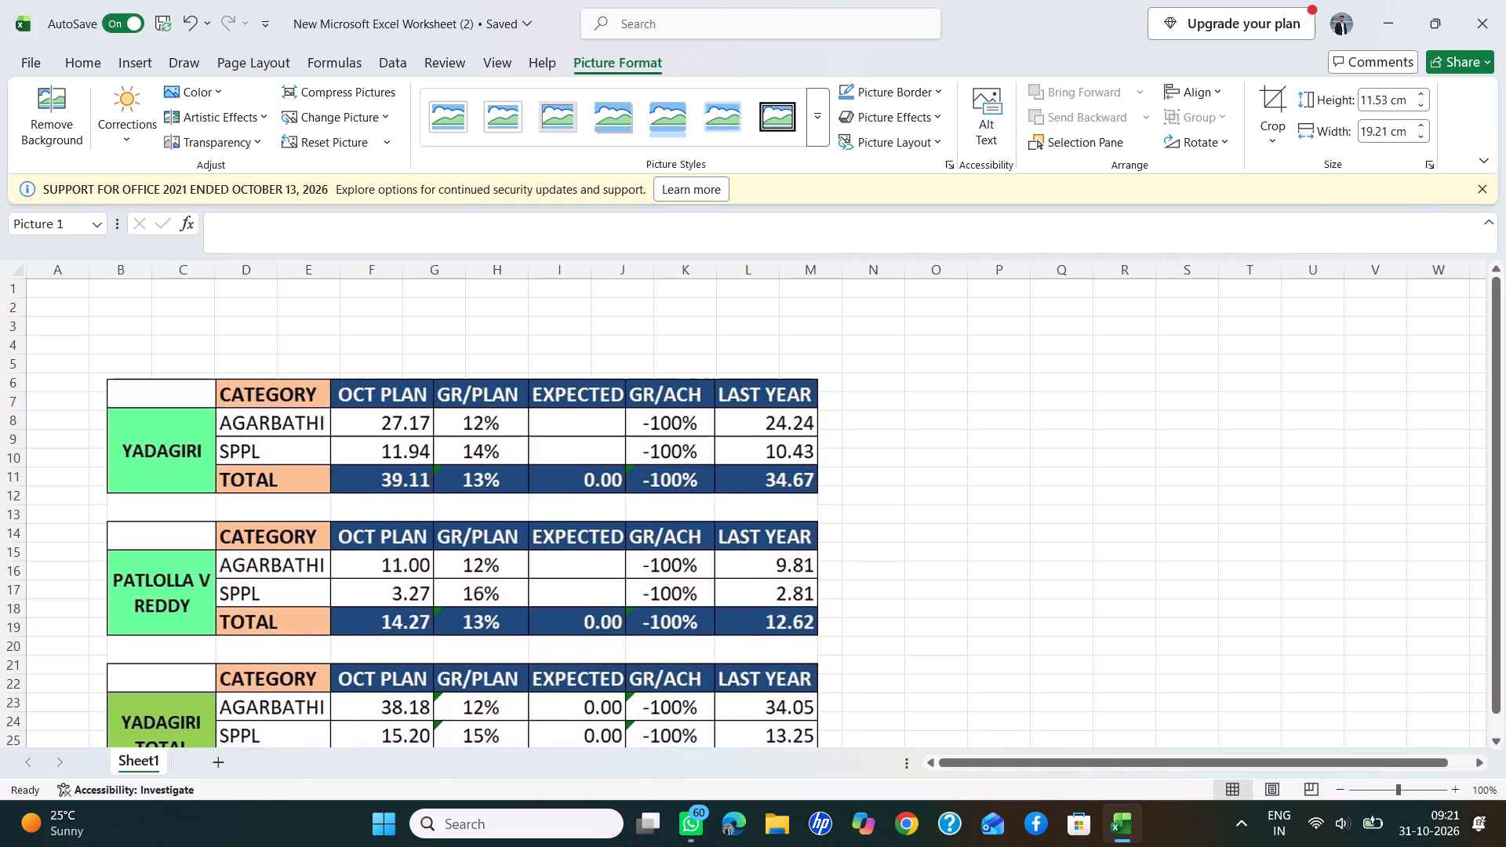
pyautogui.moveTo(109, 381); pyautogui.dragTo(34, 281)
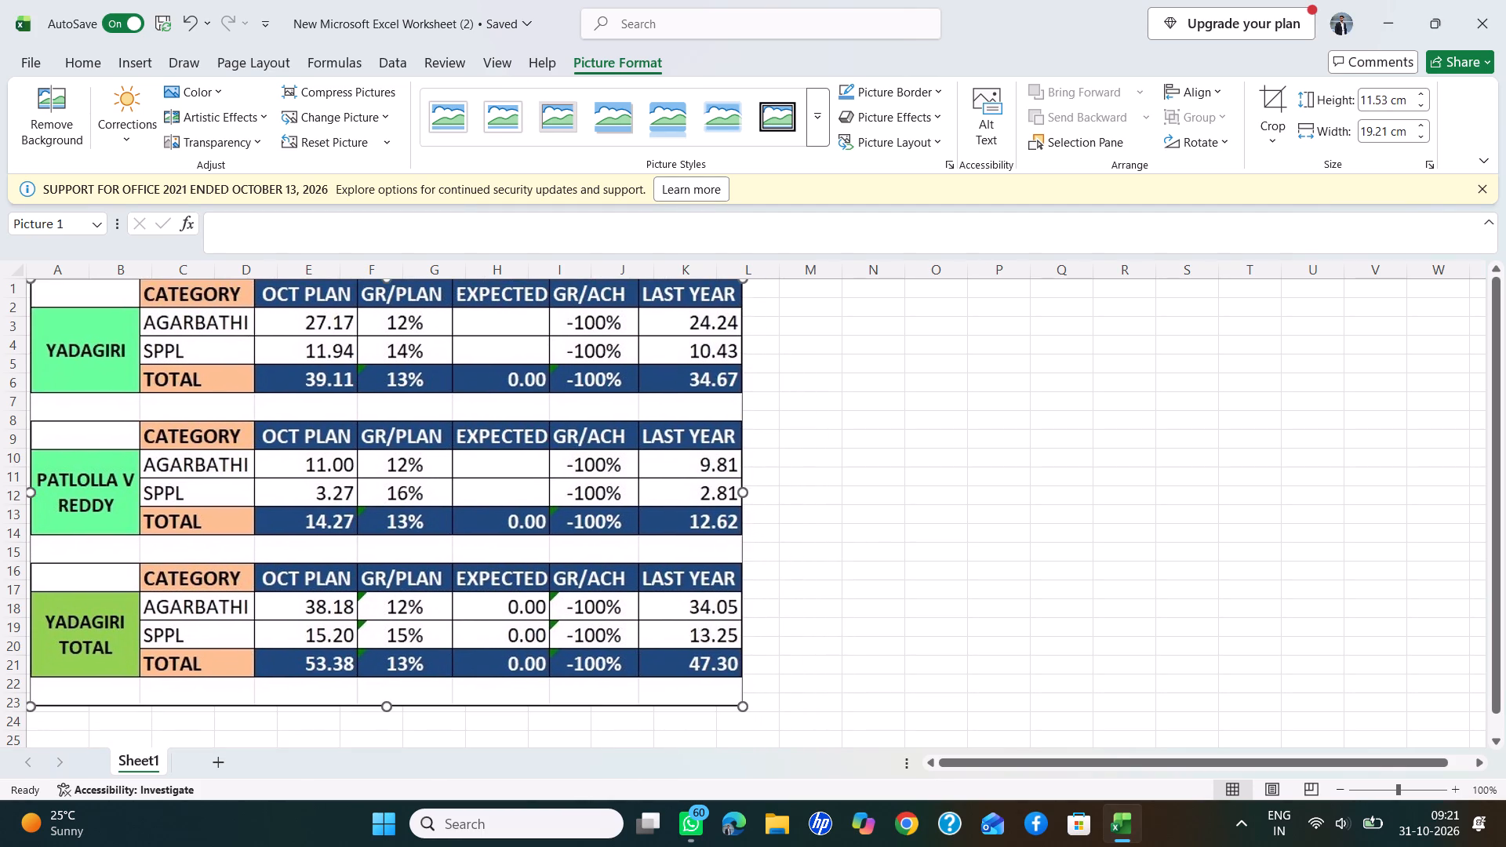
# Save the workbook containing the October plan table picture.
pyautogui.doubleClick(406, 449)
pyautogui.hotkey('ctrl', 's')
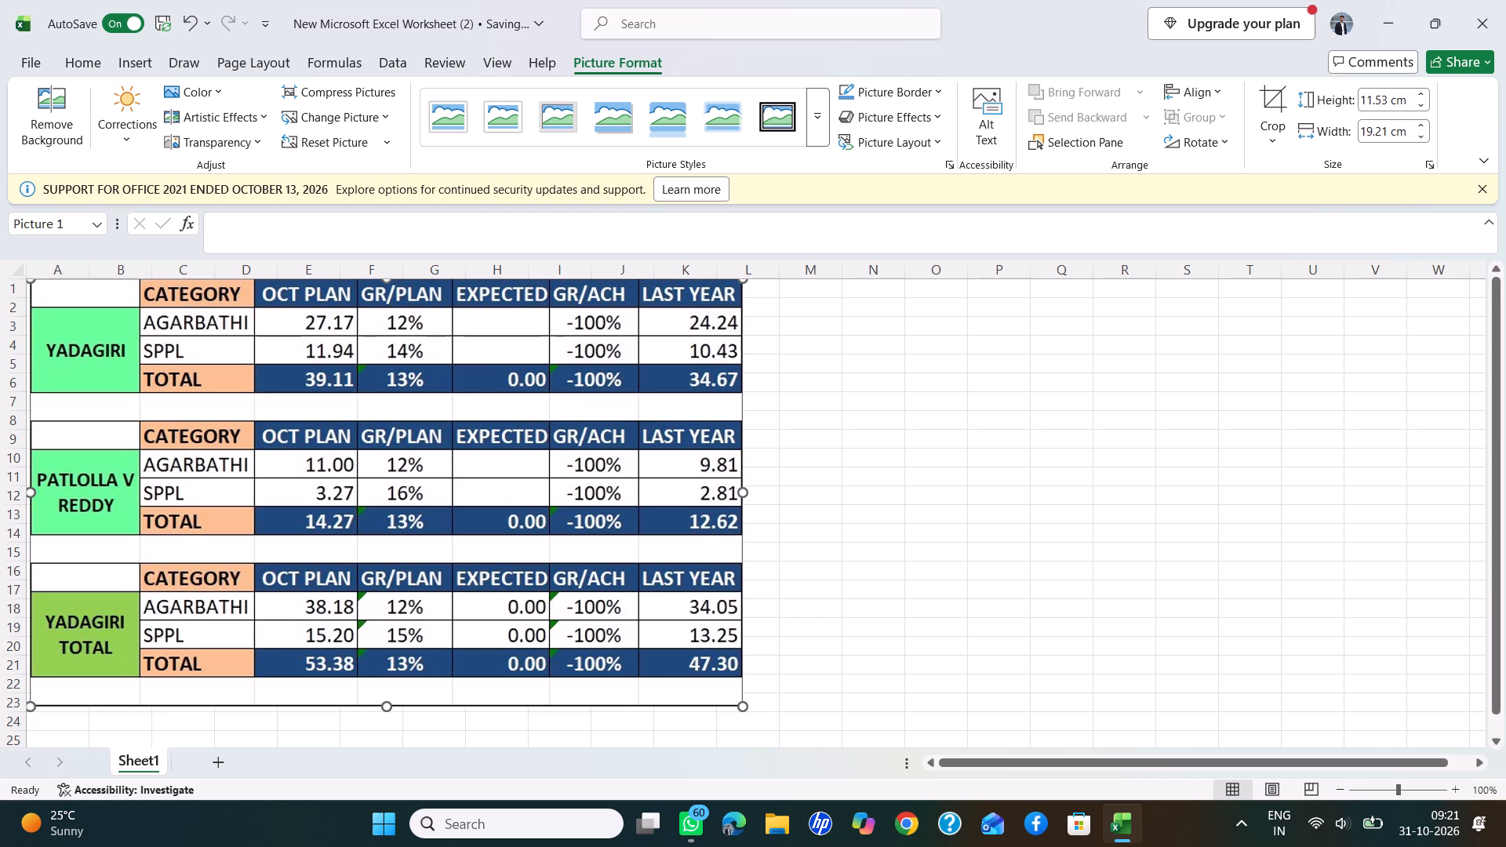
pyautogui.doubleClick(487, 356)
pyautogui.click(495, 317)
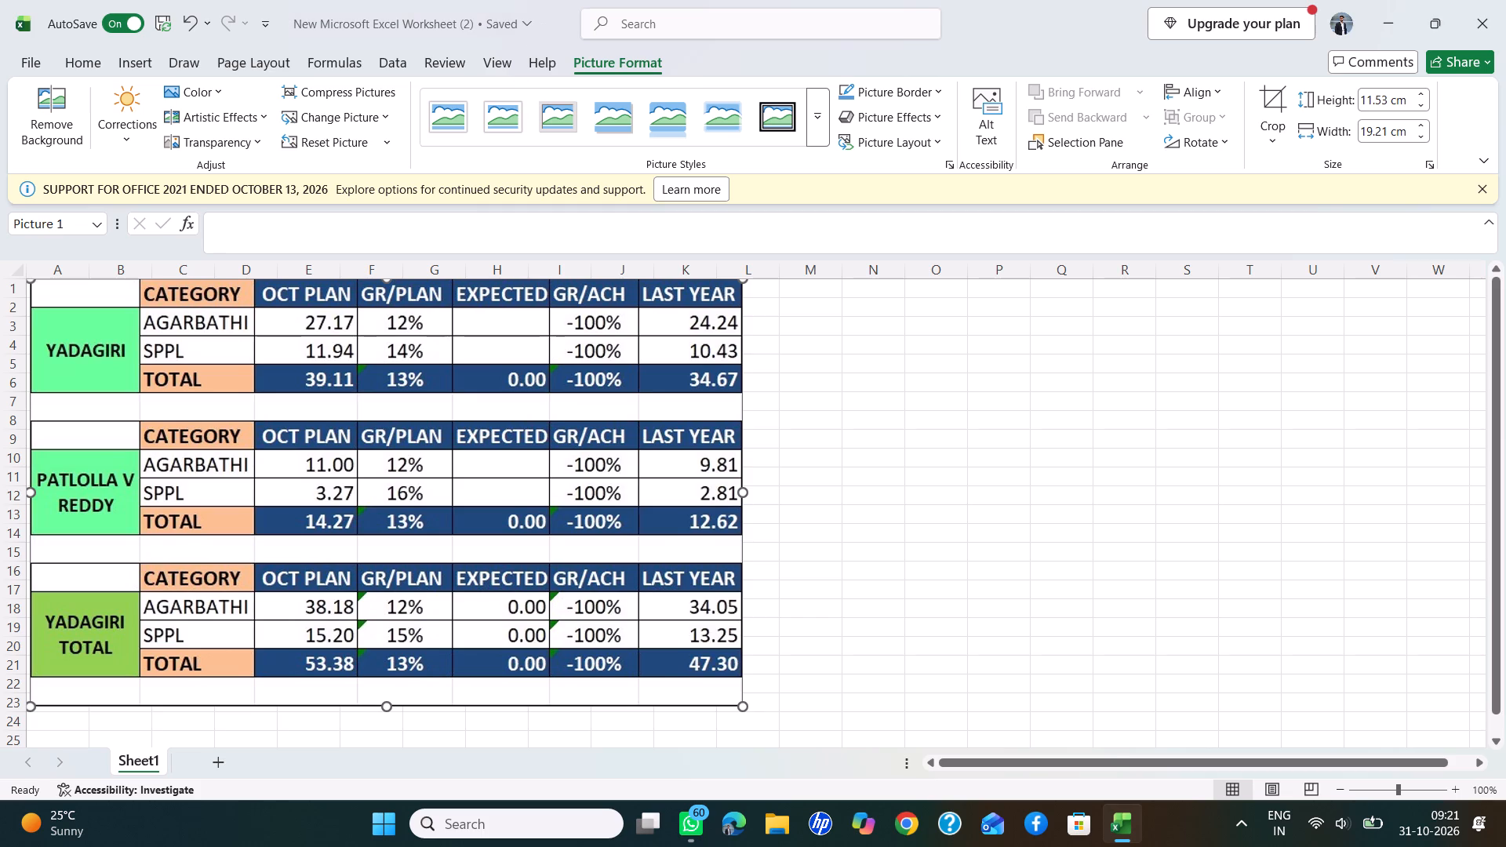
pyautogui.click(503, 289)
# Add a second blank worksheet to the workbook, referring back to the October plan picture on the first sheet.
pyautogui.click(216, 773)
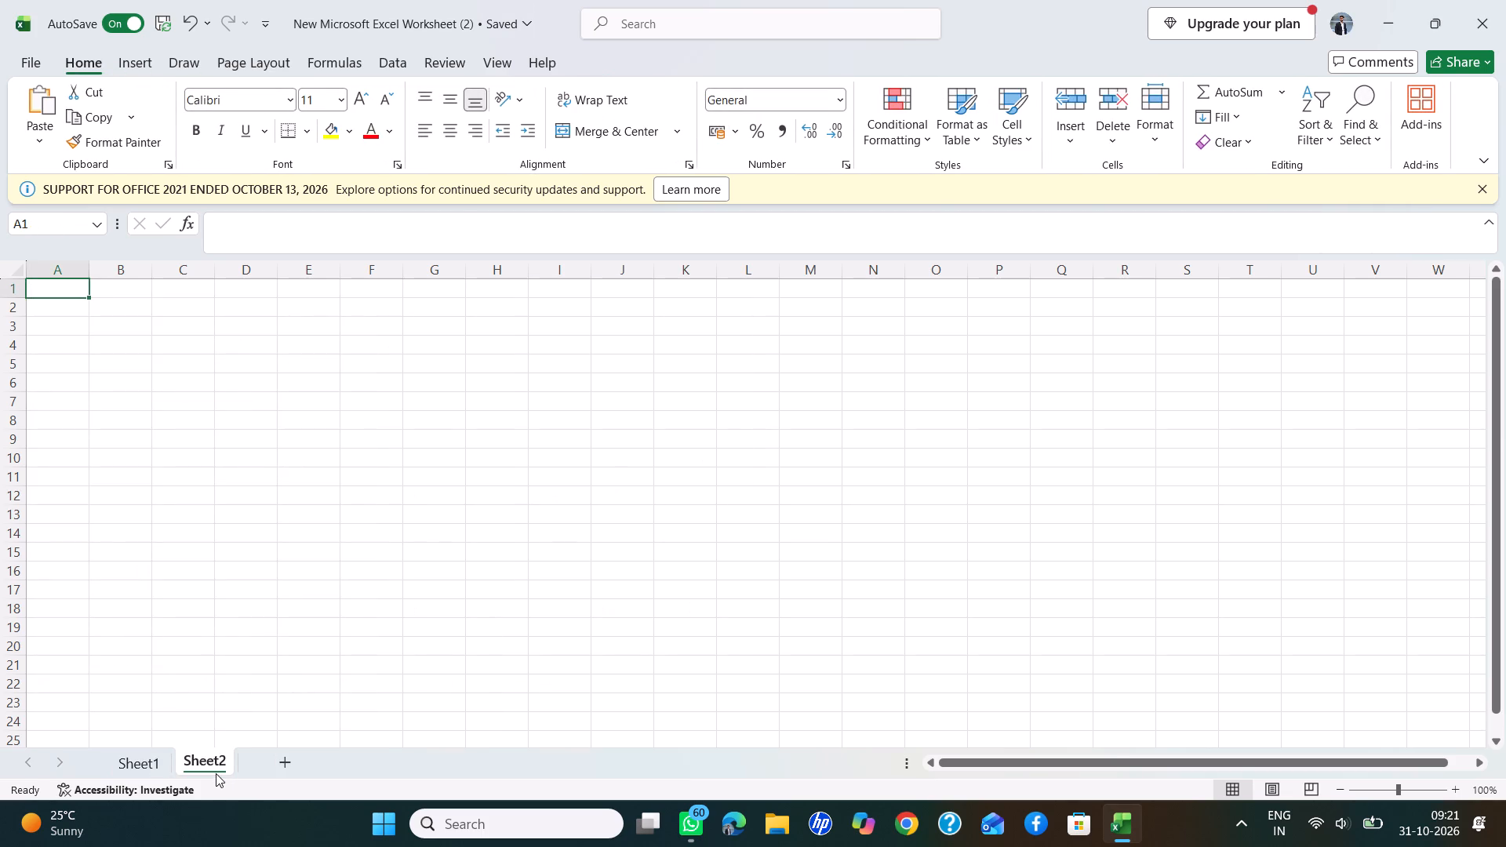
pyautogui.click(144, 768)
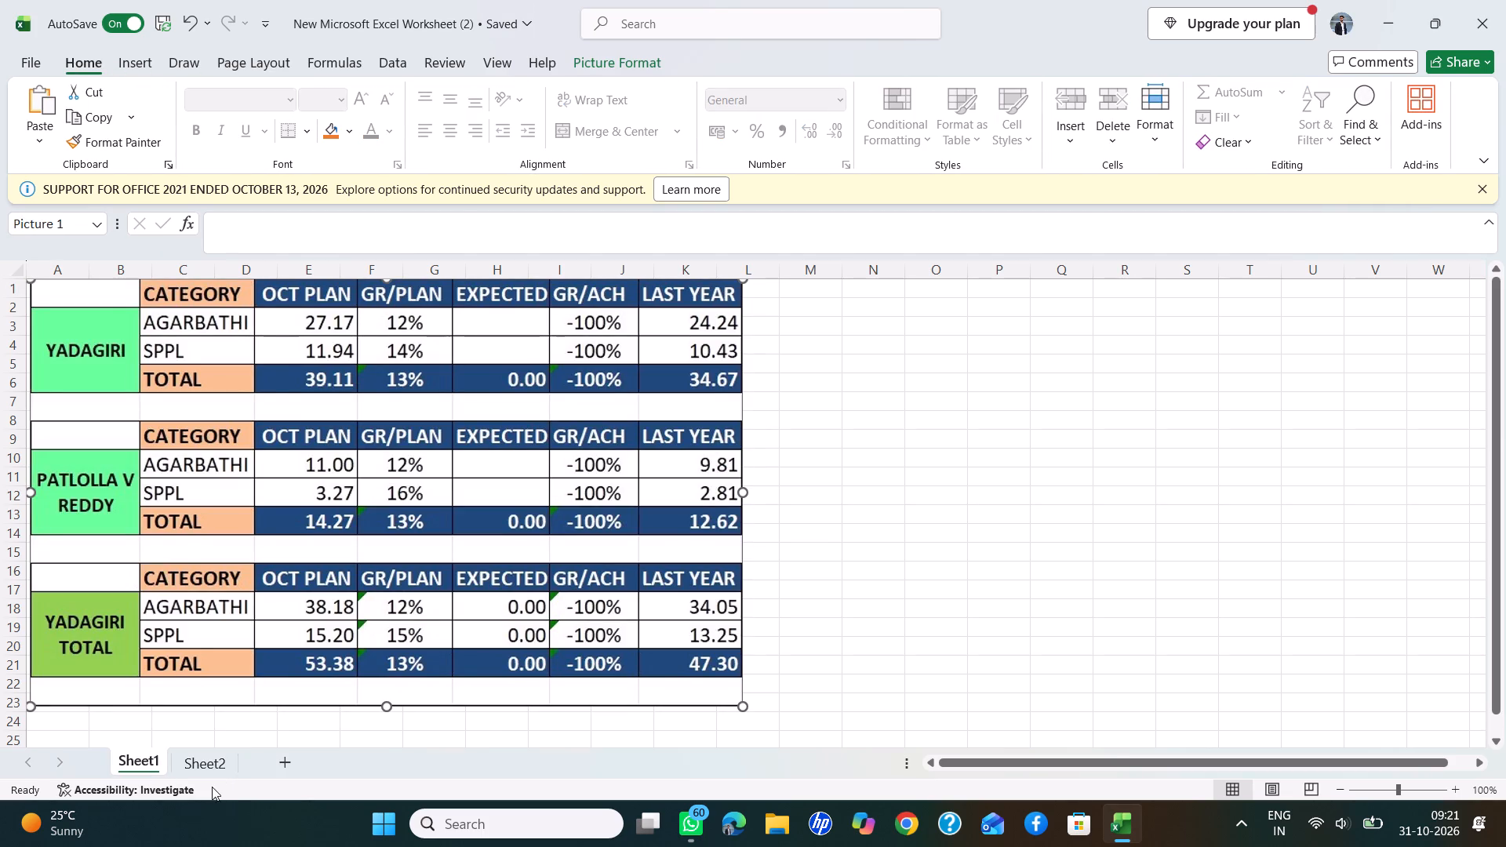
pyautogui.click(220, 768)
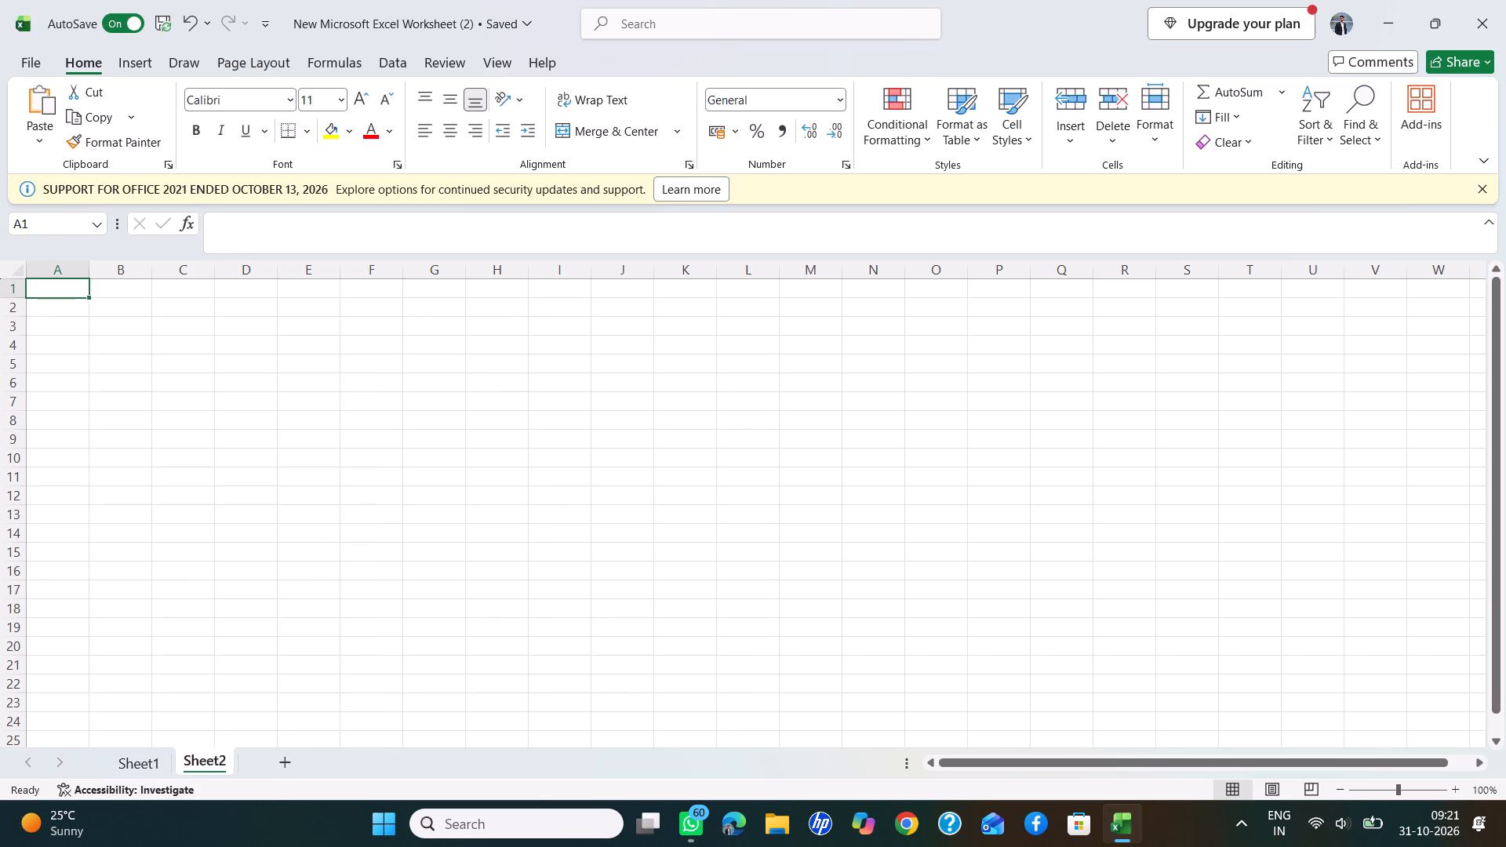
pyautogui.click(150, 769)
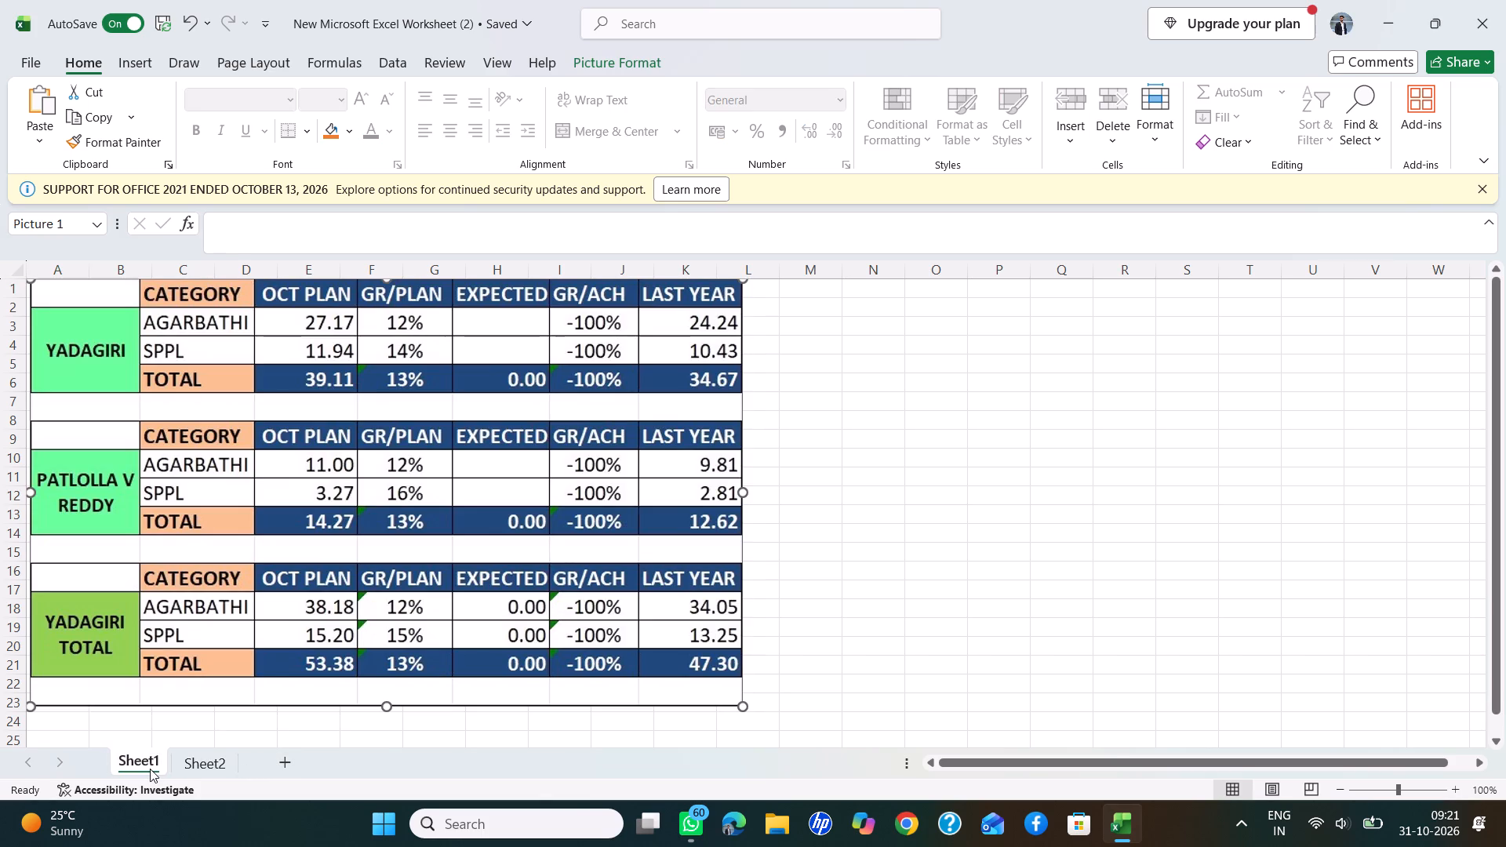
pyautogui.click(201, 766)
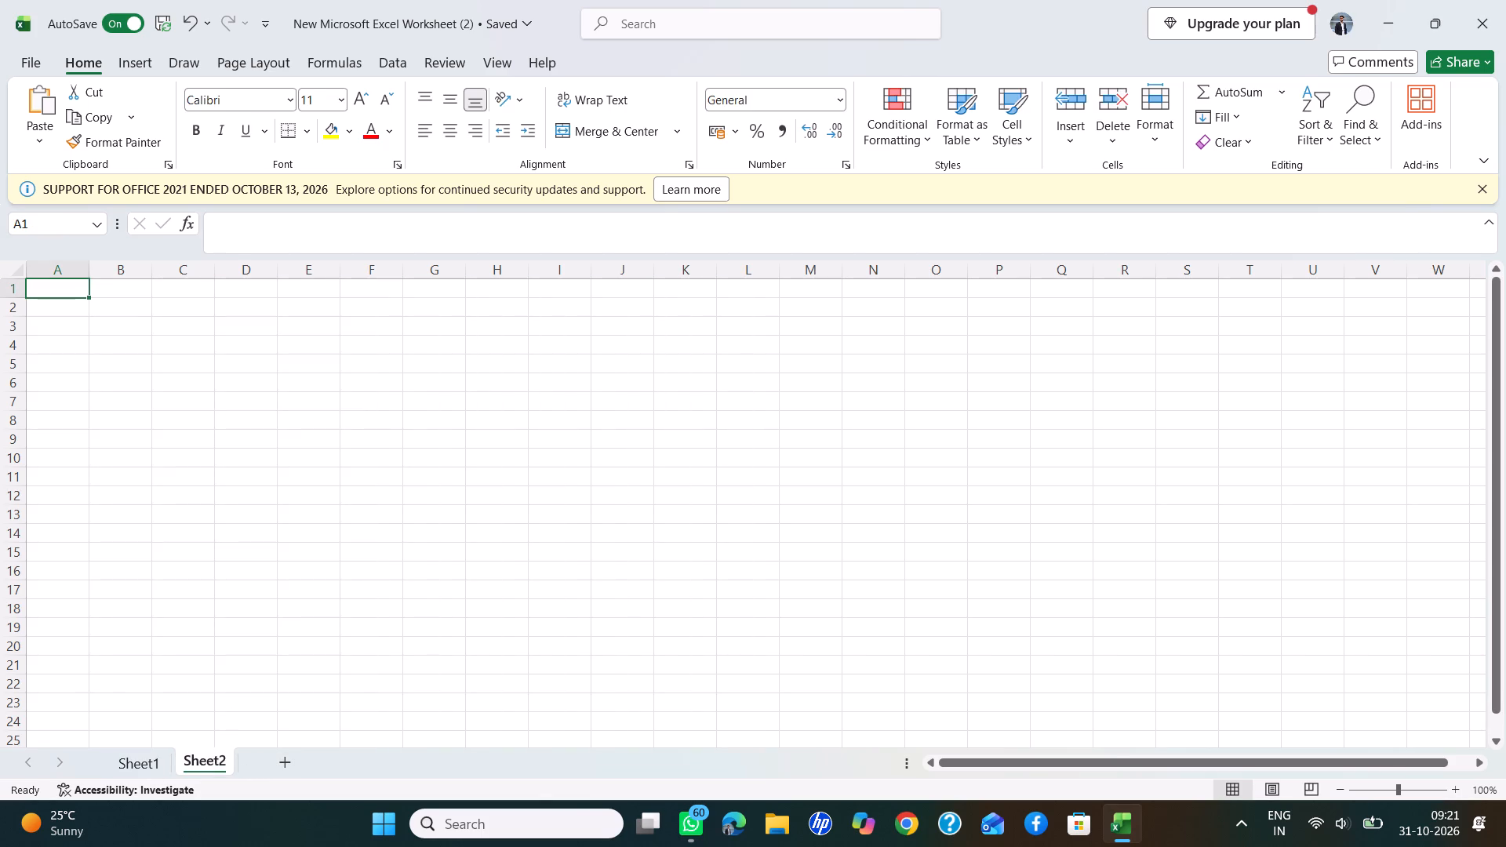
# Select cell B1 on the new blank worksheet.
pyautogui.click(122, 287)
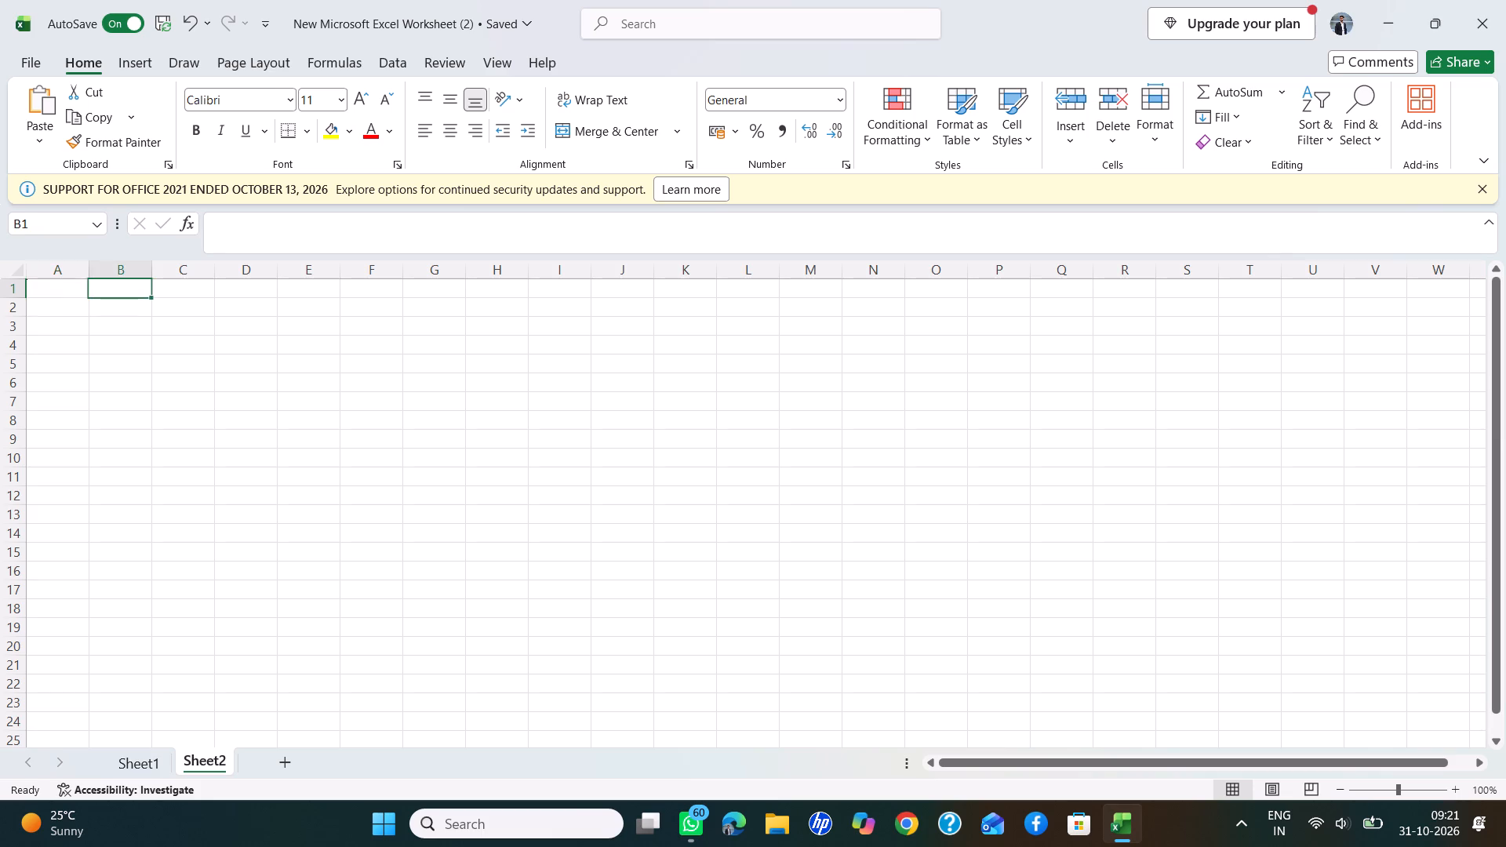
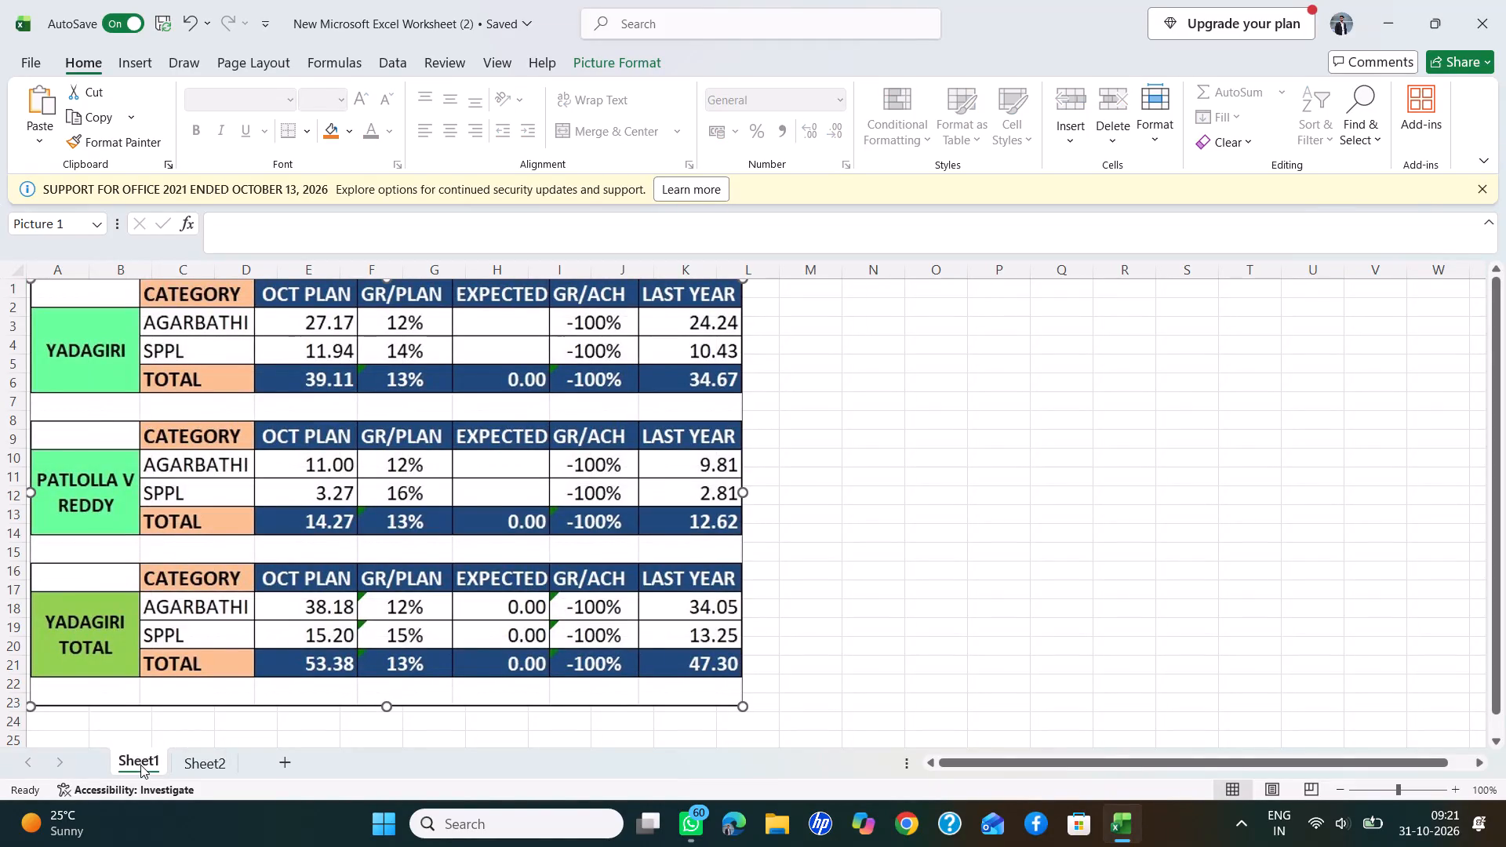
# Enter the column header CATEGORY in cell B1 of Sheet2.
pyautogui.click(196, 769)
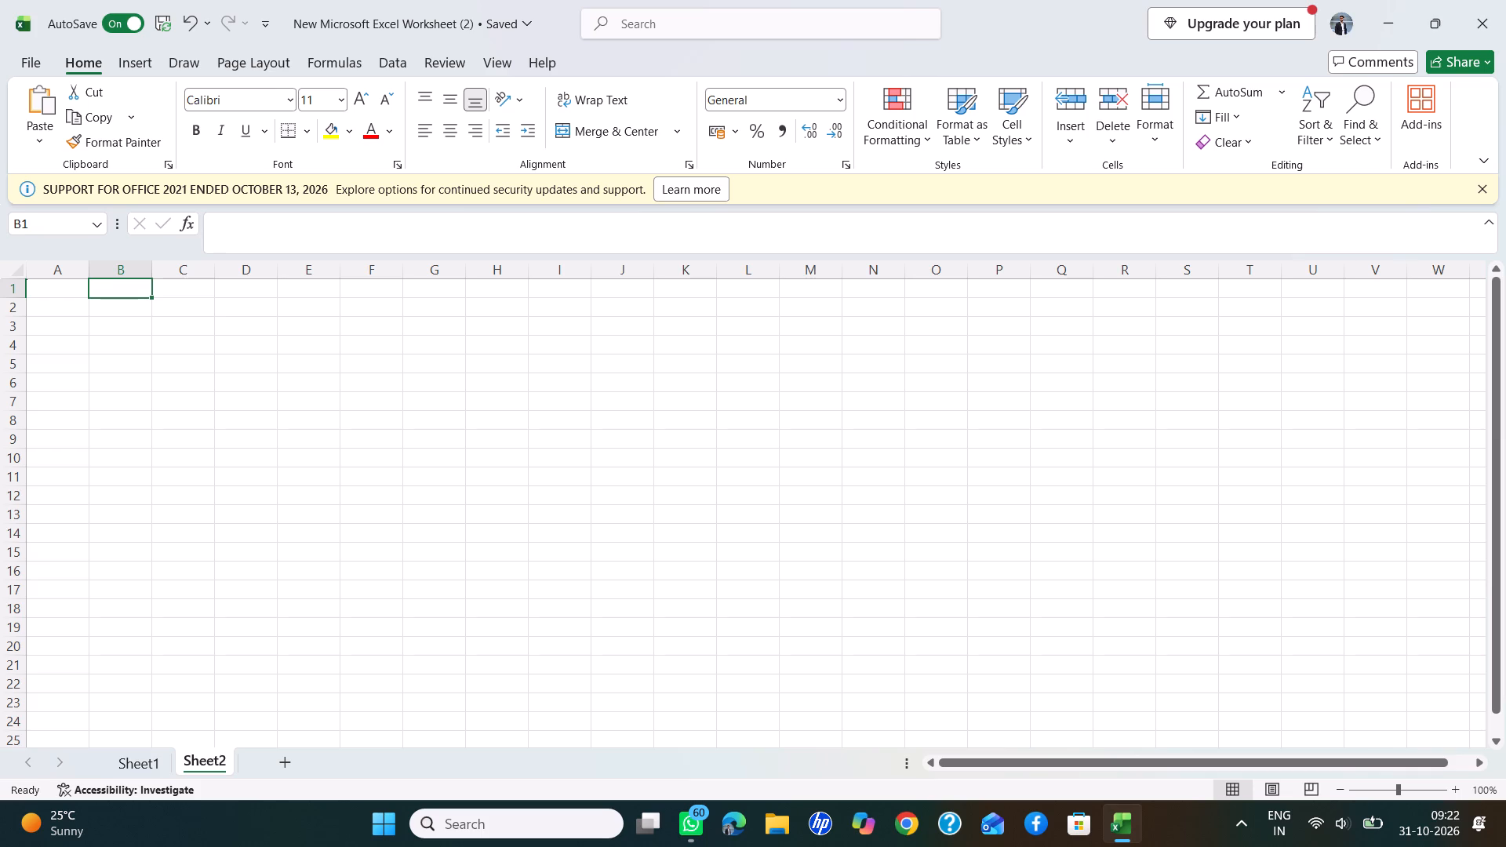
pyautogui.click(123, 286)
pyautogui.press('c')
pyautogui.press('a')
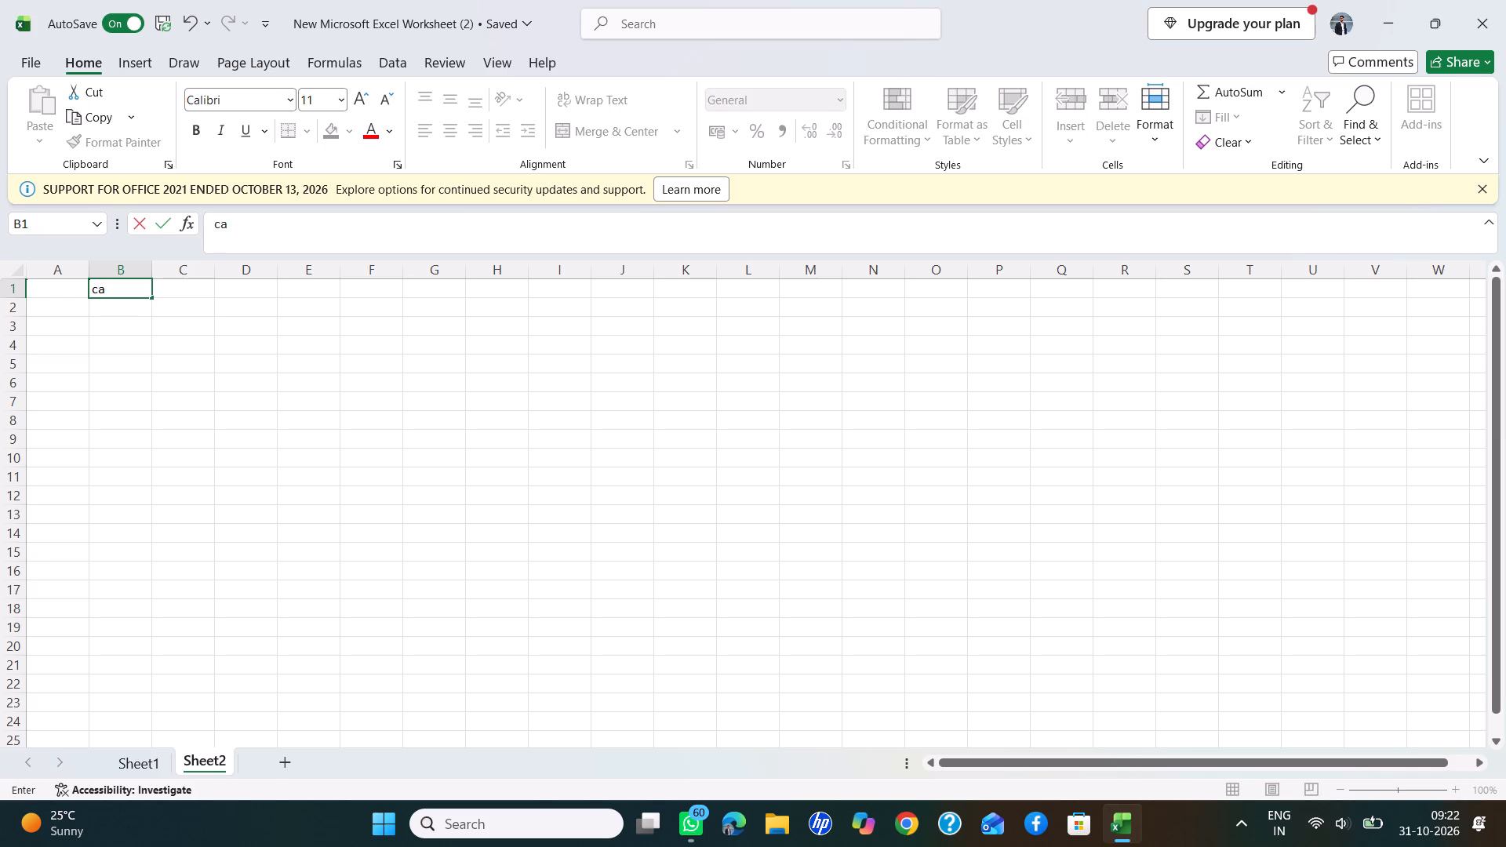
pyautogui.press('BackSpace')
pyautogui.press('BackSpace')
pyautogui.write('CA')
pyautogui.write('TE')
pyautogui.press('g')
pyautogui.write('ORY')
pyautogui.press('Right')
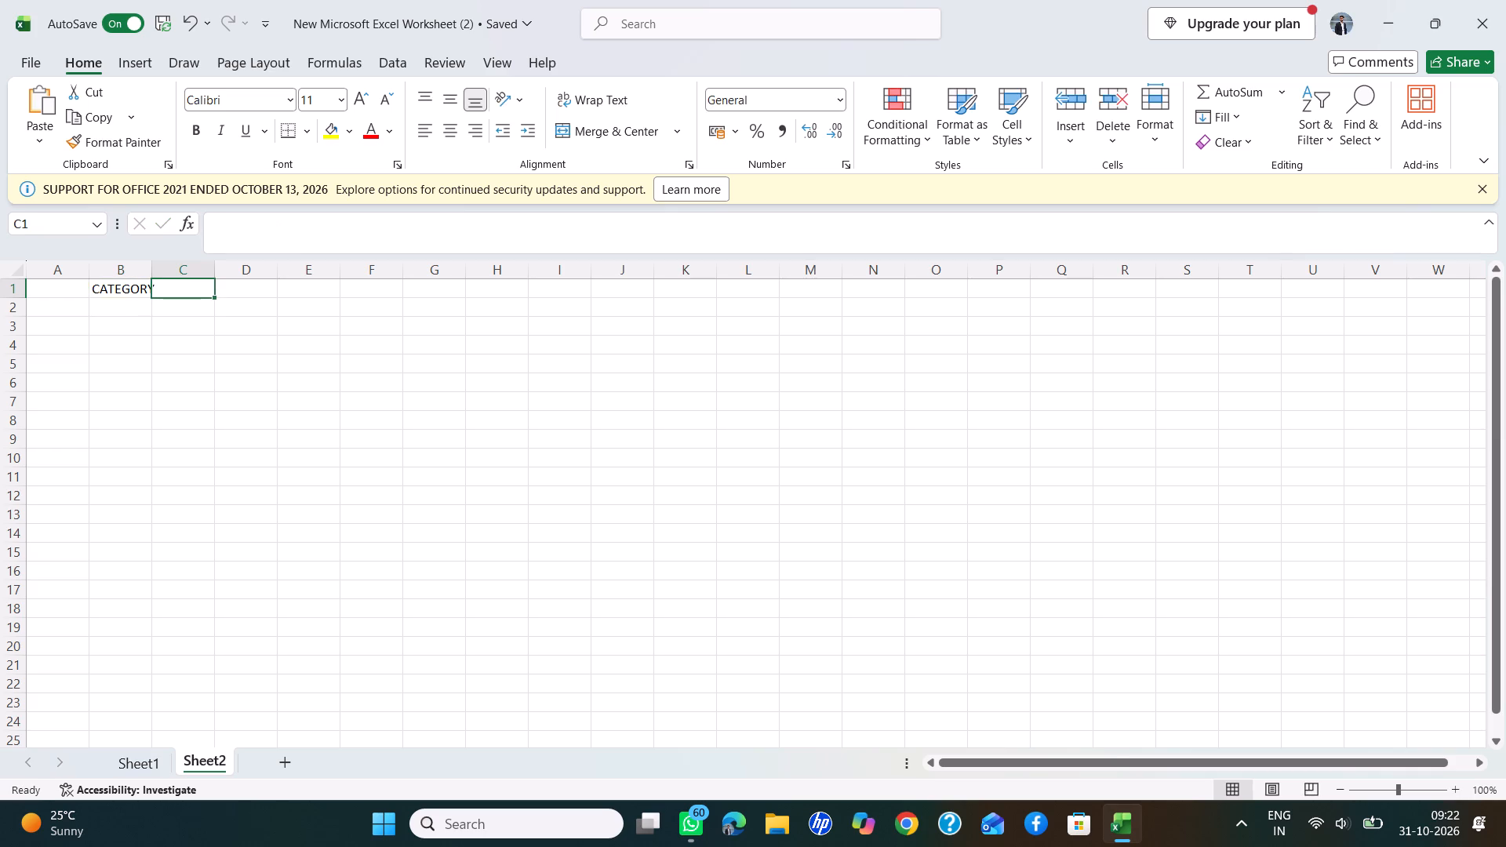
# Check the plan picture on Sheet1 and enter the header "0CT PLAN" in cell C1 of Sheet2.
pyautogui.click(137, 773)
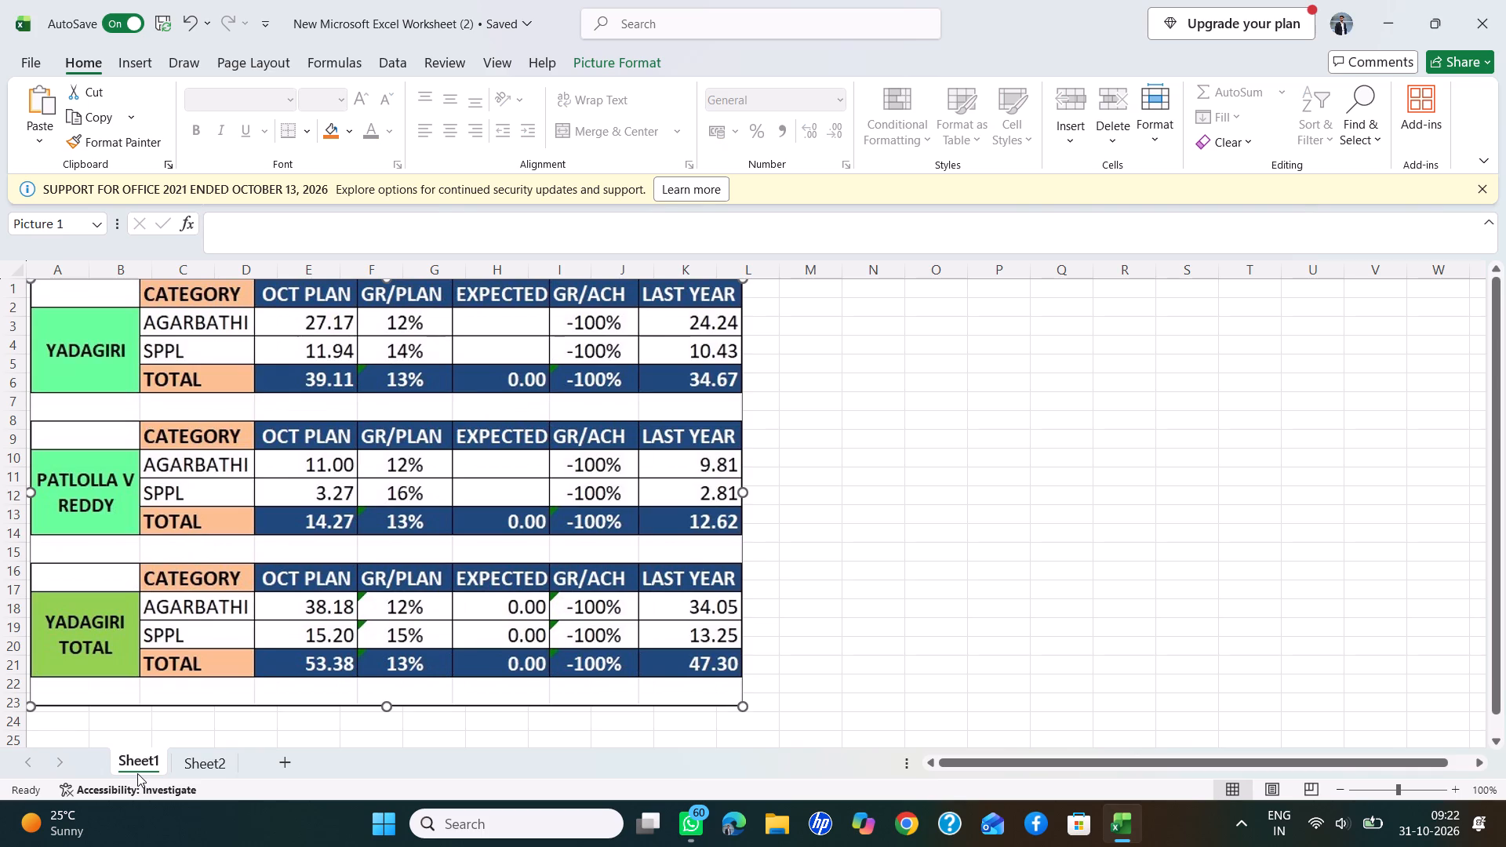
pyautogui.click(200, 761)
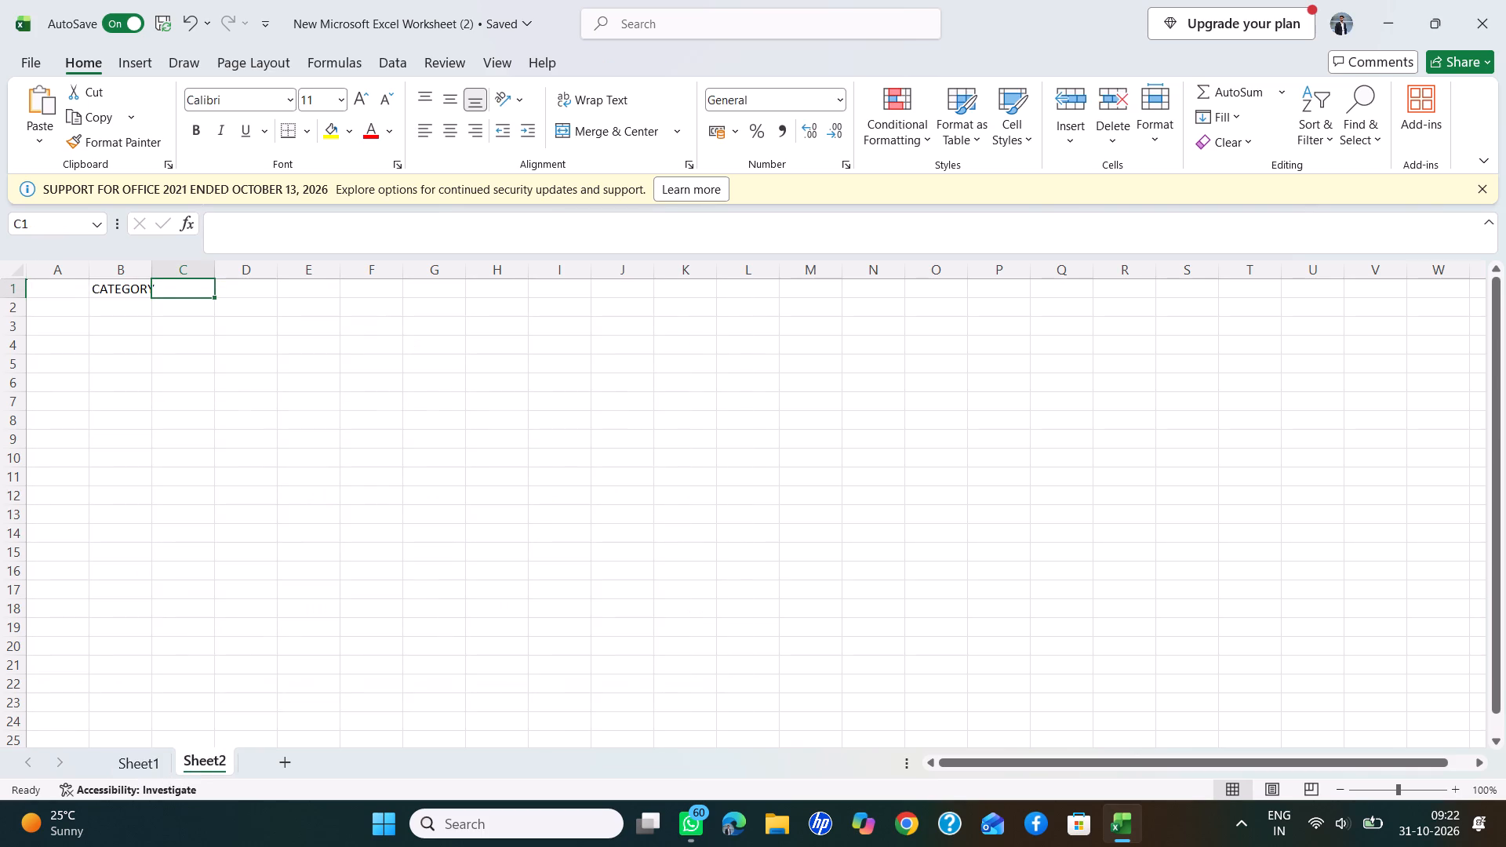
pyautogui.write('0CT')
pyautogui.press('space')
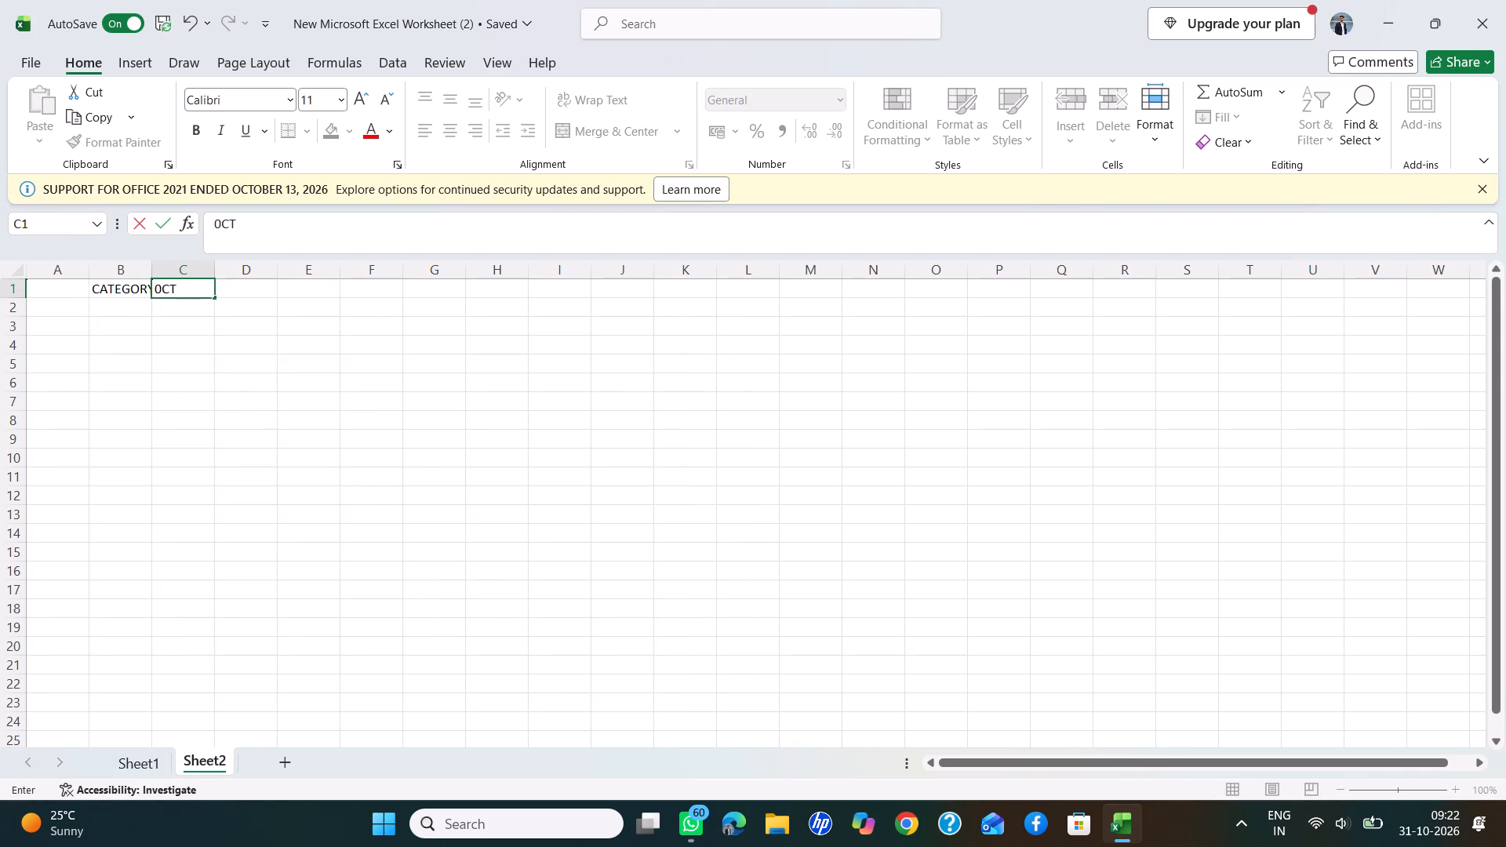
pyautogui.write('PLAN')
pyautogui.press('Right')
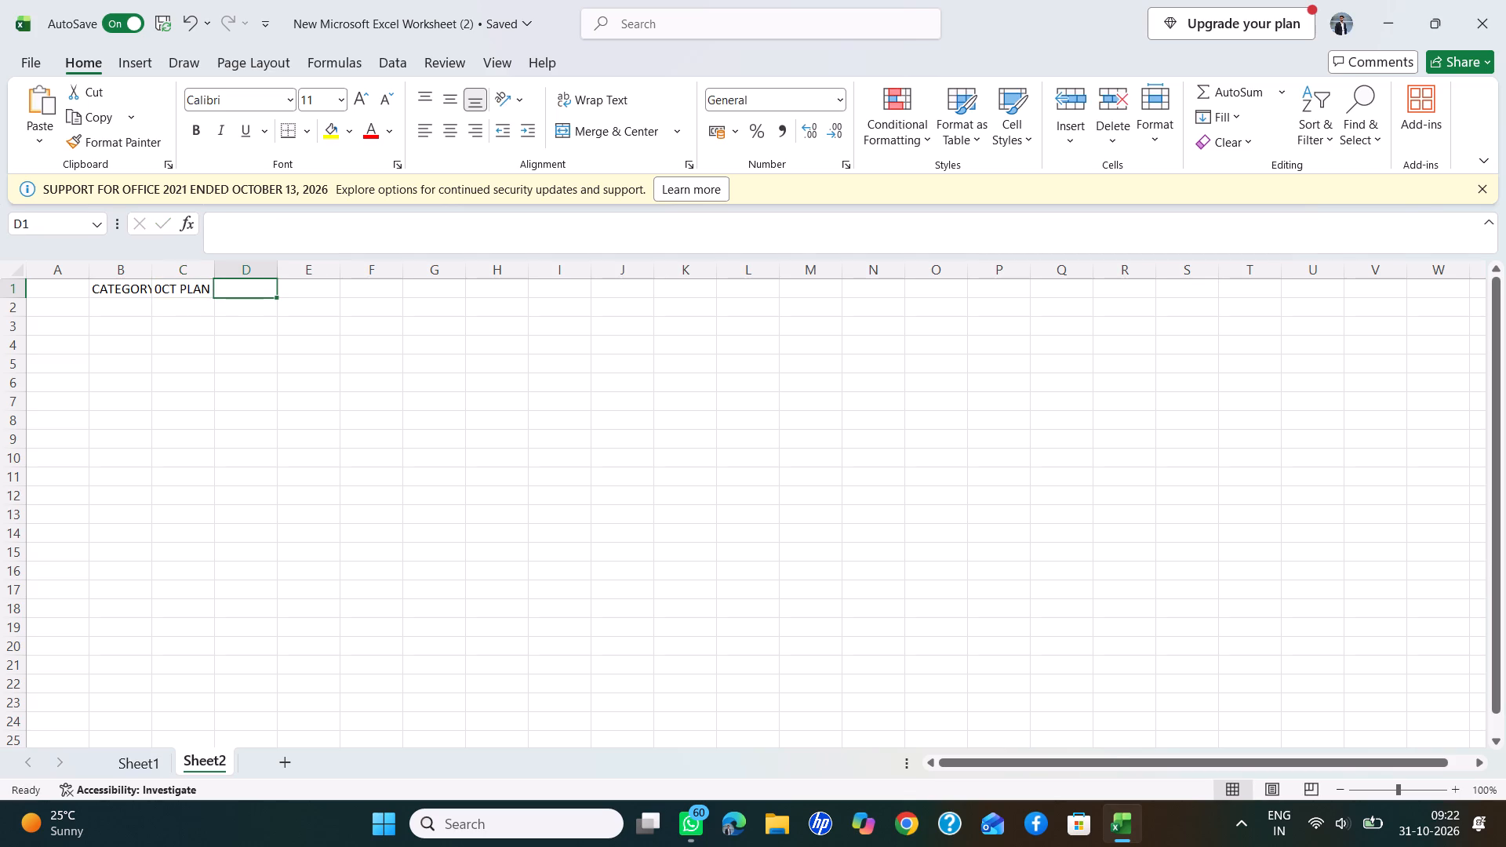
# Check the plan picture on Sheet1 and enter the header "G/R PLAN" in cell D1 of Sheet2.
pyautogui.click(147, 759)
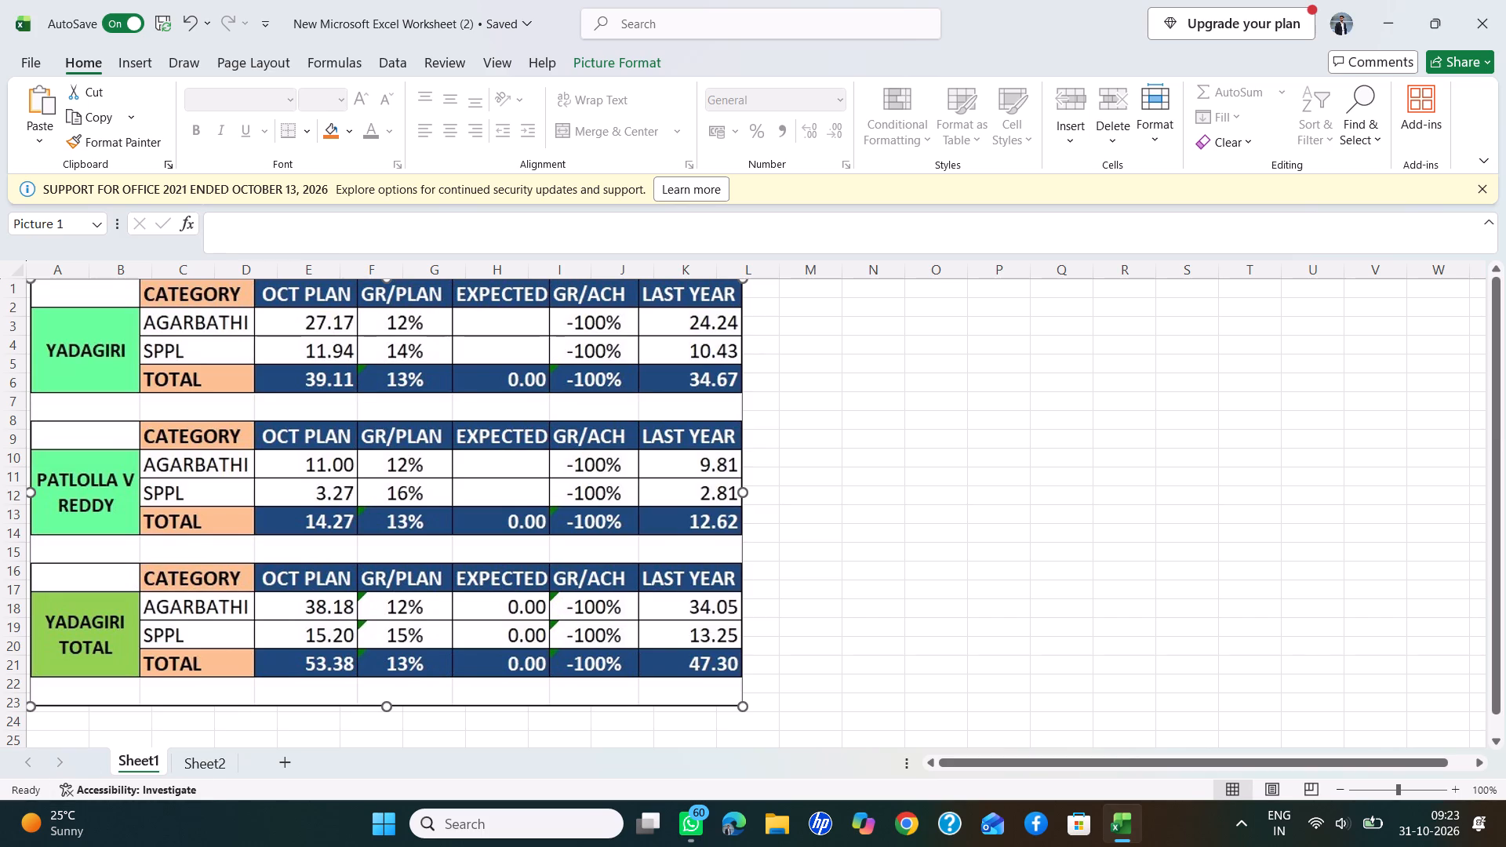
pyautogui.click(203, 765)
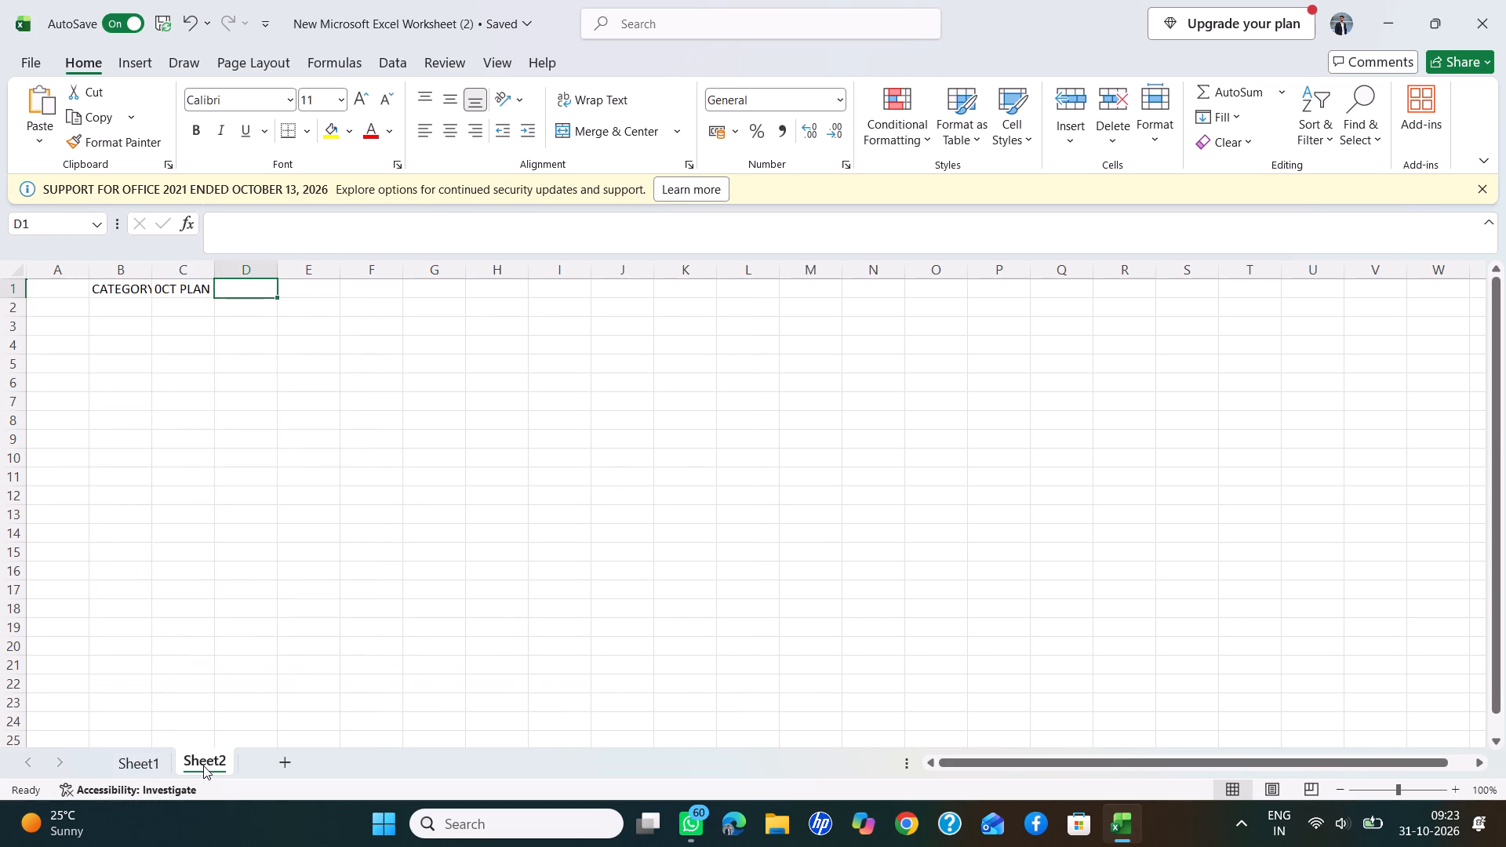
pyautogui.click(249, 280)
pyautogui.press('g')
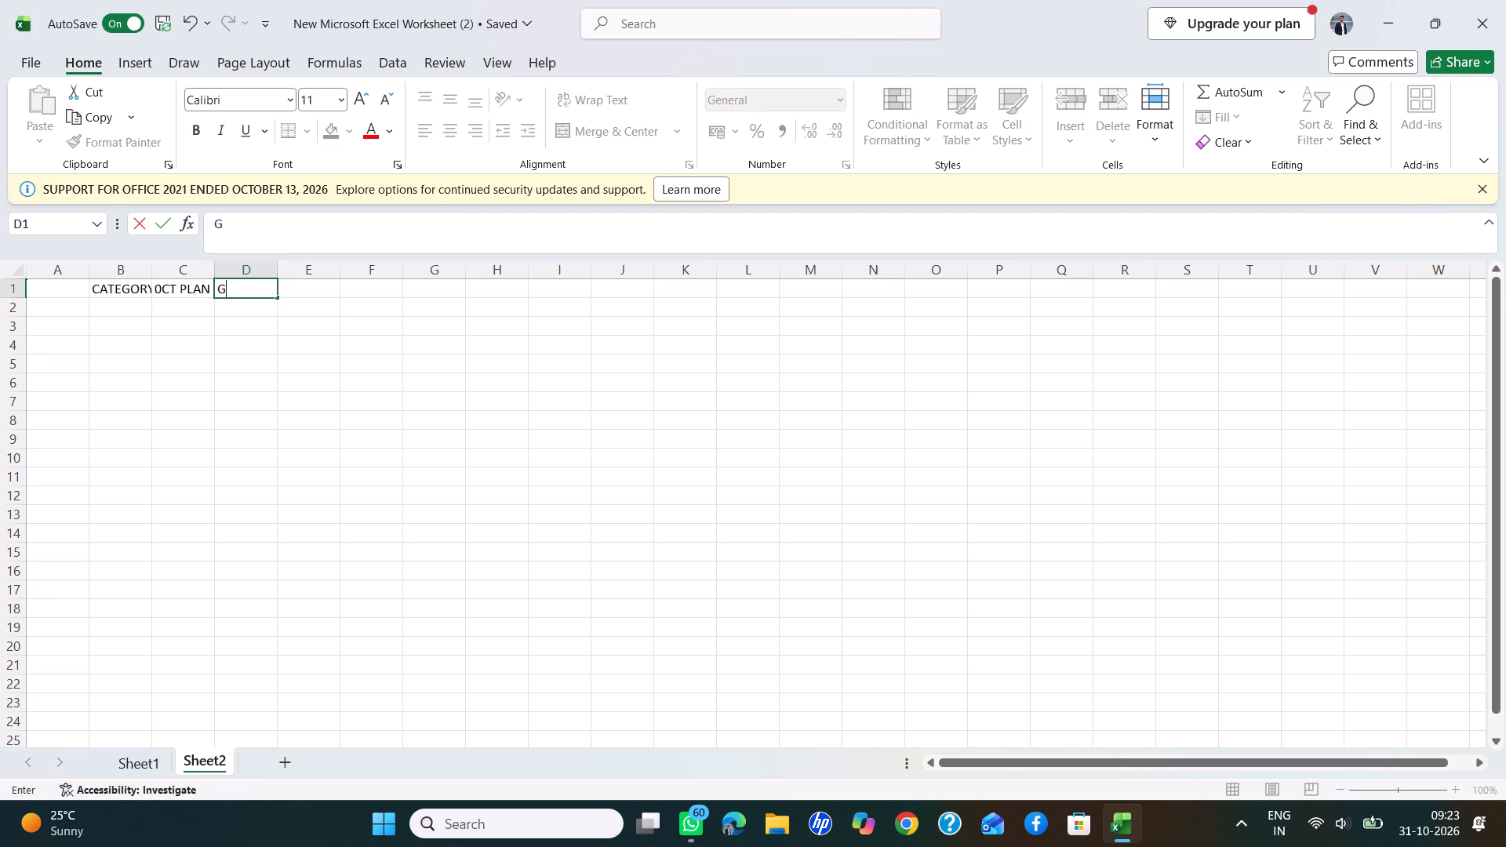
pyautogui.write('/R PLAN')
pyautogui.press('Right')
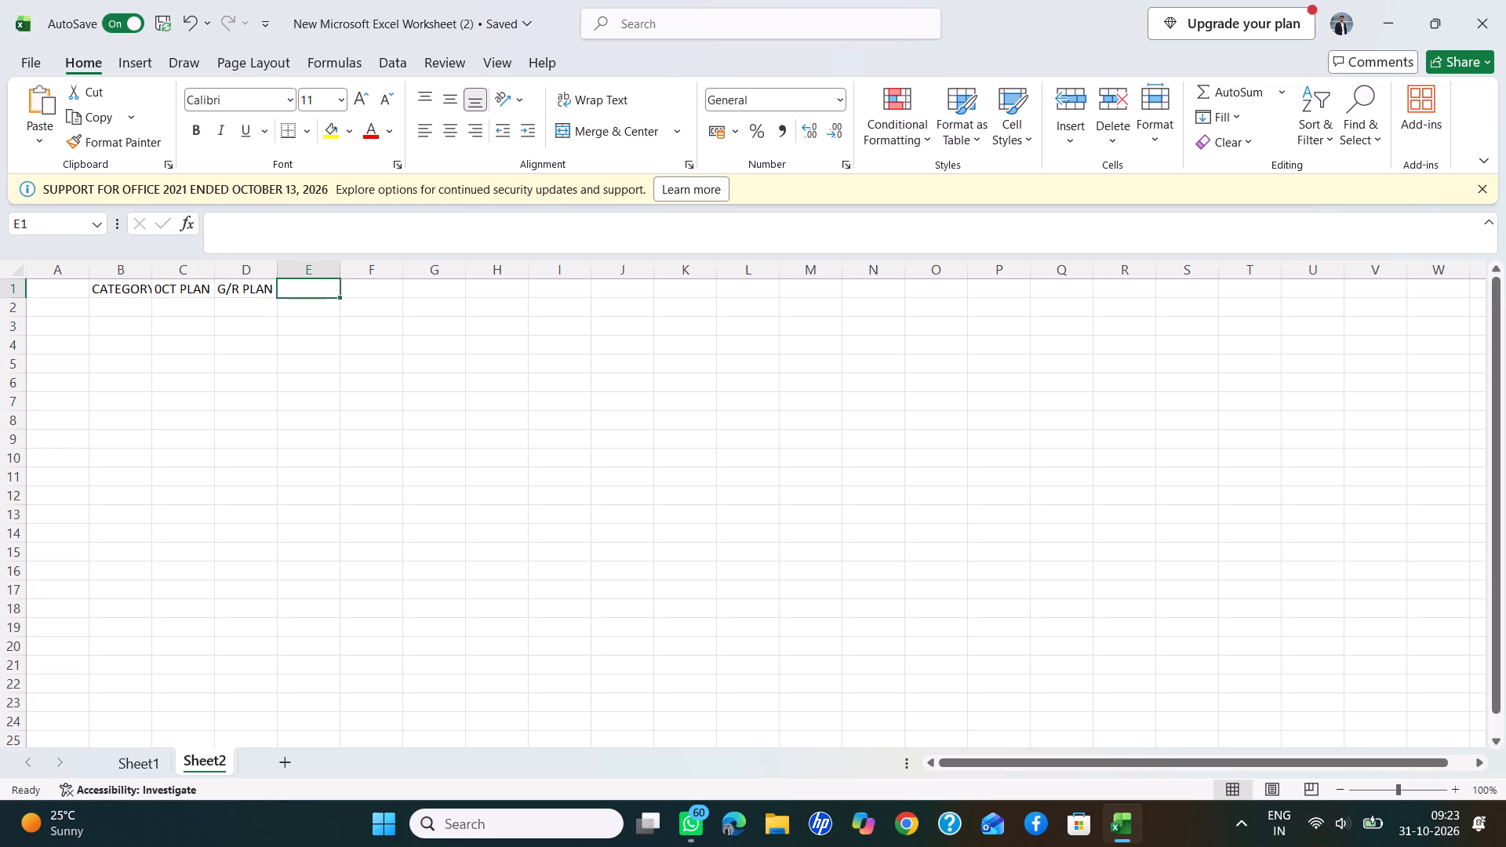
# Enter the column header EXPECTED in cell E1 of Sheet2.
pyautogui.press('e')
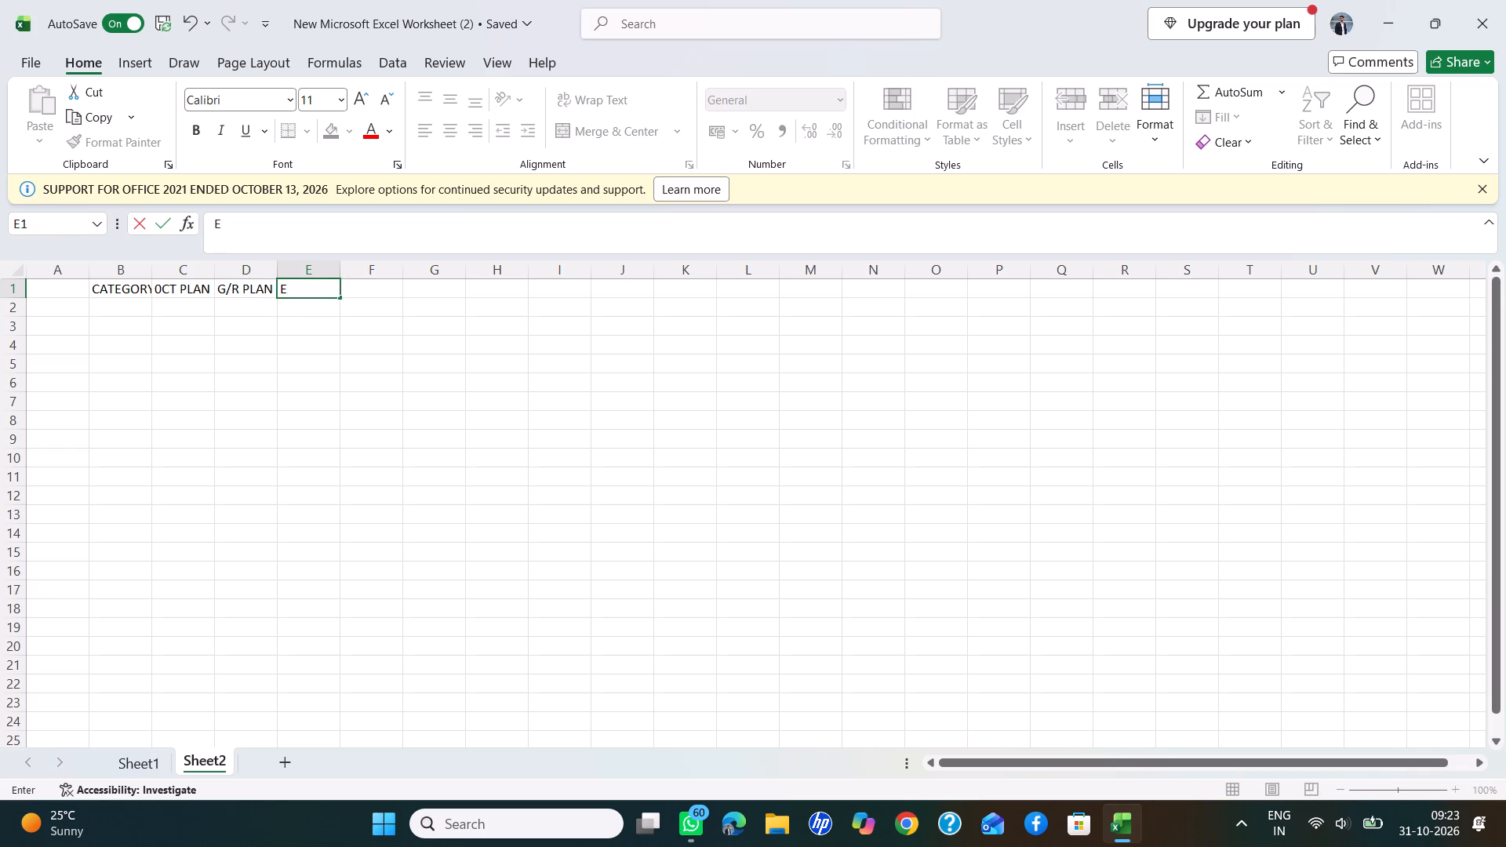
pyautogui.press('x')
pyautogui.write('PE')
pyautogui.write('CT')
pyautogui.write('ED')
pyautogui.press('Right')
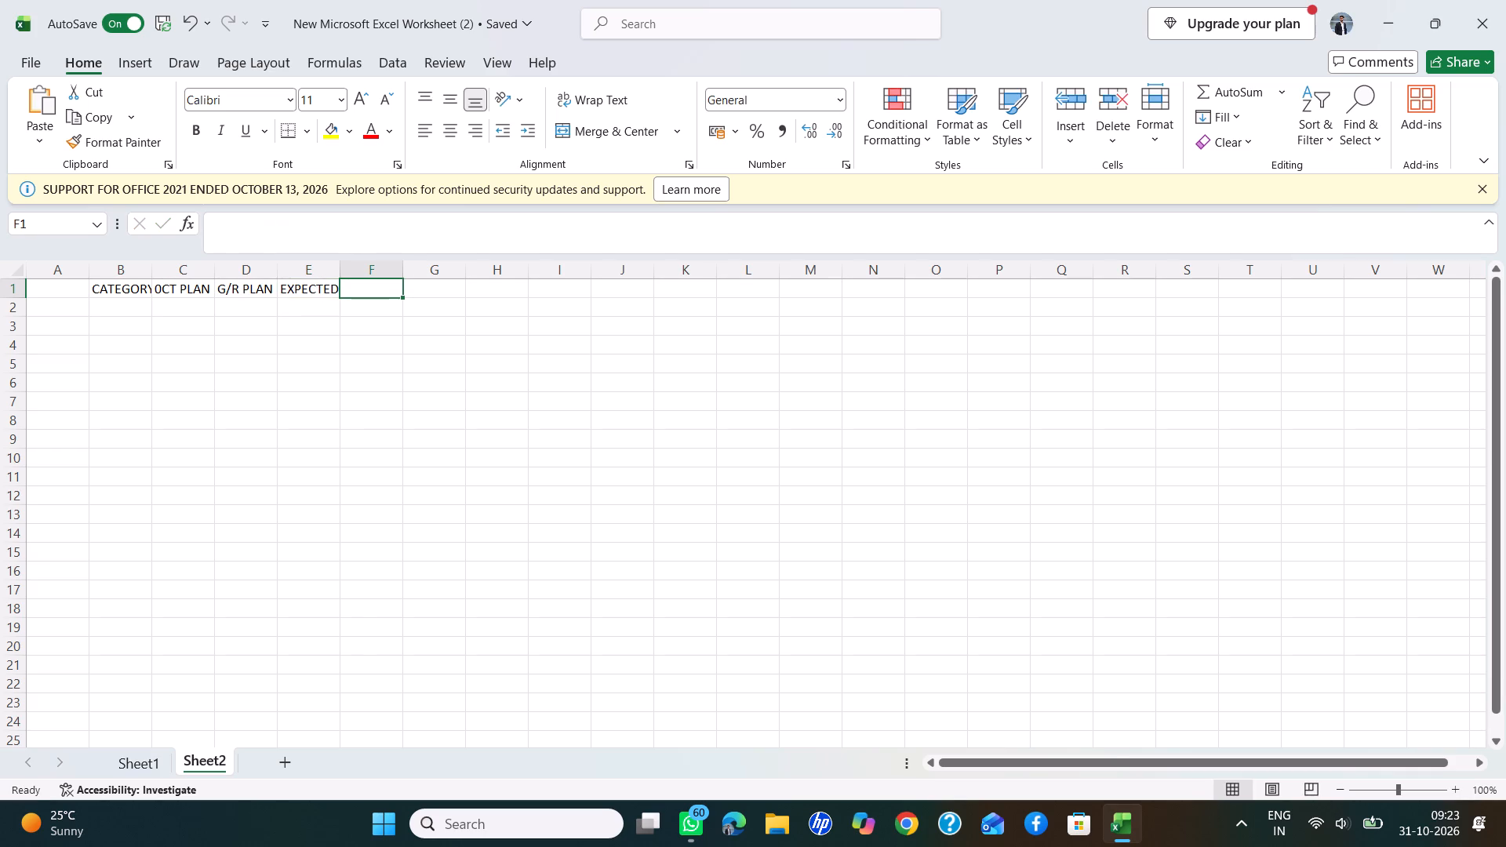
# Enter the column header "G/R ACH" in cell F1 of Sheet2.
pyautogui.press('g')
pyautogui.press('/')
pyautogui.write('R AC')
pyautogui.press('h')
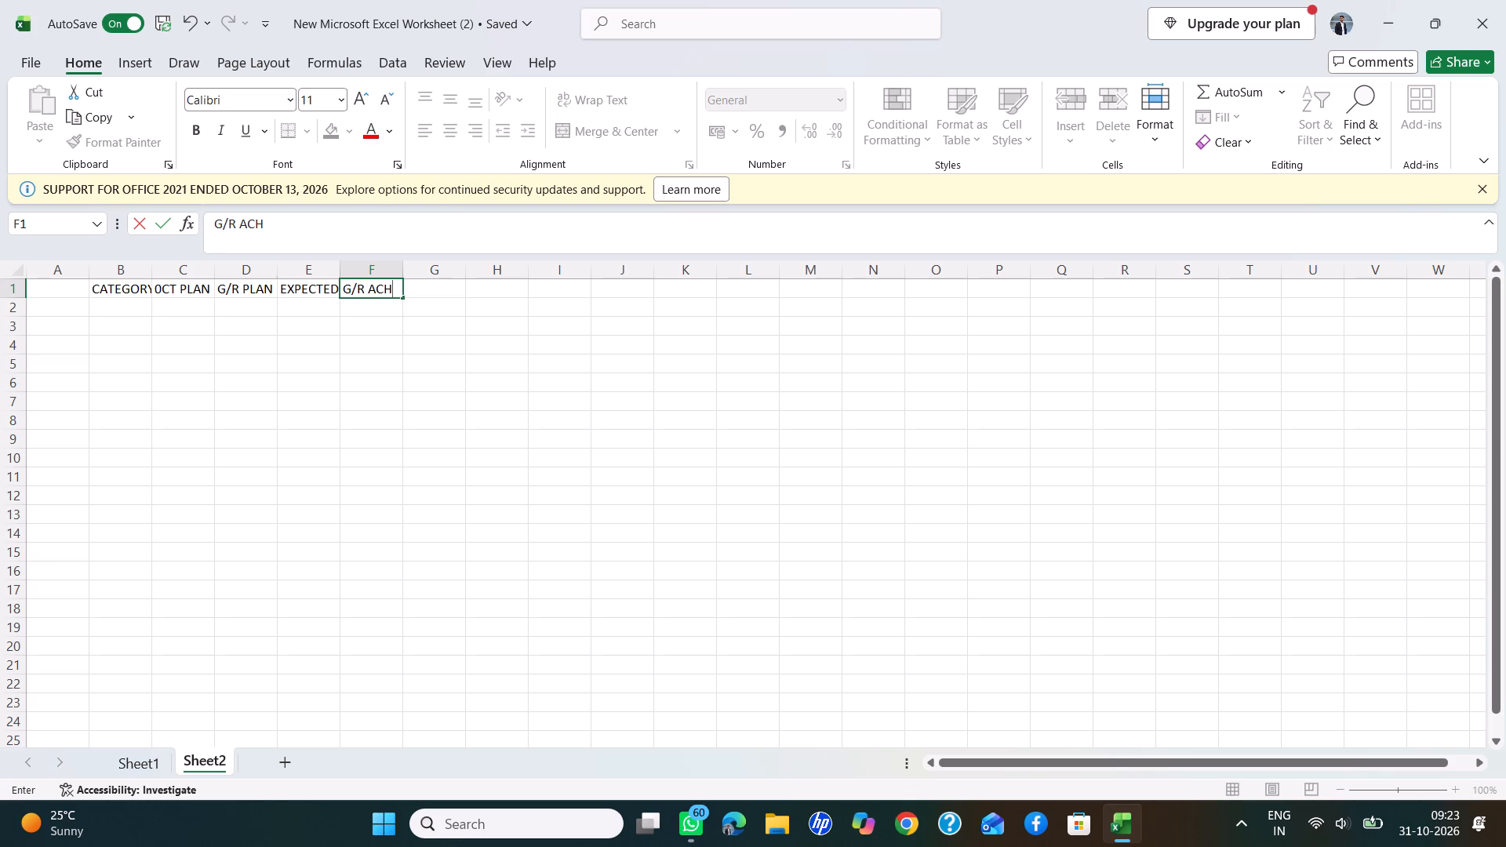
pyautogui.click(438, 292)
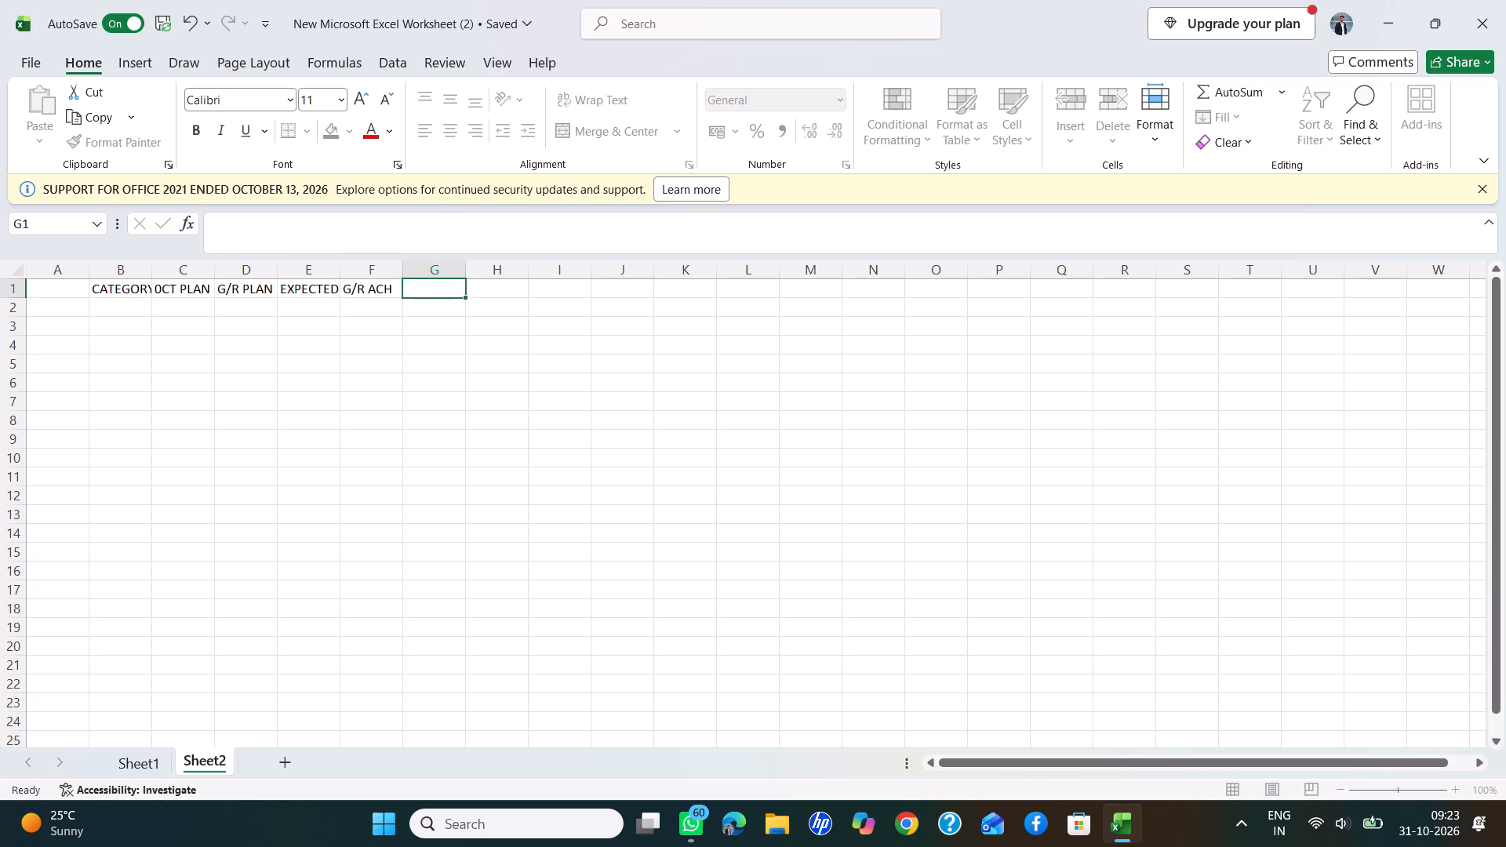
# Enter the header "LAST YEAR" in cell G1 of Sheet2, consulting the plan picture on Sheet1 before and after.
pyautogui.click(139, 779)
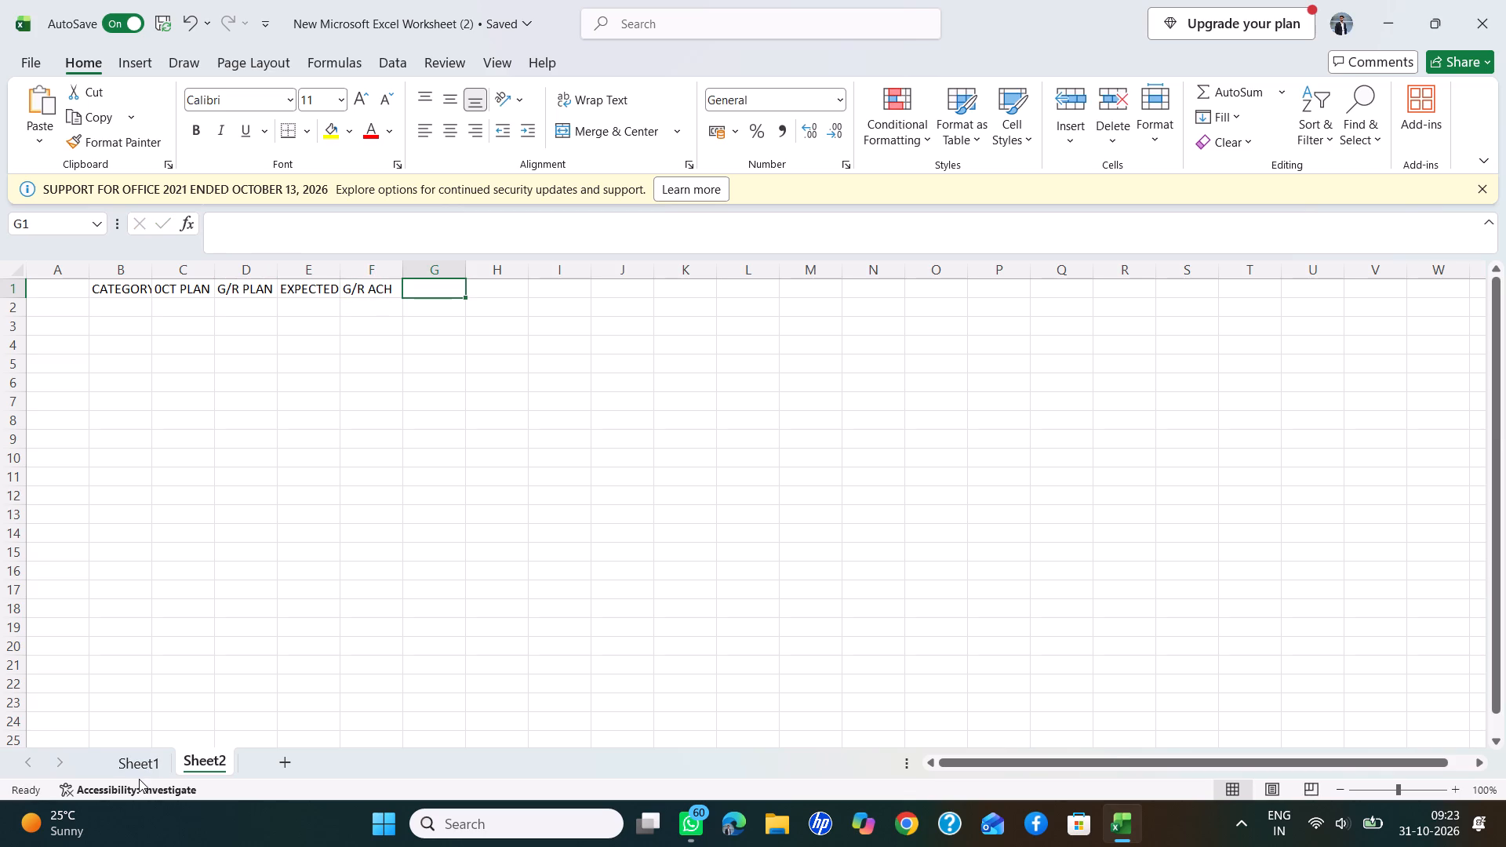
pyautogui.click(135, 760)
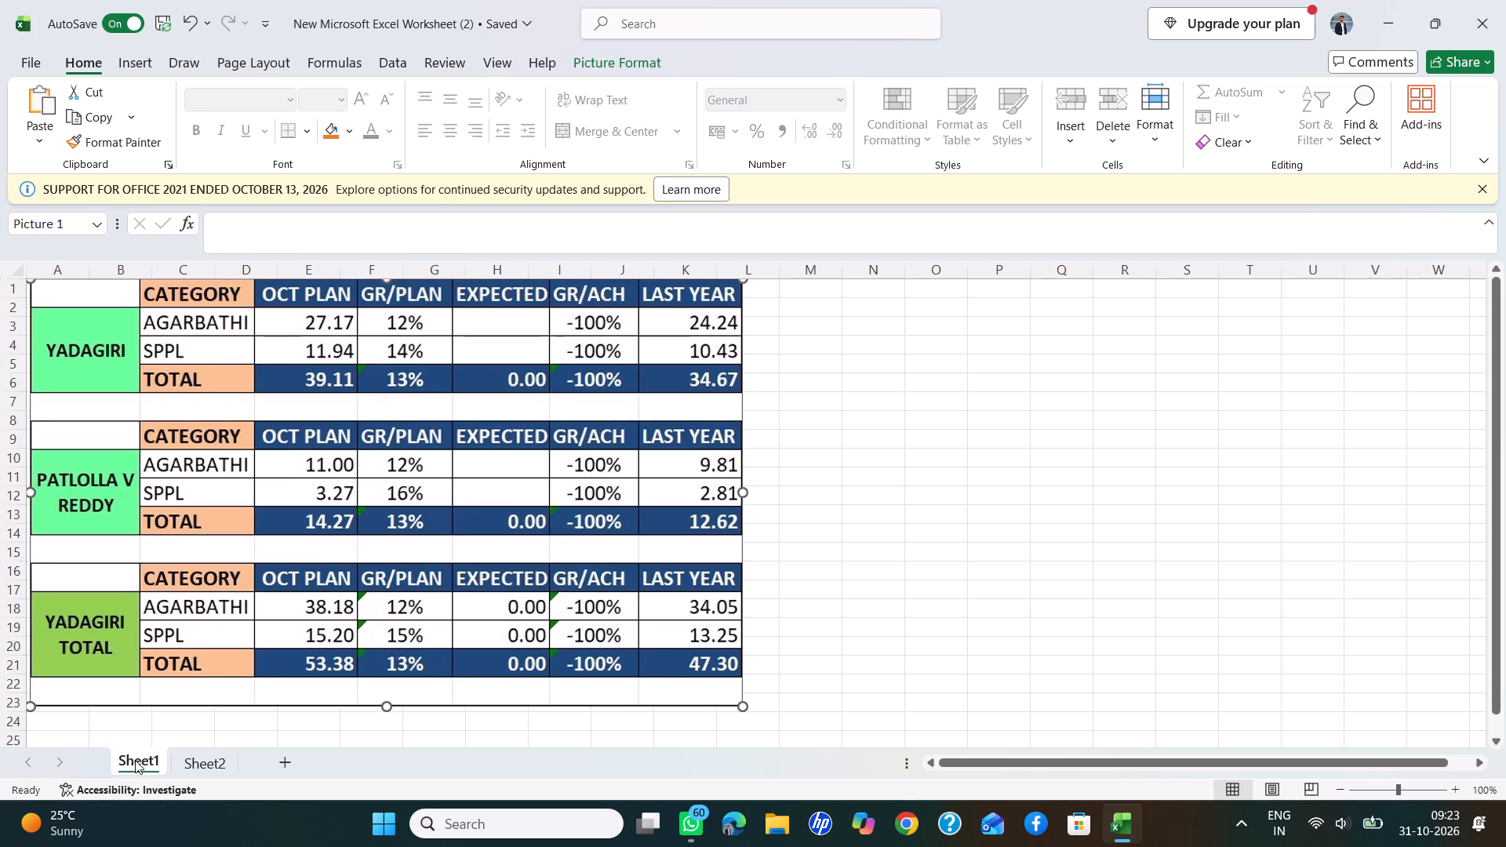
pyautogui.click(213, 761)
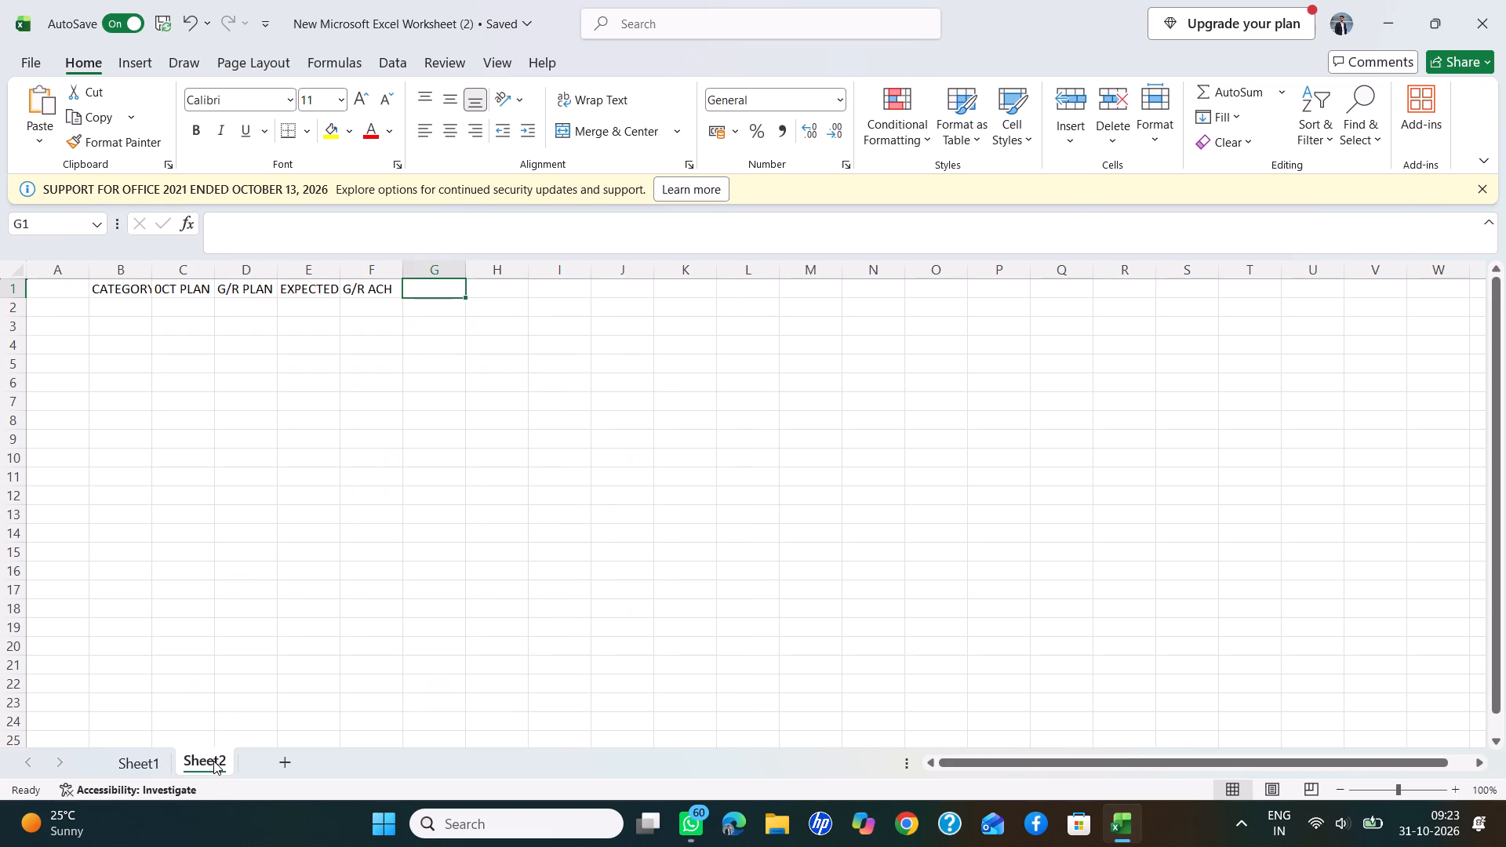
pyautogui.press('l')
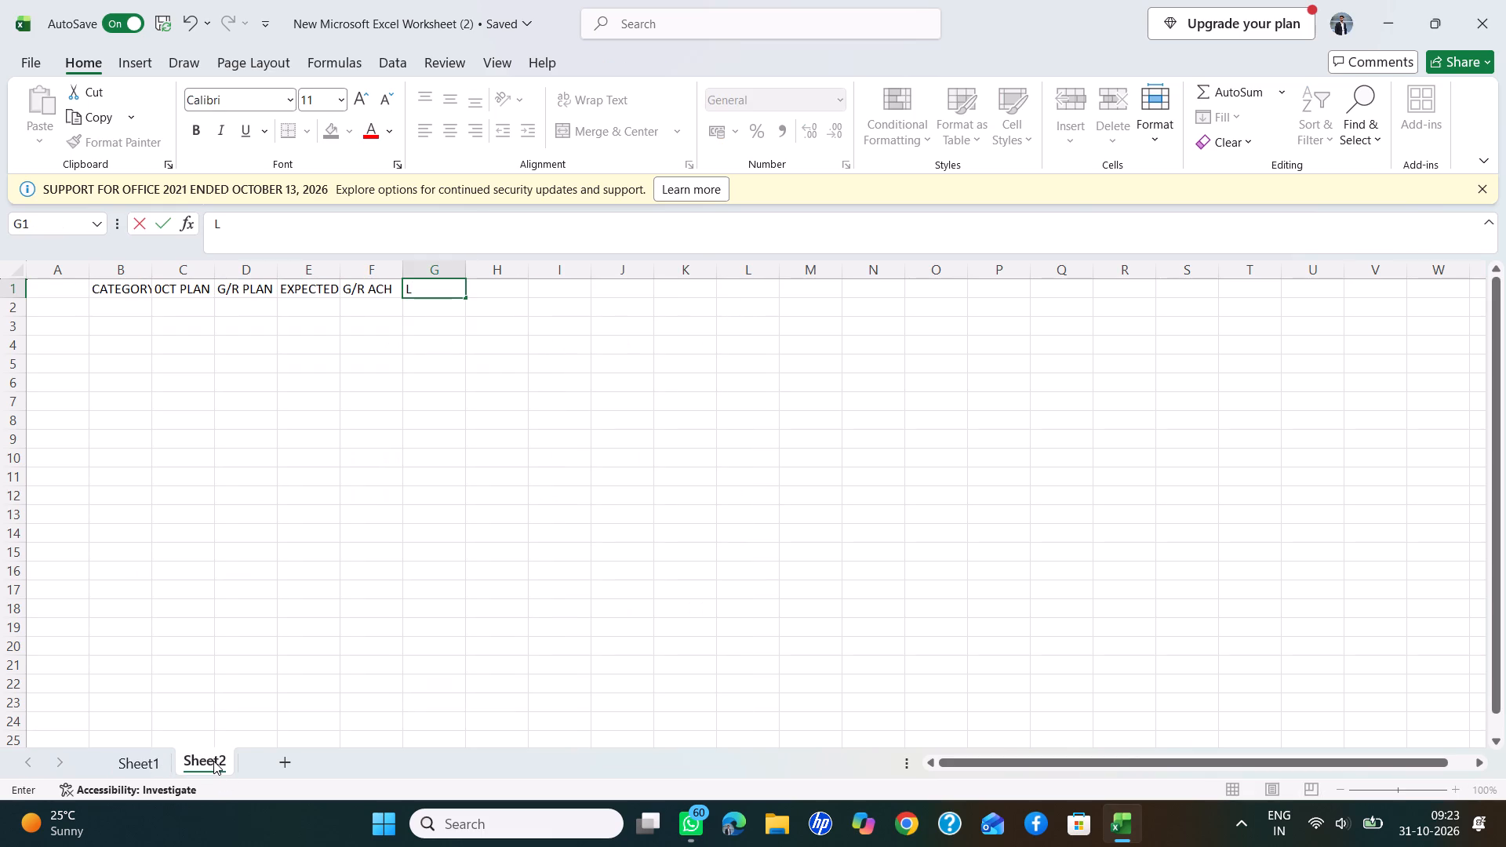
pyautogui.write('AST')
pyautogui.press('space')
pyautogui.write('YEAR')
pyautogui.click(136, 758)
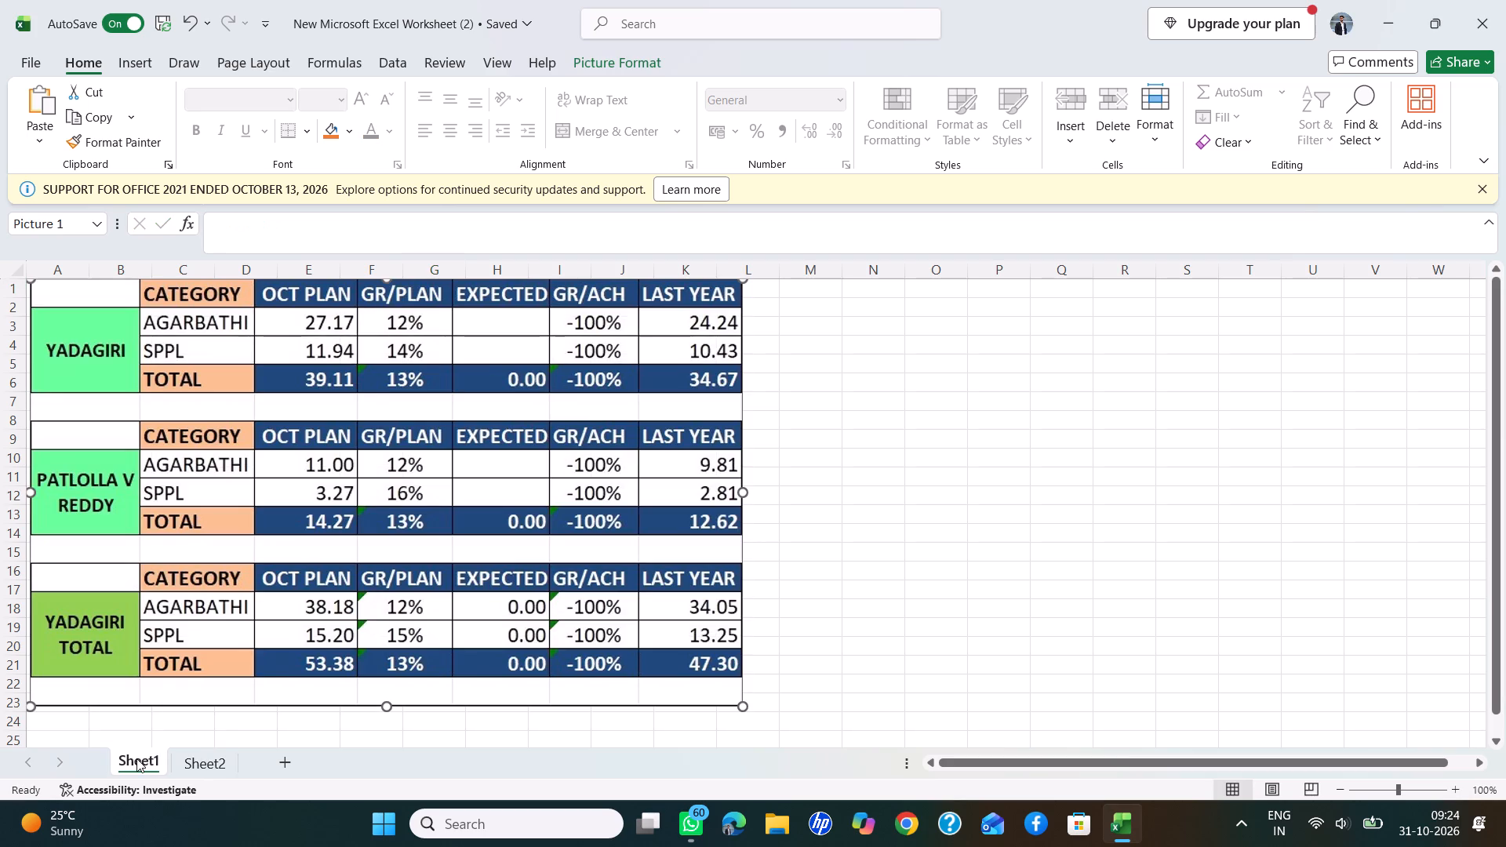
pyautogui.click(205, 758)
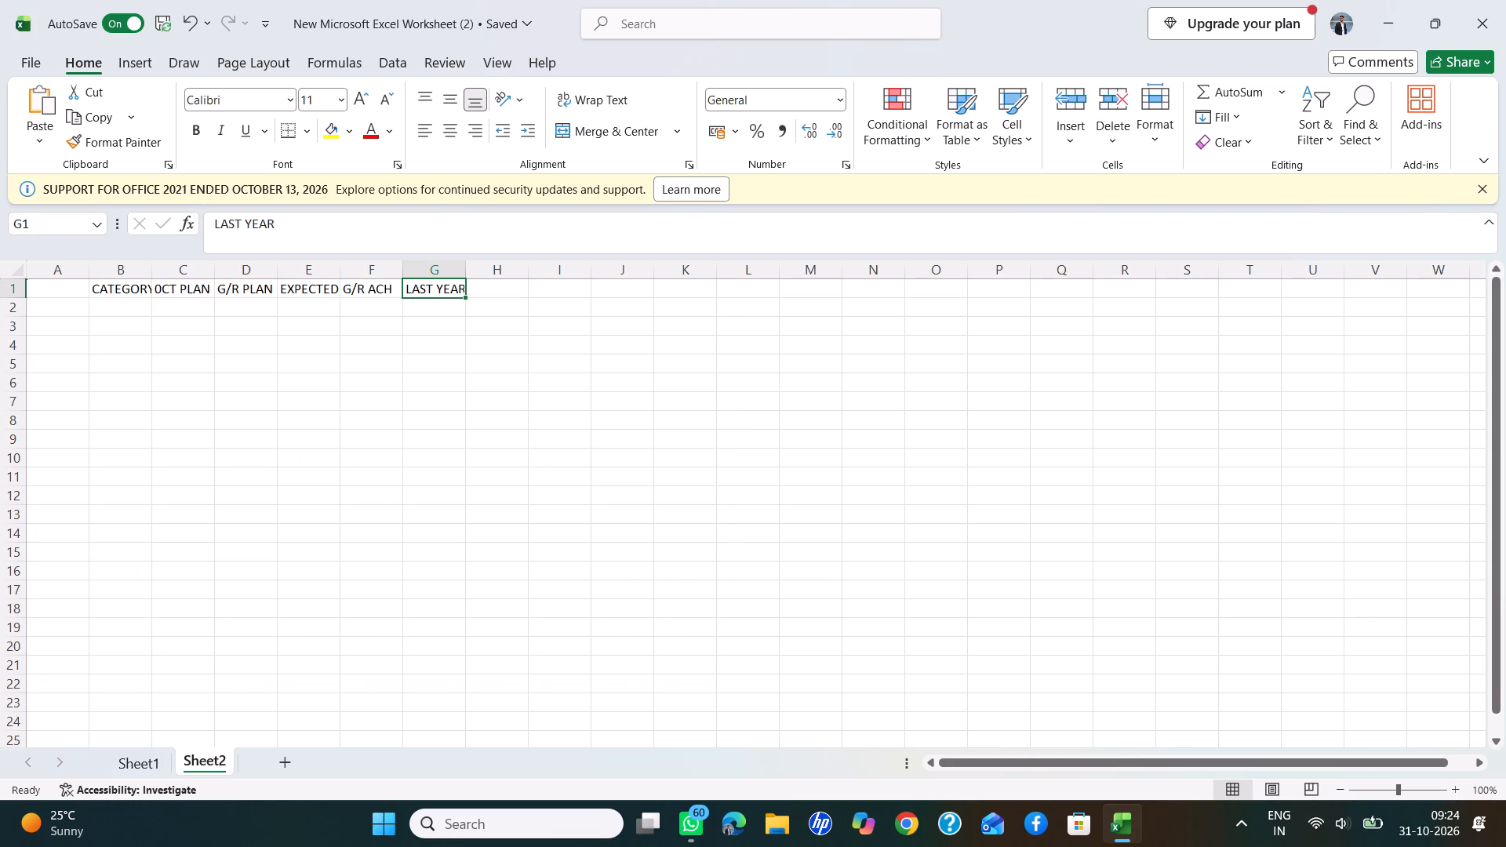
# Set the font size of the header row A1:G1 on Sheet2 to 16.
pyautogui.click(71, 288)
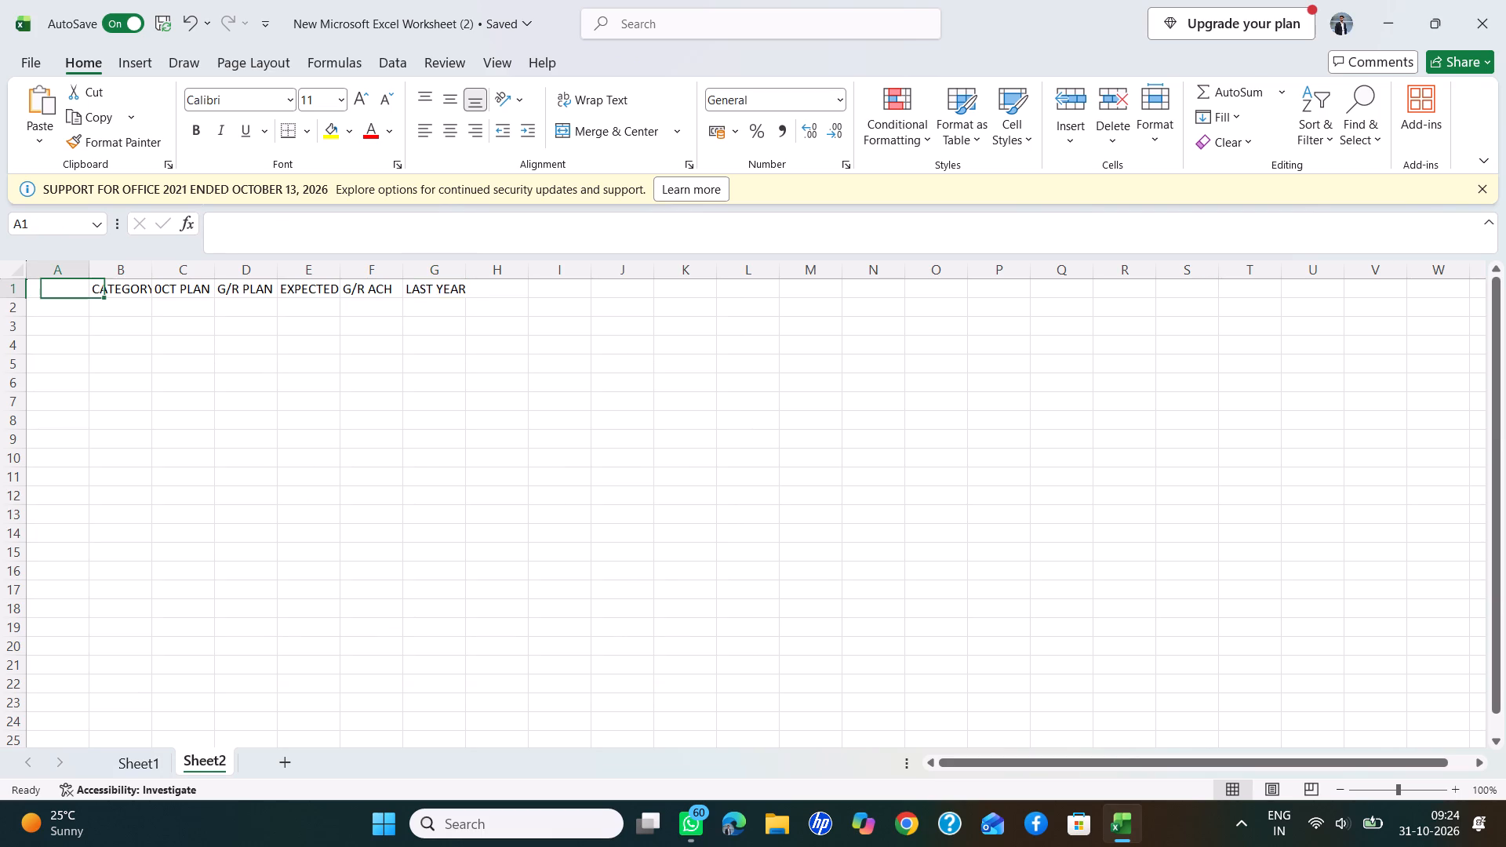
pyautogui.hotkey('shift', 'Right')
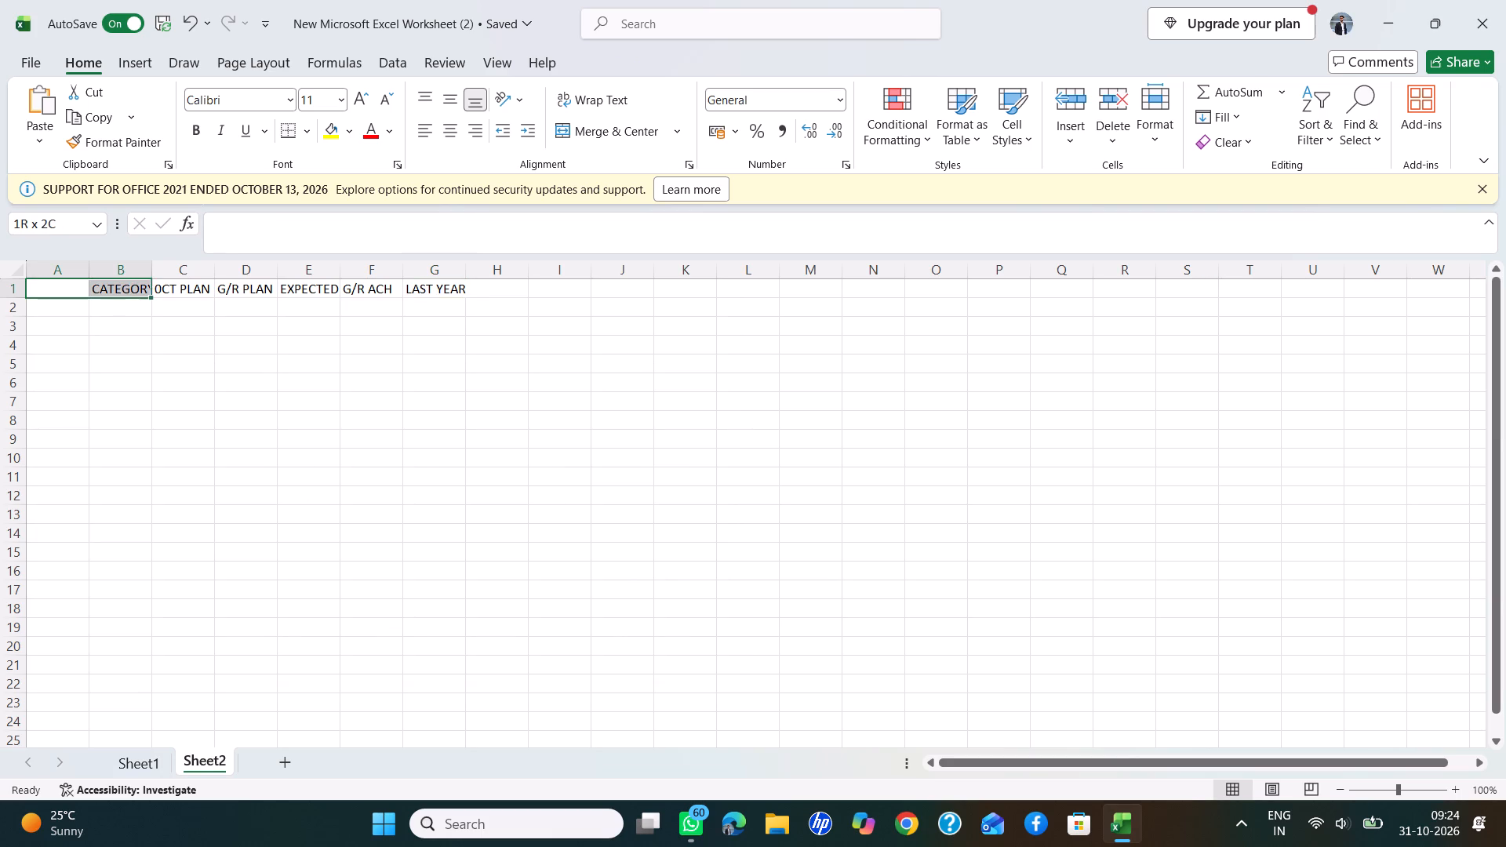
pyautogui.hotkey('shift', 'Right')
pyautogui.hotkey('shift', 'Right')
pyautogui.hotkey('shift', 'Right')
pyautogui.hotkey('shift', 'Right')
pyautogui.hotkey('shift', 'Right')
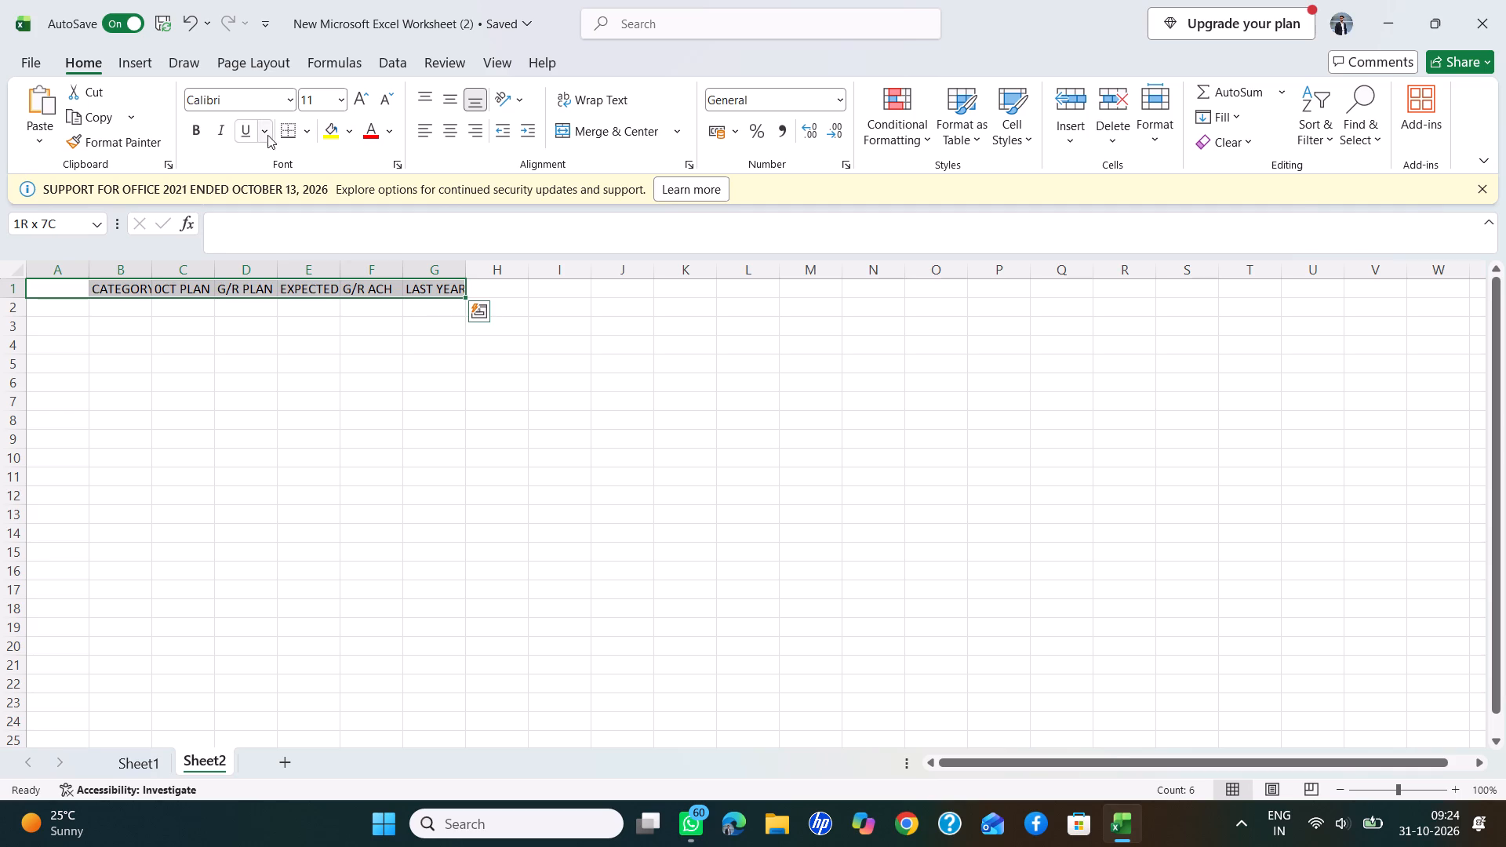
pyautogui.click(341, 96)
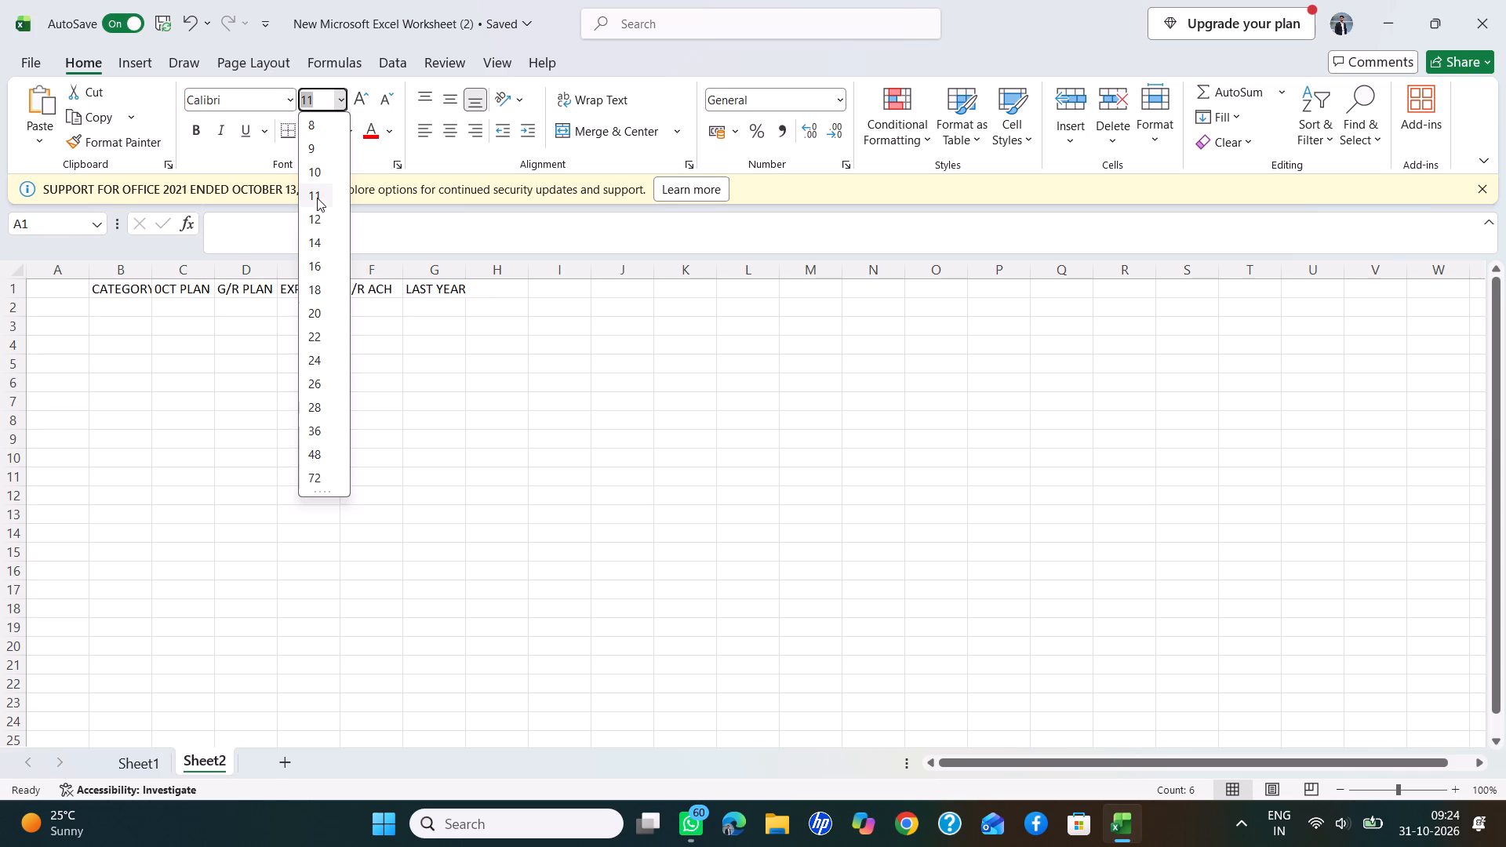
pyautogui.click(313, 267)
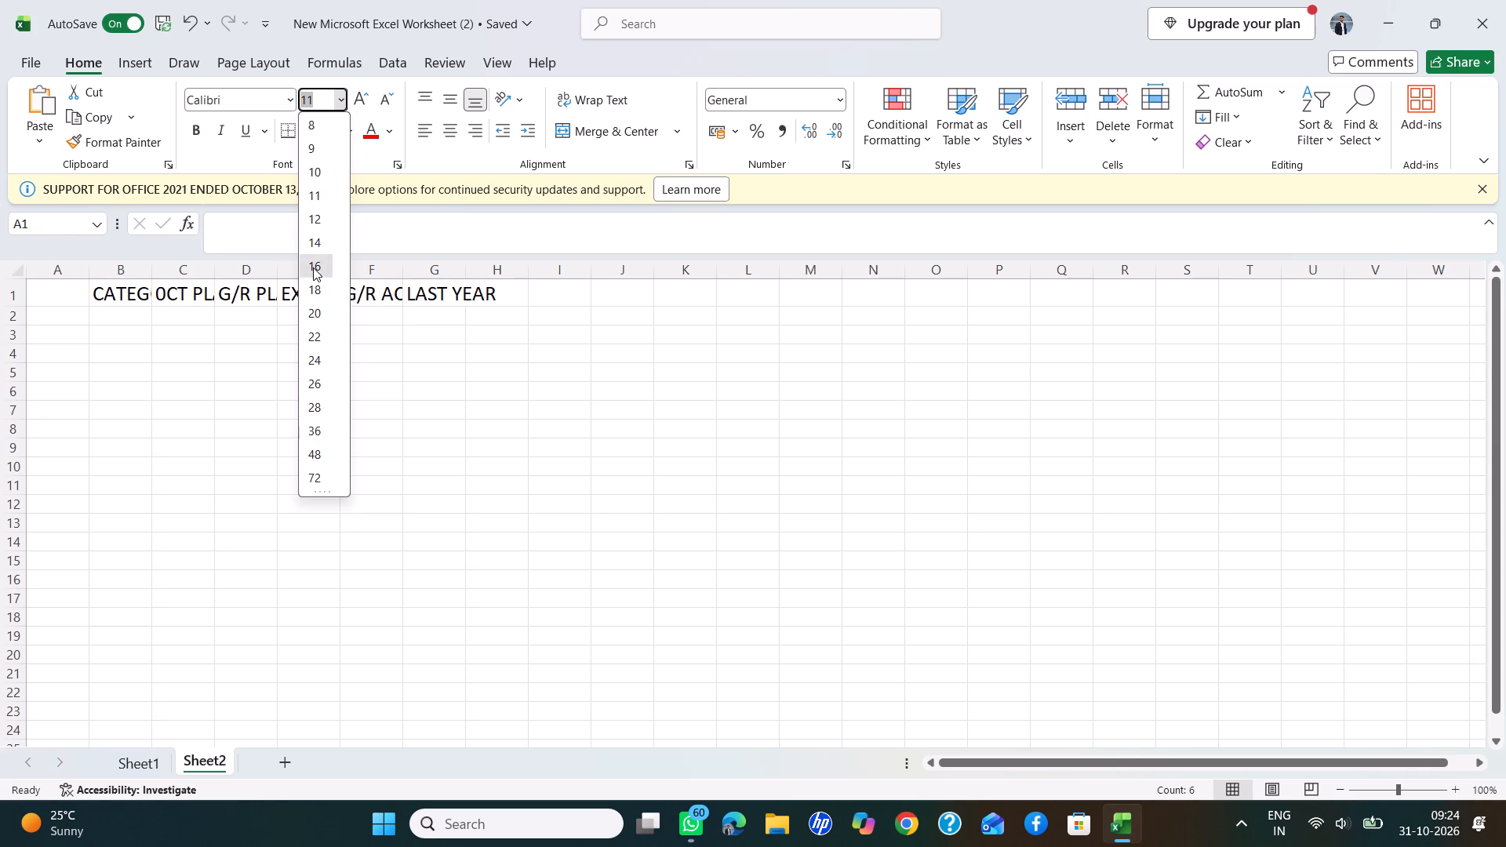
pyautogui.click(226, 345)
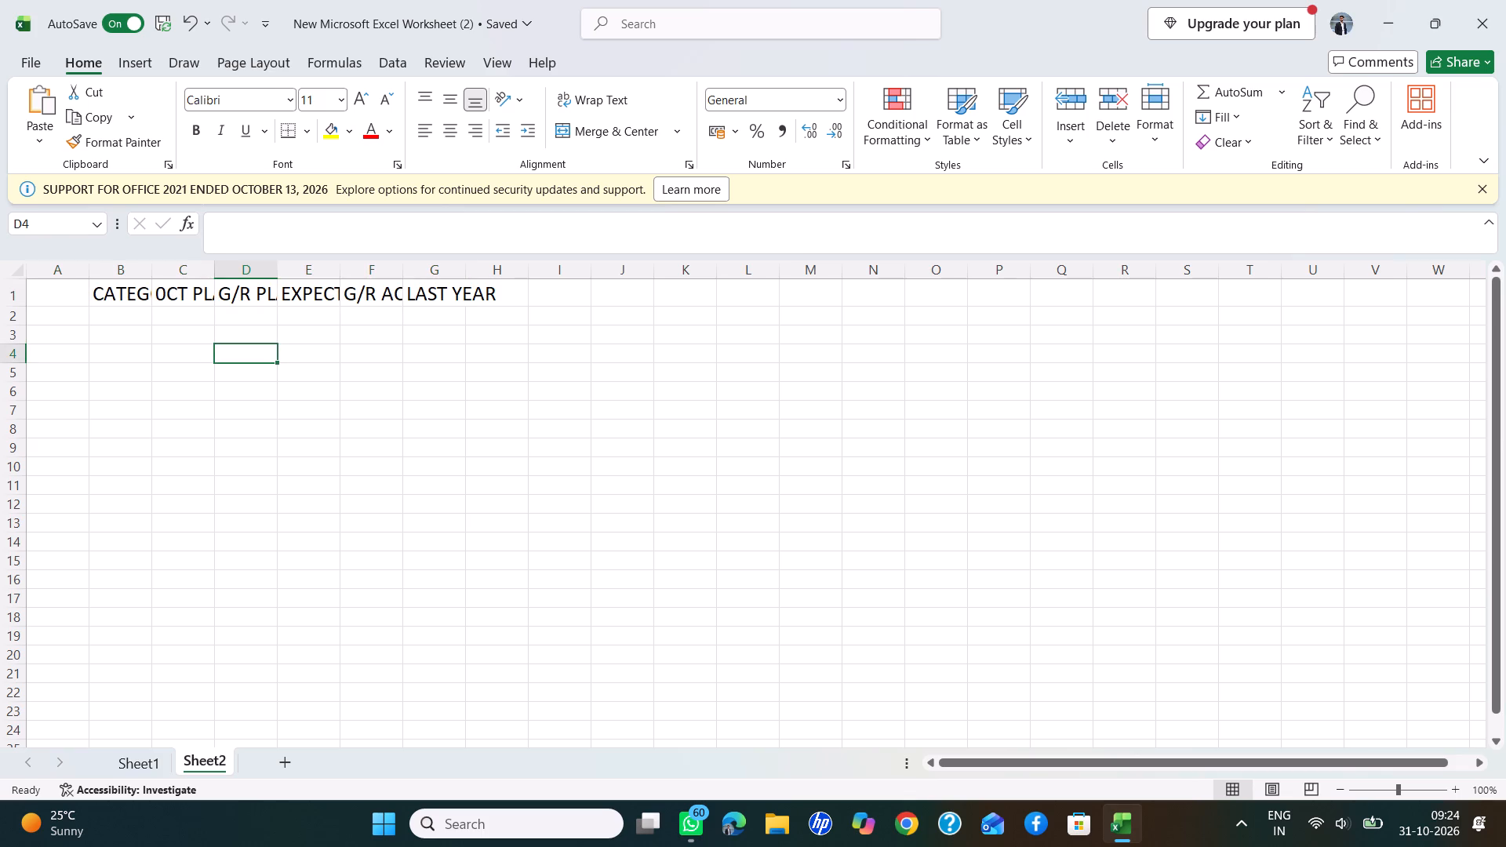
# Examine the header row's formatting in the plan picture on Sheet1 and return to Sheet2.
pyautogui.click(152, 771)
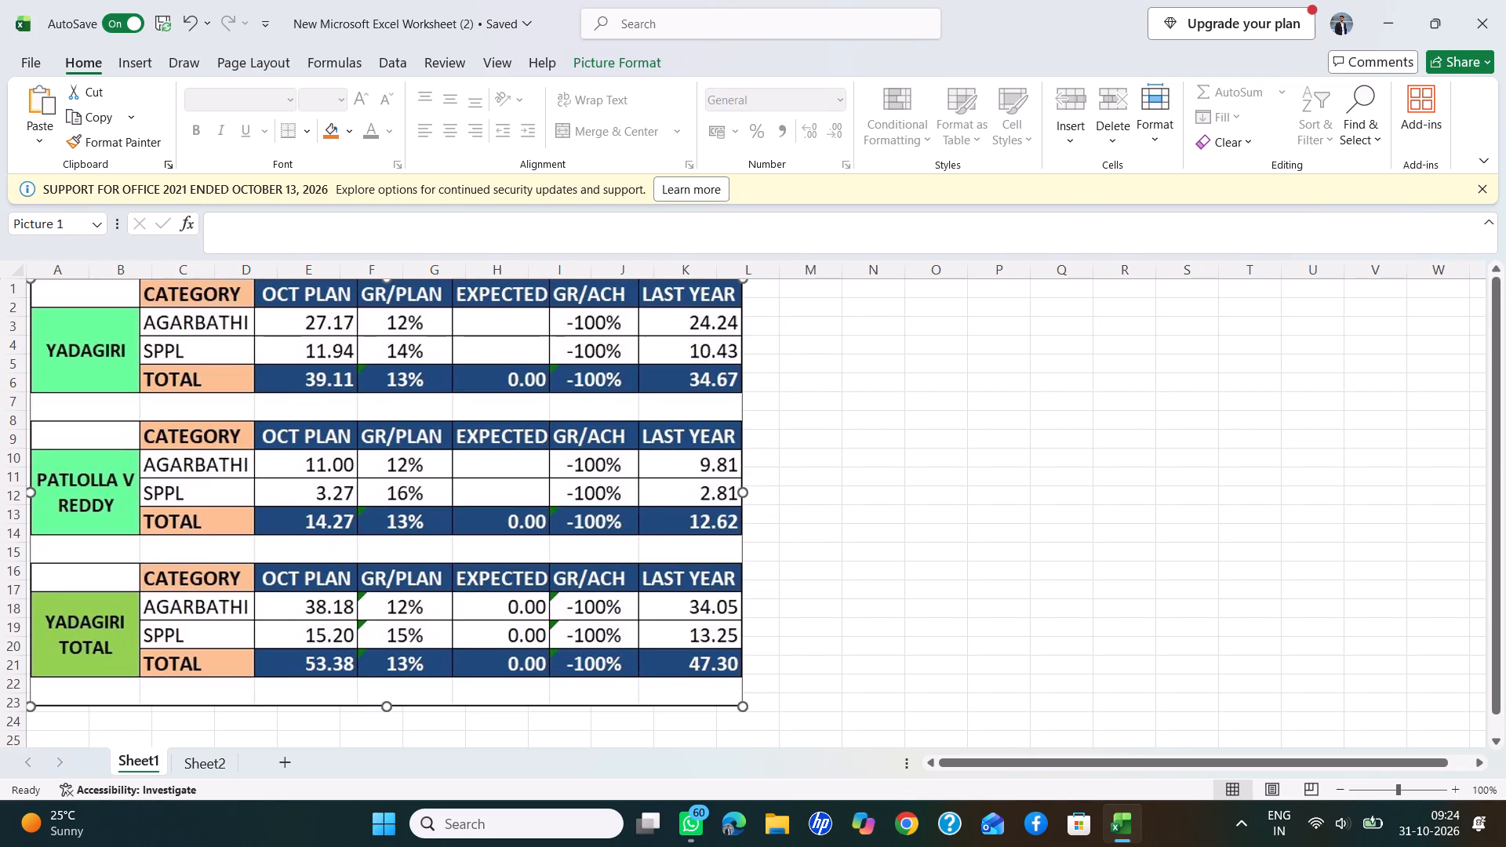
pyautogui.click(307, 296)
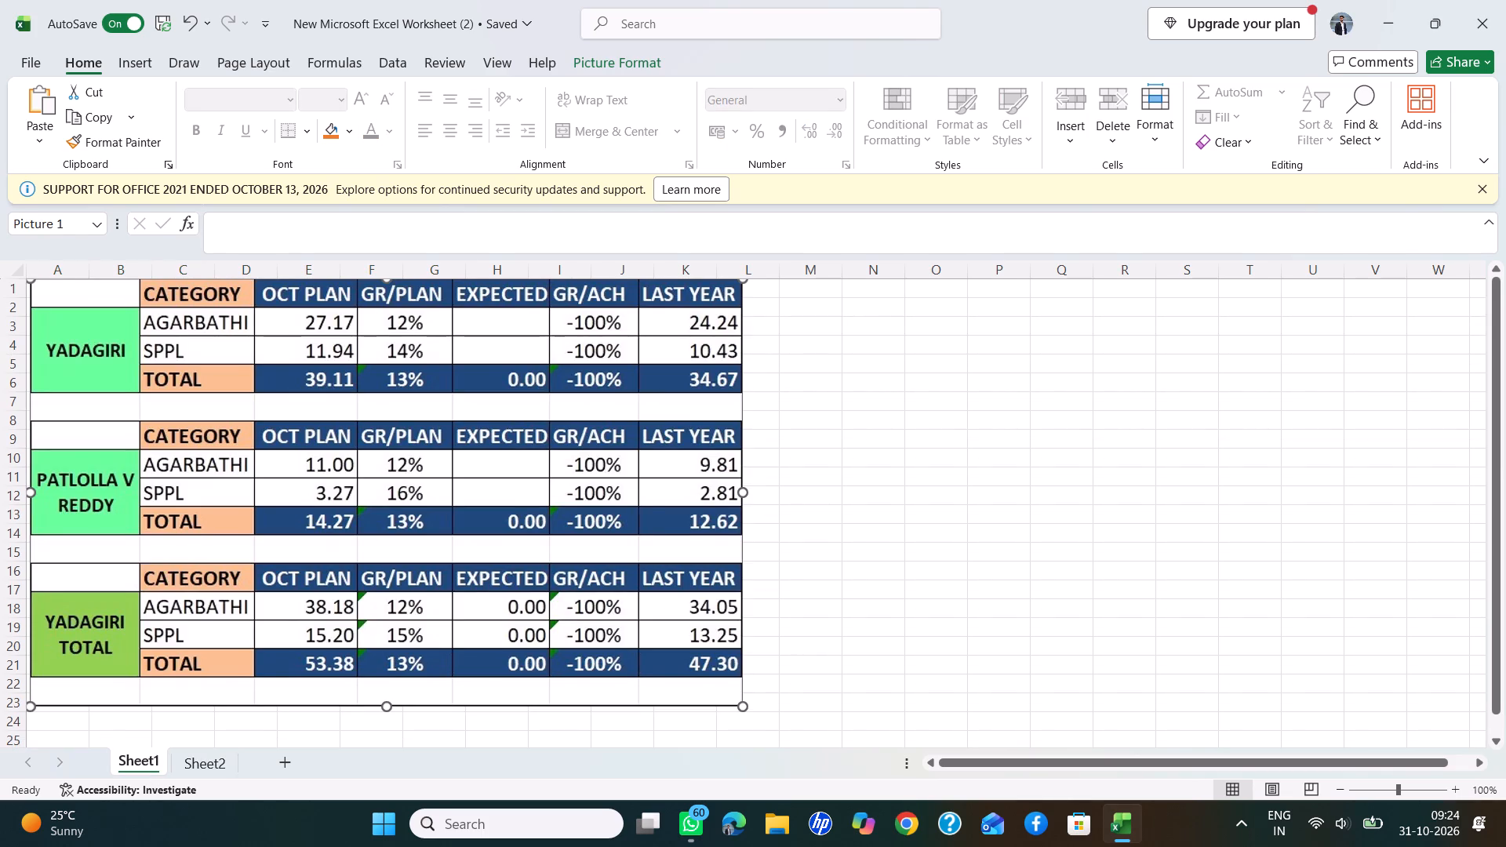
pyautogui.click(213, 297)
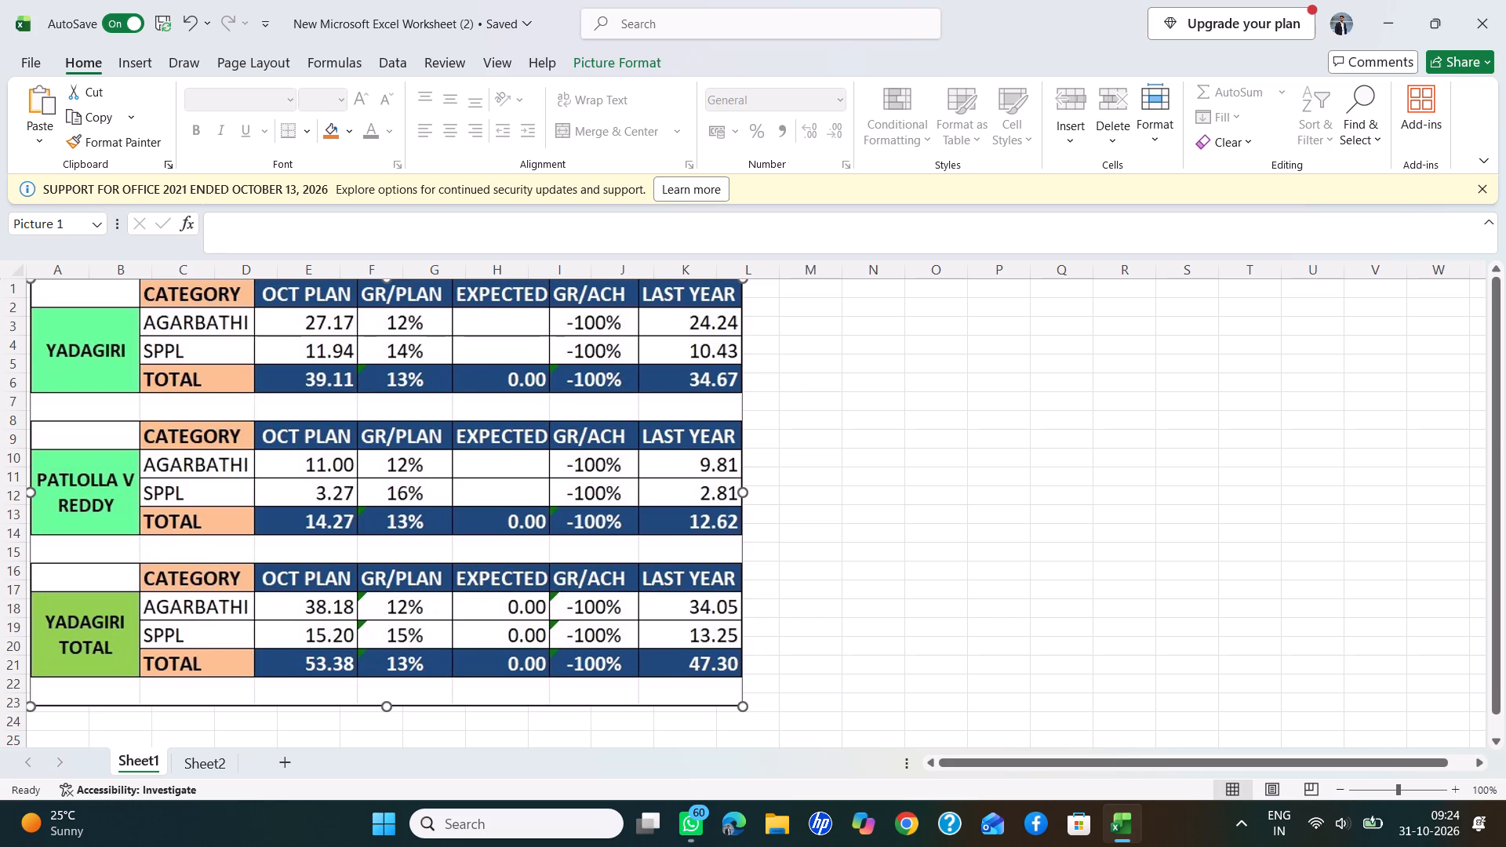
pyautogui.doubleClick(213, 297)
pyautogui.click(213, 297)
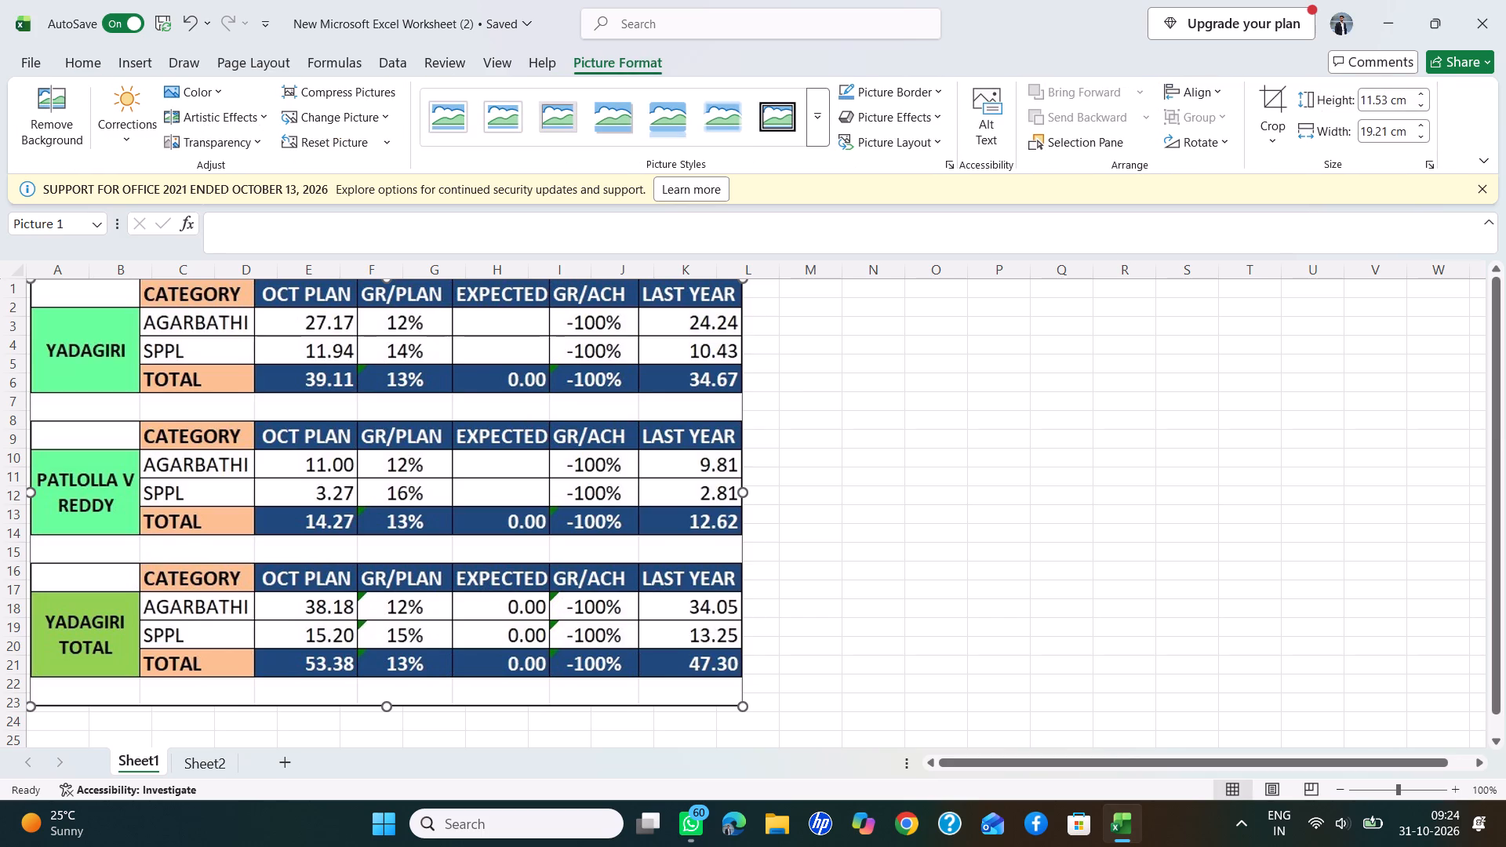
pyautogui.doubleClick(294, 293)
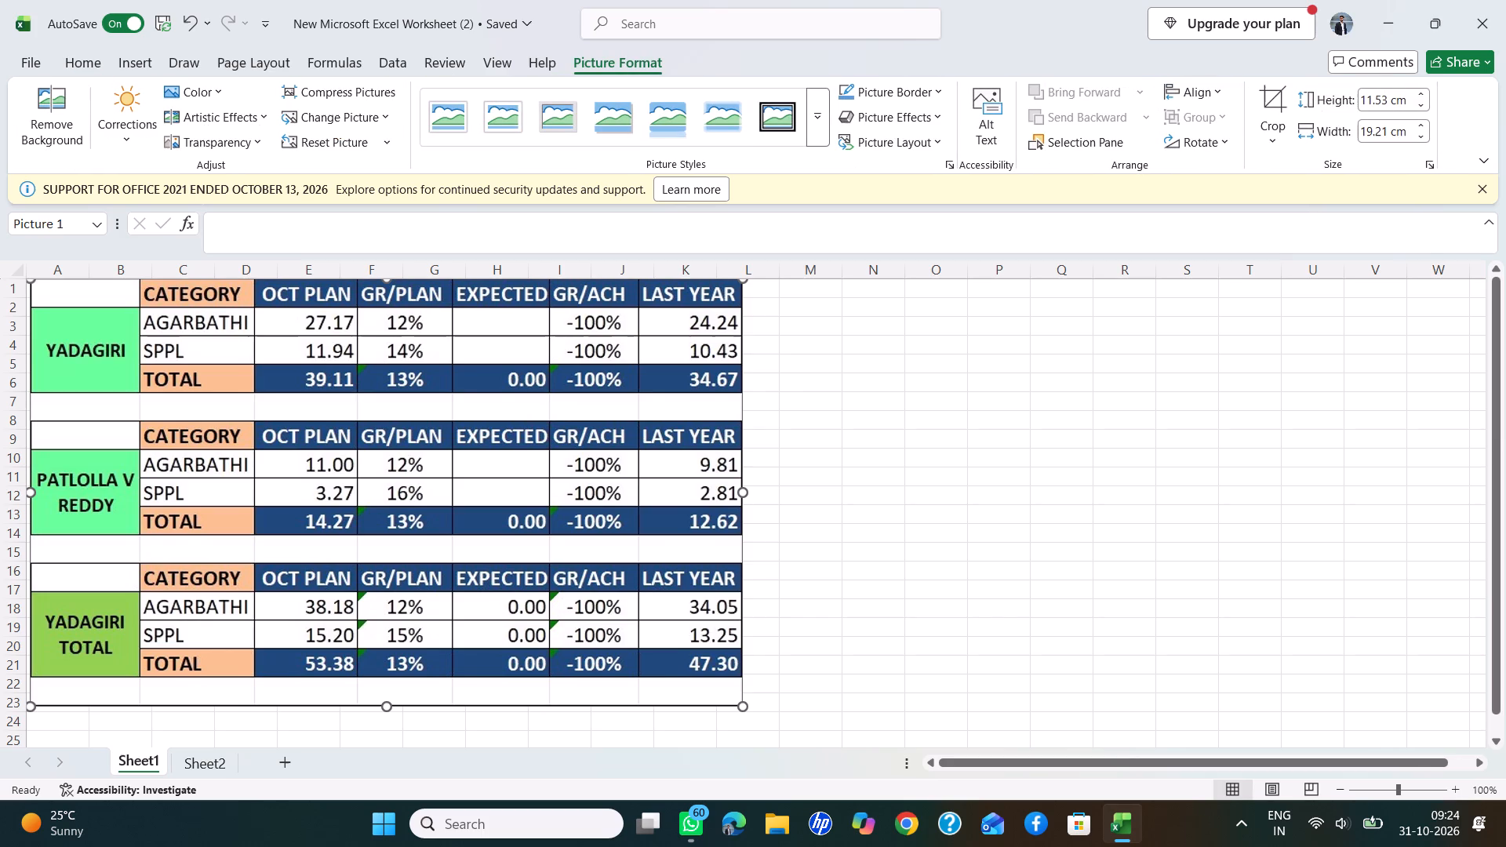
pyautogui.click(294, 293)
pyautogui.click(294, 293)
pyautogui.click(212, 767)
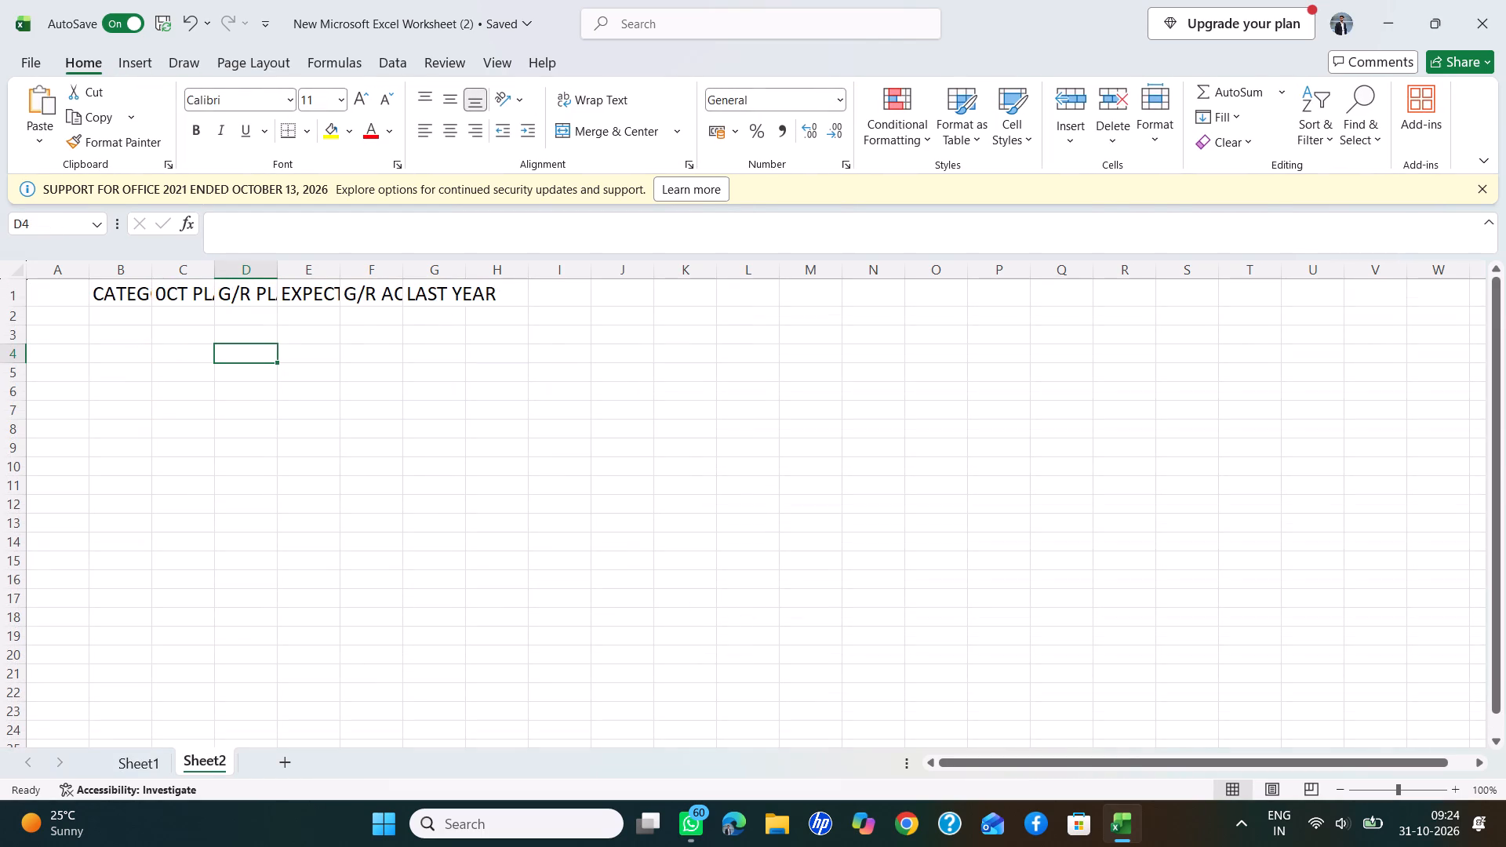
# Make the header cells B1:H1 on Sheet2 bold.
pyautogui.click(125, 289)
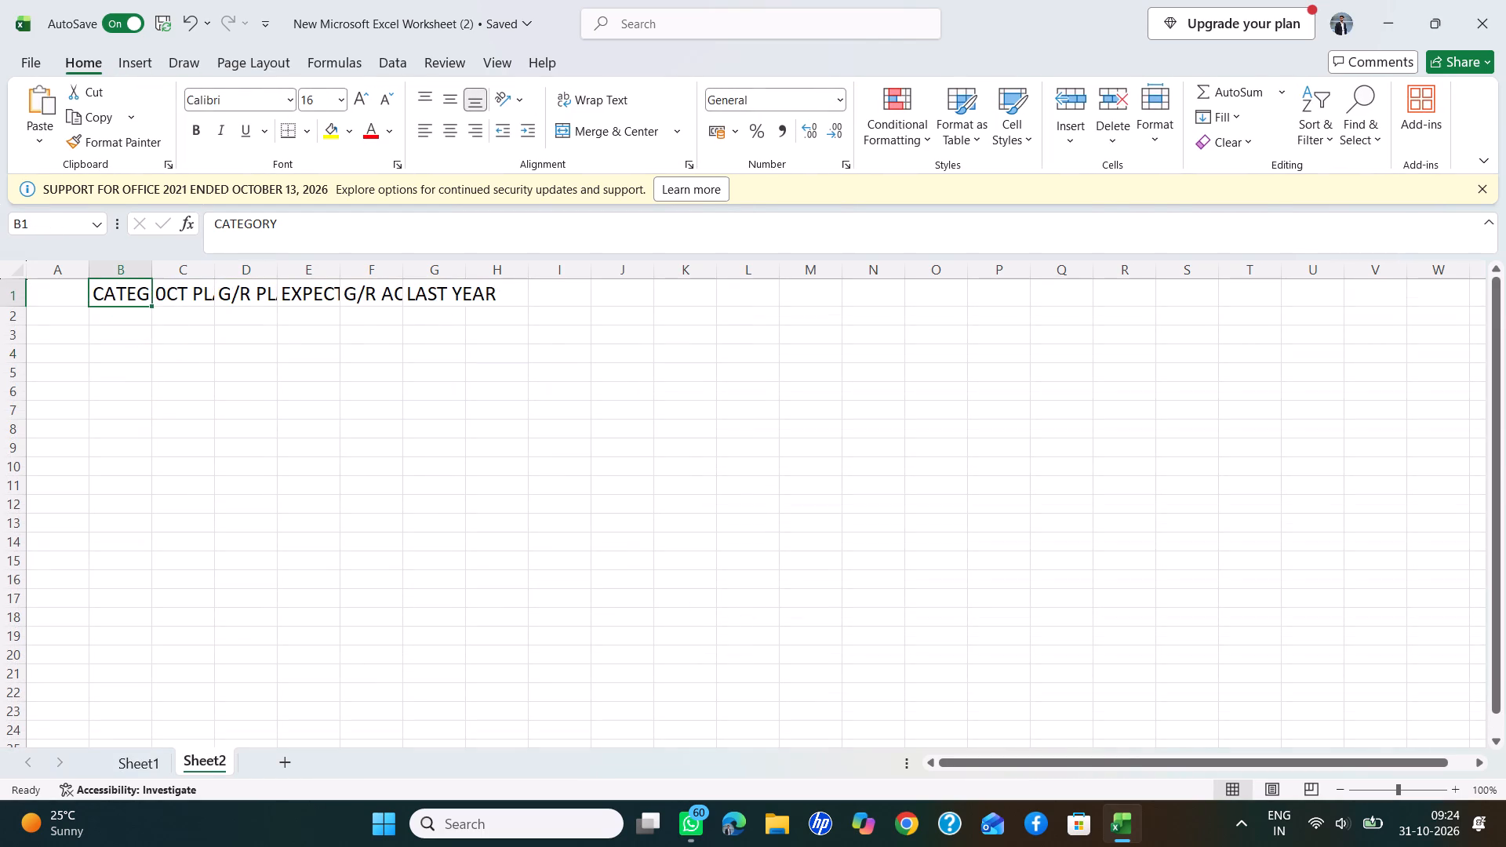
pyautogui.hotkey('shift', 'Right')
pyautogui.hotkey('shift', 'Right')
pyautogui.hotkey('shift', 'Right')
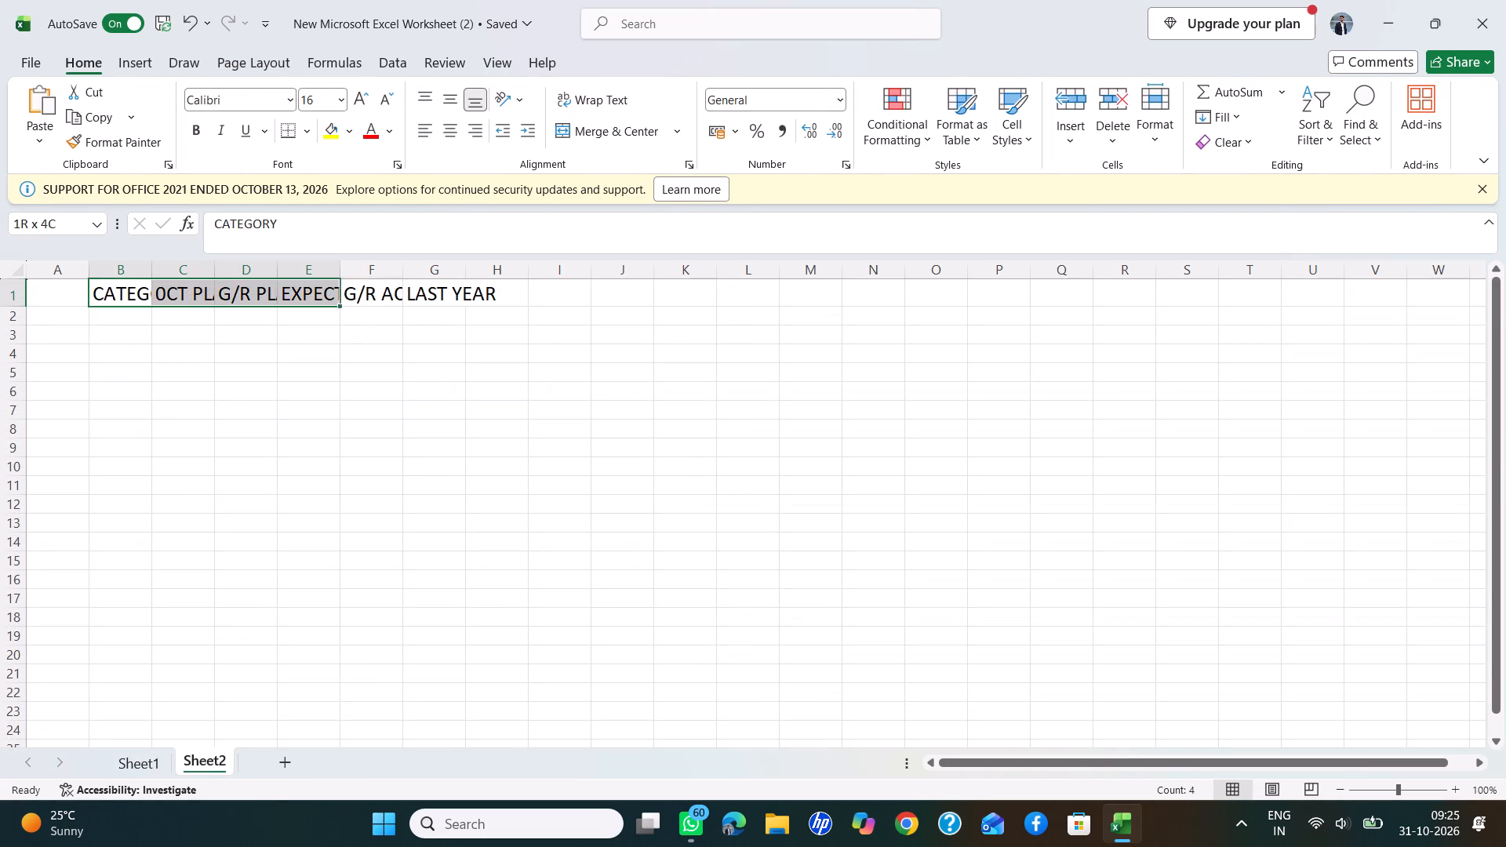
pyautogui.hotkey('shift', 'Right')
pyautogui.hotkey('shift', 'Right')
pyautogui.hotkey('shift', 'Right')
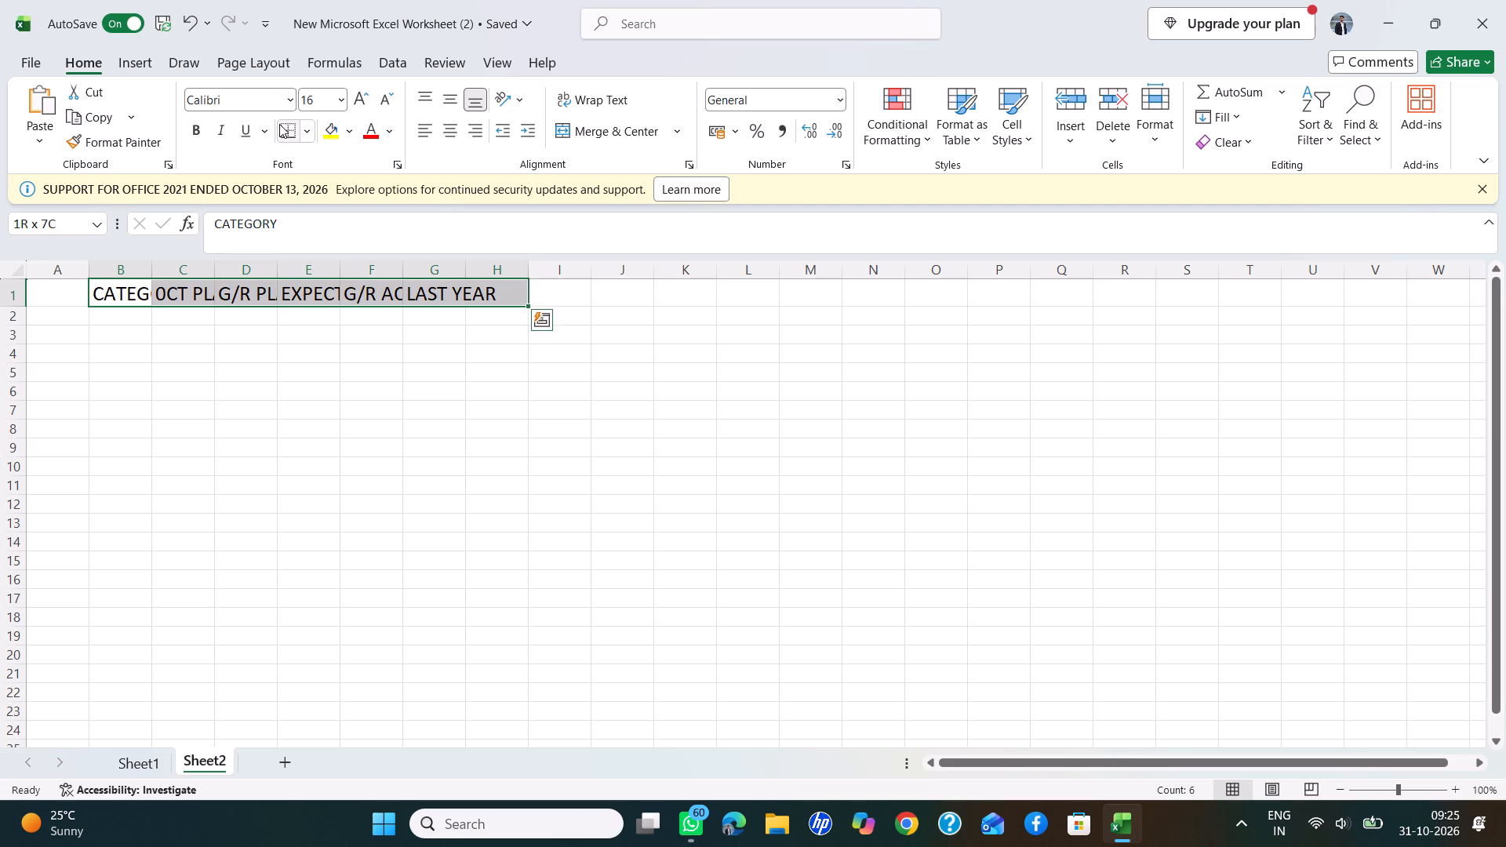
pyautogui.click(202, 126)
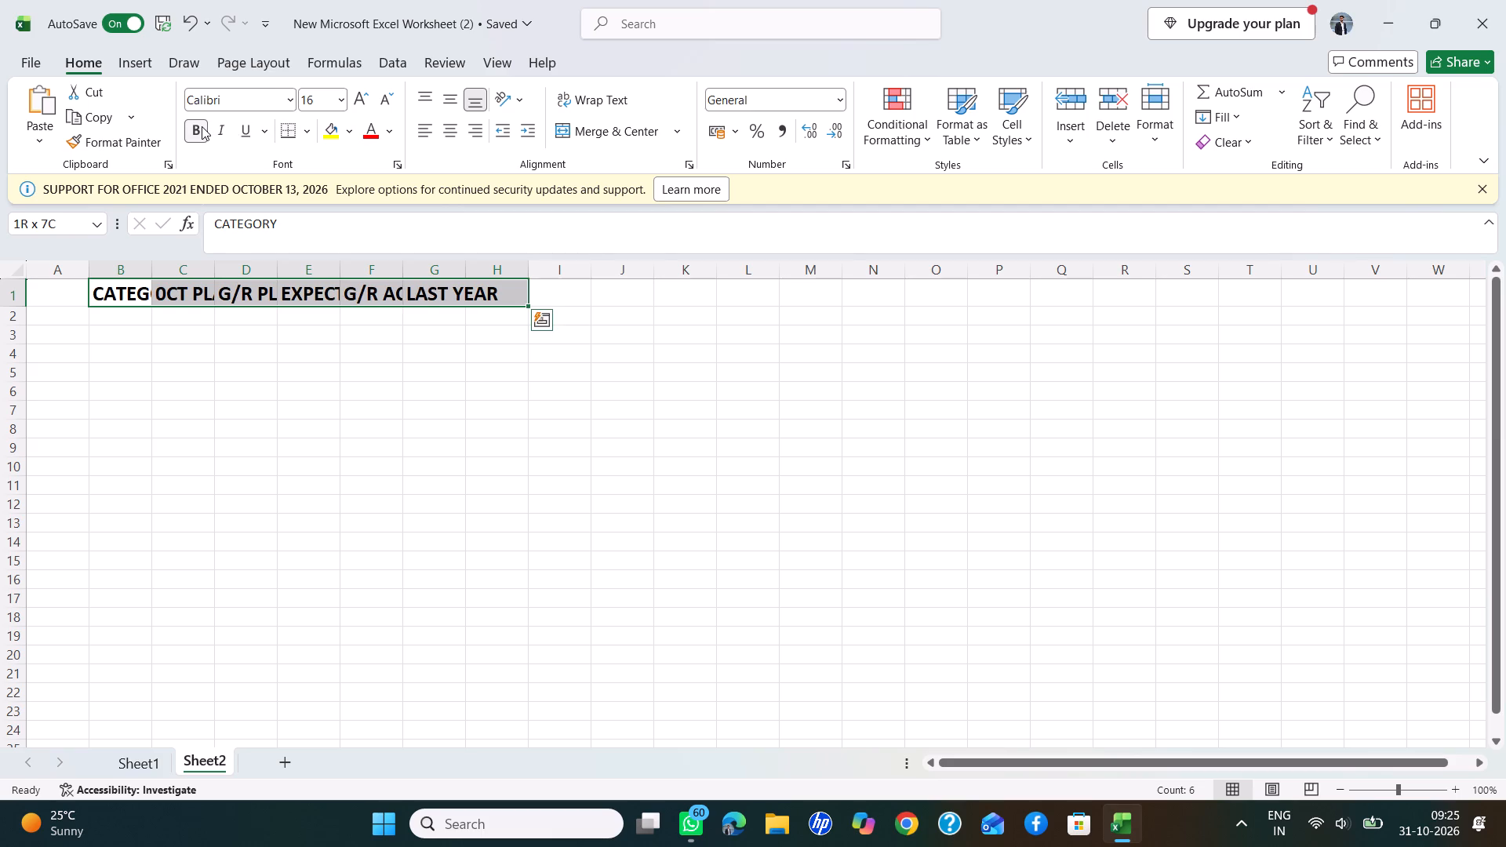
pyautogui.click(198, 398)
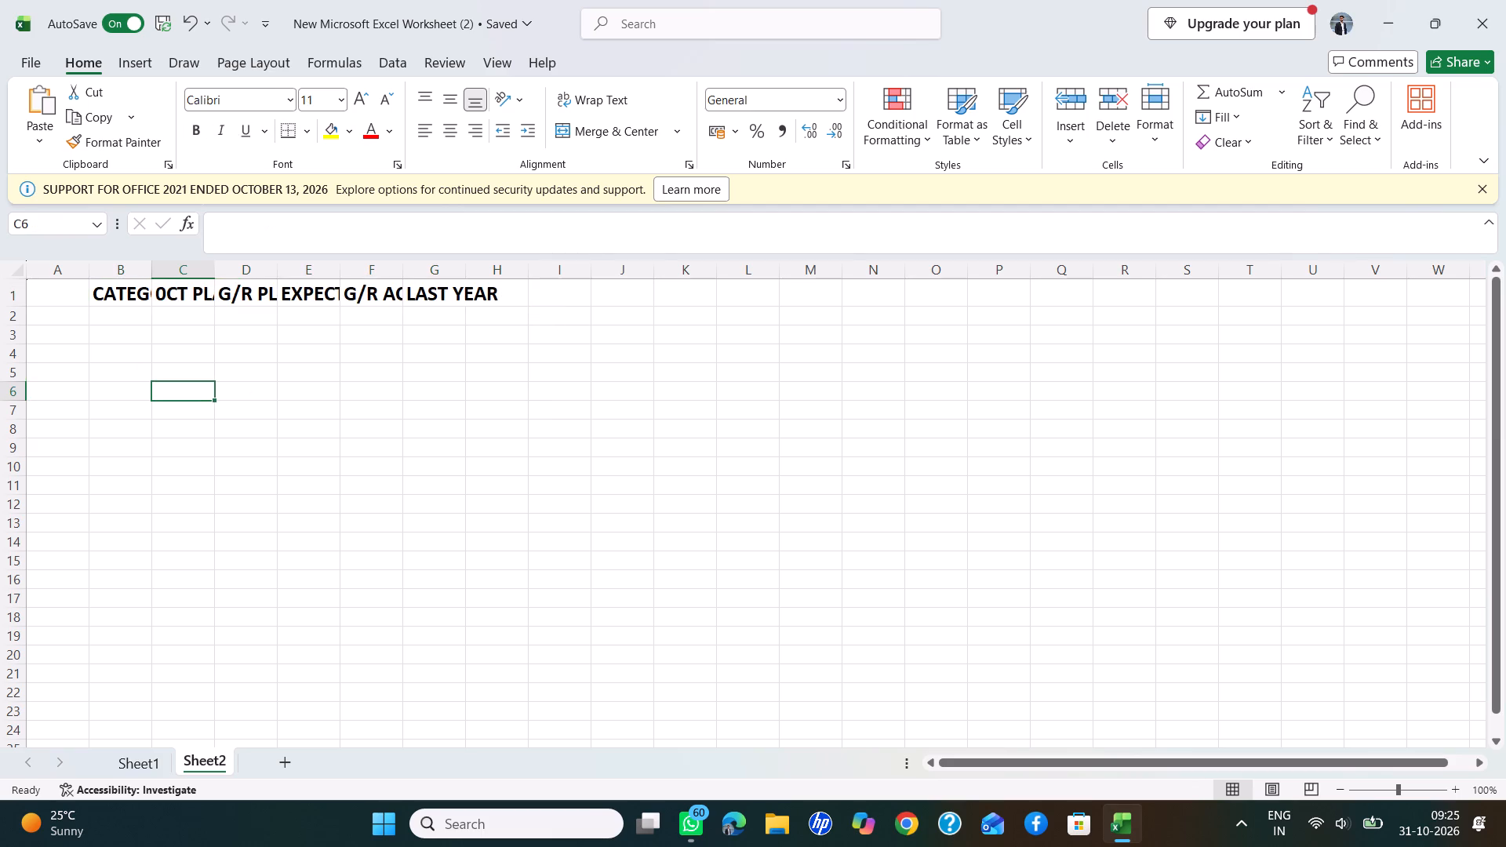
# AutoFit the widths of columns B through G on Sheet2 to their header text.
pyautogui.doubleClick(146, 269)
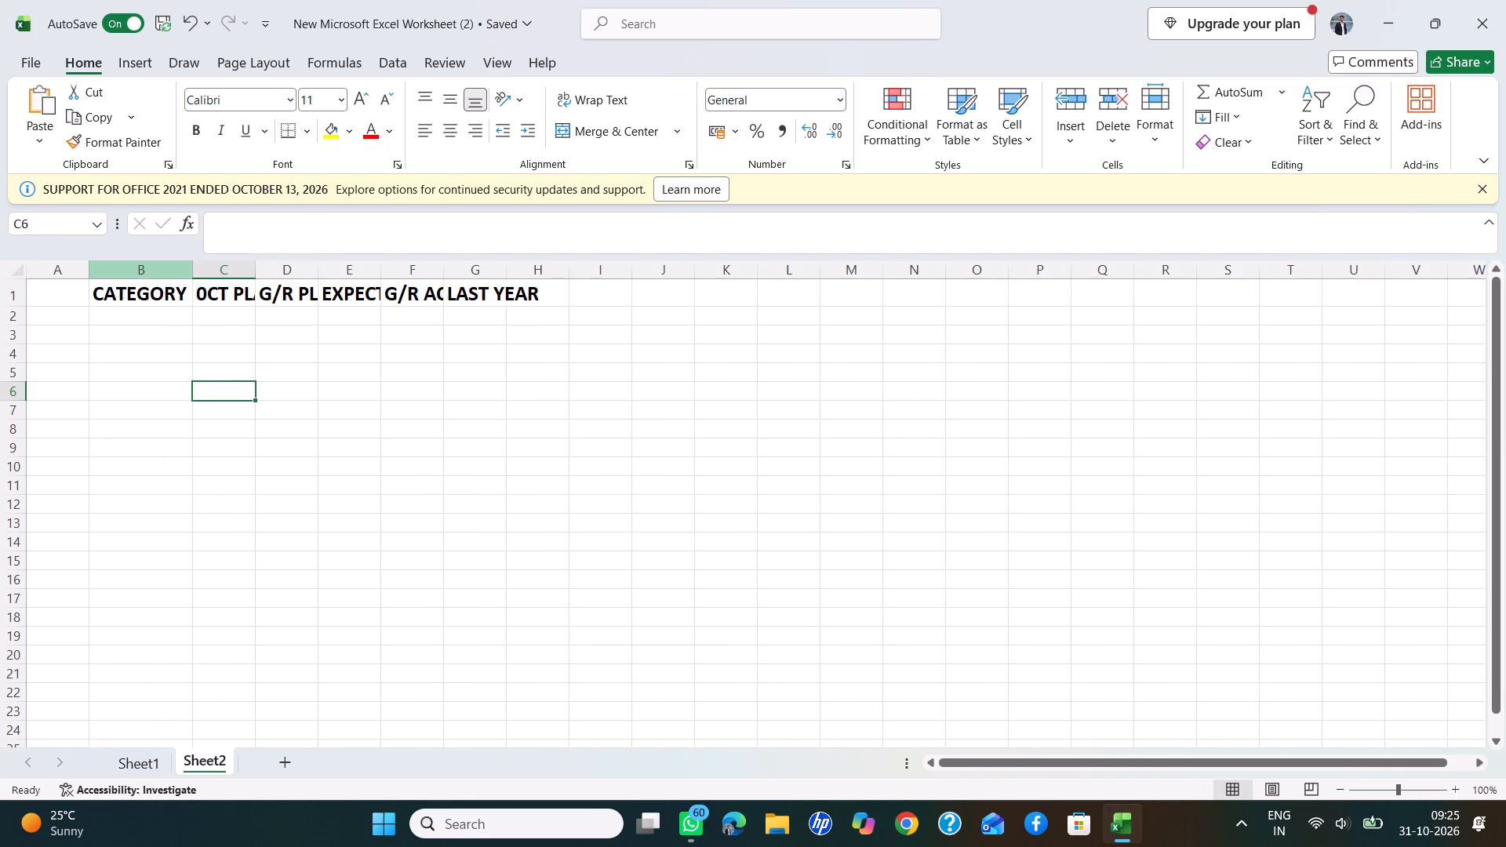
pyautogui.doubleClick(253, 265)
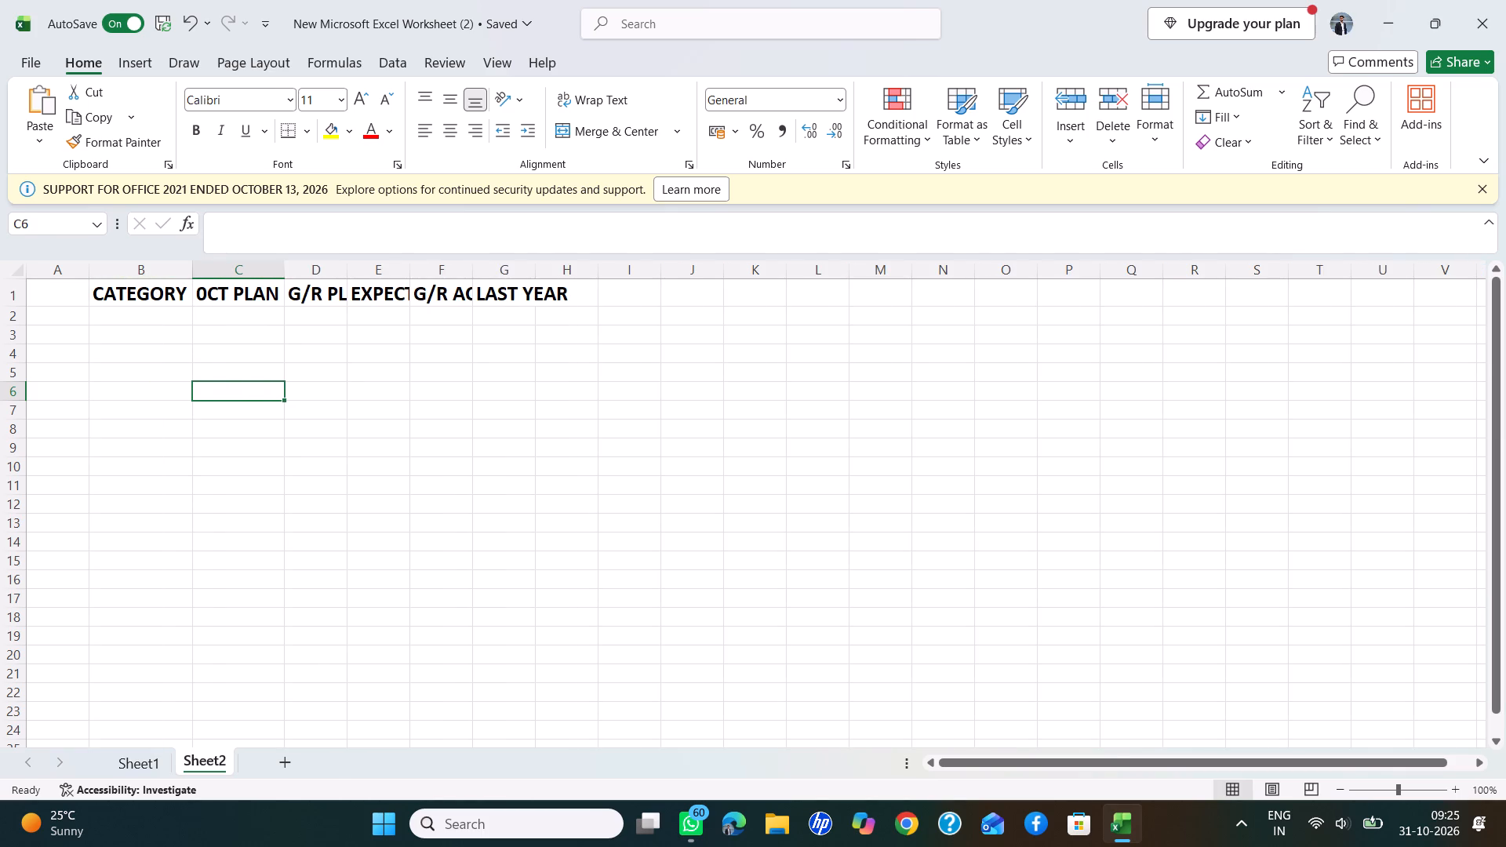
pyautogui.doubleClick(344, 267)
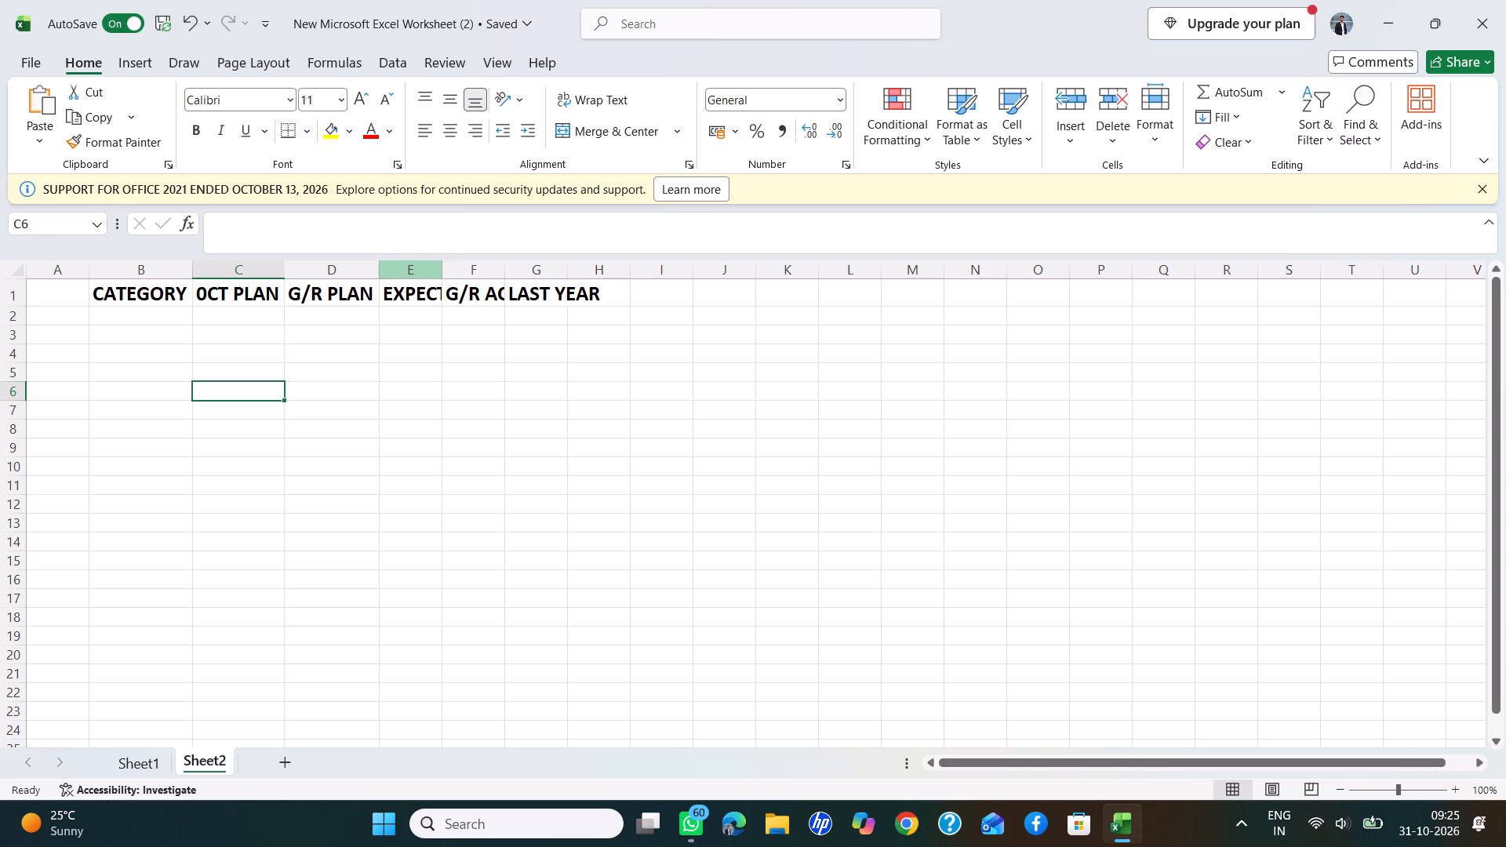
pyautogui.doubleClick(438, 266)
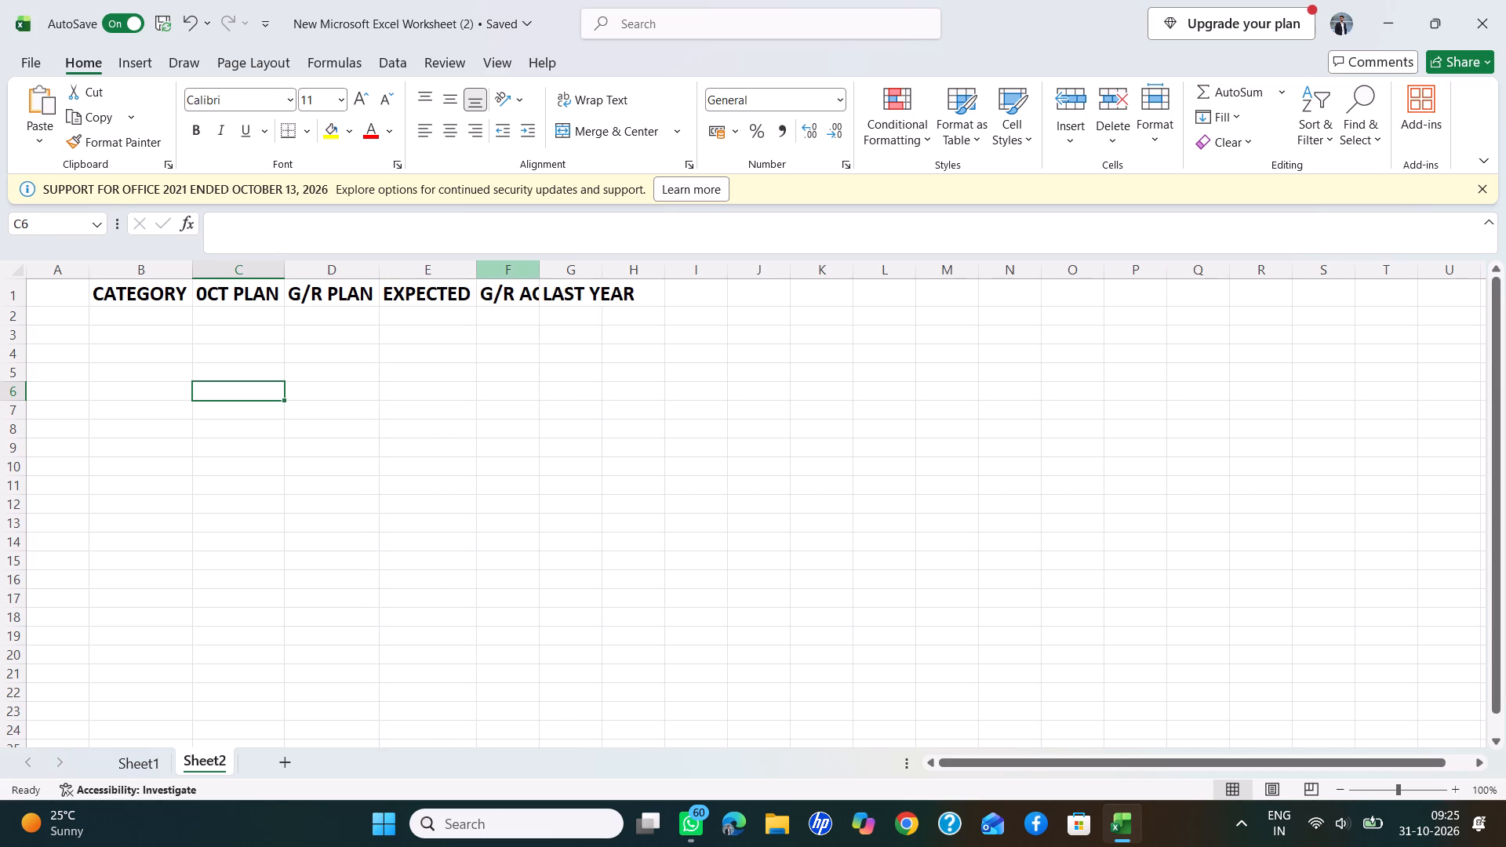
pyautogui.doubleClick(538, 266)
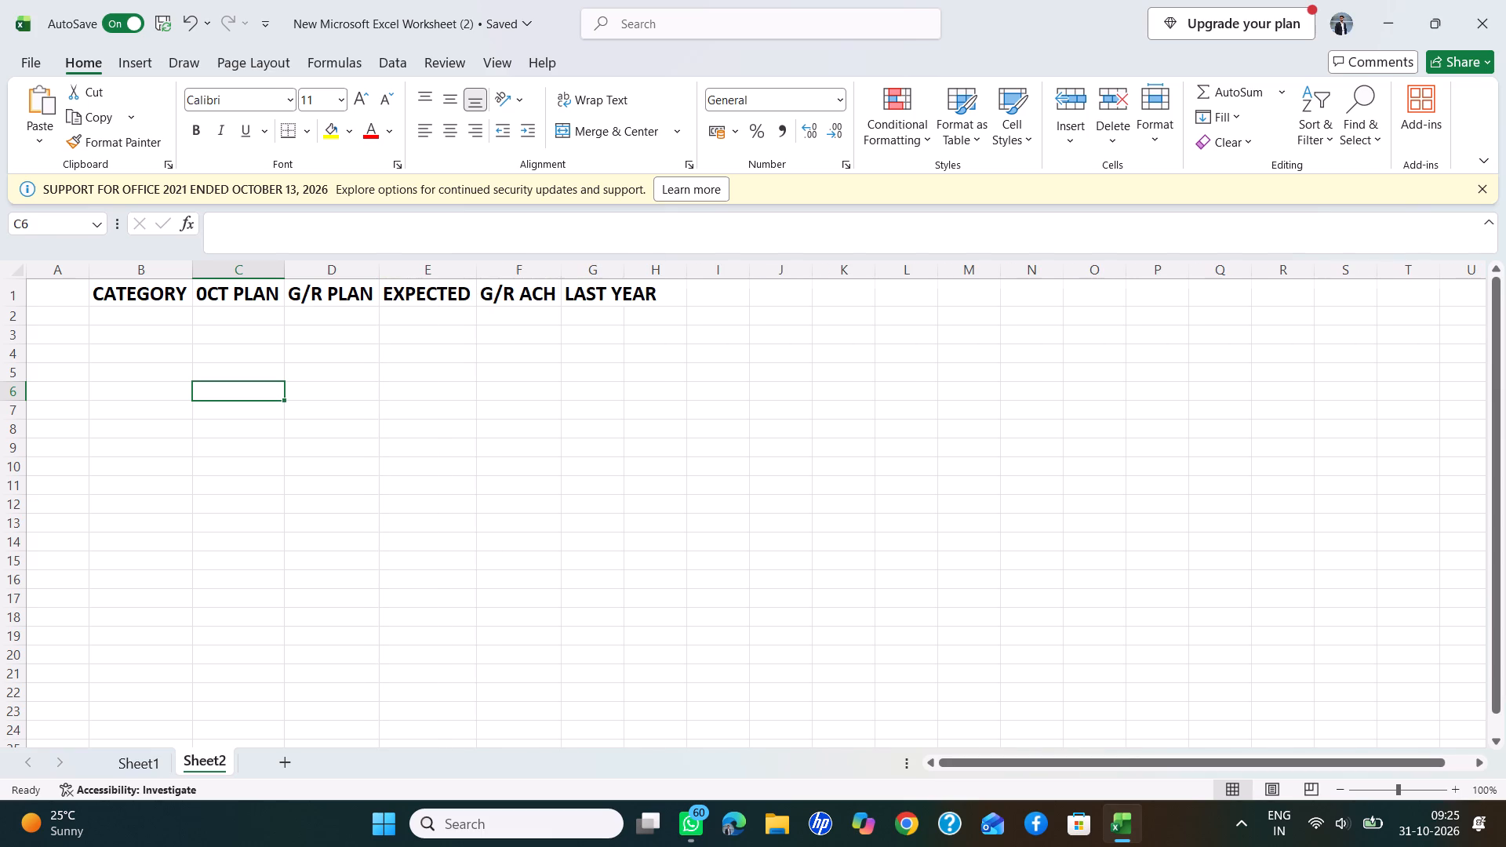
pyautogui.doubleClick(625, 262)
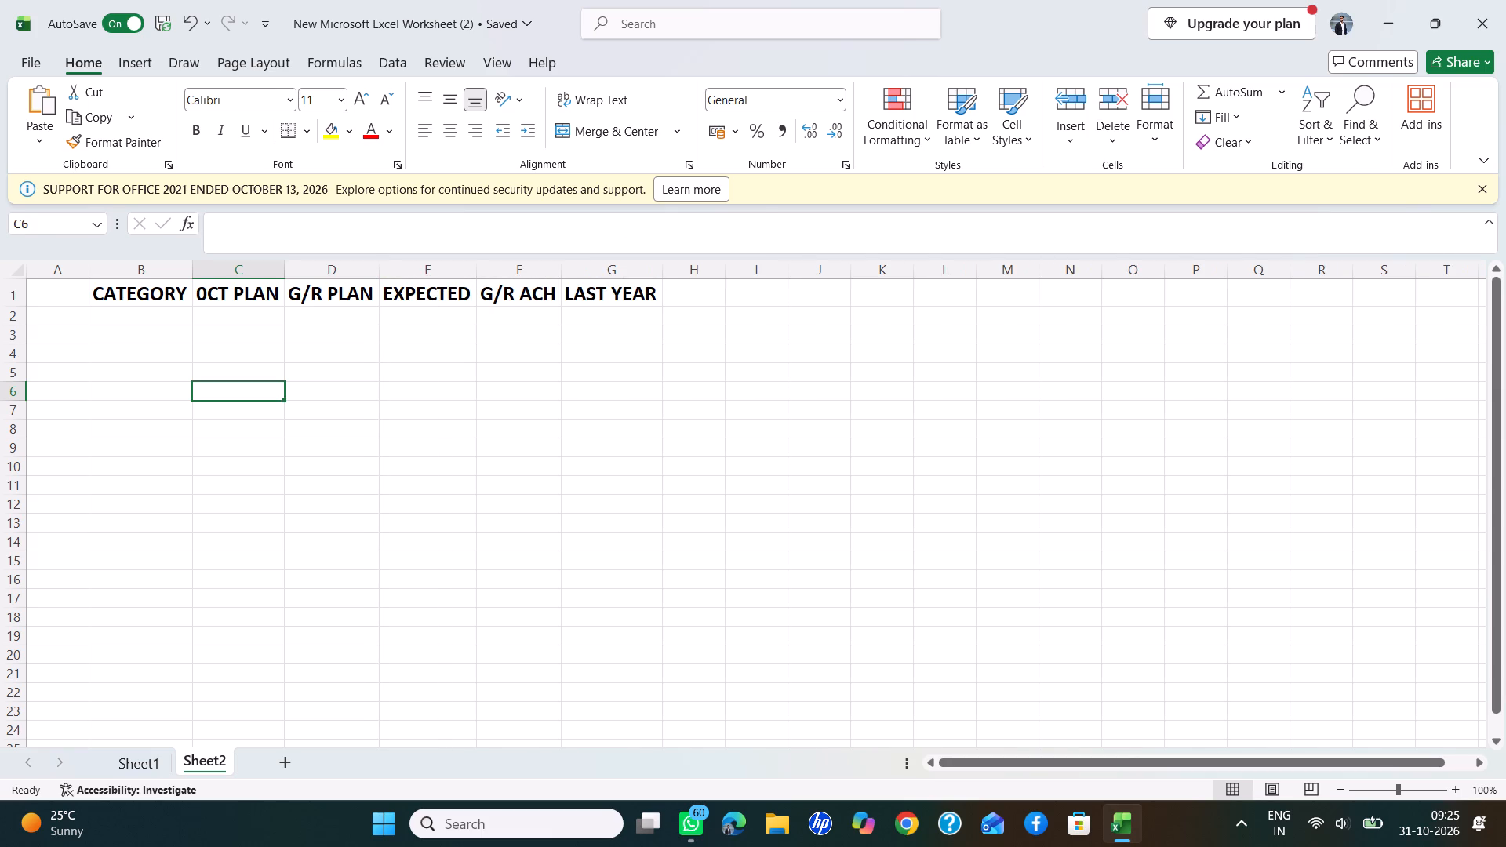
# Examine the category rows of the plan picture on Sheet1 and return to Sheet2.
pyautogui.click(109, 296)
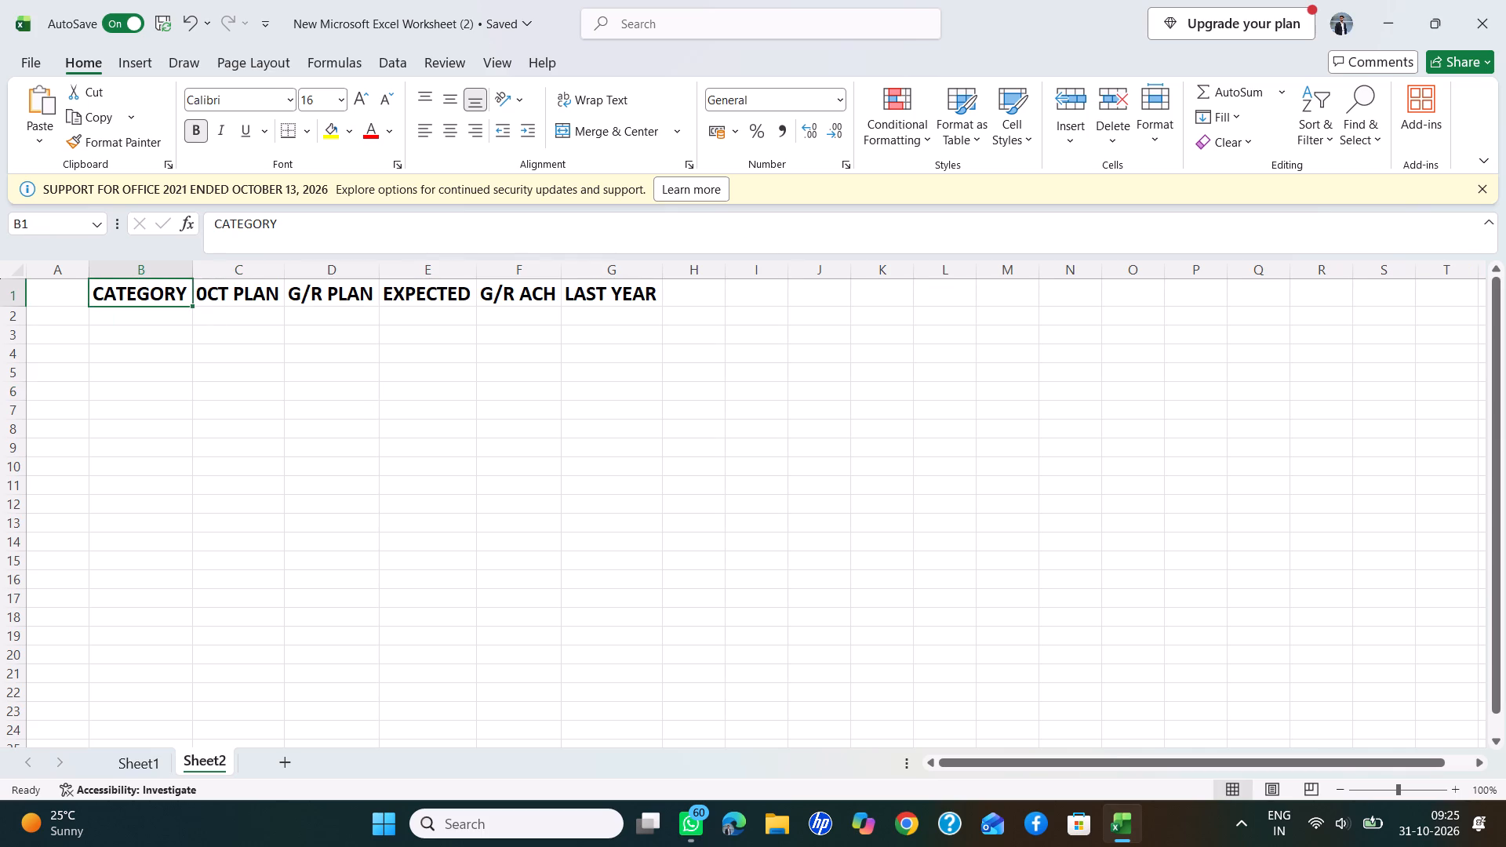
pyautogui.click(143, 763)
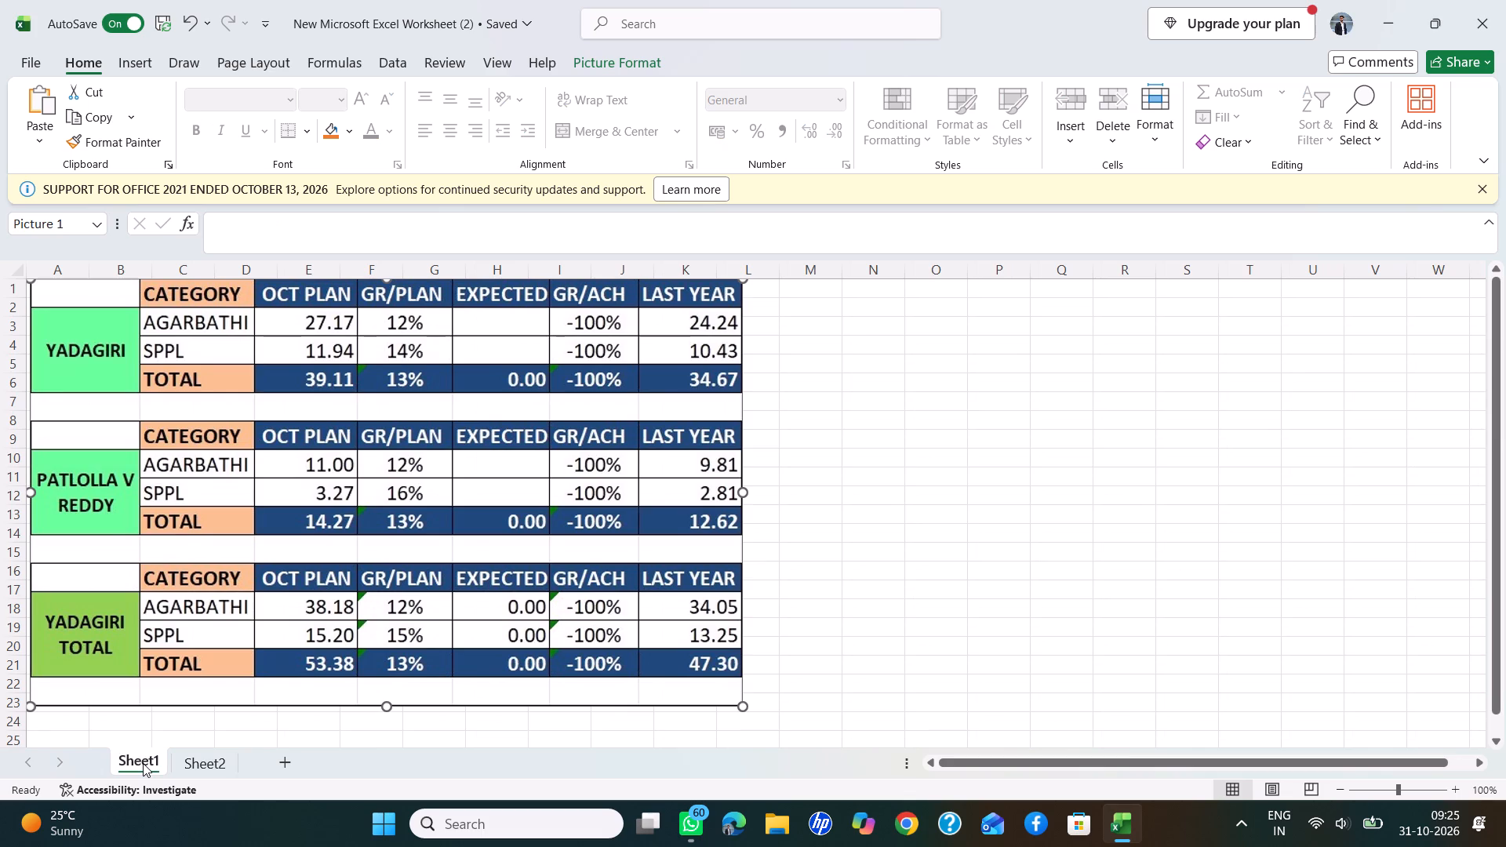
pyautogui.click(206, 759)
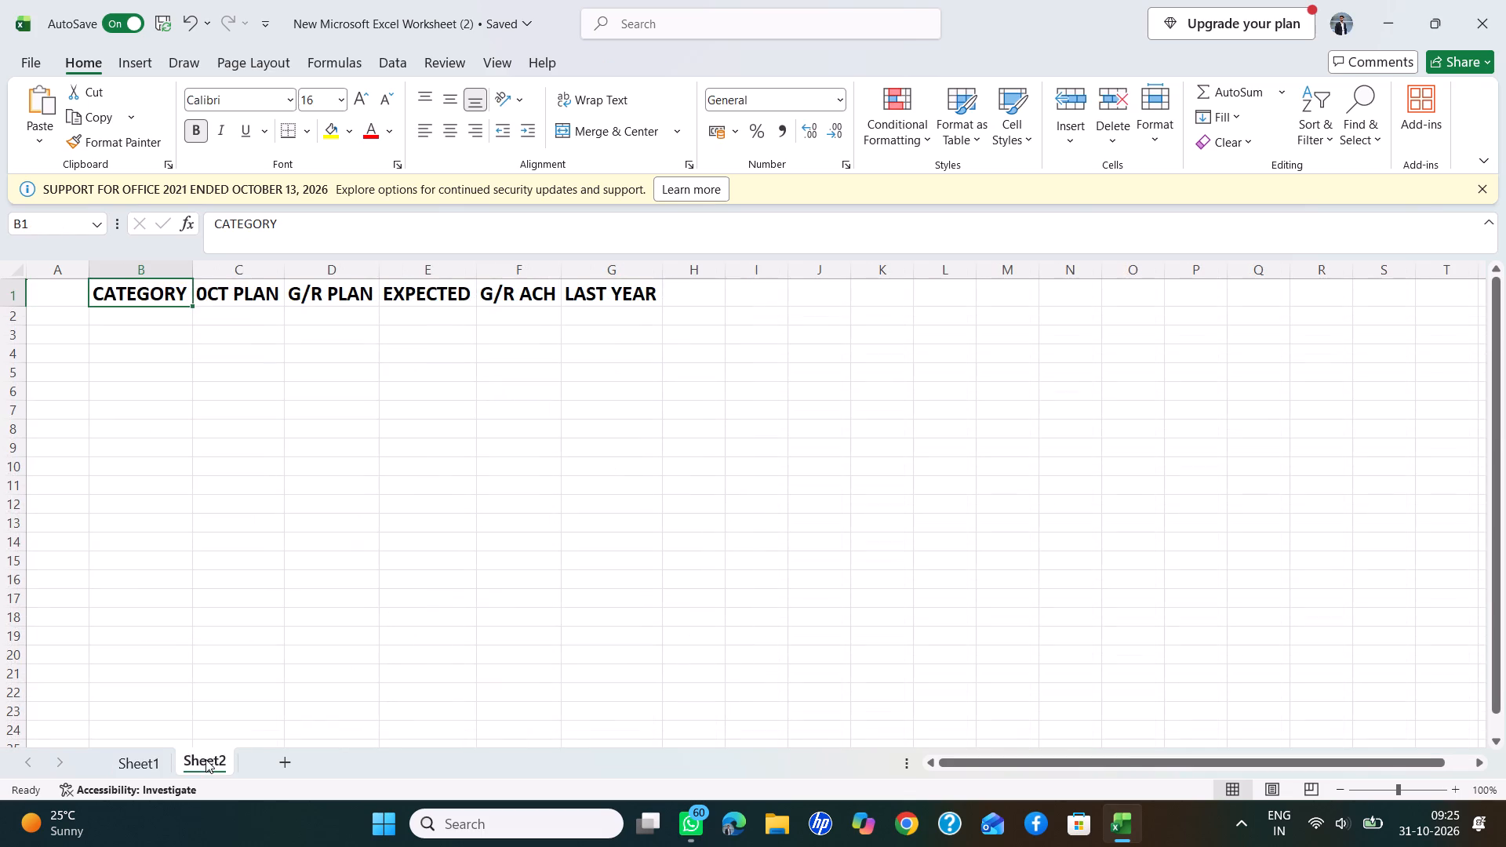
pyautogui.click(72, 287)
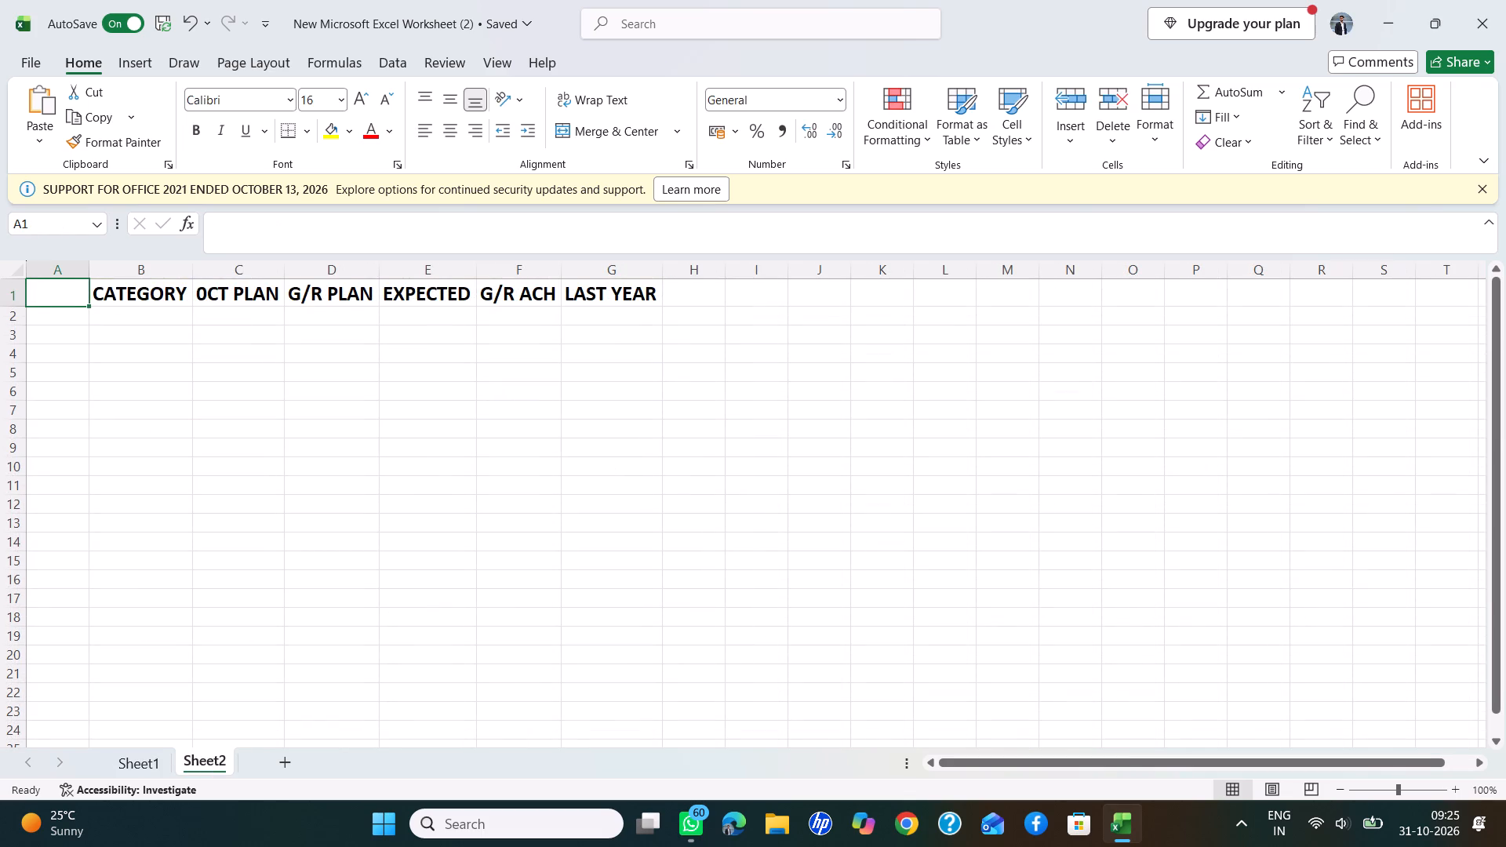
pyautogui.click(71, 322)
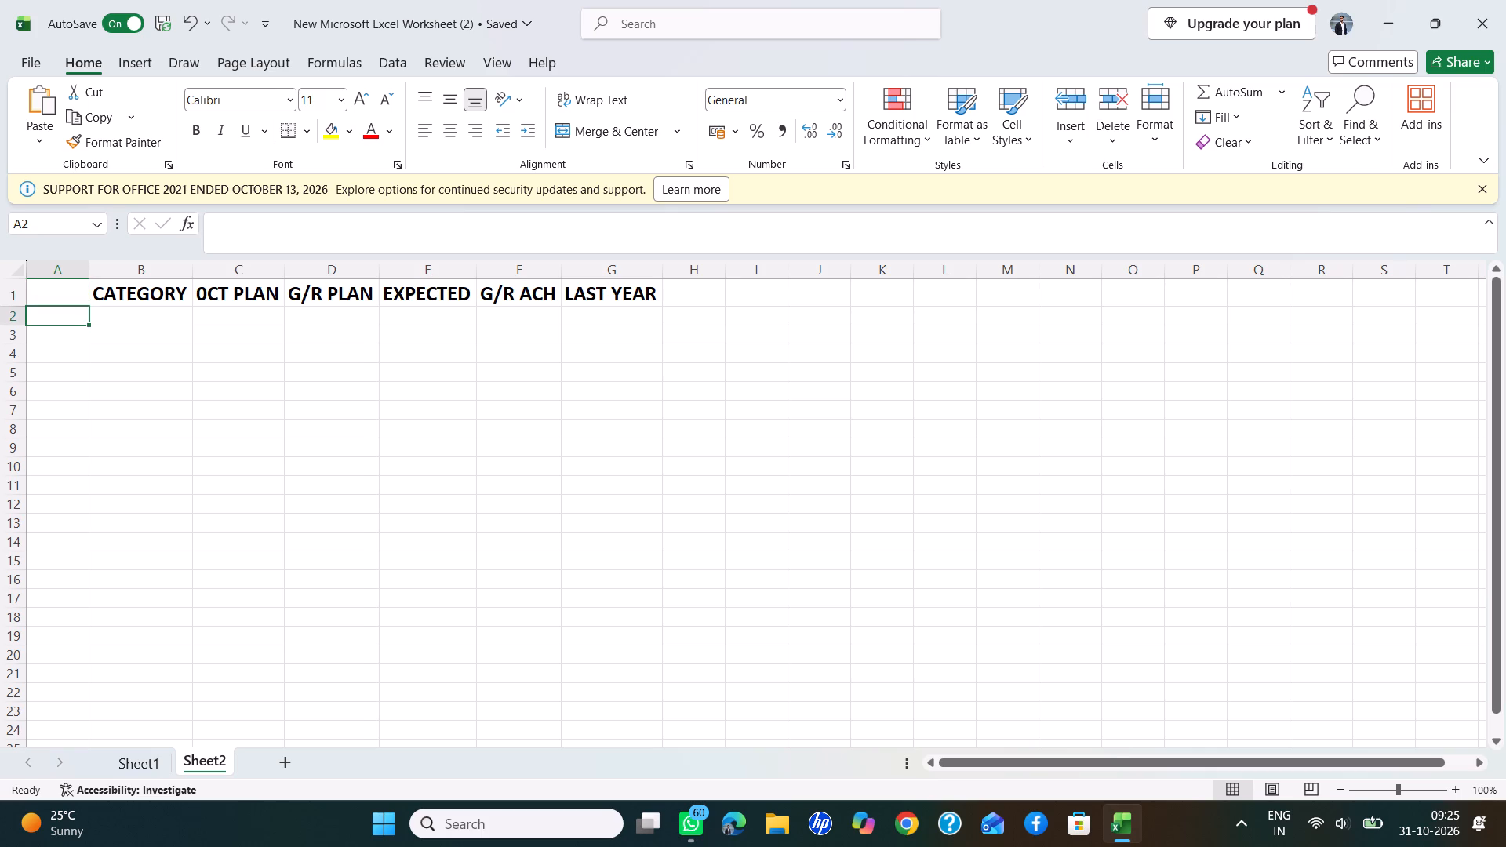
pyautogui.click(128, 297)
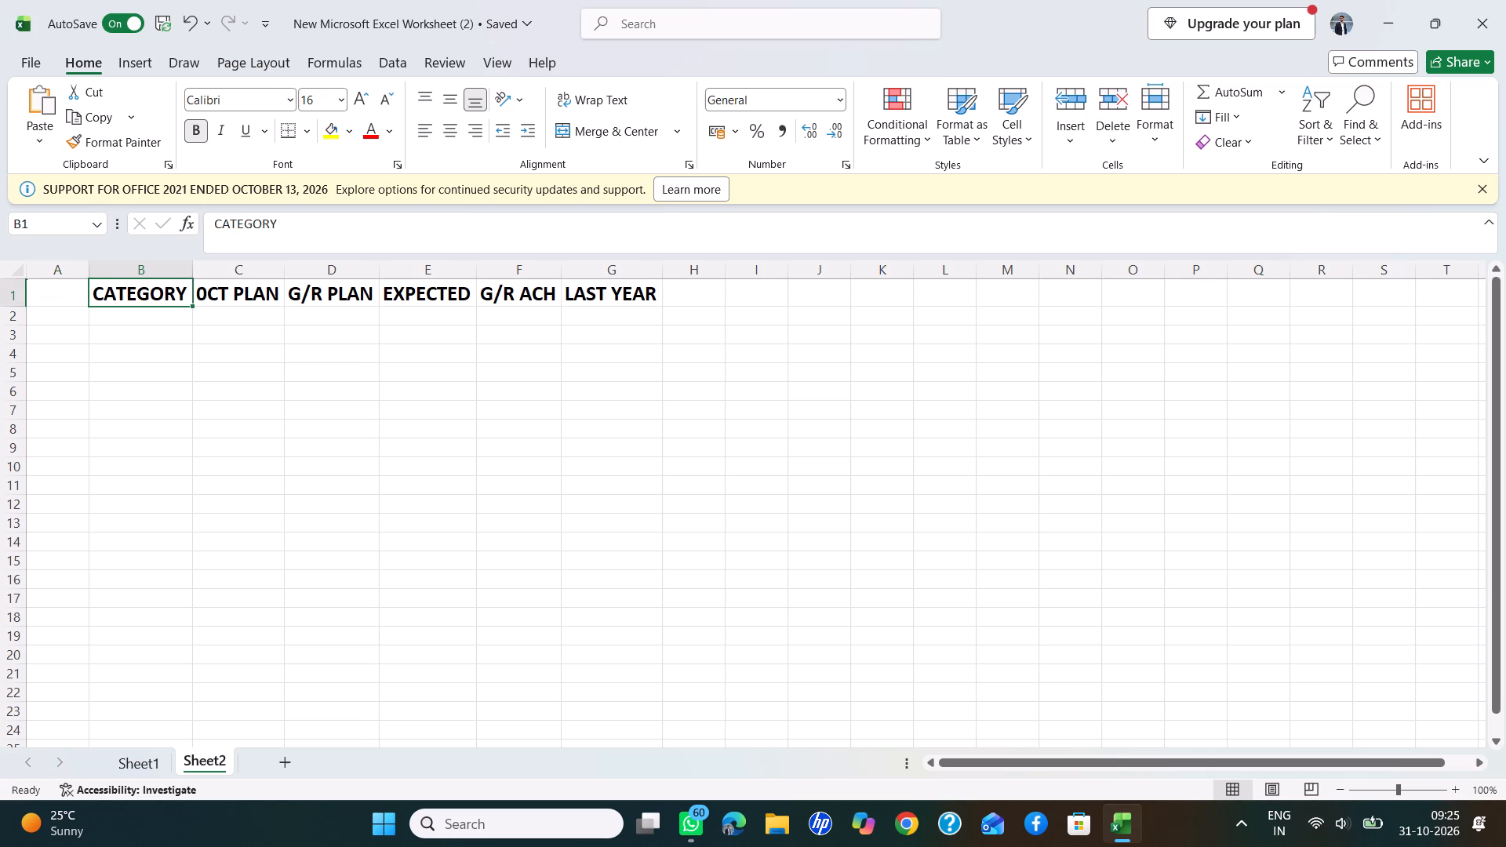
pyautogui.click(135, 763)
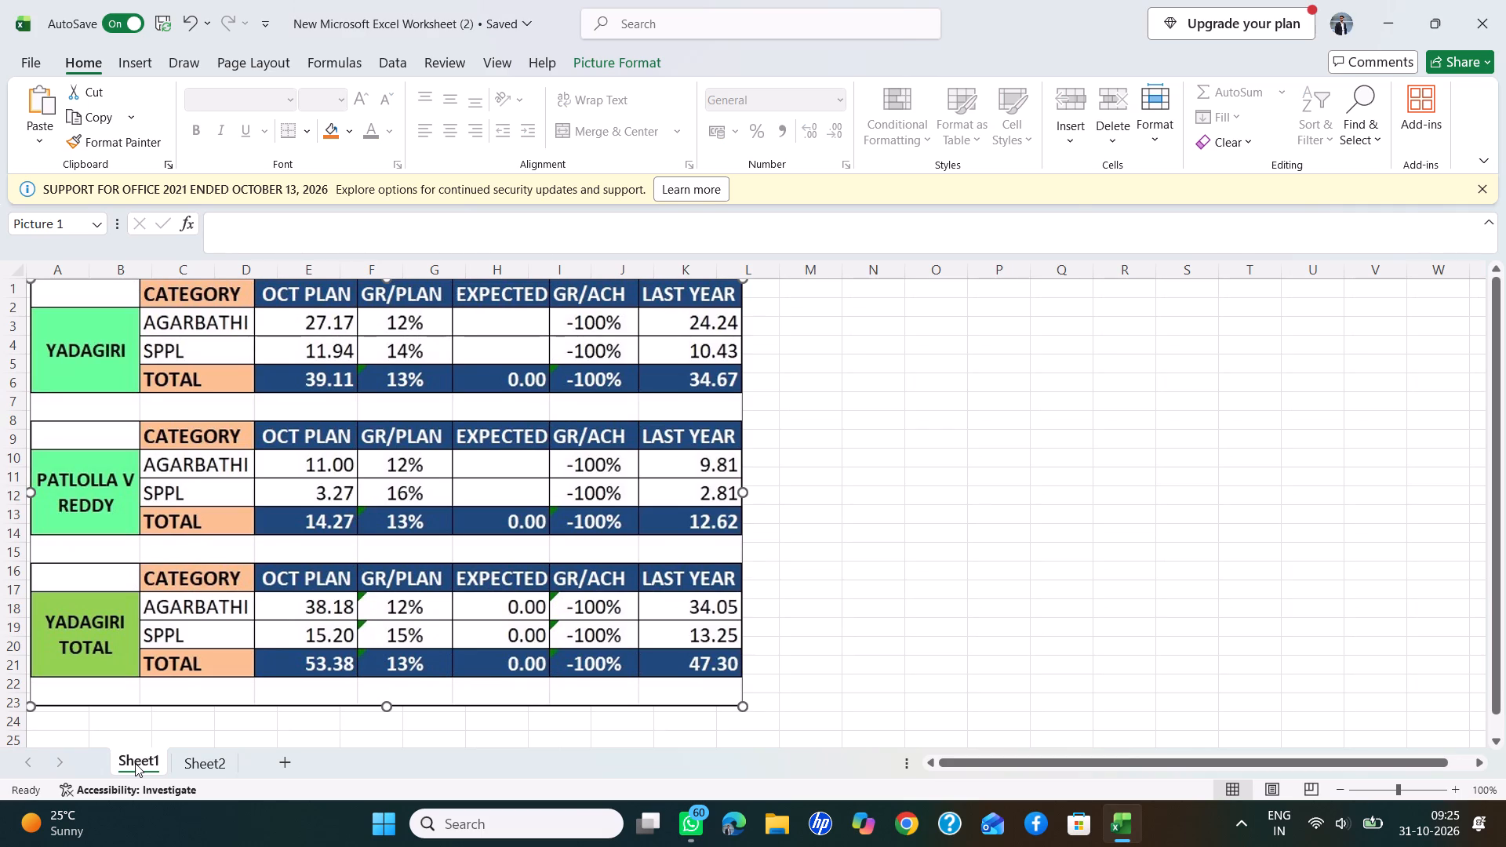
pyautogui.click(201, 765)
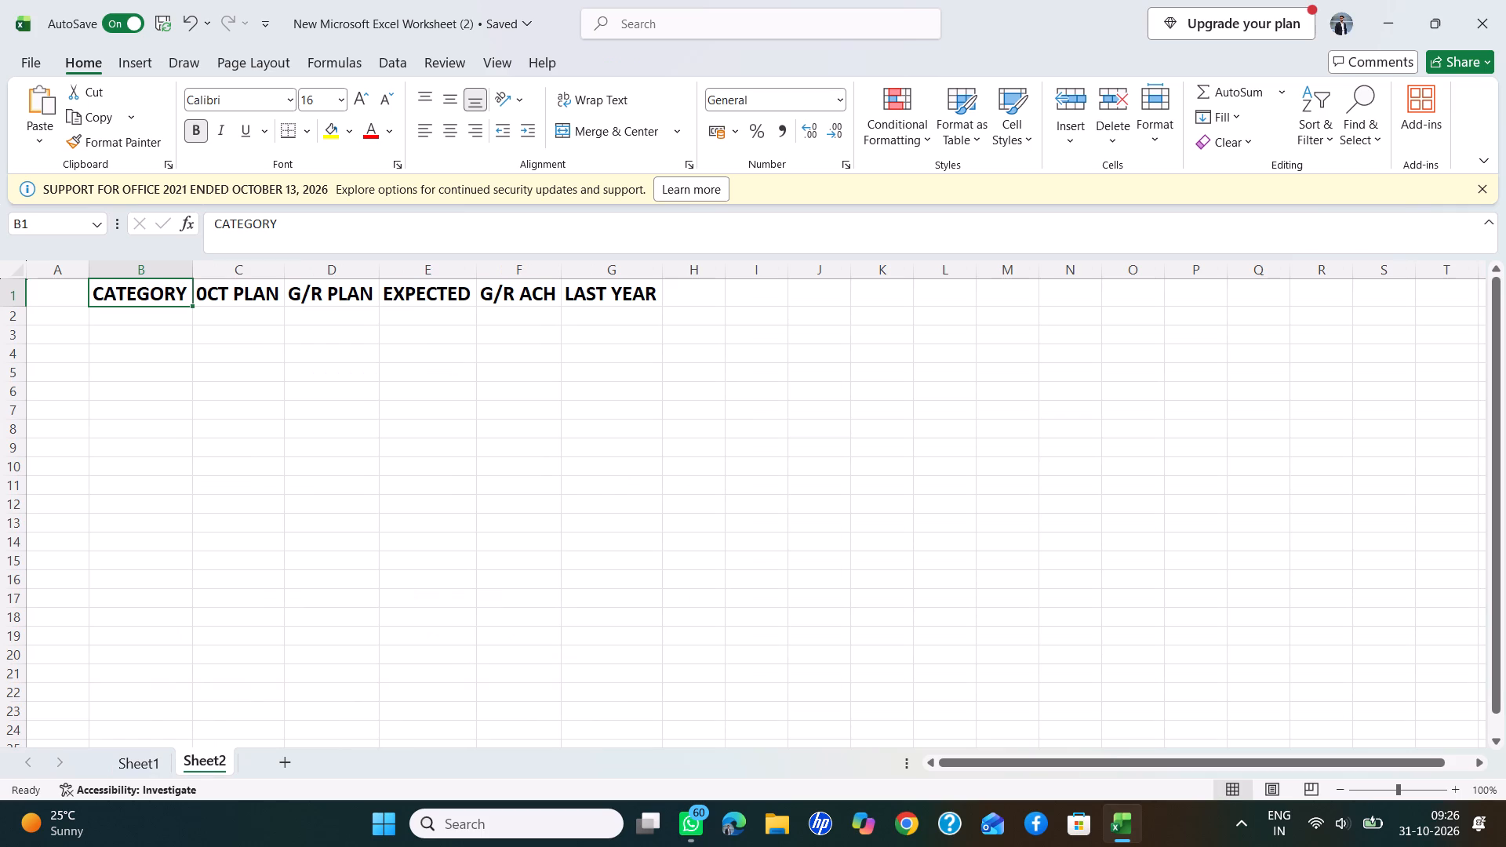
# Enter the row labels AGERBATHI, SPPL and TOTAL in cells B2 to B4 beneath the CATEGORY header on Sheet2.
pyautogui.click(147, 312)
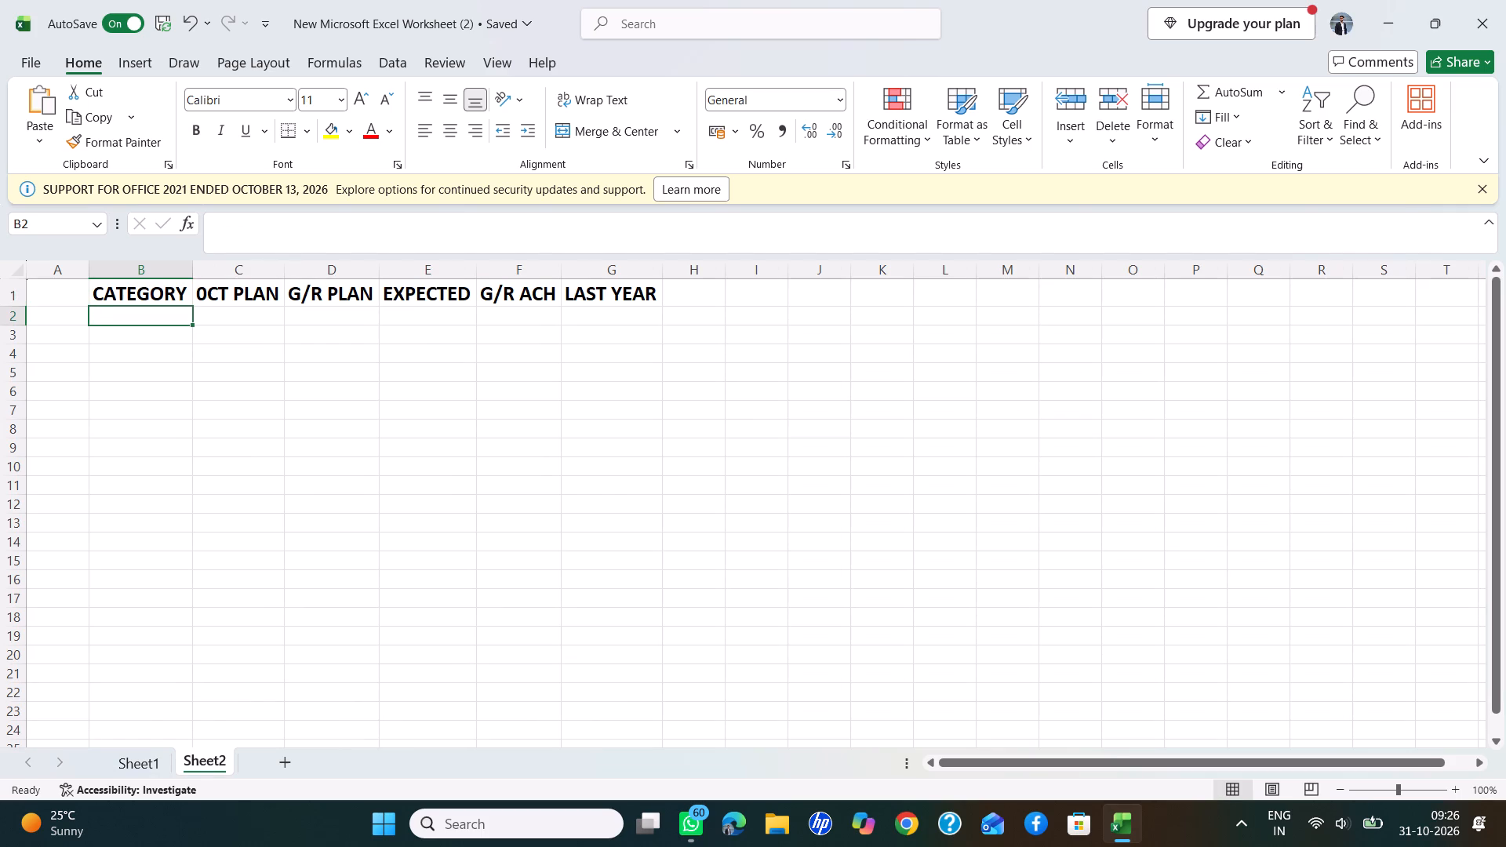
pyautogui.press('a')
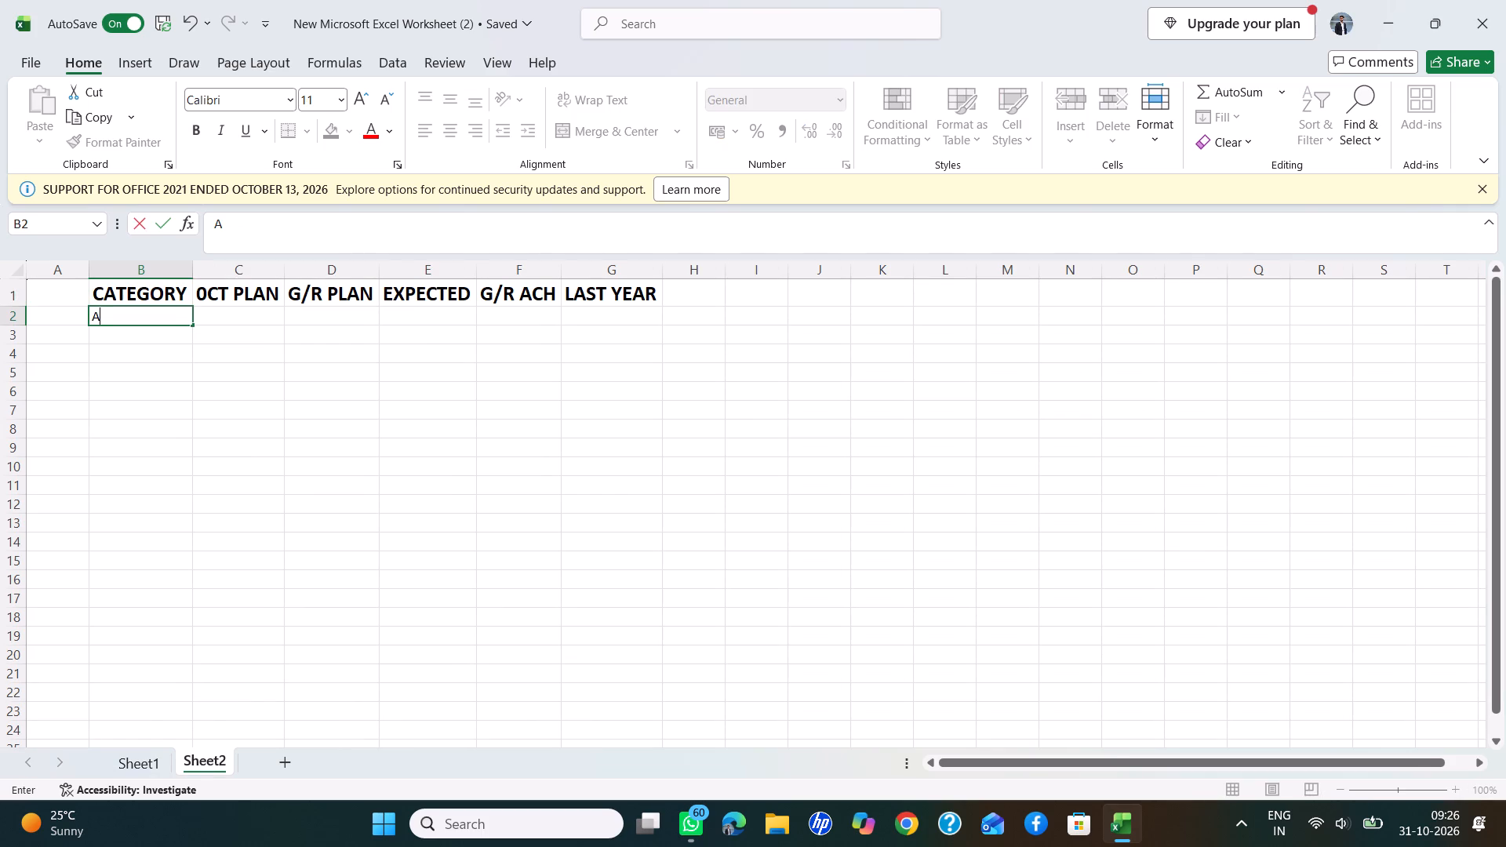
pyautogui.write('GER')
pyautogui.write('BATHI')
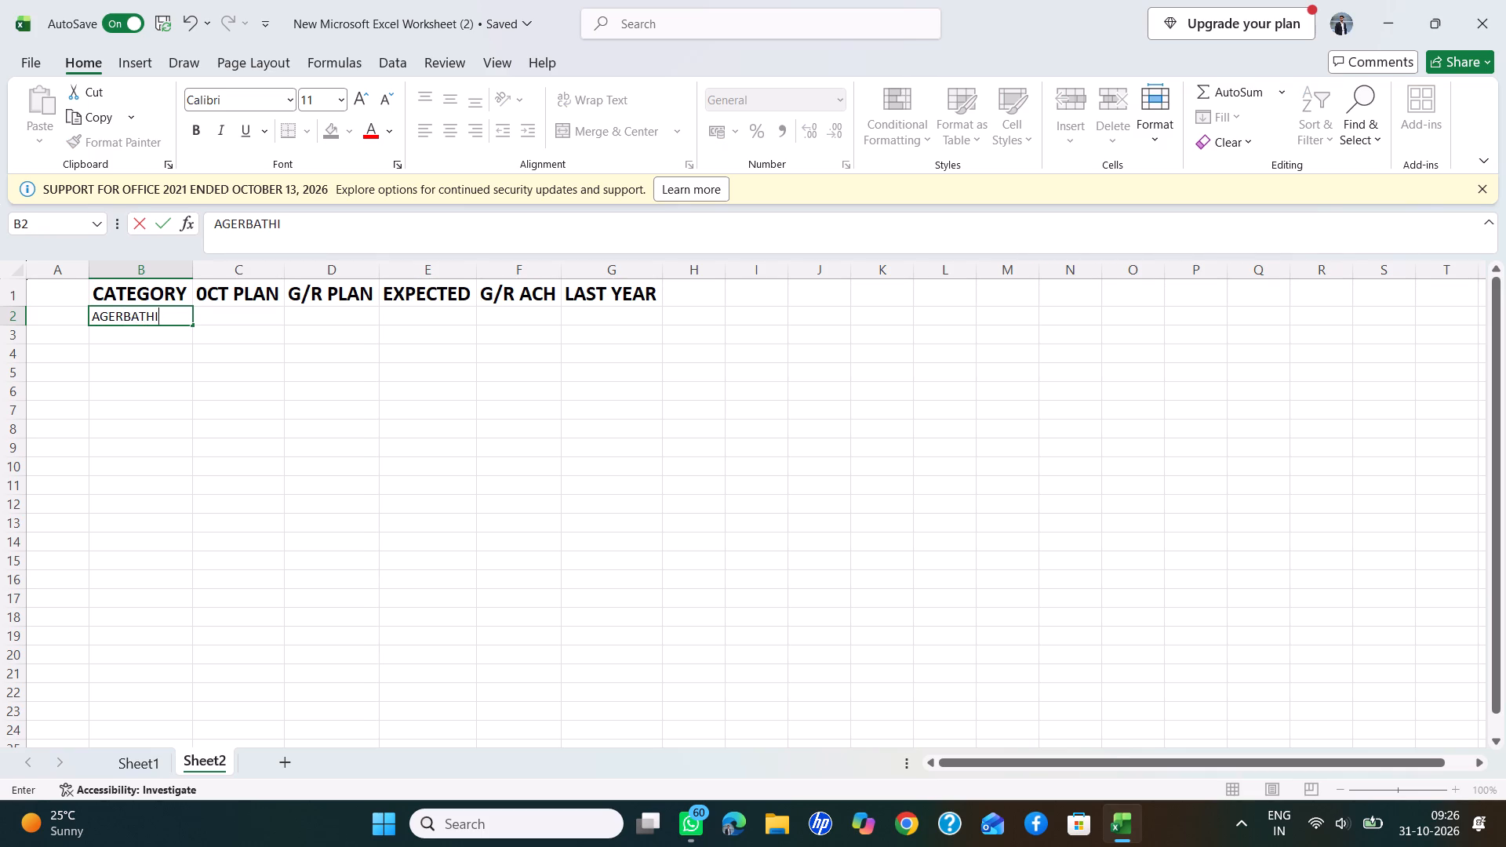
pyautogui.click(154, 335)
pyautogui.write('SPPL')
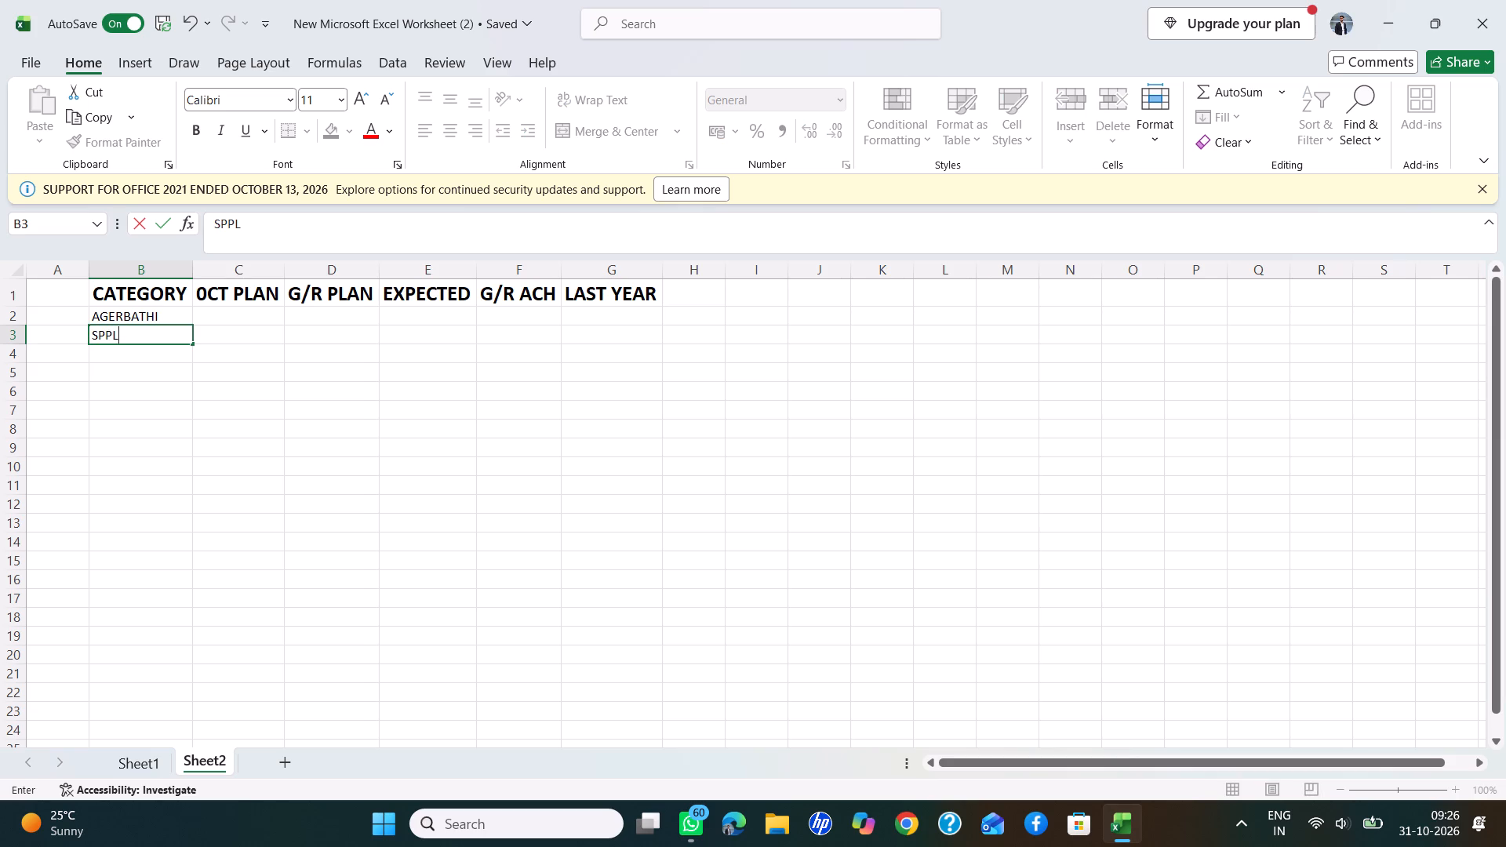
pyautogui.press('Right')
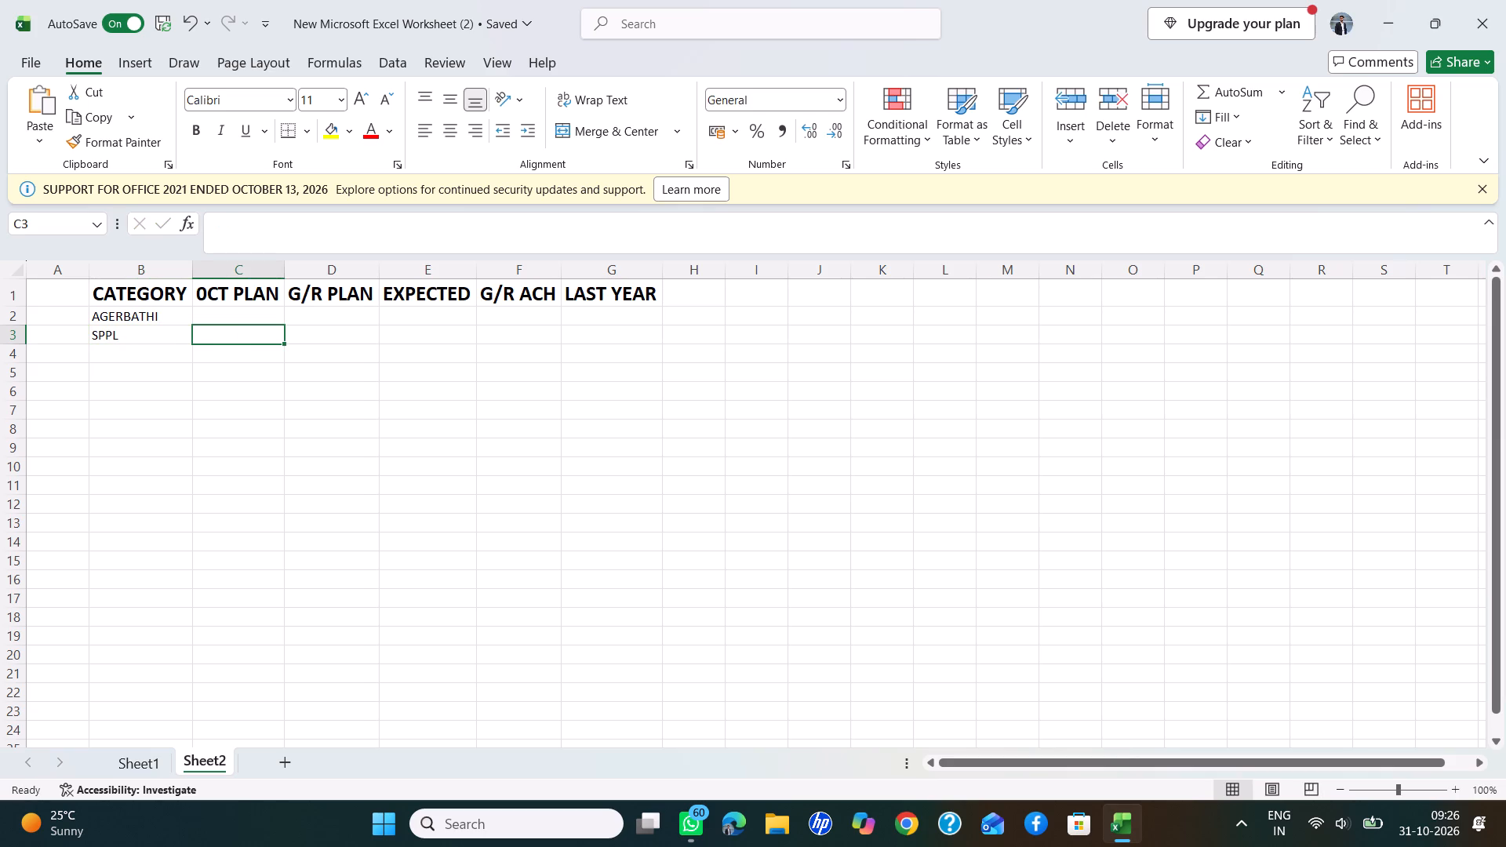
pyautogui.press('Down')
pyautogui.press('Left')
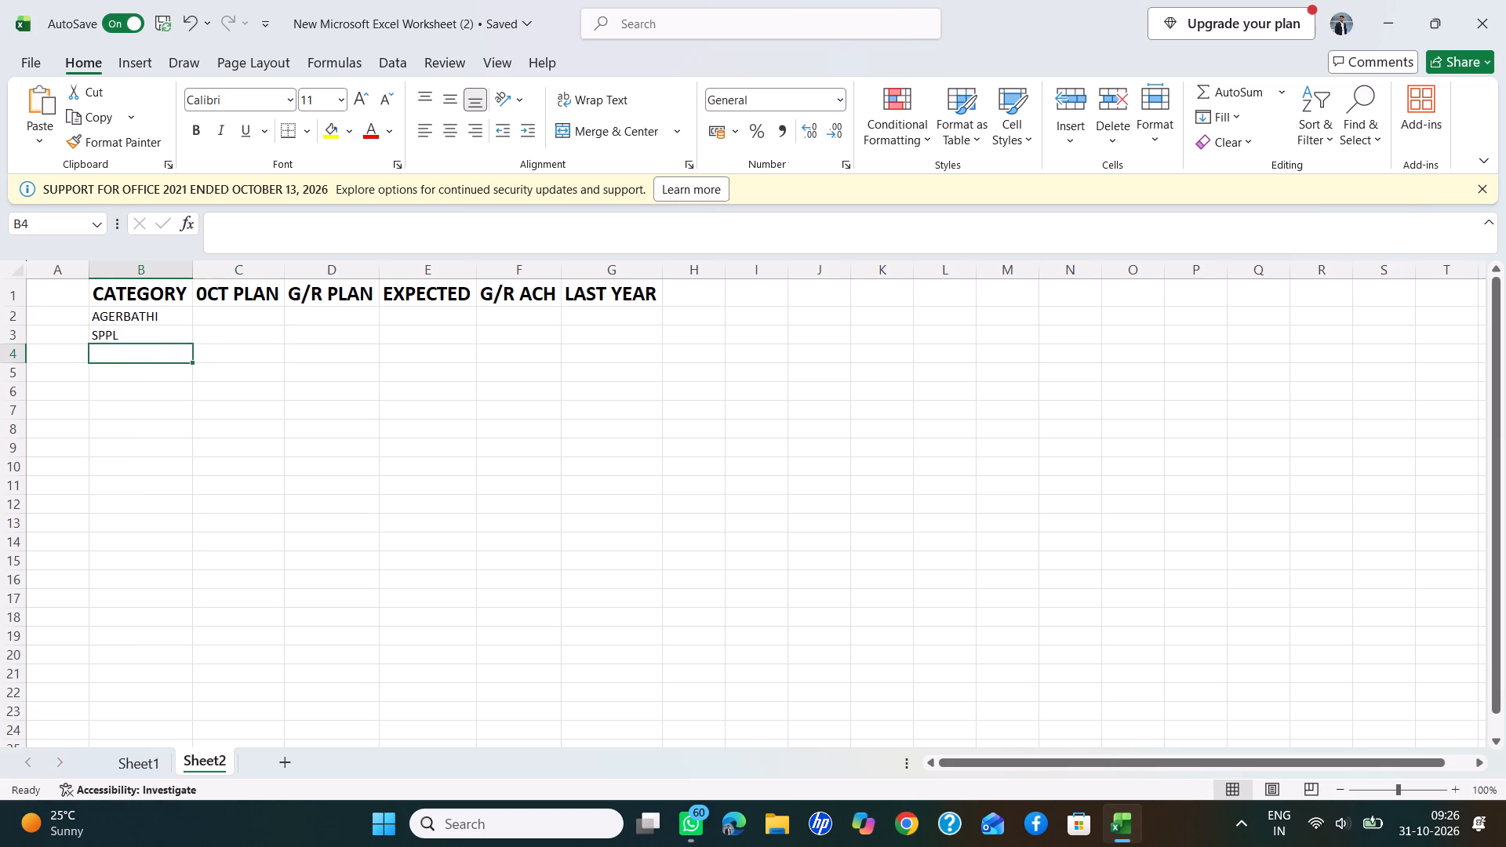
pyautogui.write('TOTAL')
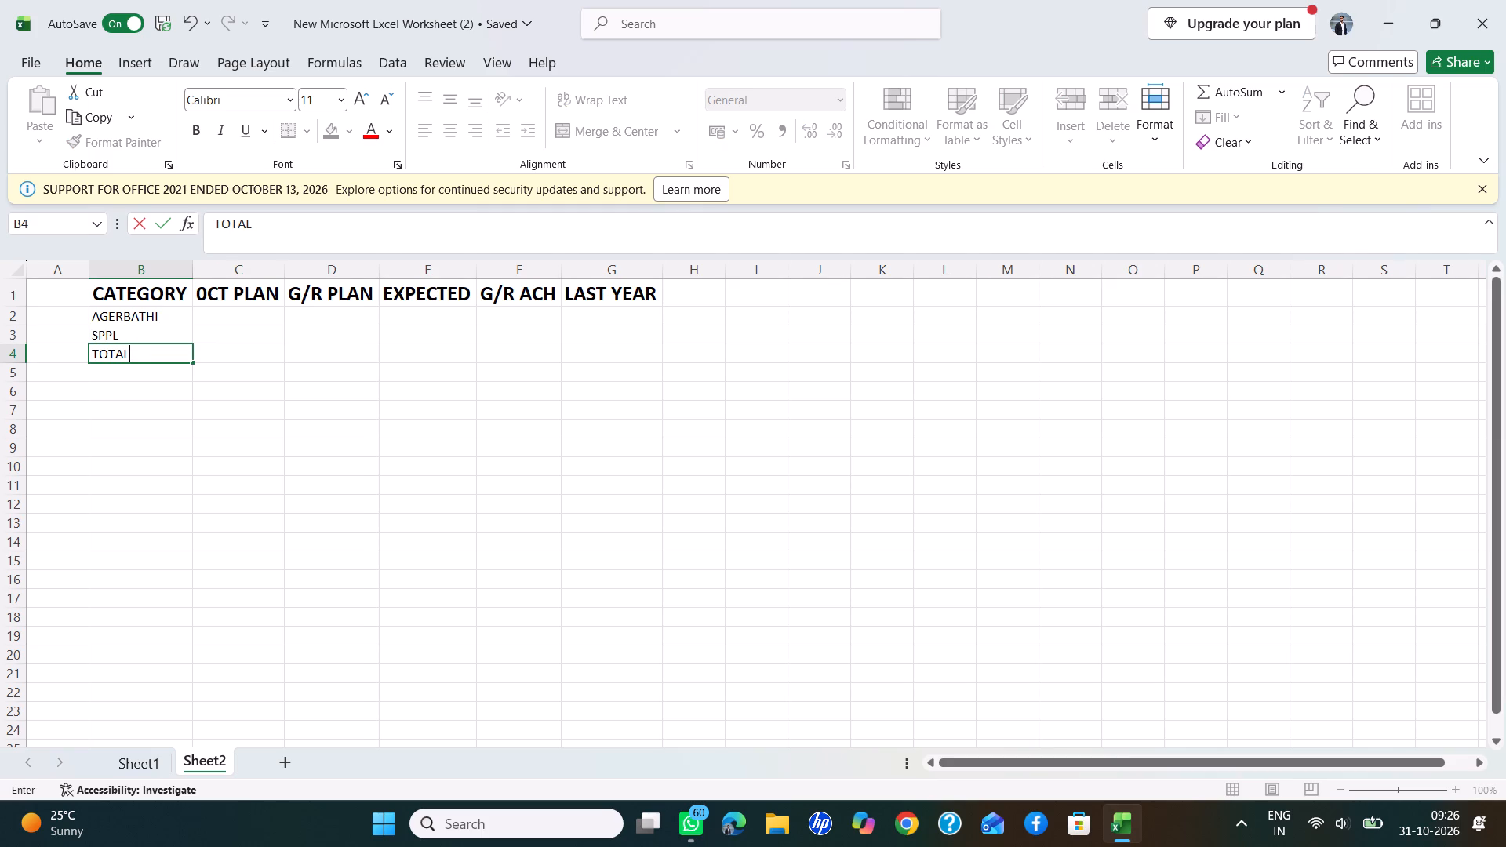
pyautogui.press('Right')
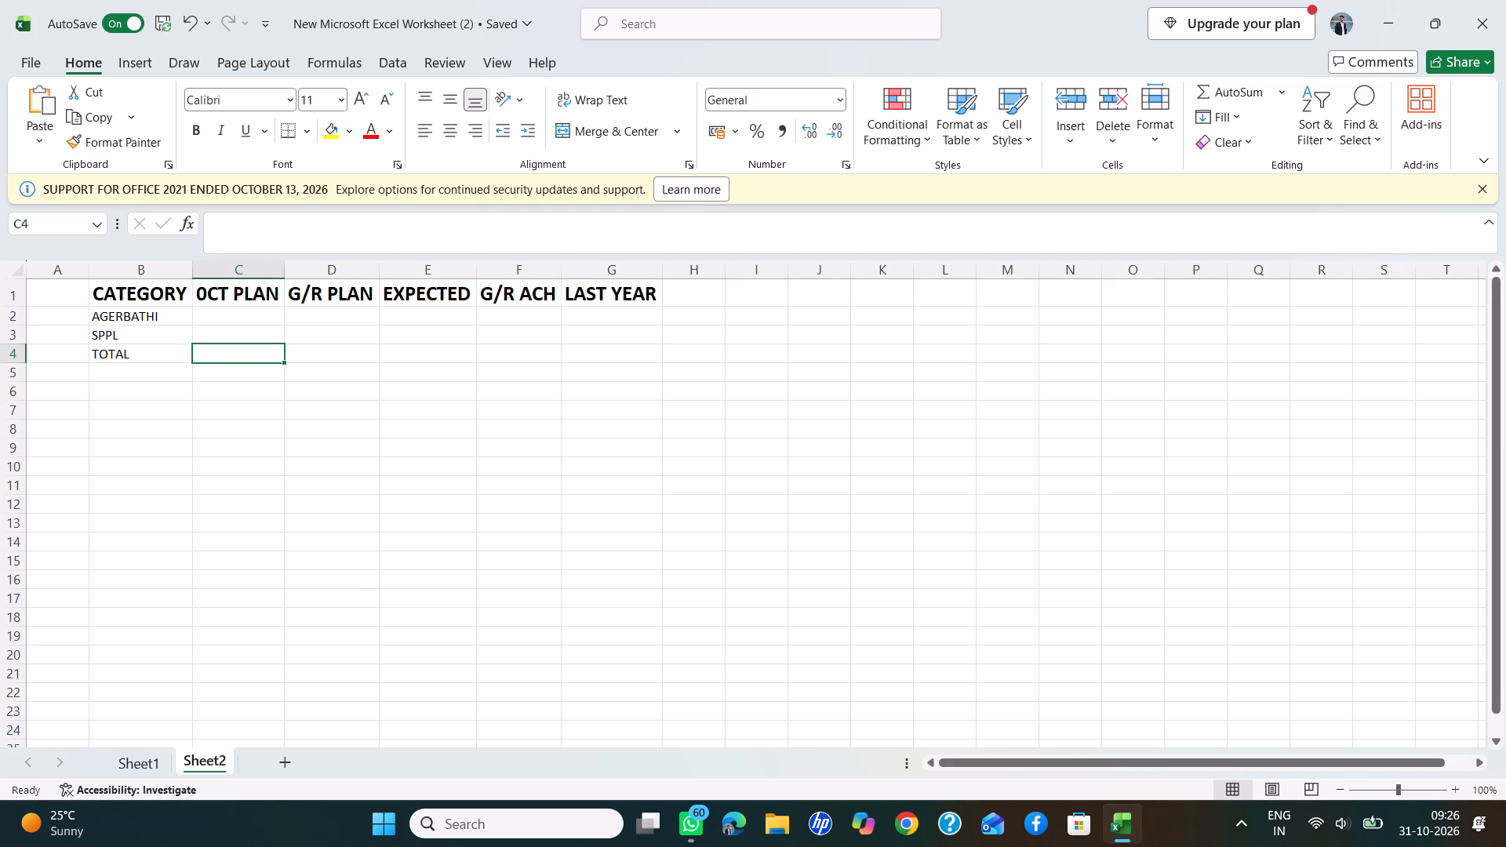
# Check the plan picture on Sheet1, then set the font size of the category rows B2:G4 on Sheet2 to 12.
pyautogui.click(247, 317)
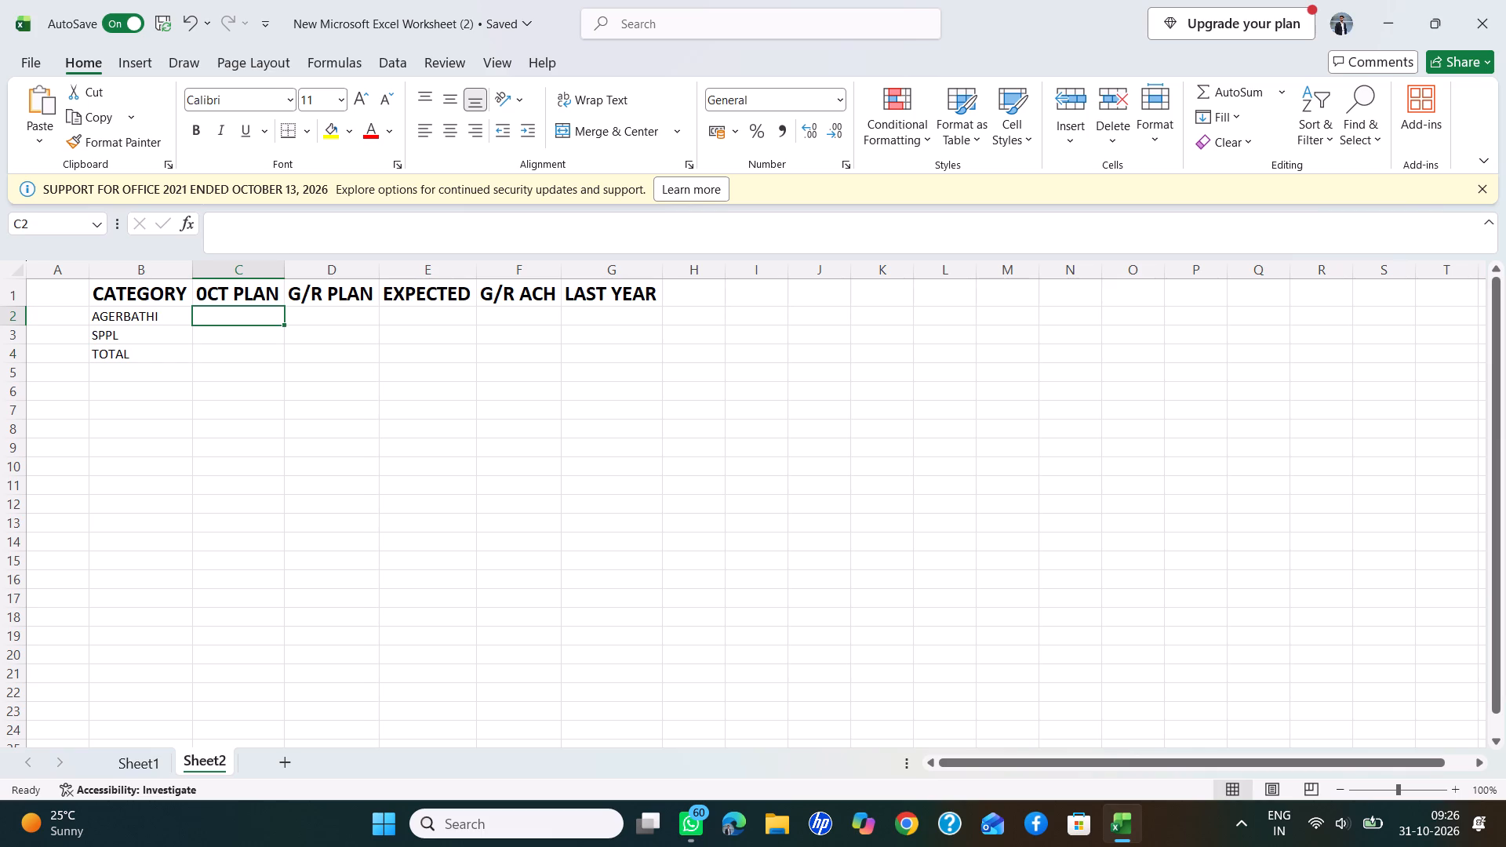
pyautogui.click(145, 766)
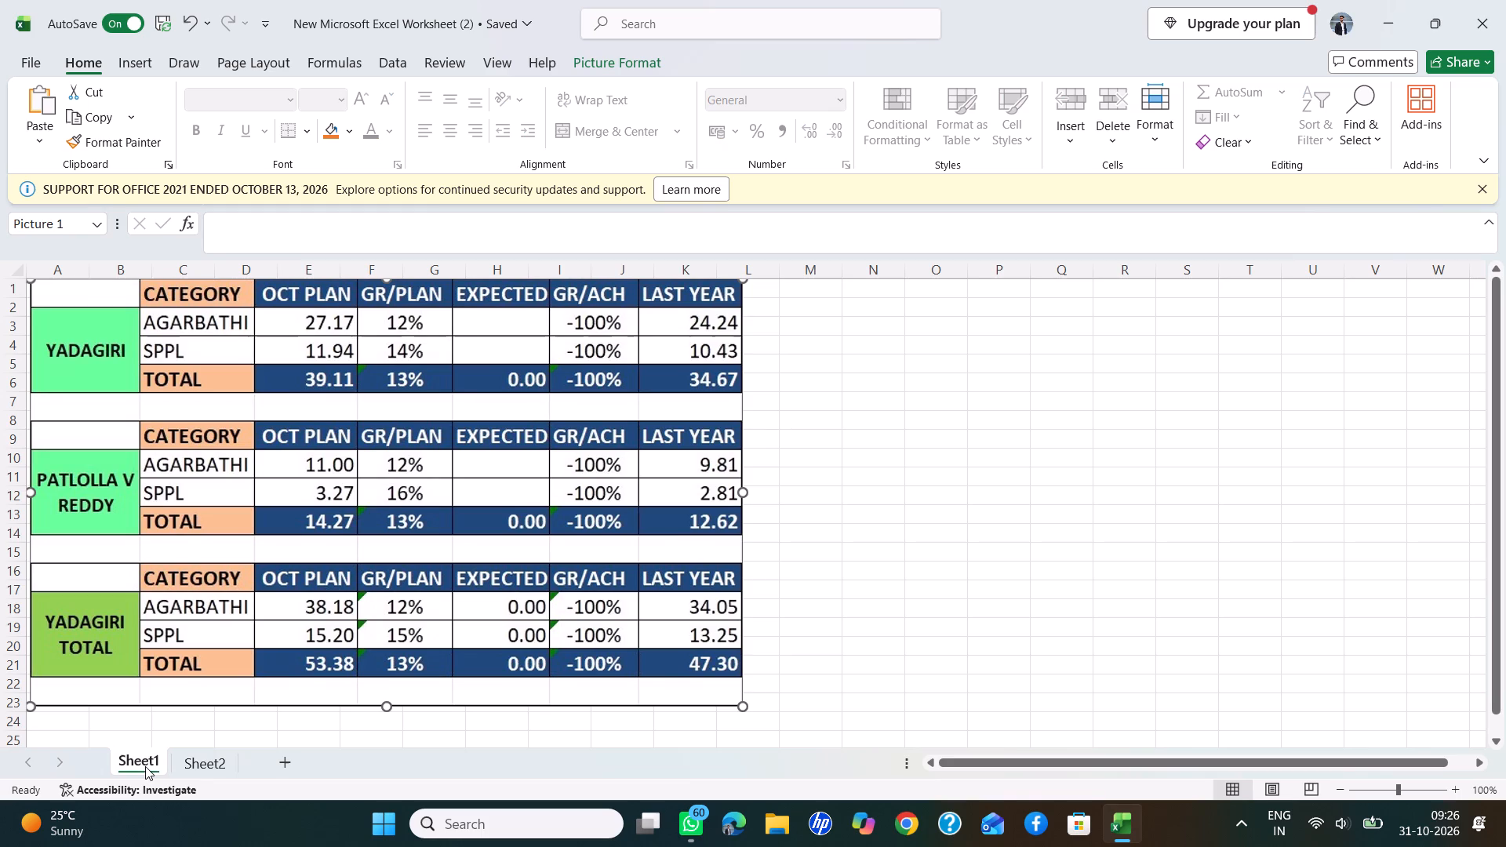
pyautogui.click(204, 769)
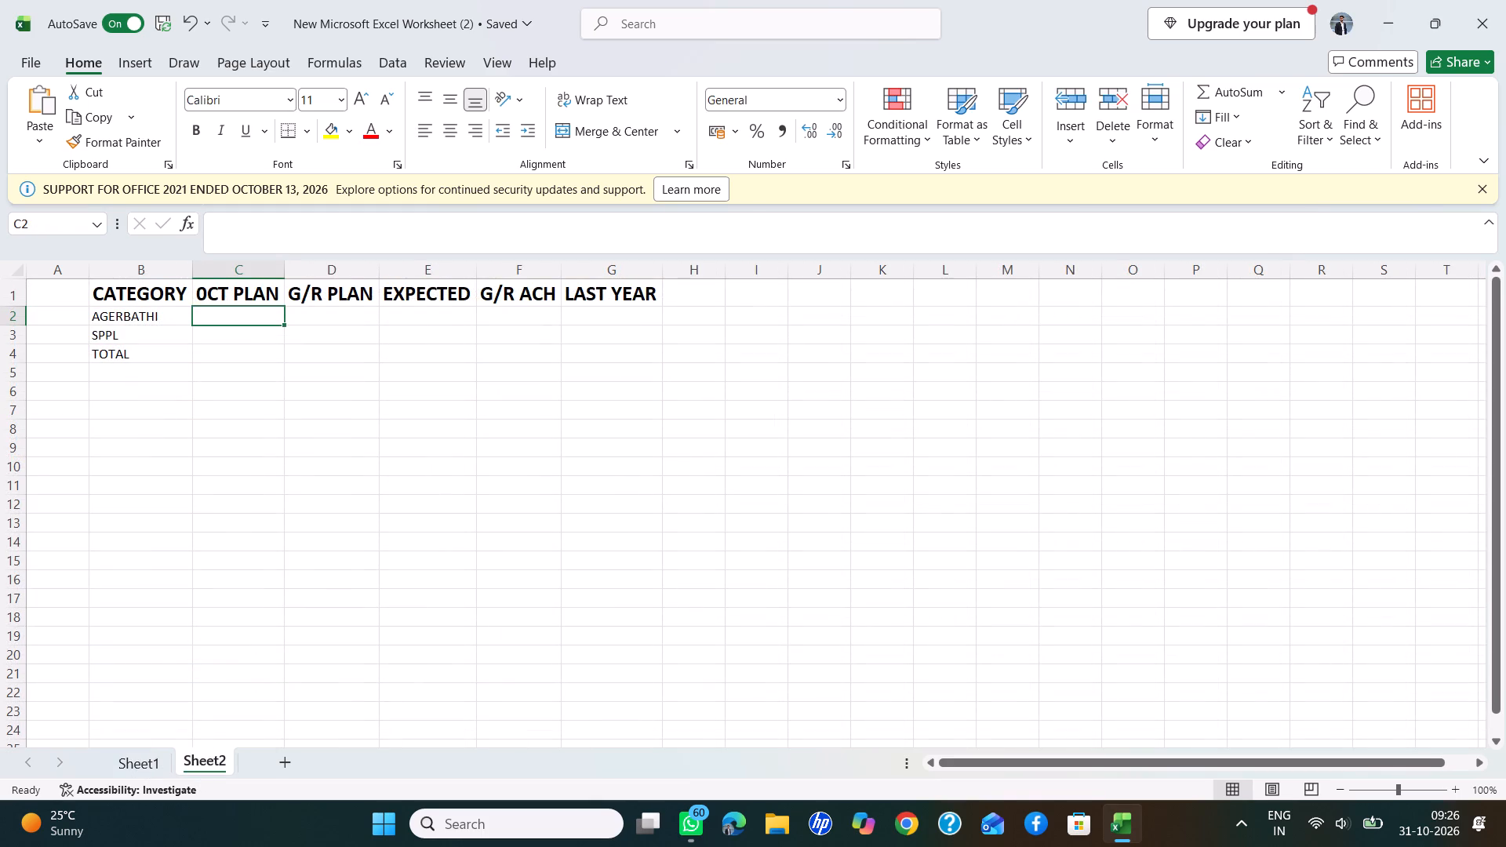
pyautogui.click(125, 319)
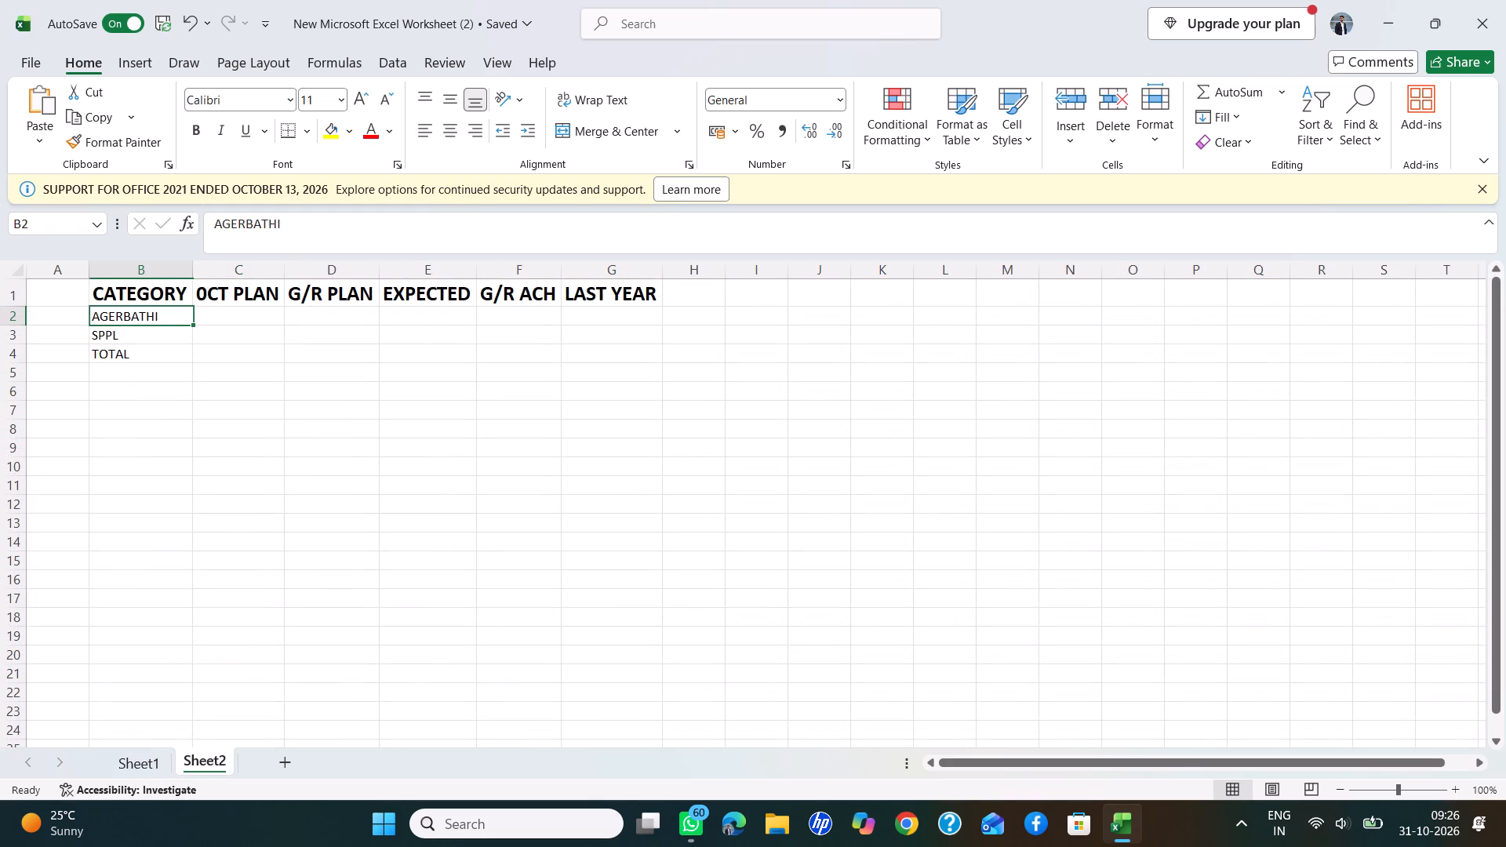
pyautogui.hotkey('shift', 'Down')
pyautogui.hotkey('shift', 'Down')
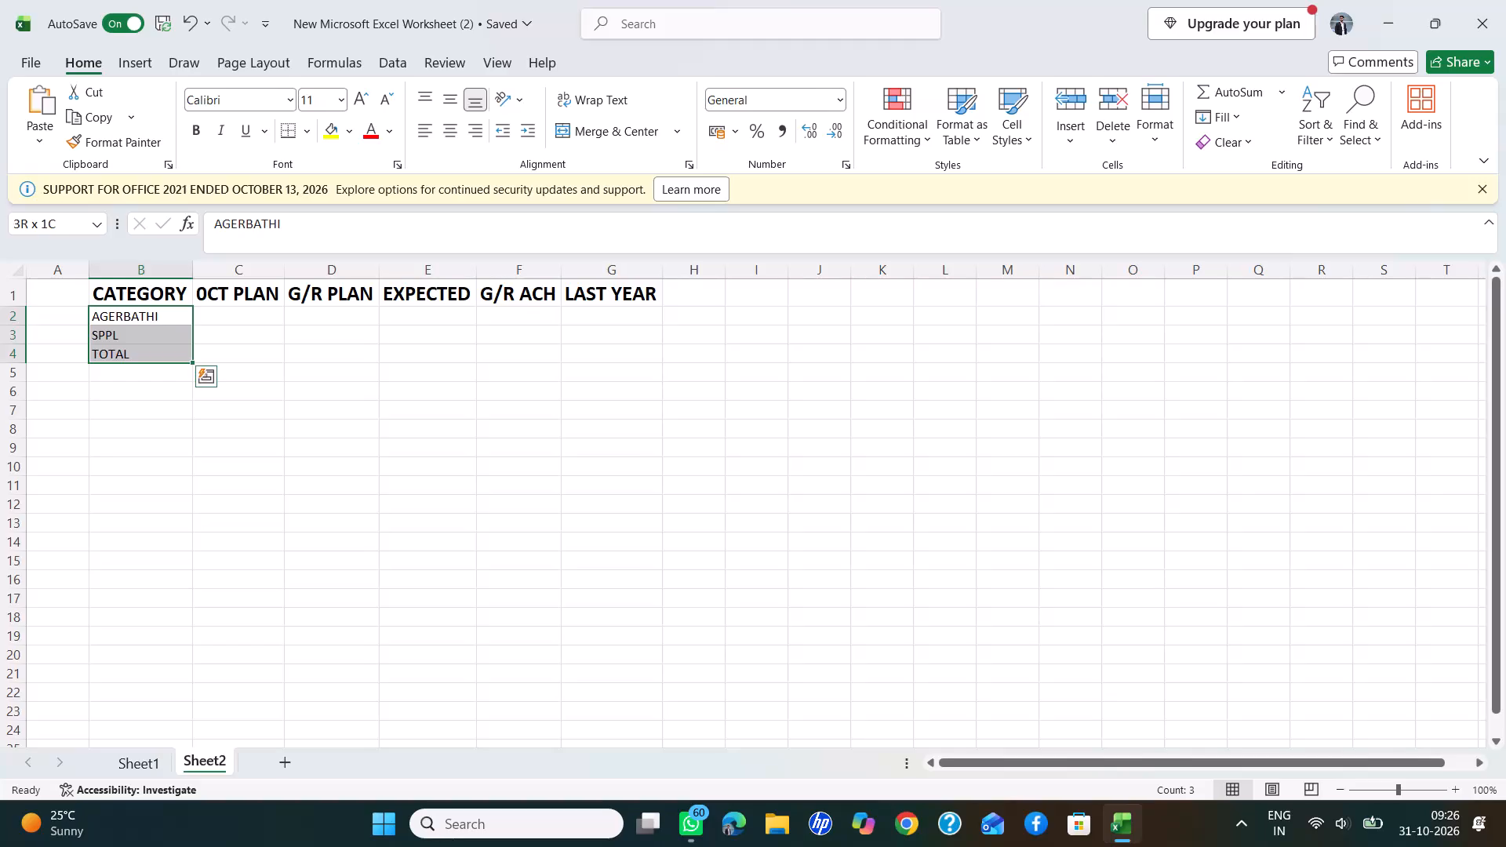
pyautogui.hotkey('shift', 'Right')
pyautogui.hotkey('shift', 'Right')
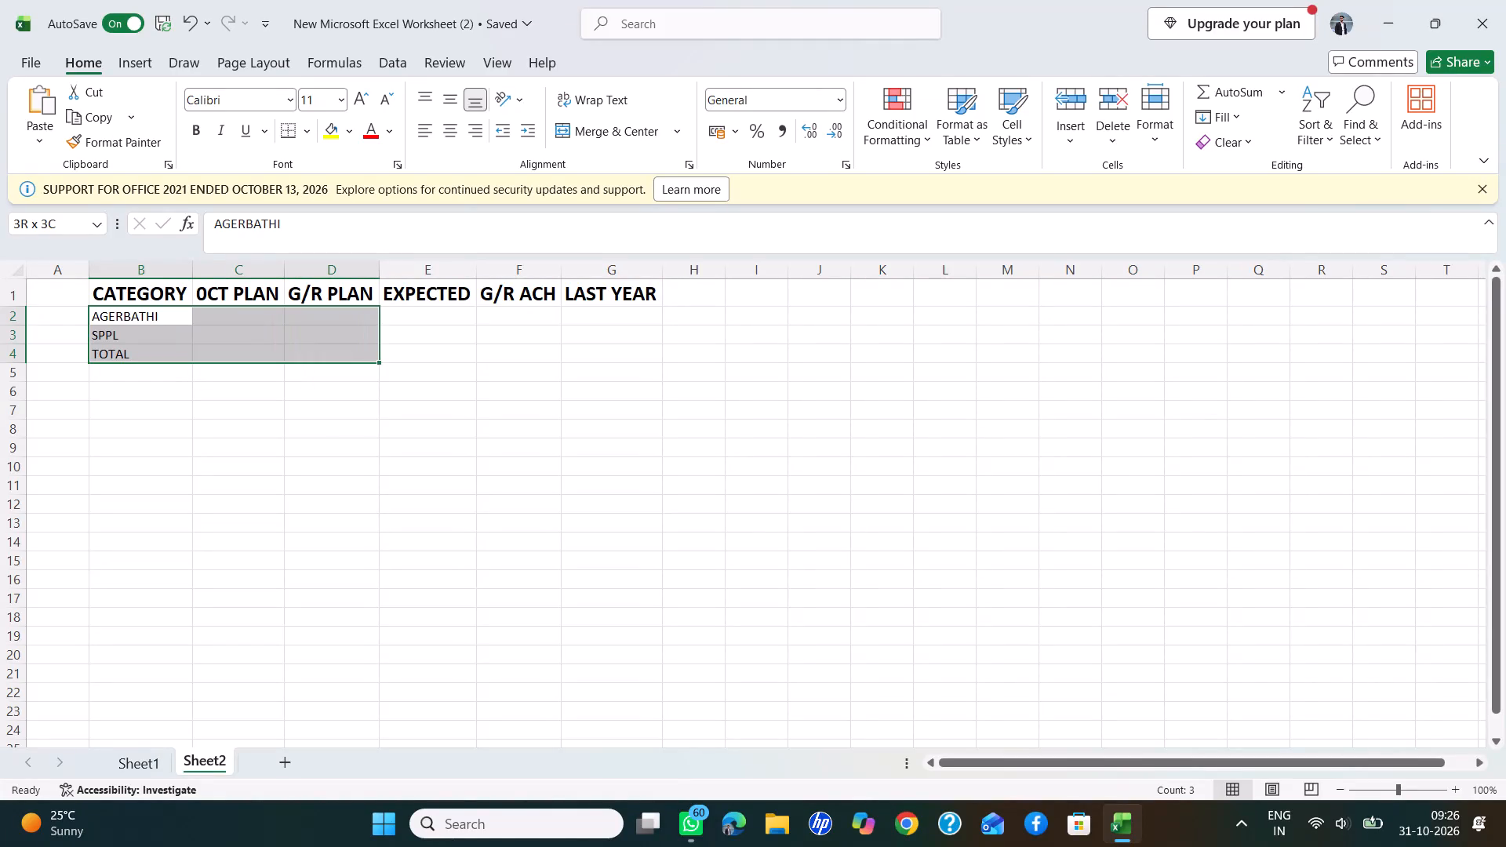
pyautogui.hotkey('shift', 'Right')
pyautogui.hotkey('shift', 'Right')
pyautogui.hotkey('shift', 'Right')
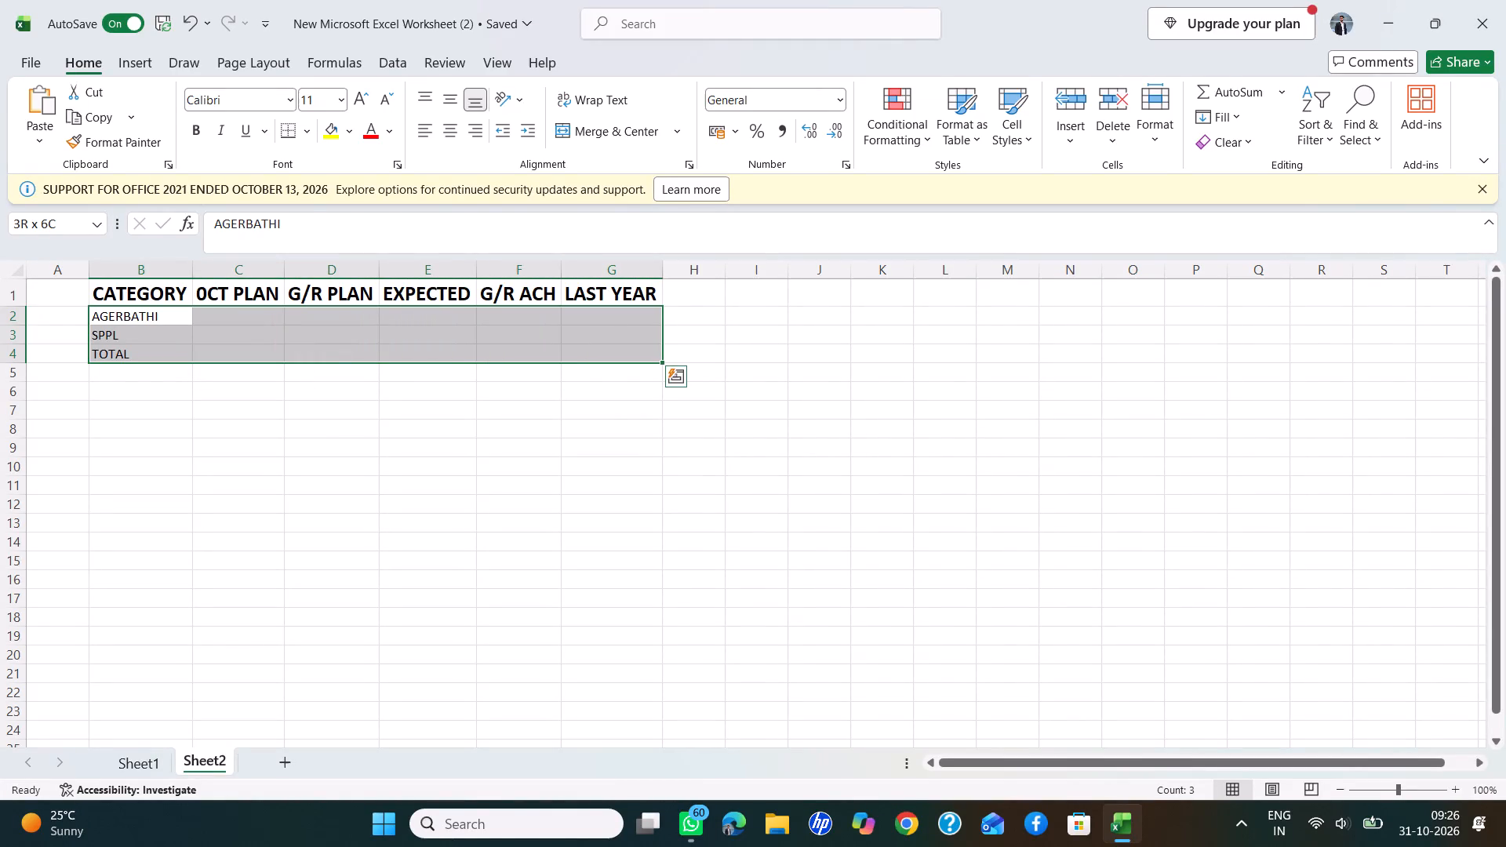
pyautogui.click(344, 98)
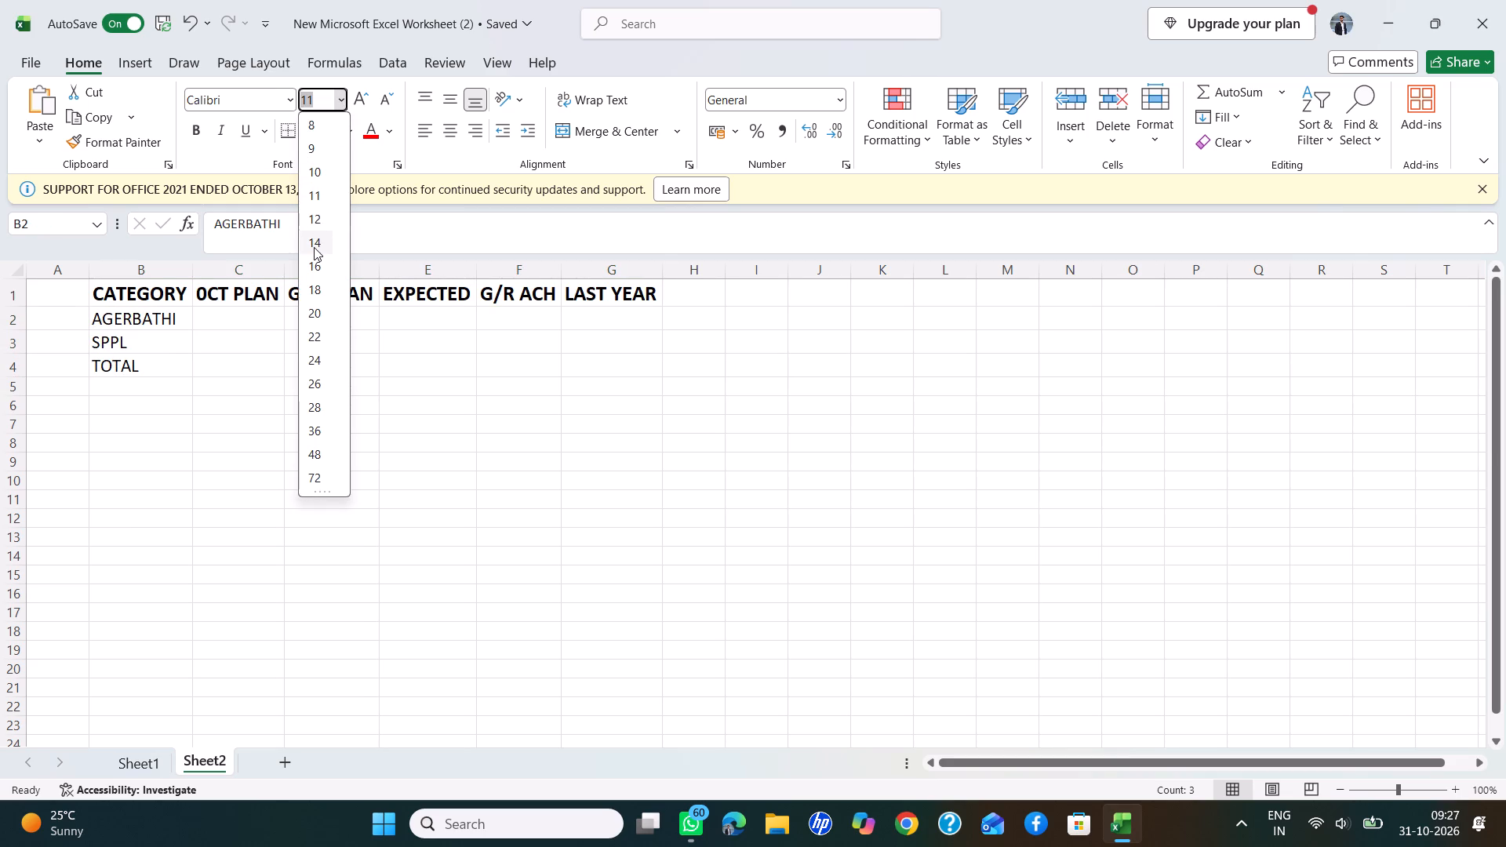
pyautogui.click(318, 218)
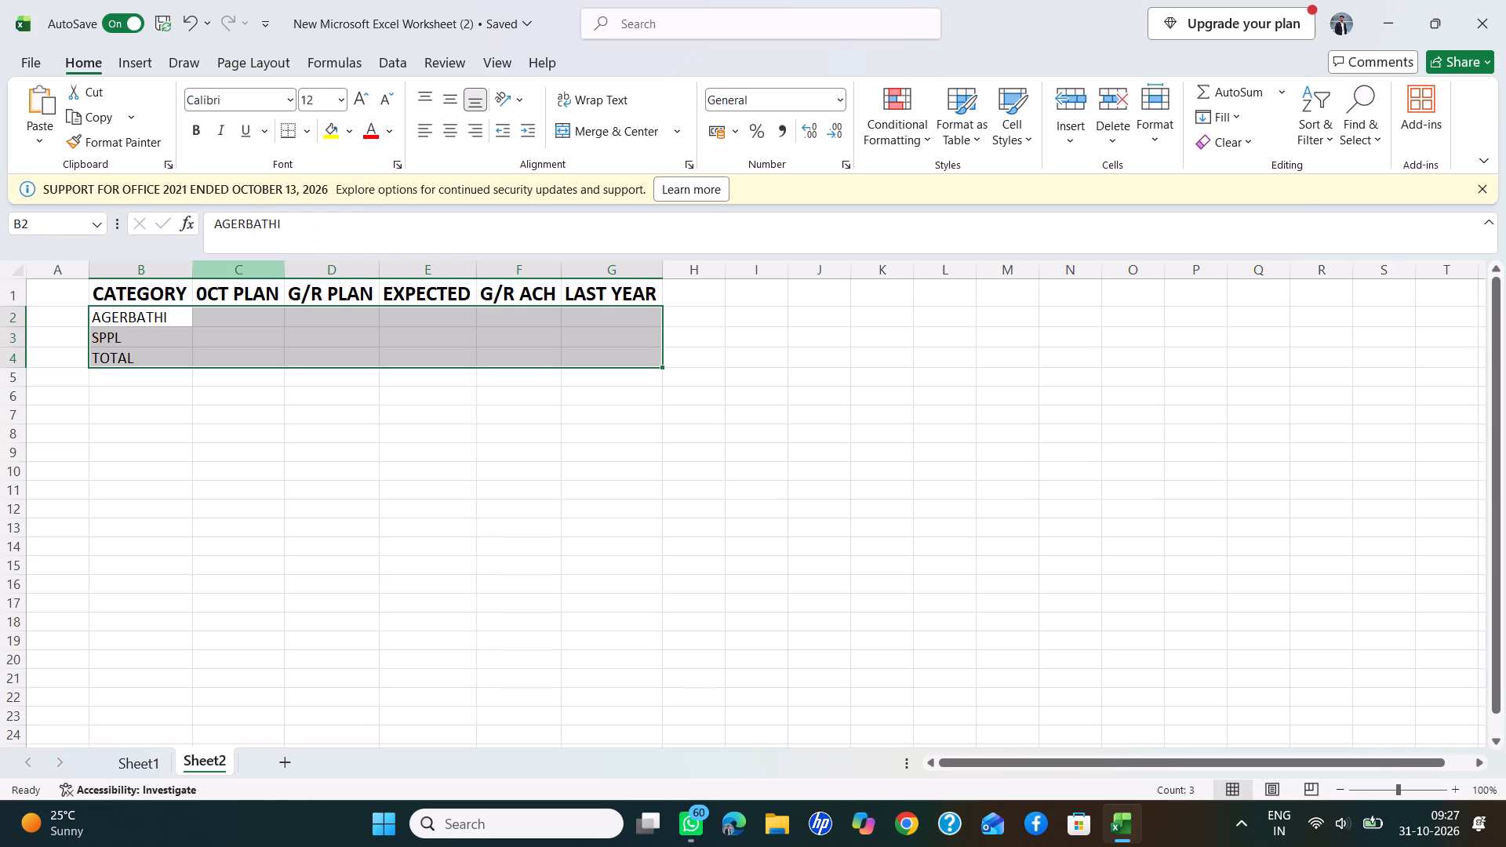
# Make the TOTAL row B4:G4 on Sheet2 bold.
pyautogui.click(160, 336)
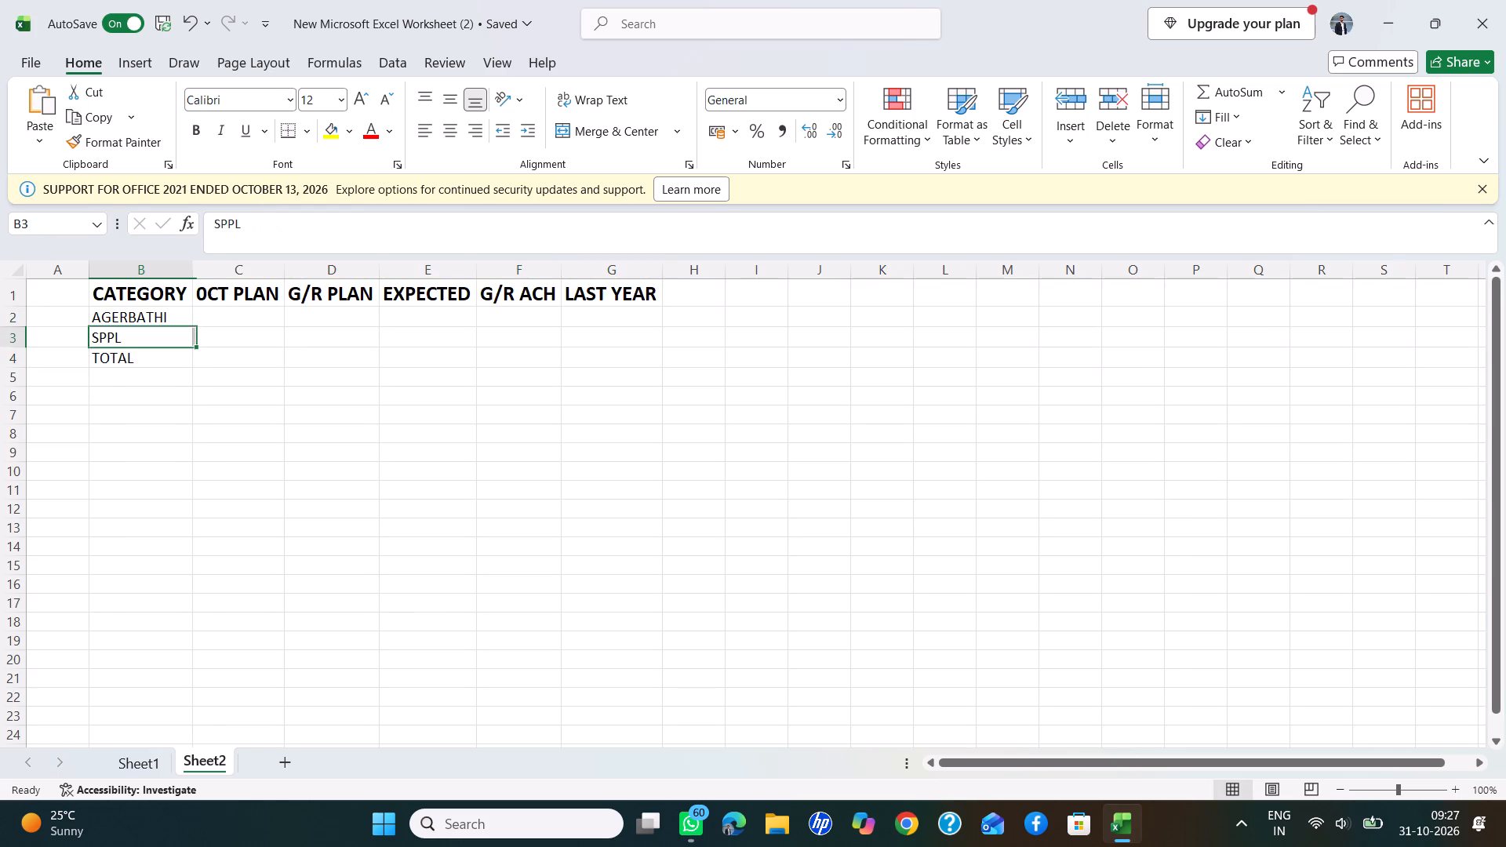
pyautogui.click(131, 362)
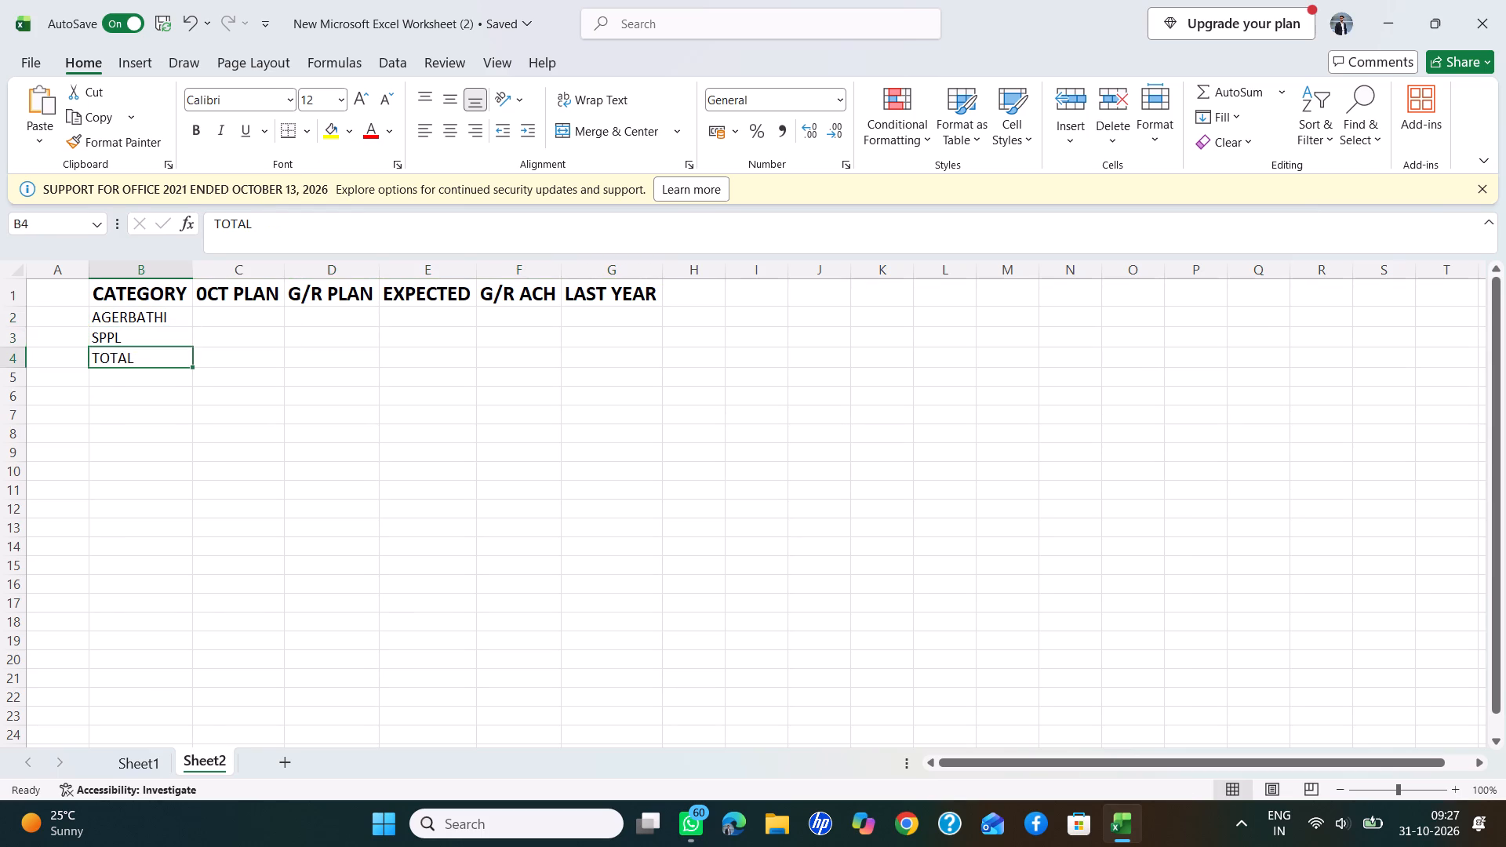
pyautogui.hotkey('shift', 'Right')
pyautogui.hotkey('shift', 'Right')
pyautogui.hotkey('shift', 'Right')
pyautogui.hotkey('shift', 'Right')
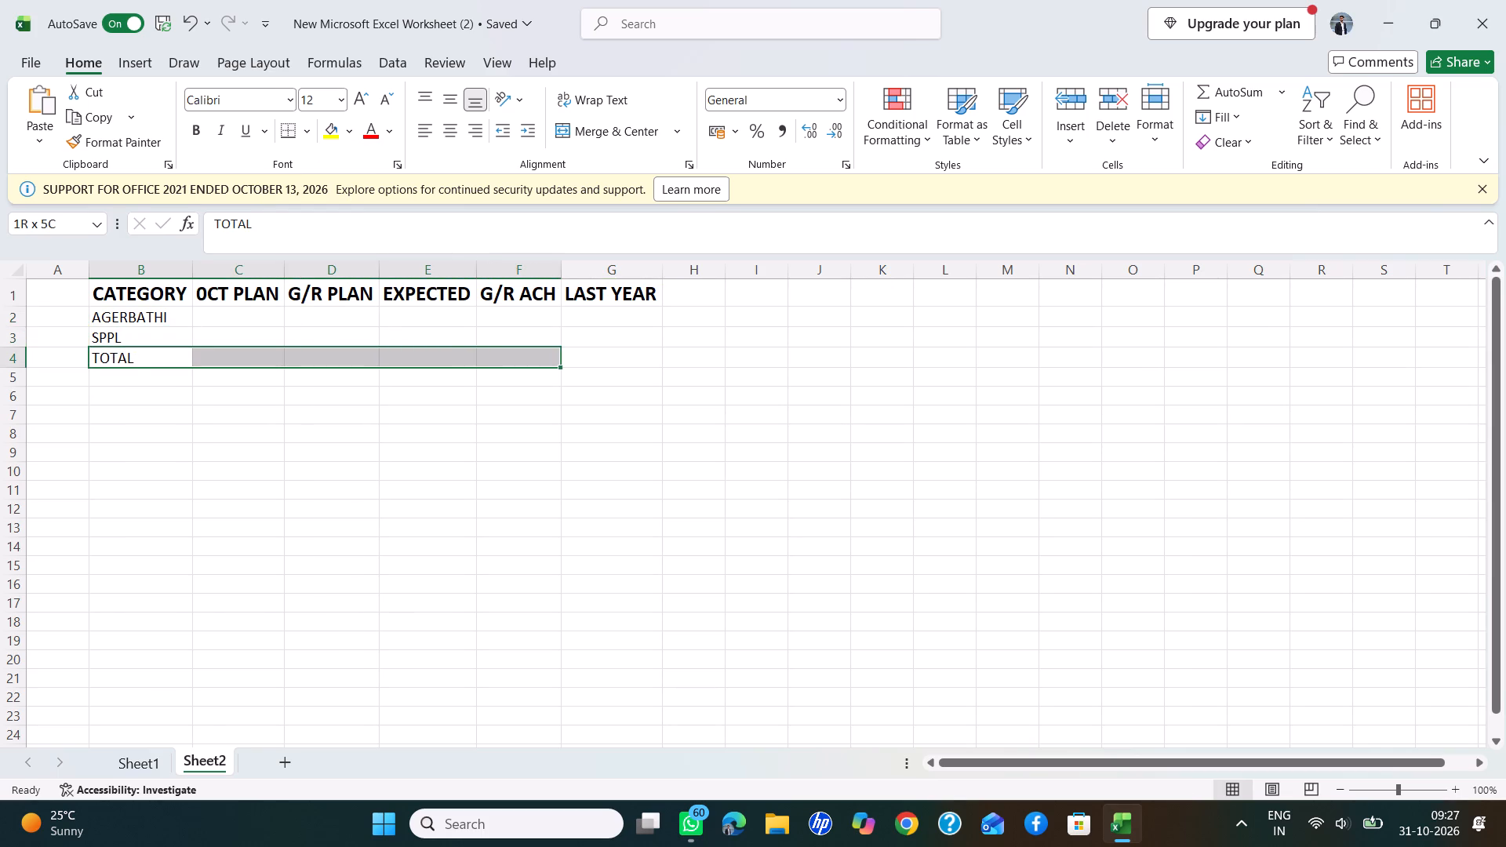
pyautogui.hotkey('shift', 'Right')
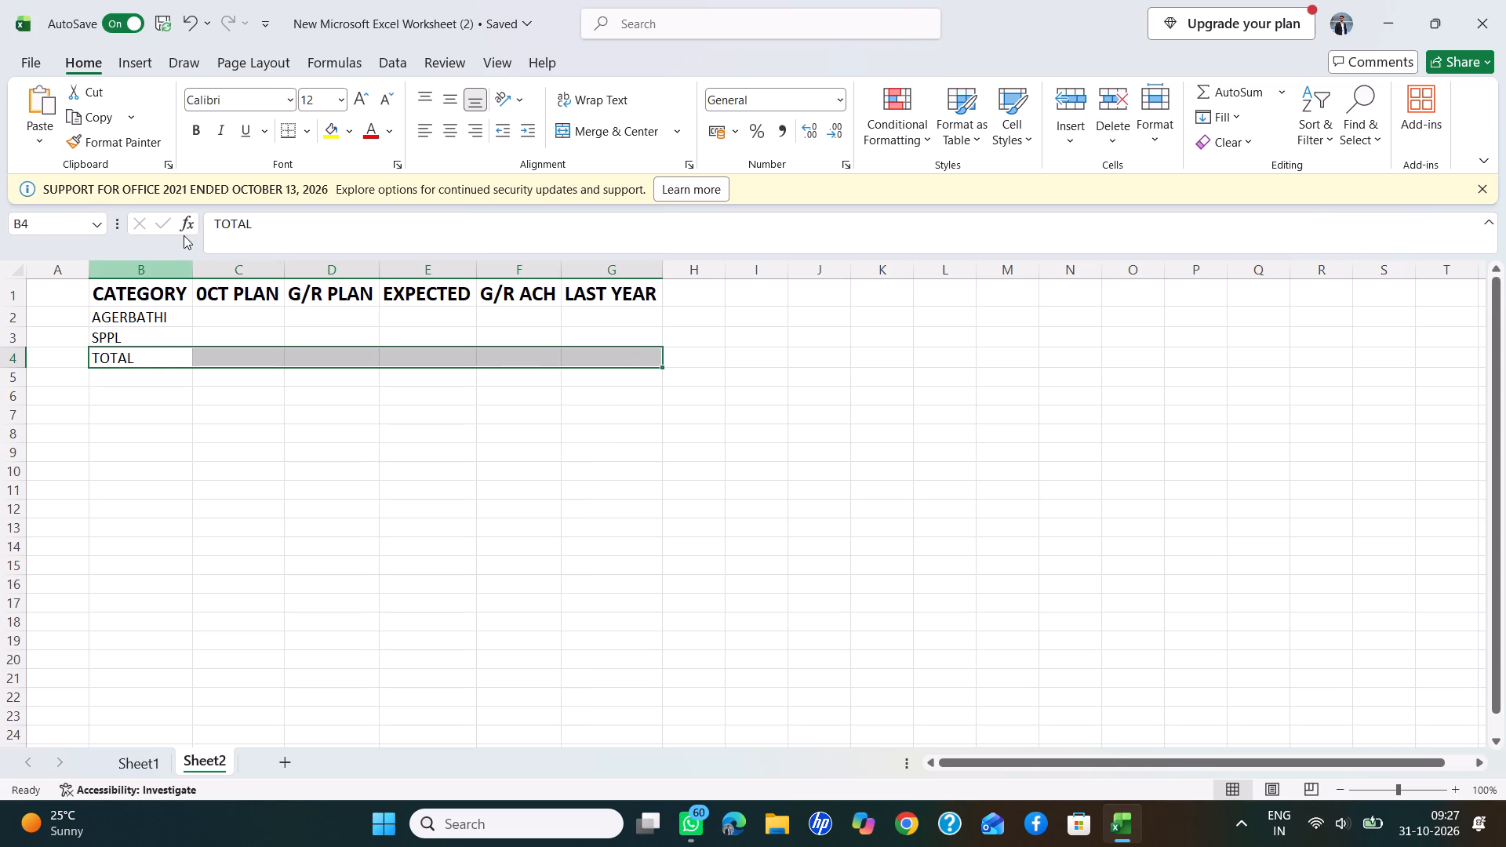
pyautogui.click(197, 130)
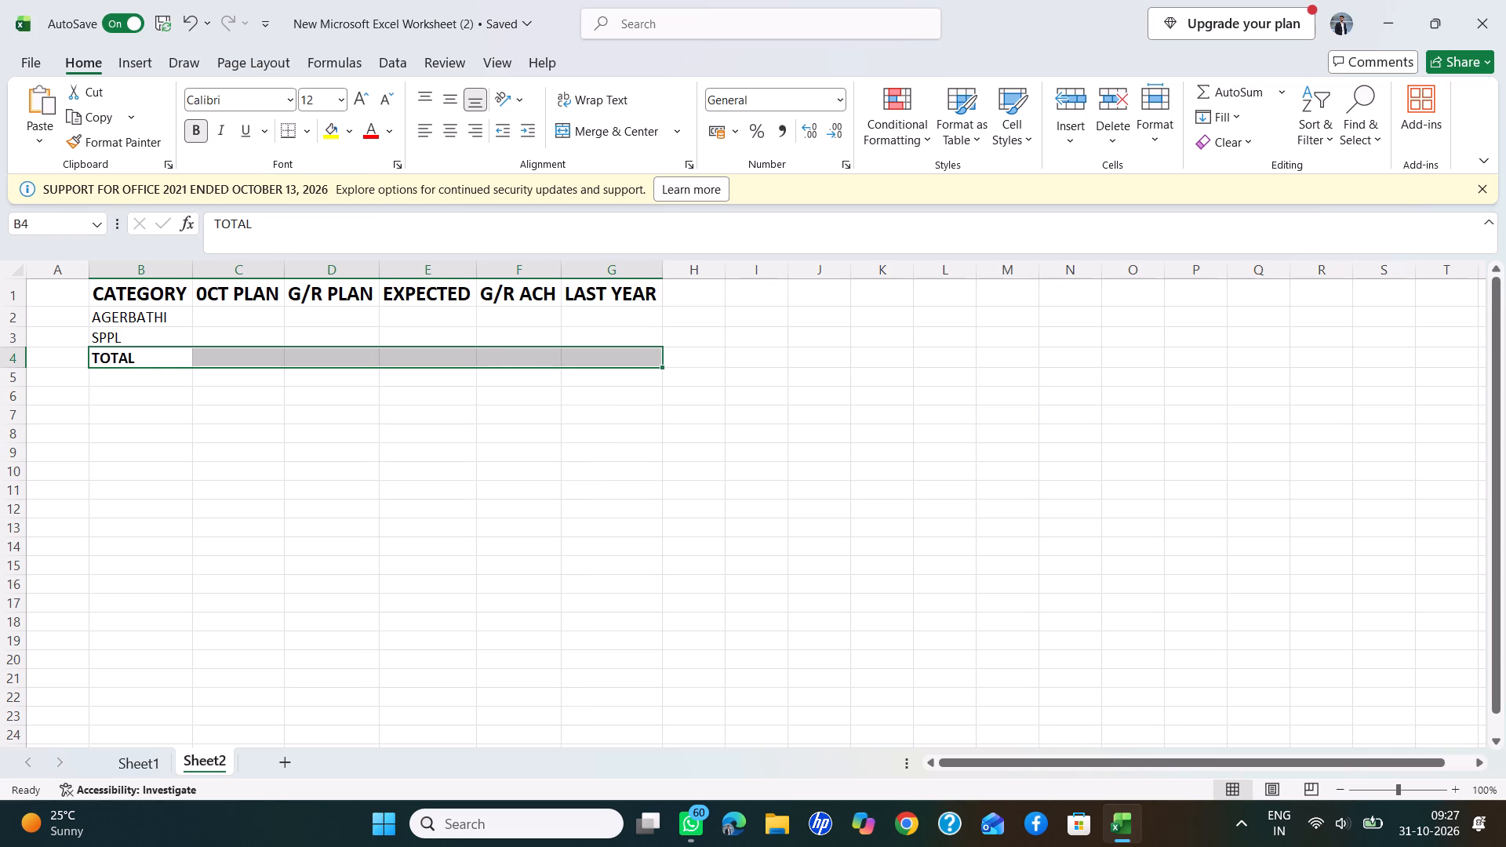
# Set the font size of the category labels in B2:B4 on Sheet2 to 14.
pyautogui.click(154, 312)
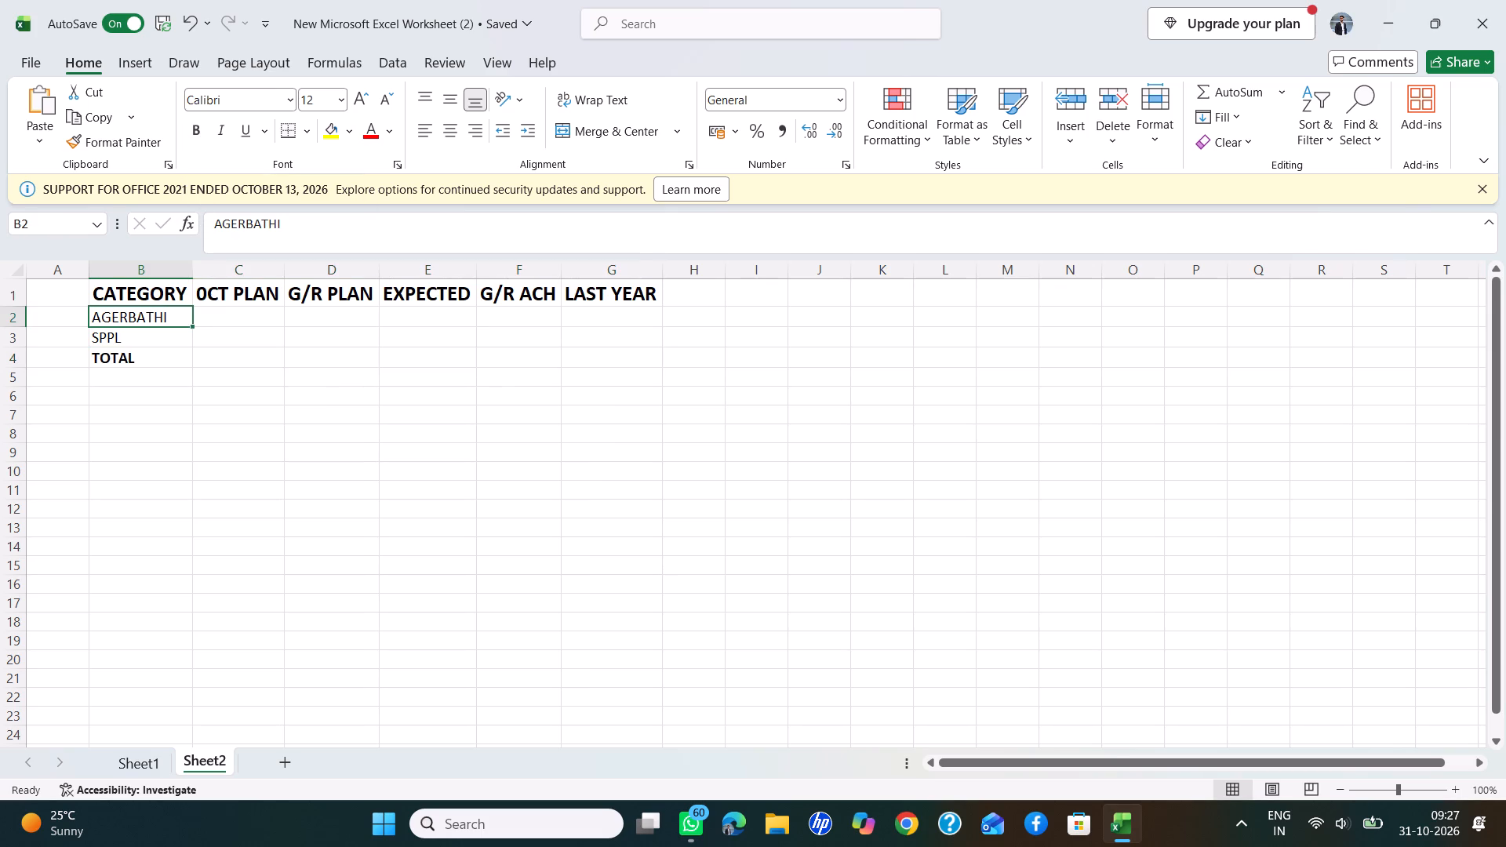
pyautogui.hotkey('shift', 'Down')
pyautogui.hotkey('shift', 'Down')
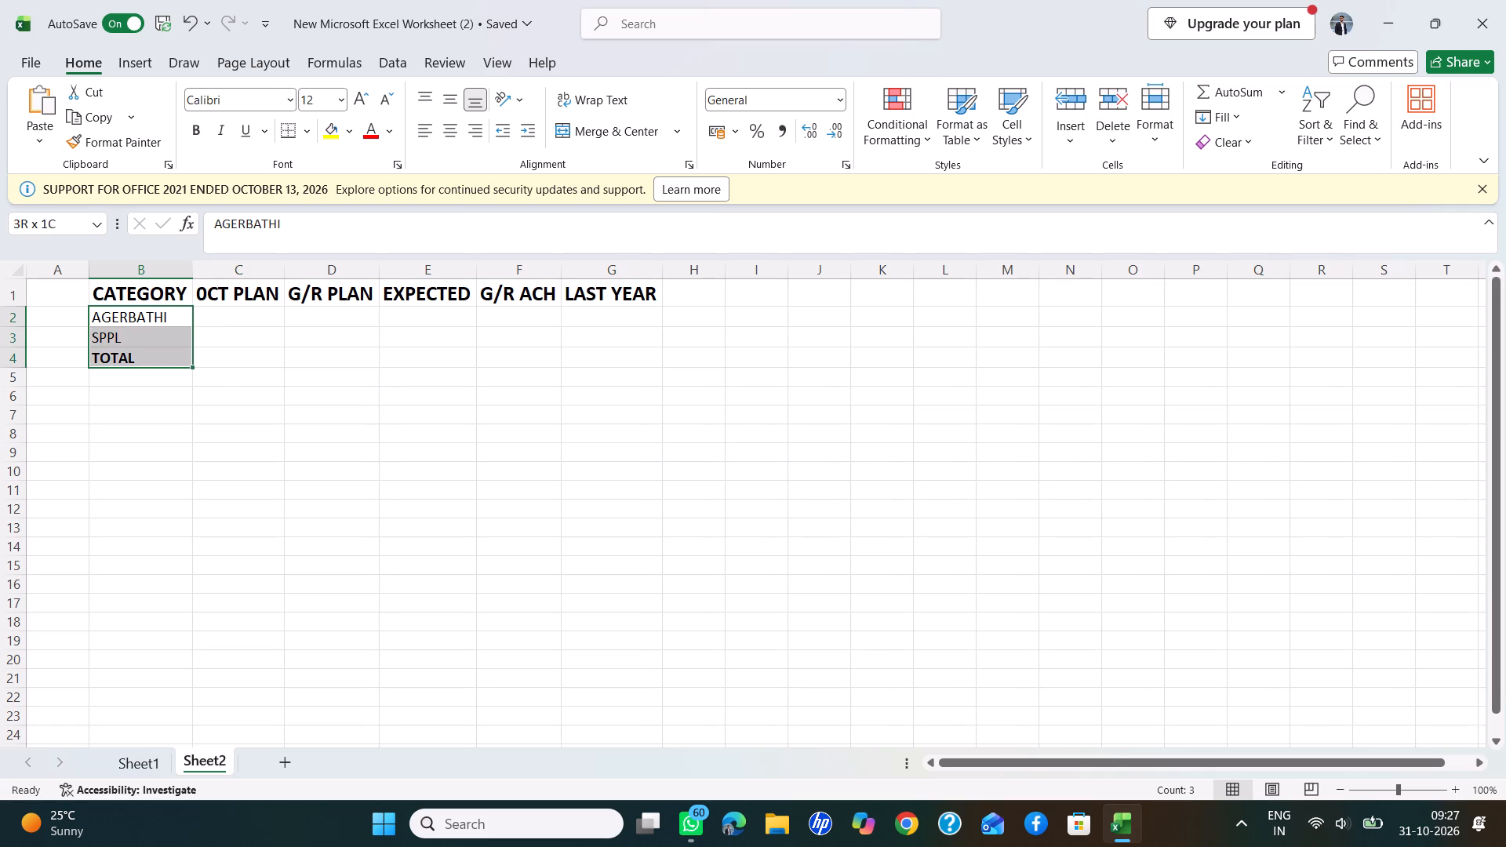
pyautogui.click(341, 96)
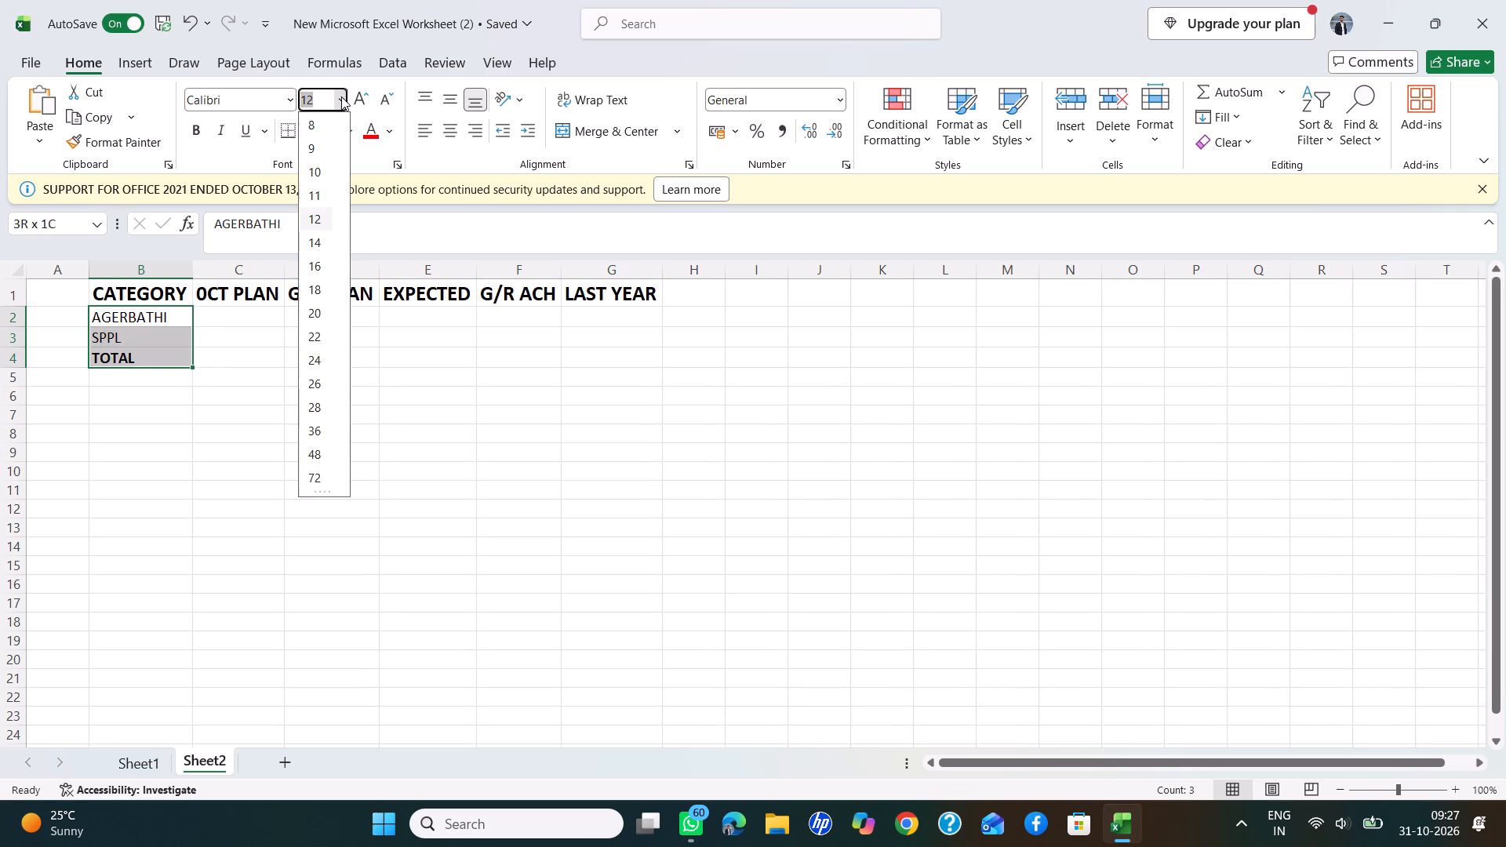
pyautogui.click(320, 246)
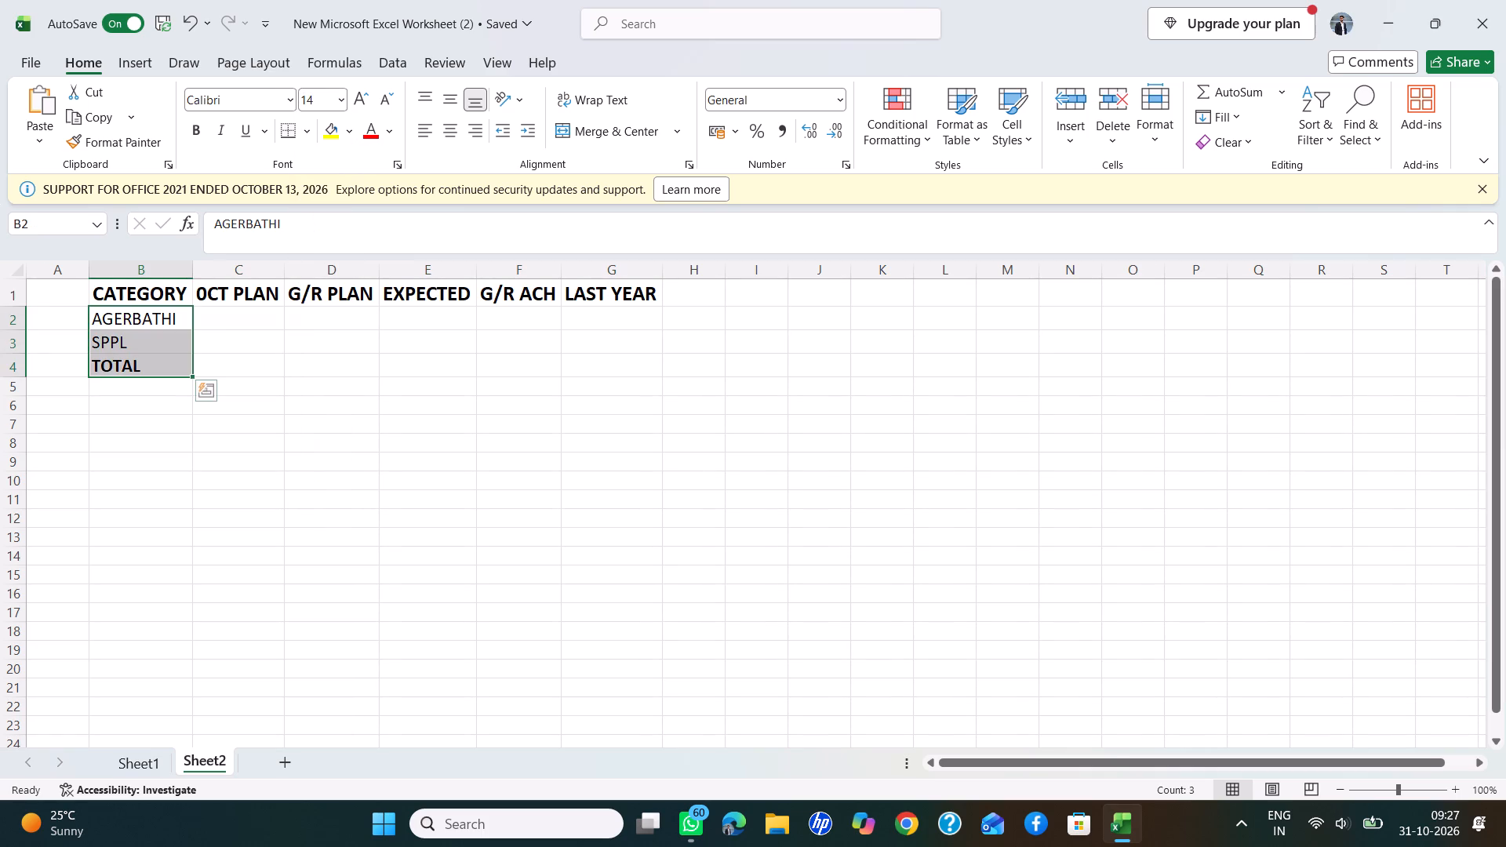
# Apply outside borders to the header row A1:G1 on Sheet2.
pyautogui.click(274, 373)
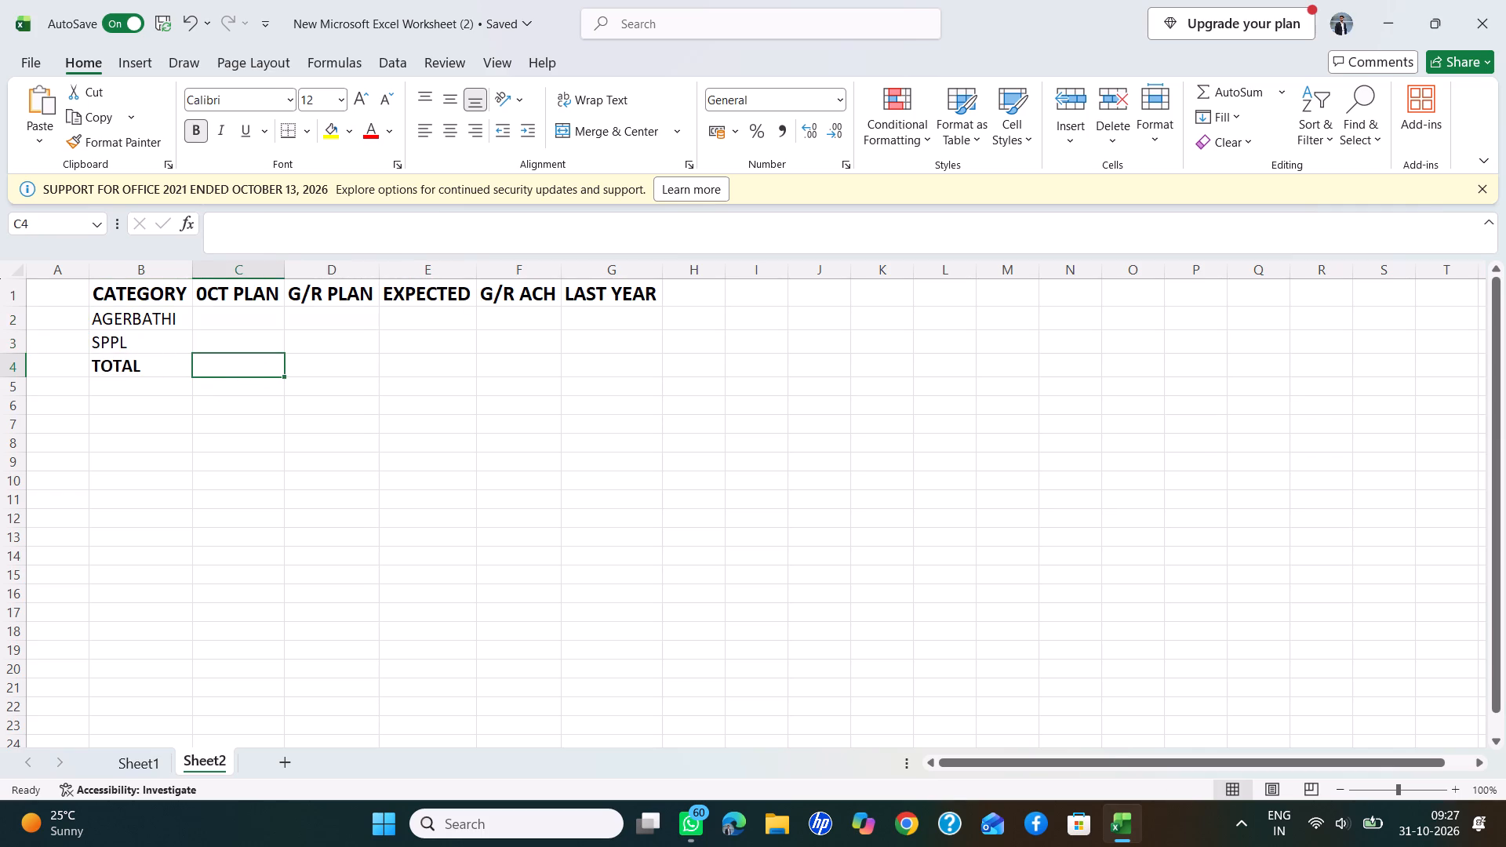
pyautogui.click(129, 296)
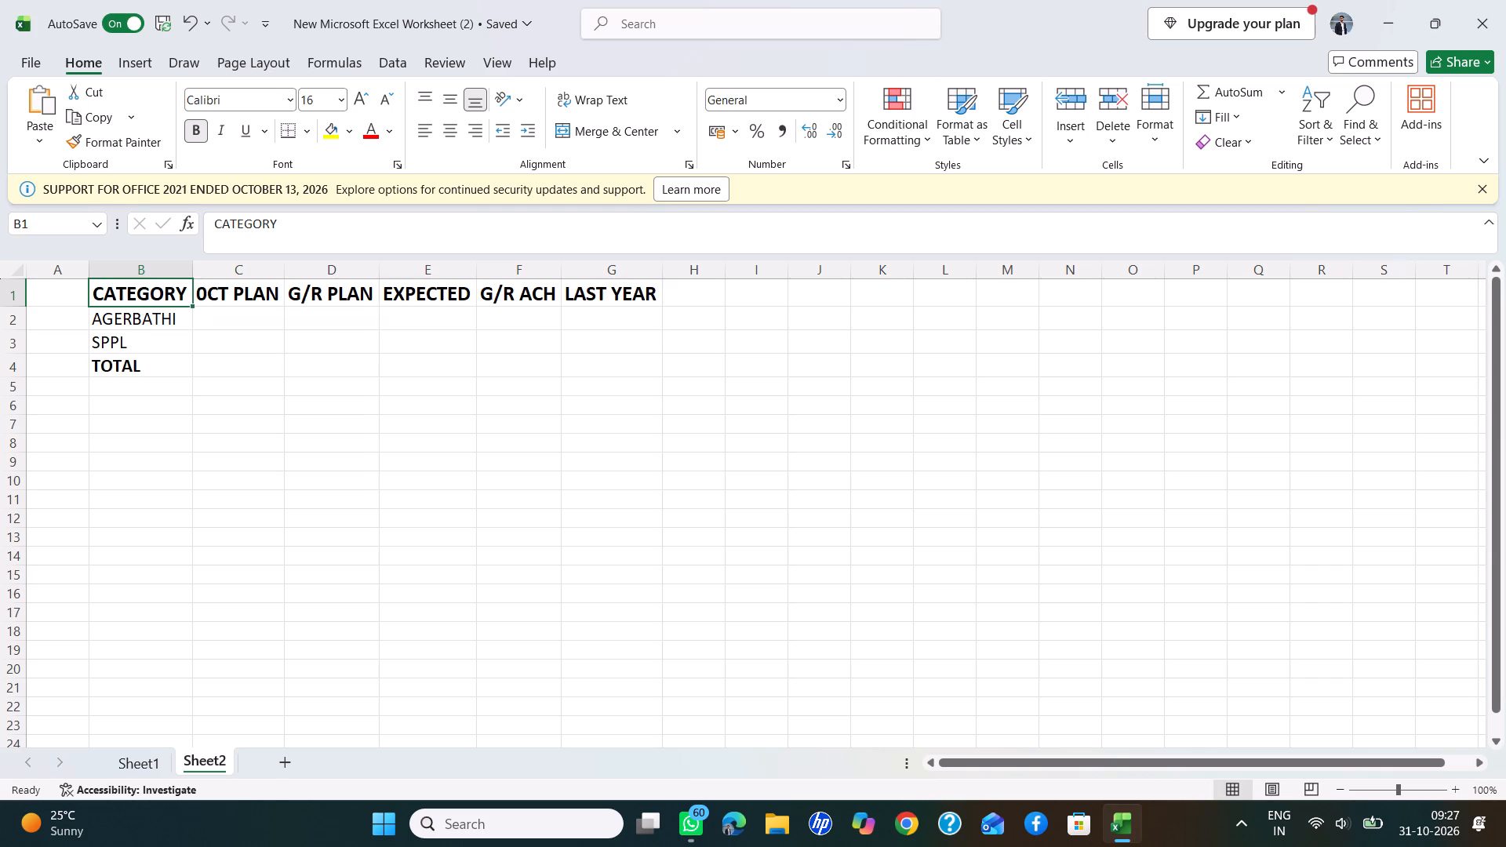
pyautogui.click(47, 292)
pyautogui.hotkey('shift', 'Right')
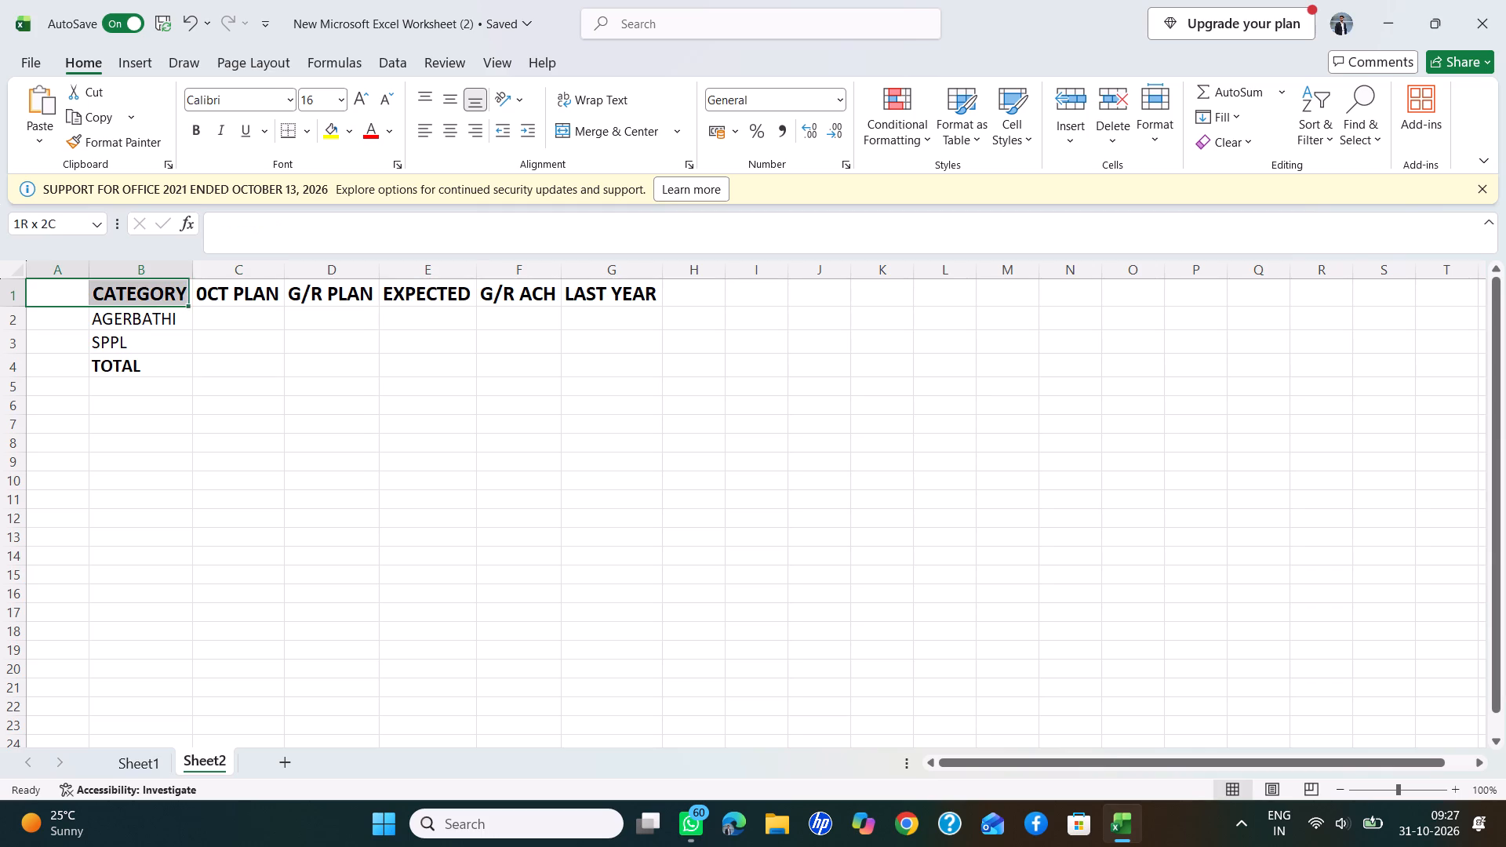
pyautogui.hotkey('shift', 'Right')
pyautogui.hotkey('shift', 'Right')
pyautogui.hotkey('shift', 'Right')
pyautogui.hotkey('shift', 'Right')
pyautogui.hotkey('shift', 'Right')
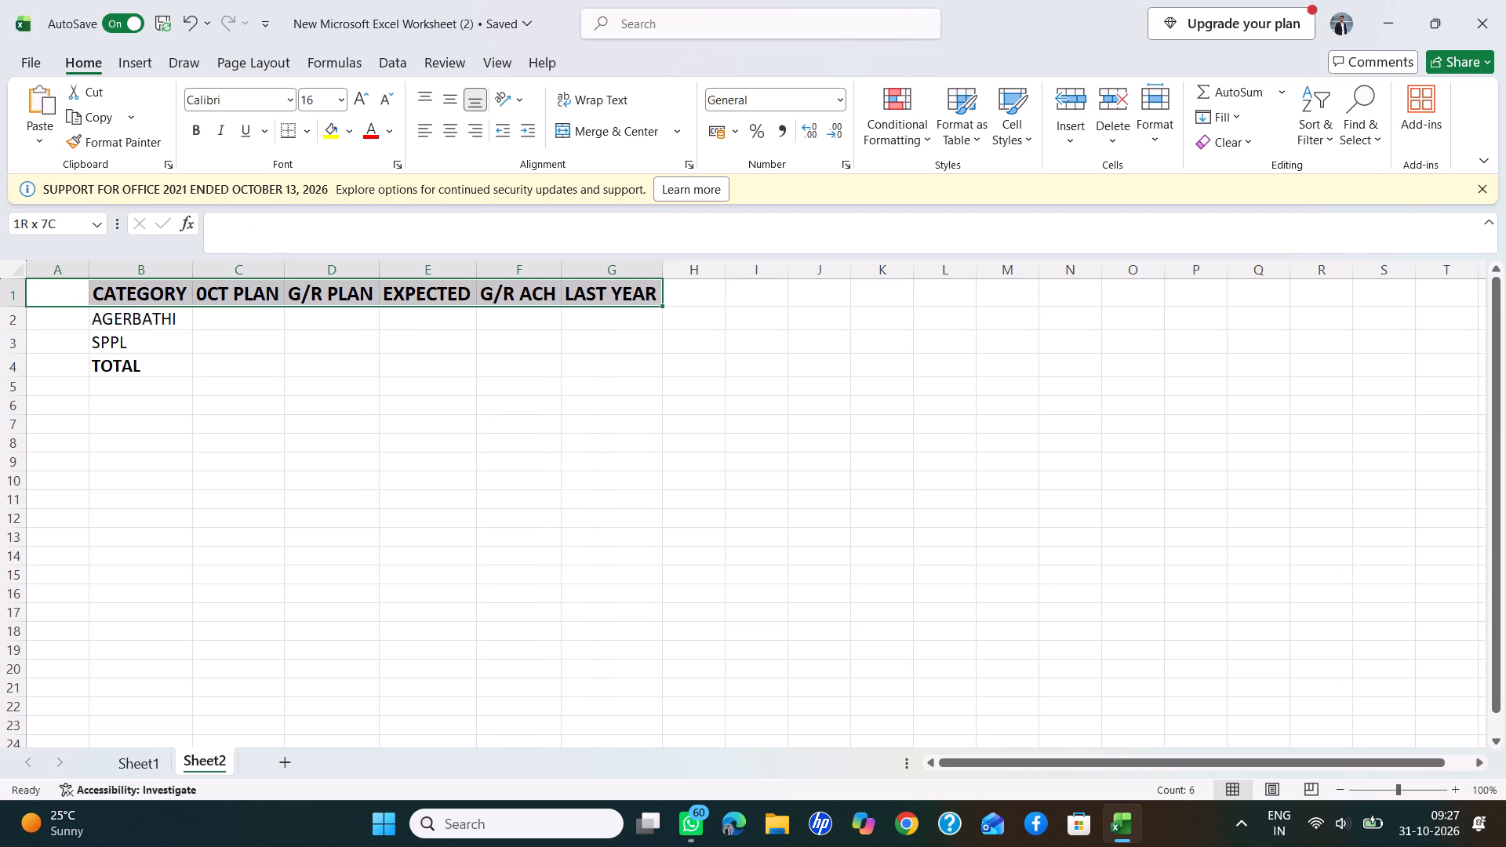
pyautogui.click(311, 131)
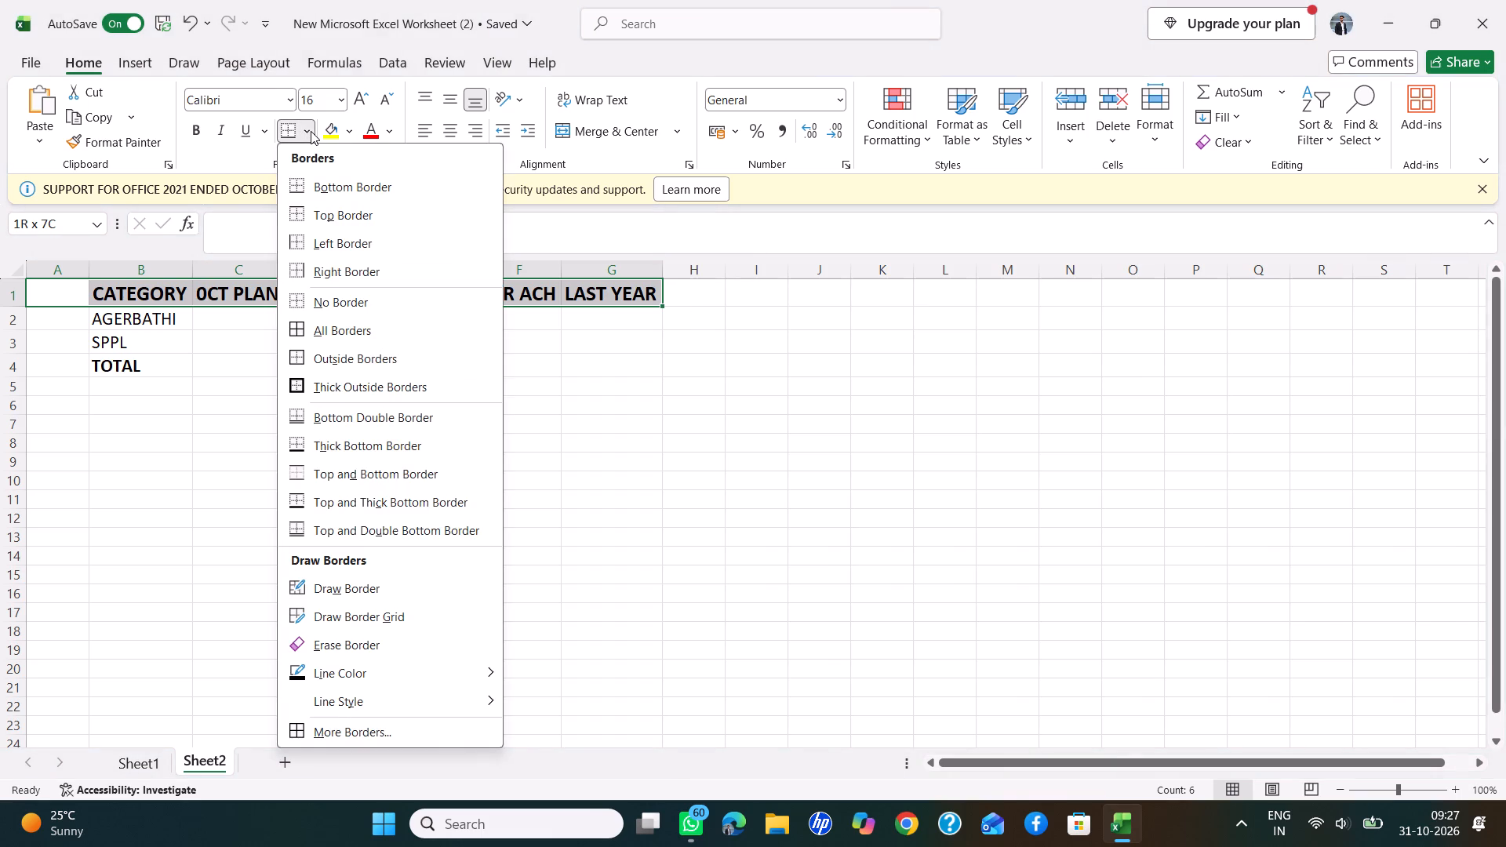
pyautogui.click(351, 354)
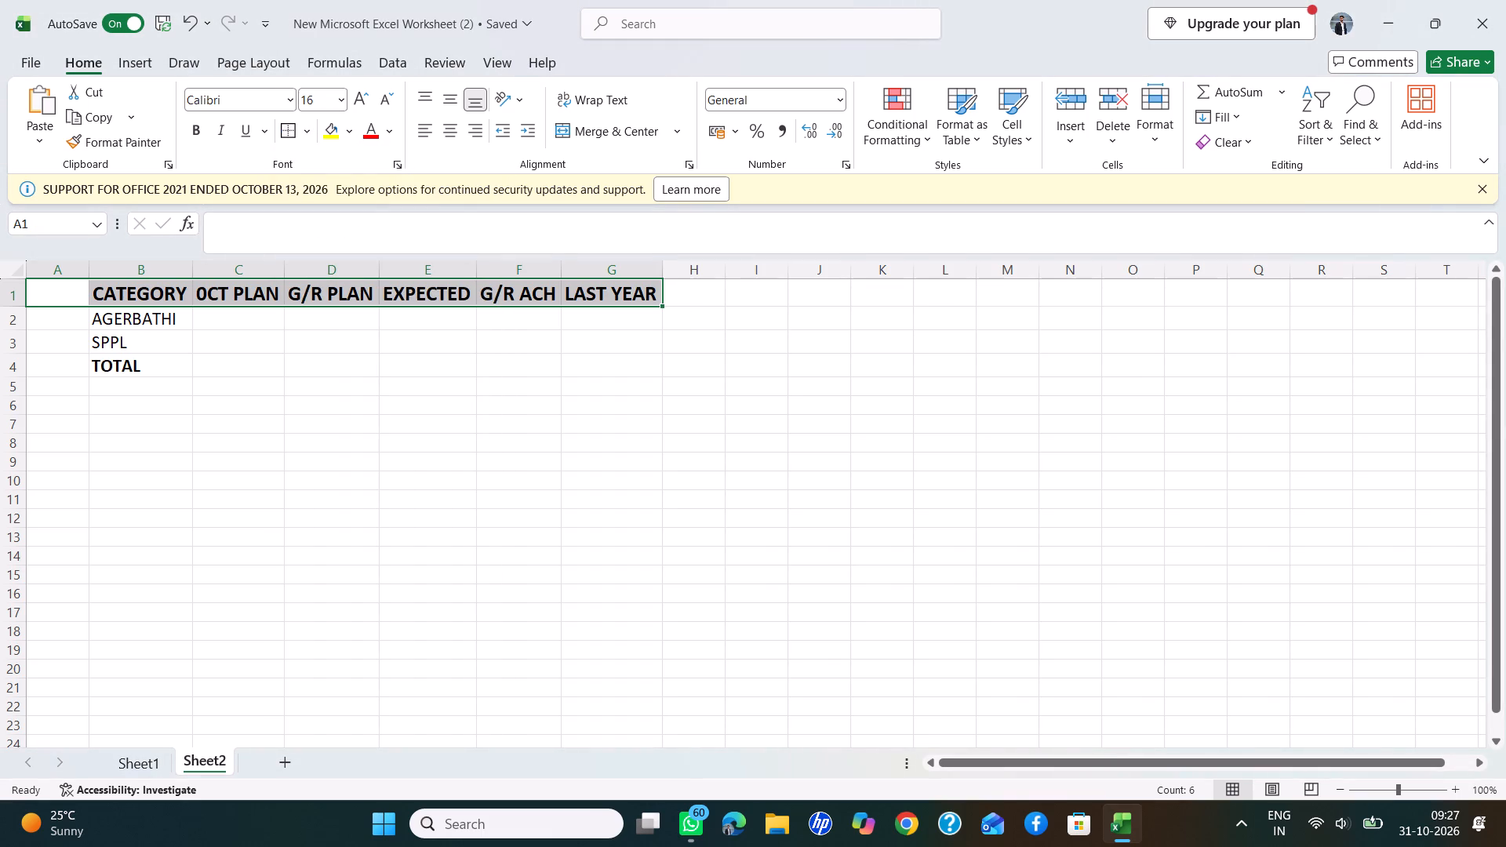
# Check the plan picture on Sheet1, then apply all borders to the category rows B2:G4 on Sheet2.
pyautogui.click(159, 319)
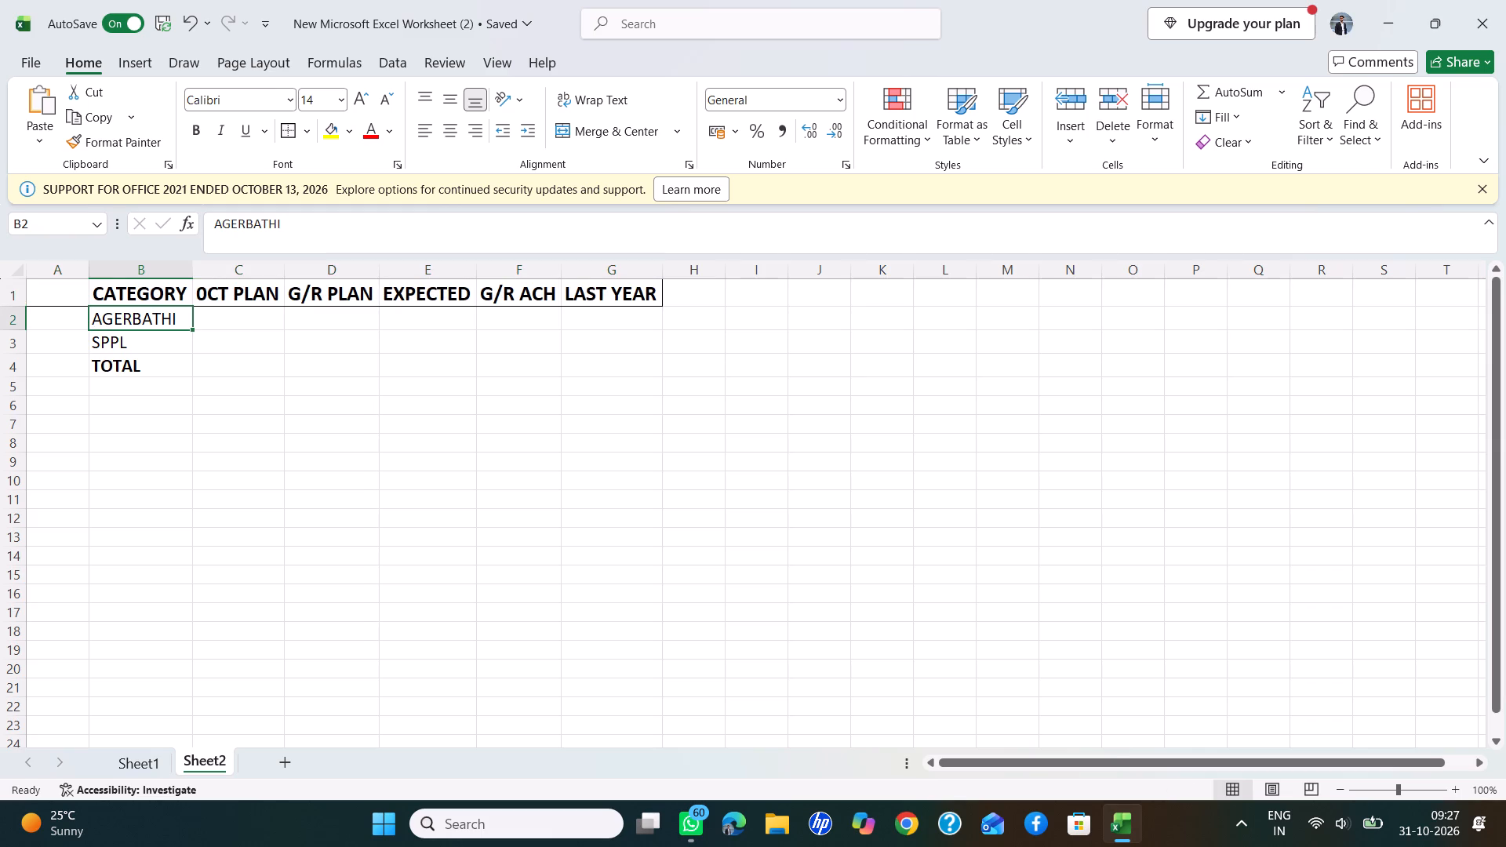
pyautogui.hotkey('shift', 'Down')
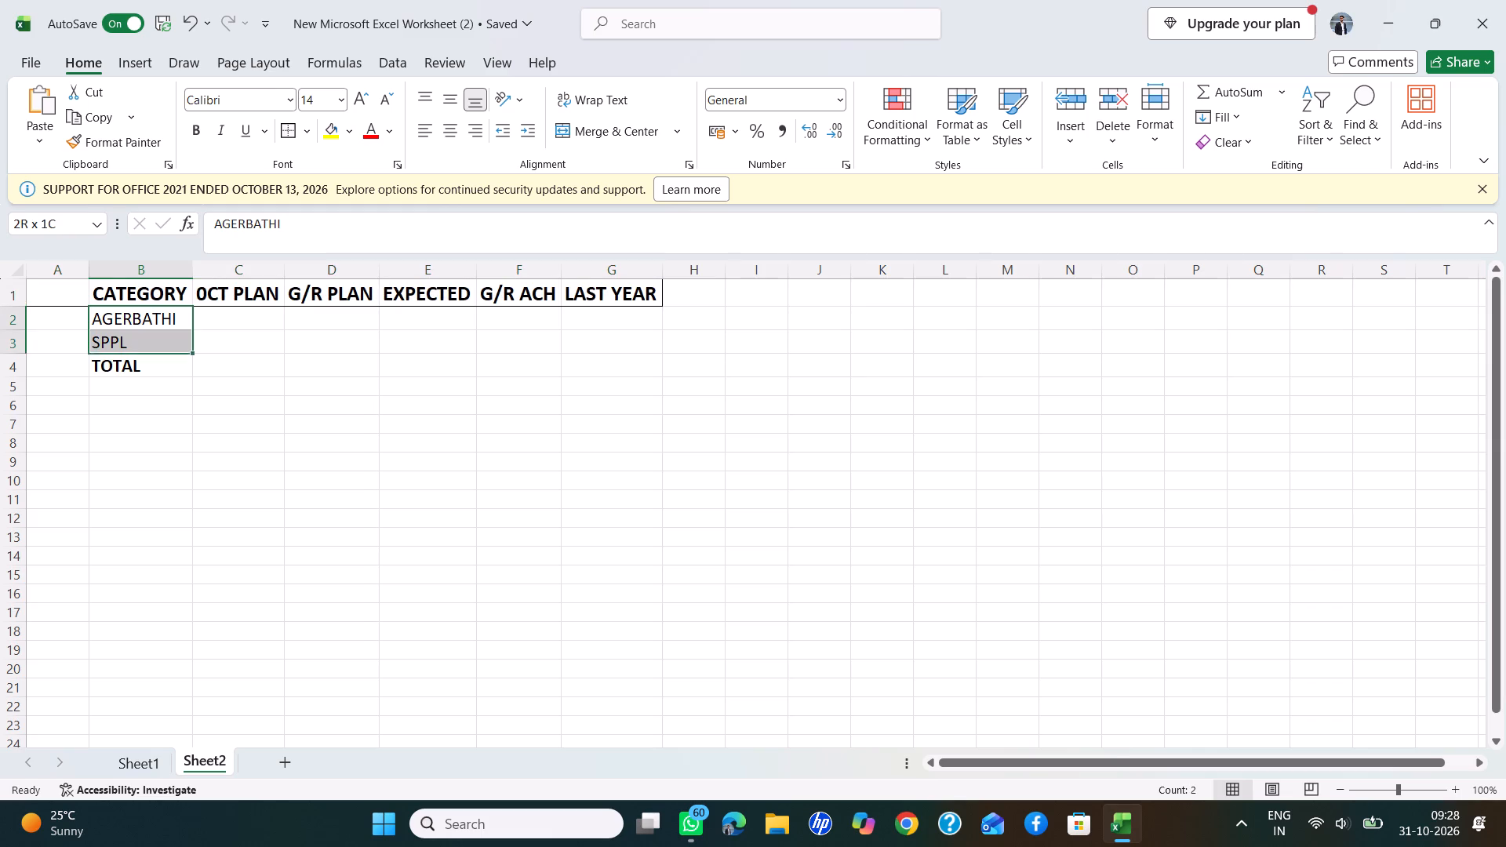
pyautogui.hotkey('shift', 'Down')
pyautogui.hotkey('shift', 'Right')
pyautogui.hotkey('shift', 'Right')
pyautogui.hotkey('shift', 'Right')
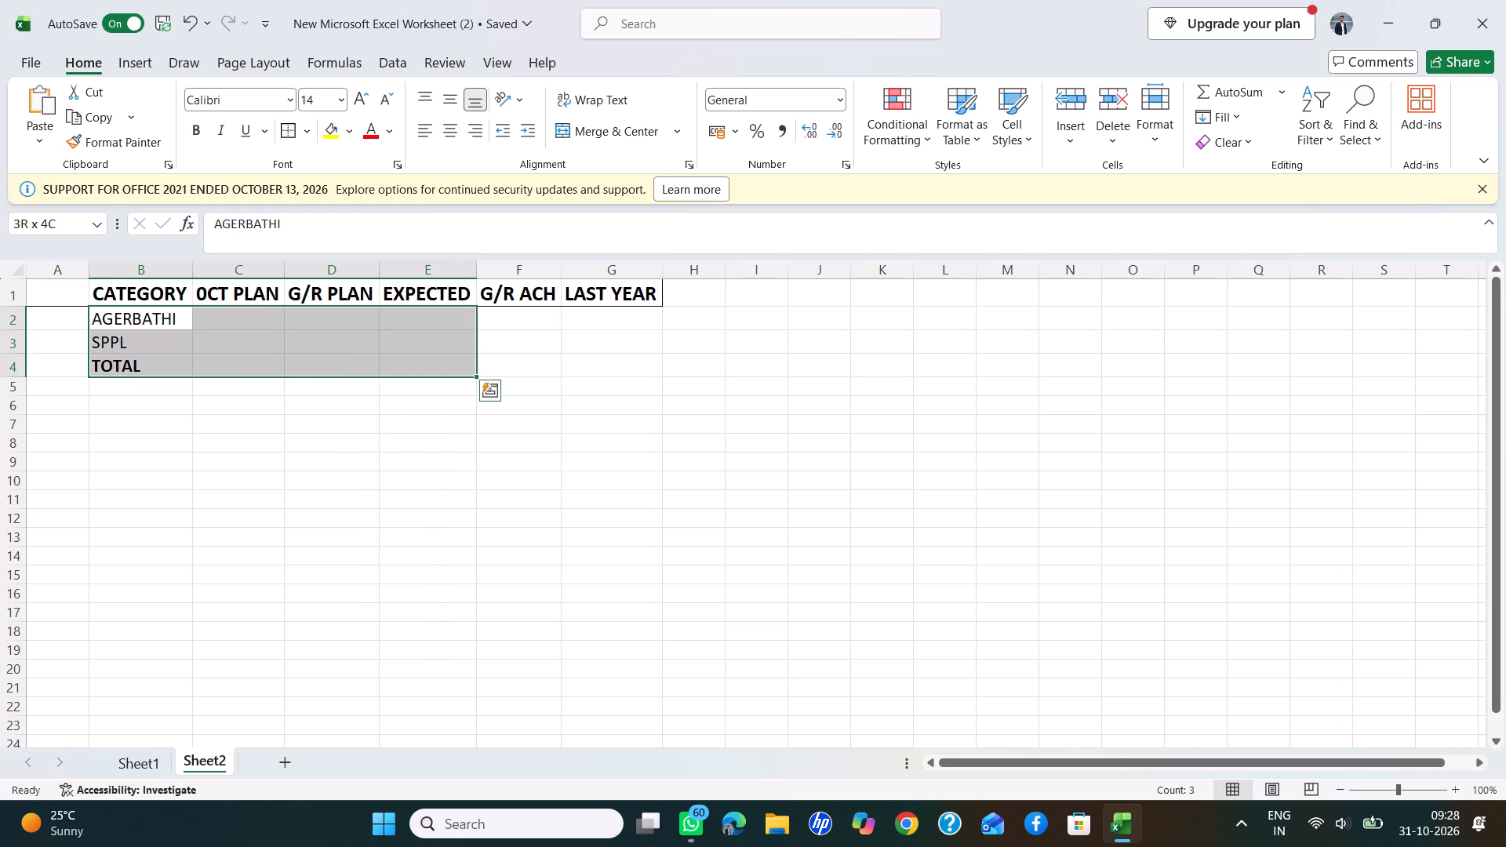
pyautogui.hotkey('shift', 'Right')
pyautogui.hotkey('shift', 'Right')
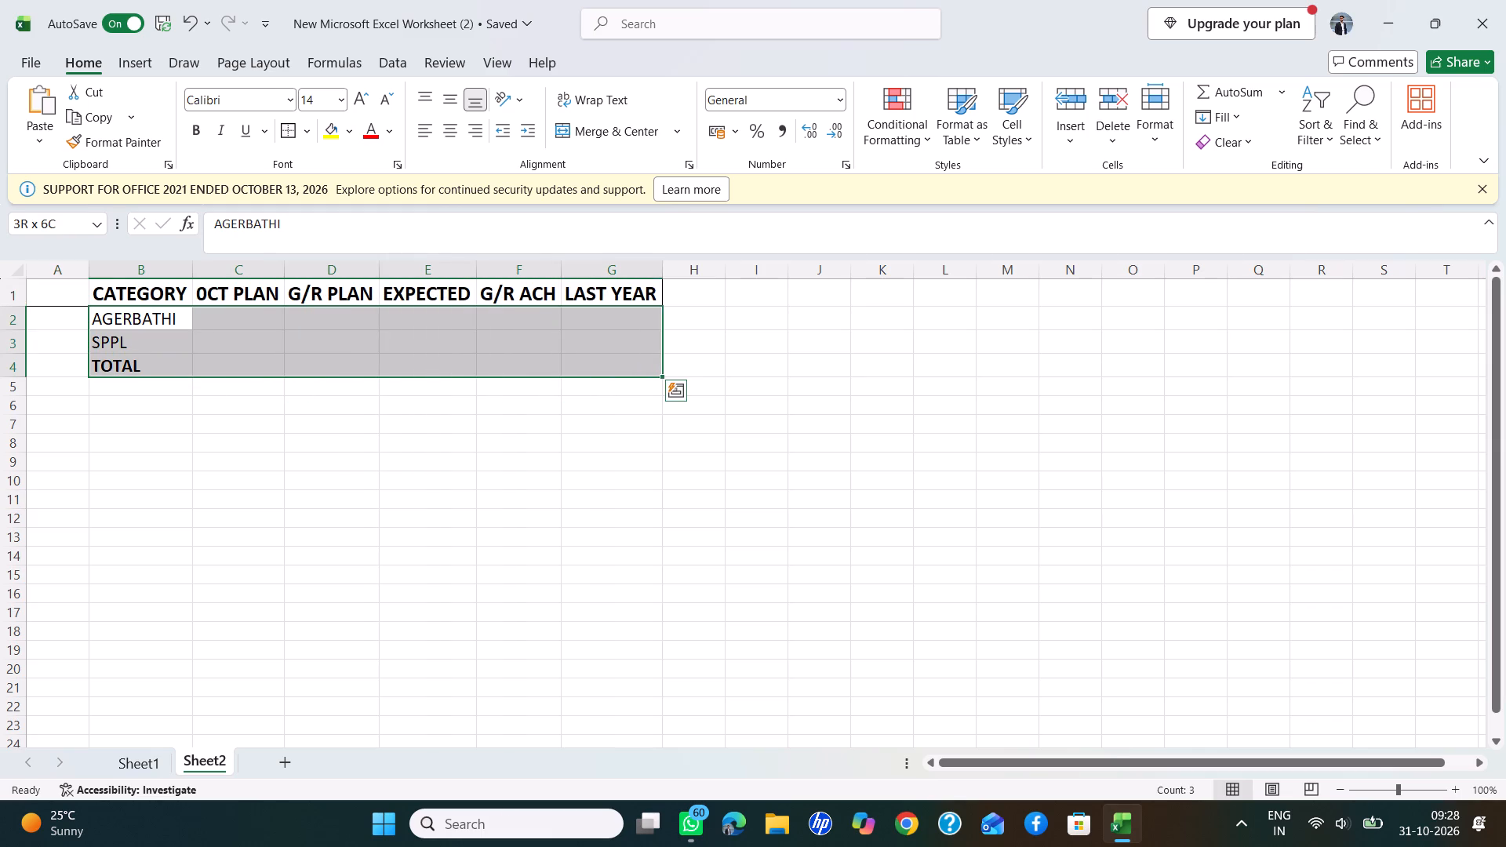
pyautogui.click(134, 762)
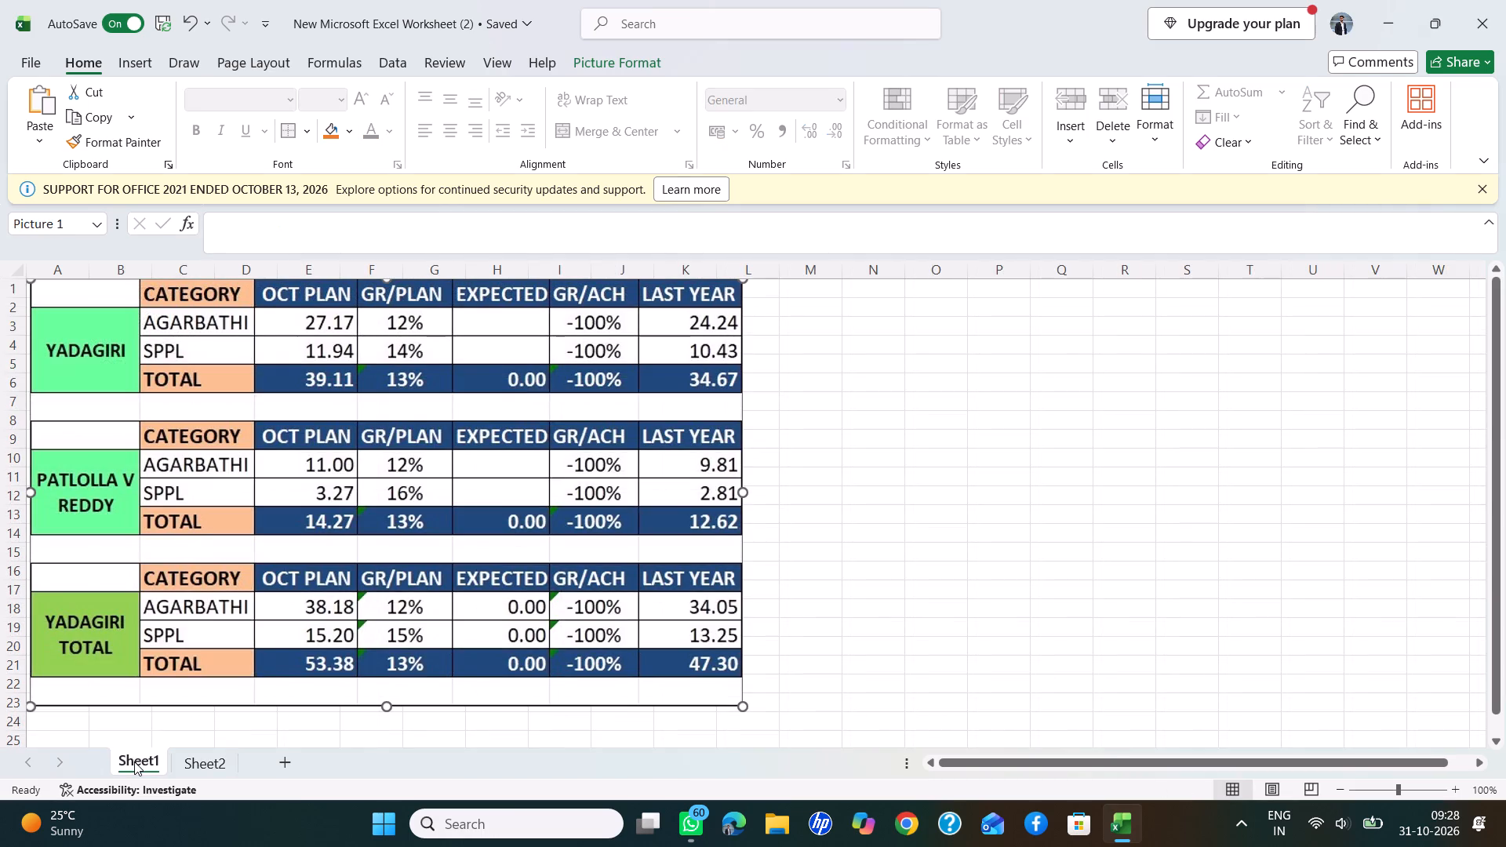
pyautogui.click(209, 763)
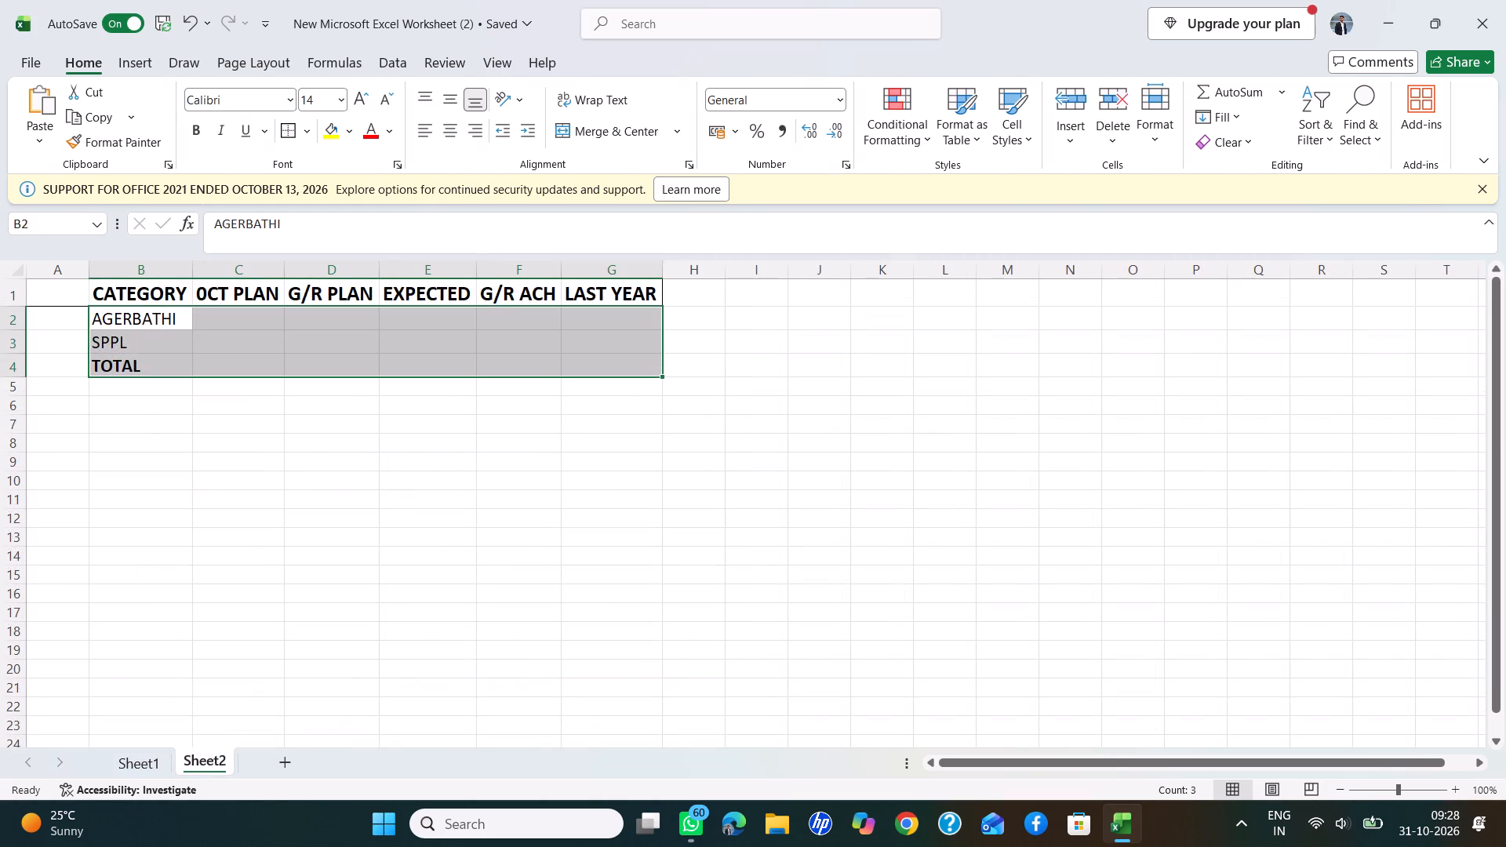
pyautogui.click(300, 132)
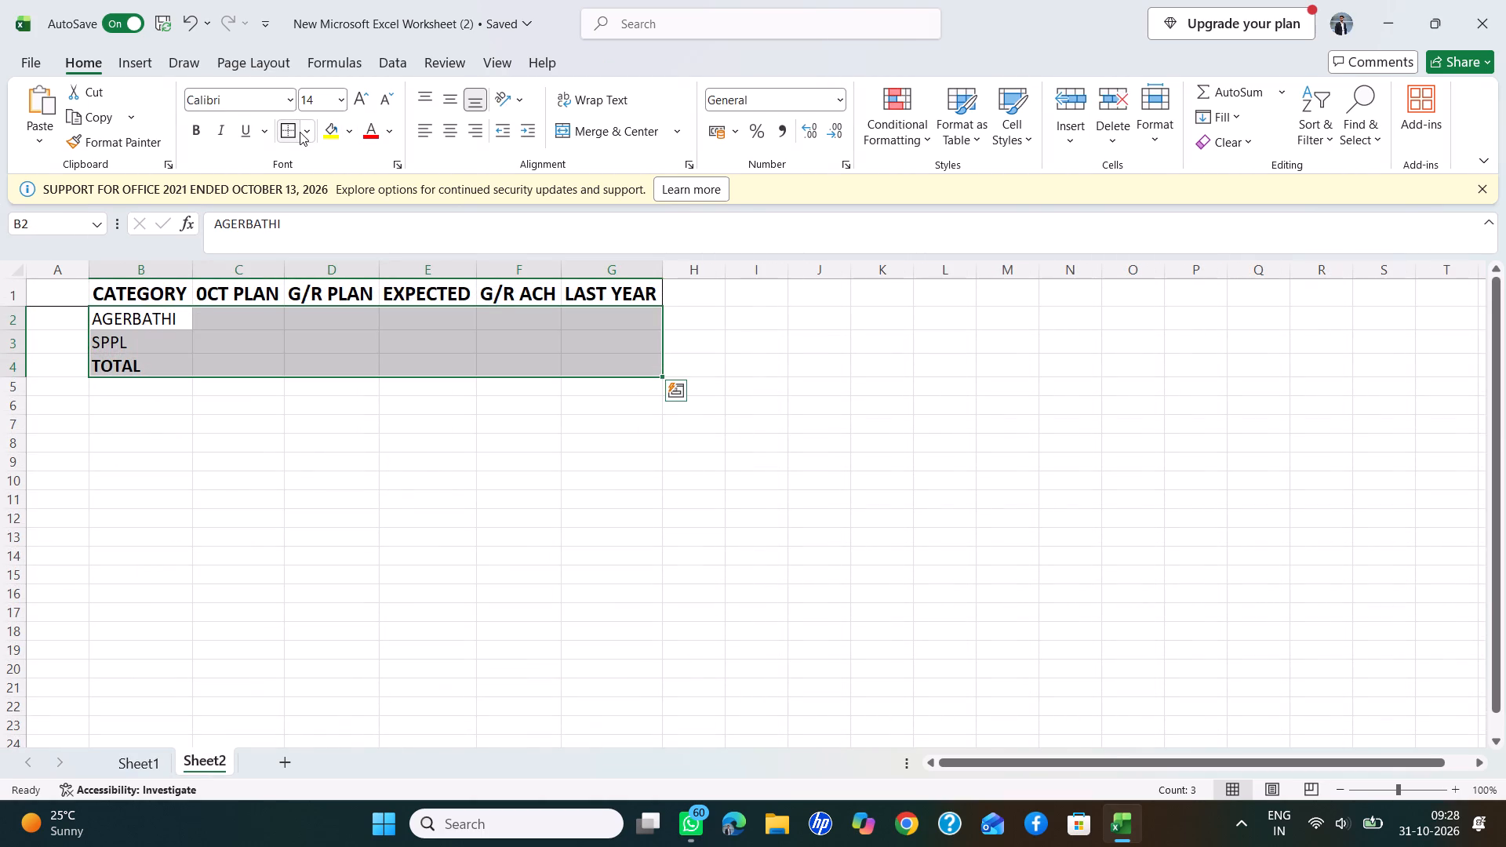
pyautogui.click(306, 132)
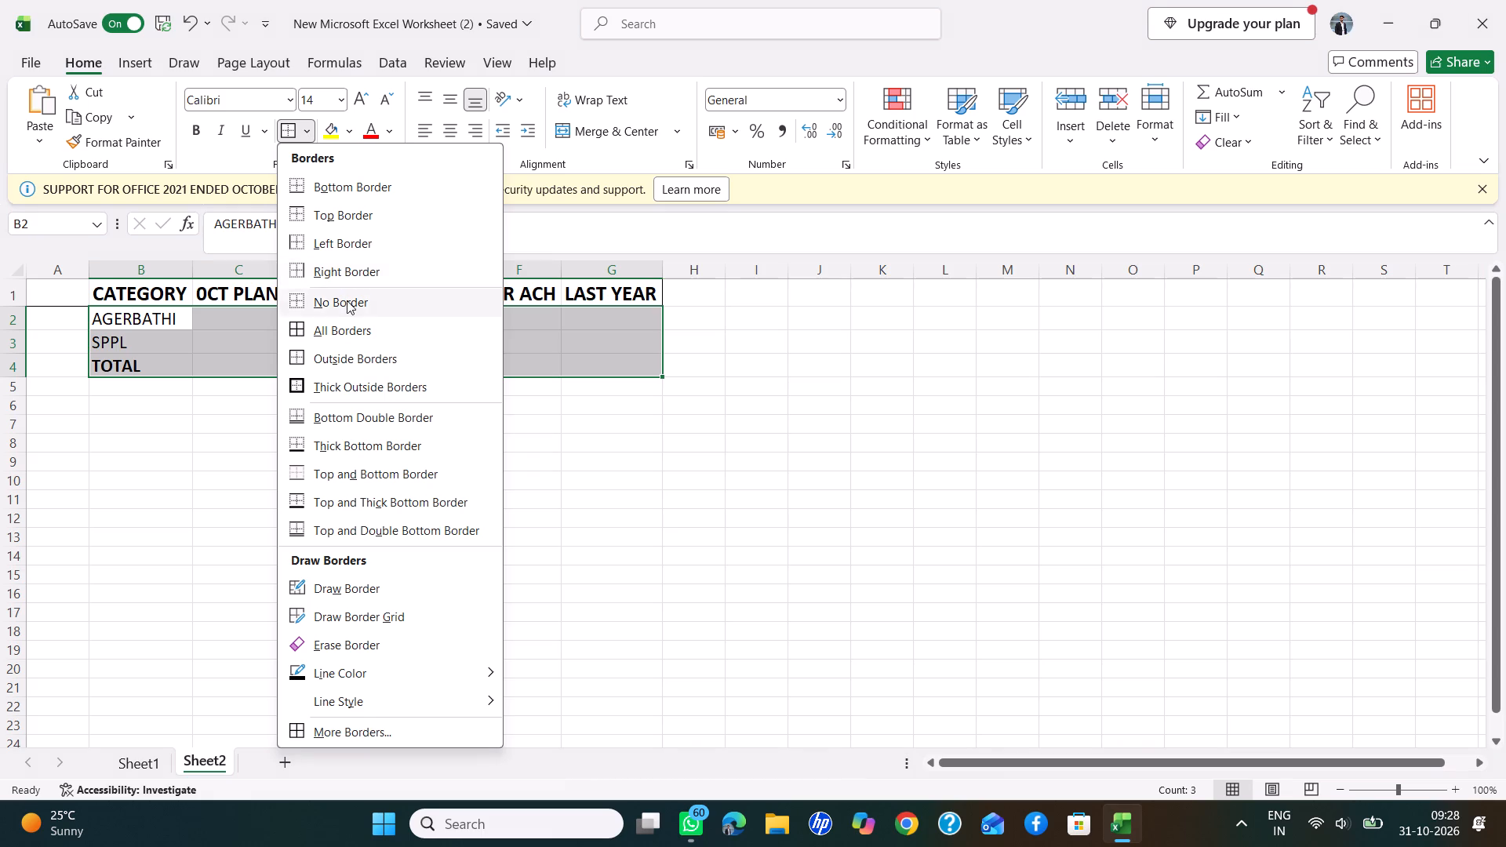
pyautogui.click(338, 334)
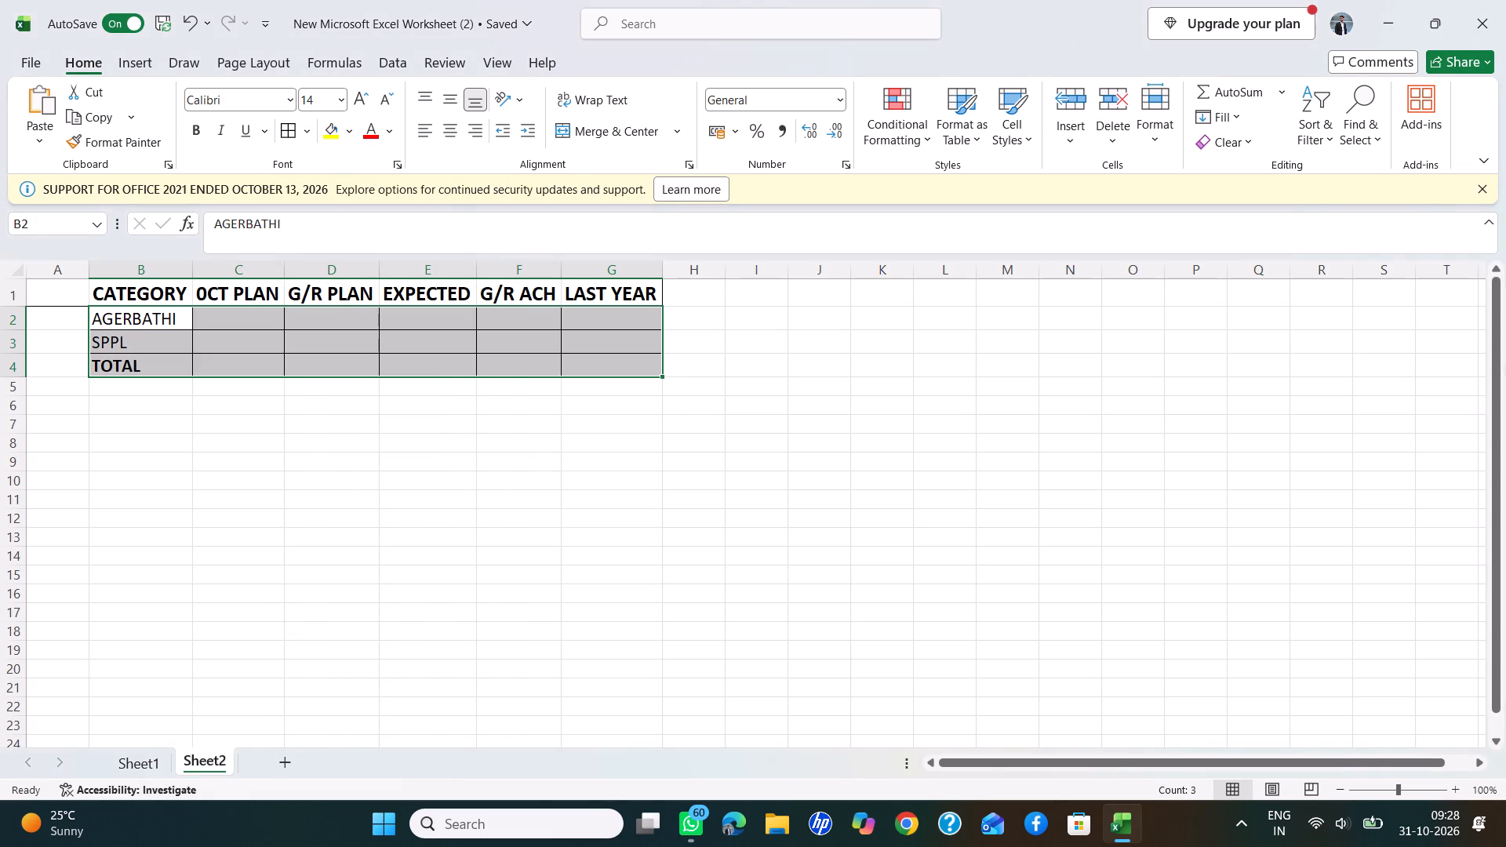
pyautogui.click(270, 362)
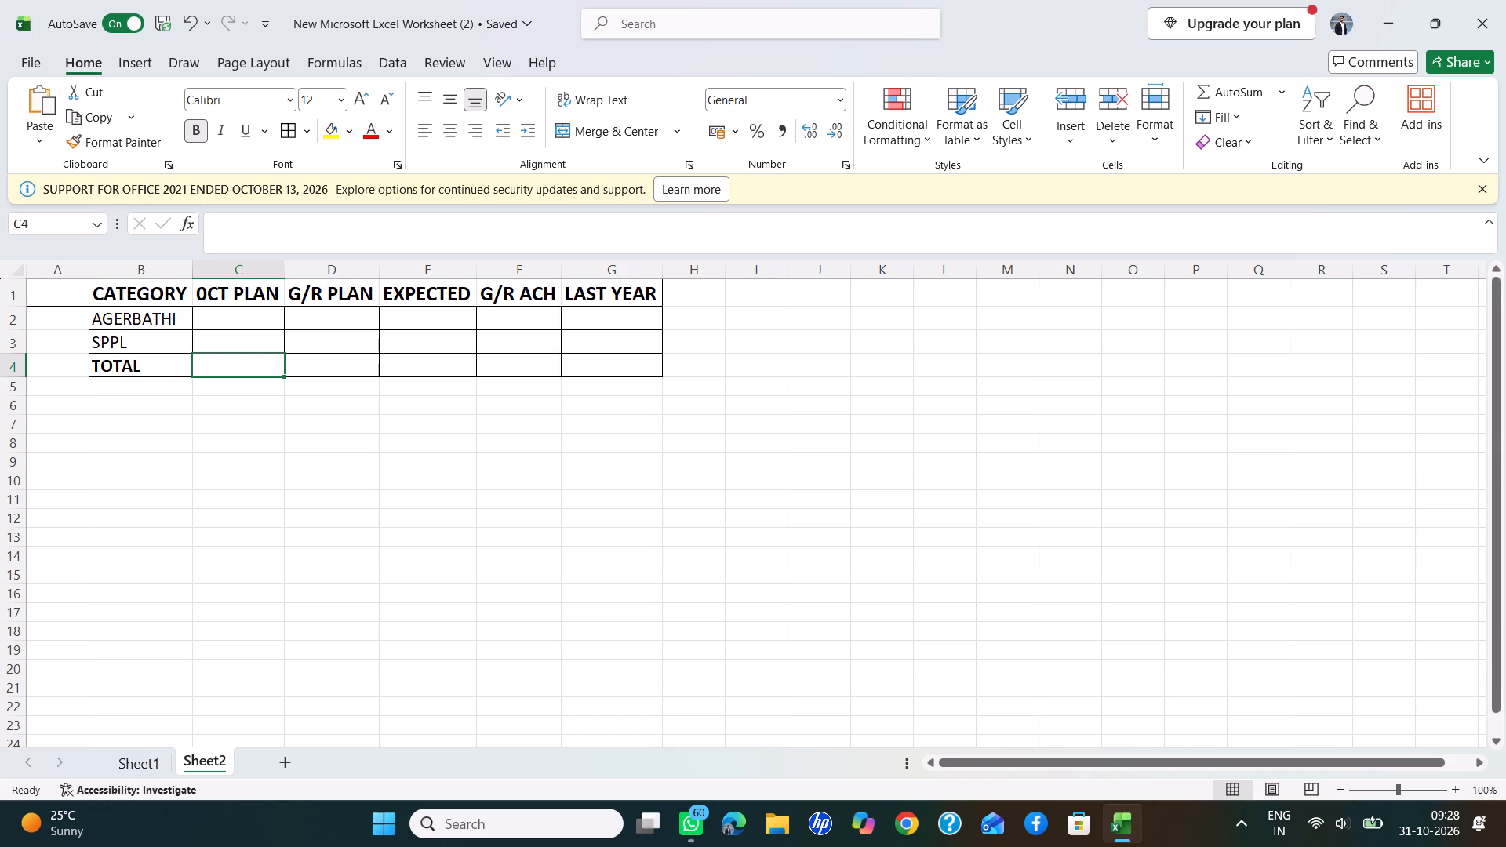
# Enter GIRI in cell A3, beside the SPPL row.
pyautogui.click(45, 340)
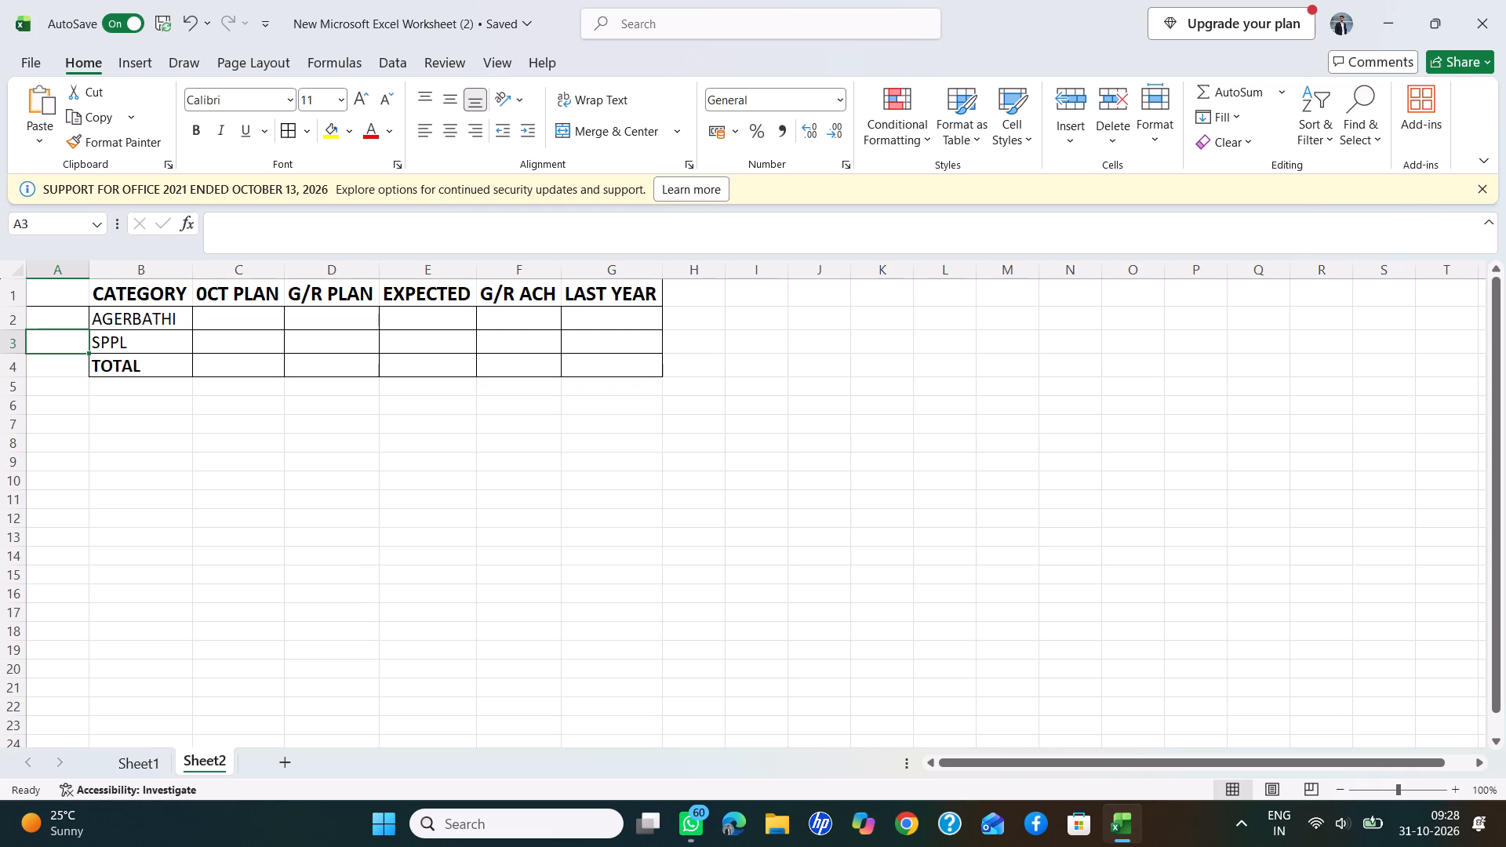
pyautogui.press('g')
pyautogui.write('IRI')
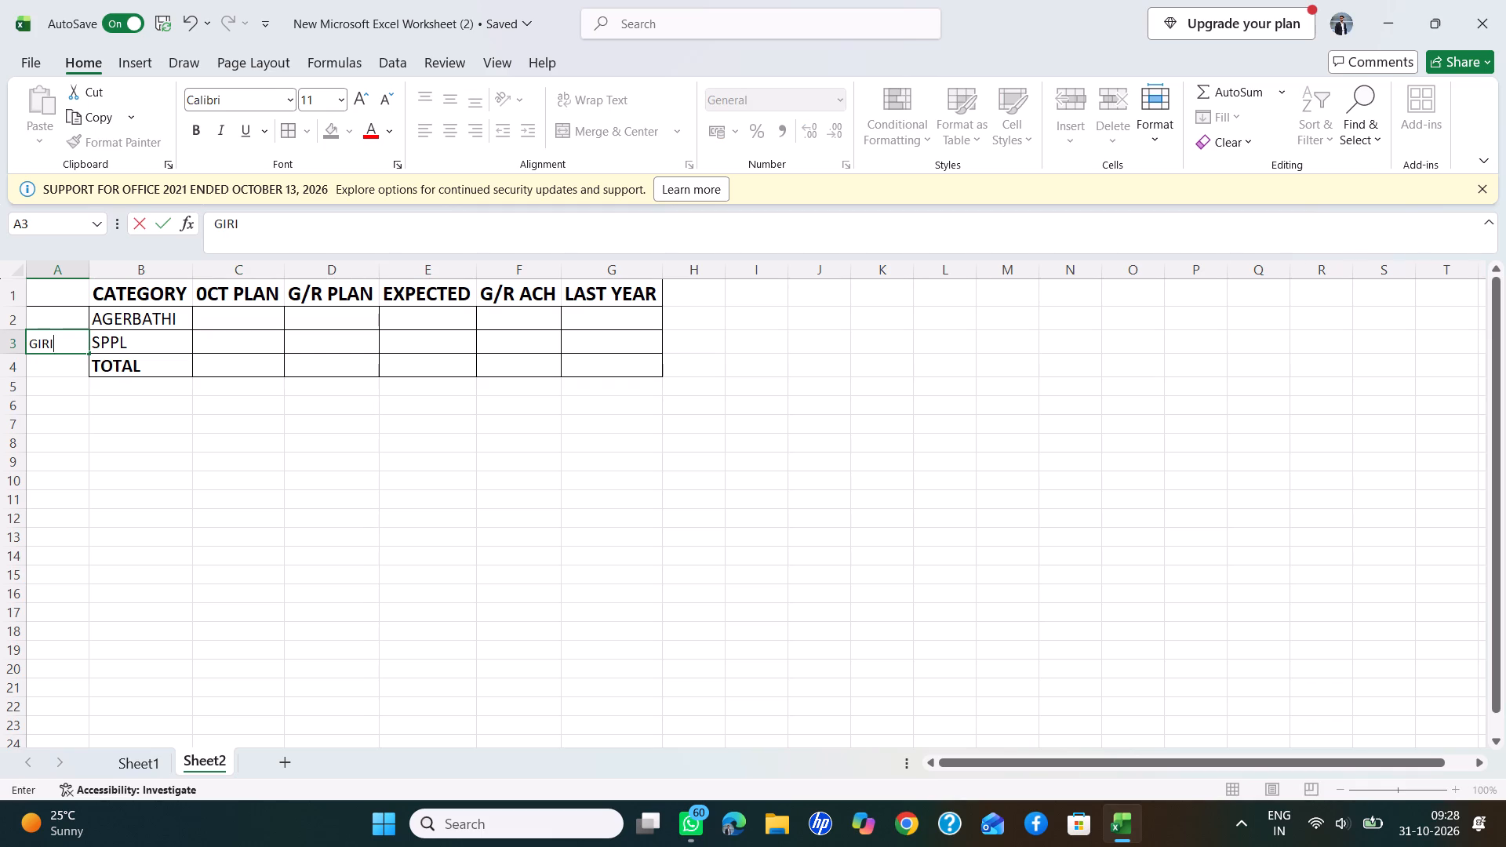
pyautogui.click(59, 314)
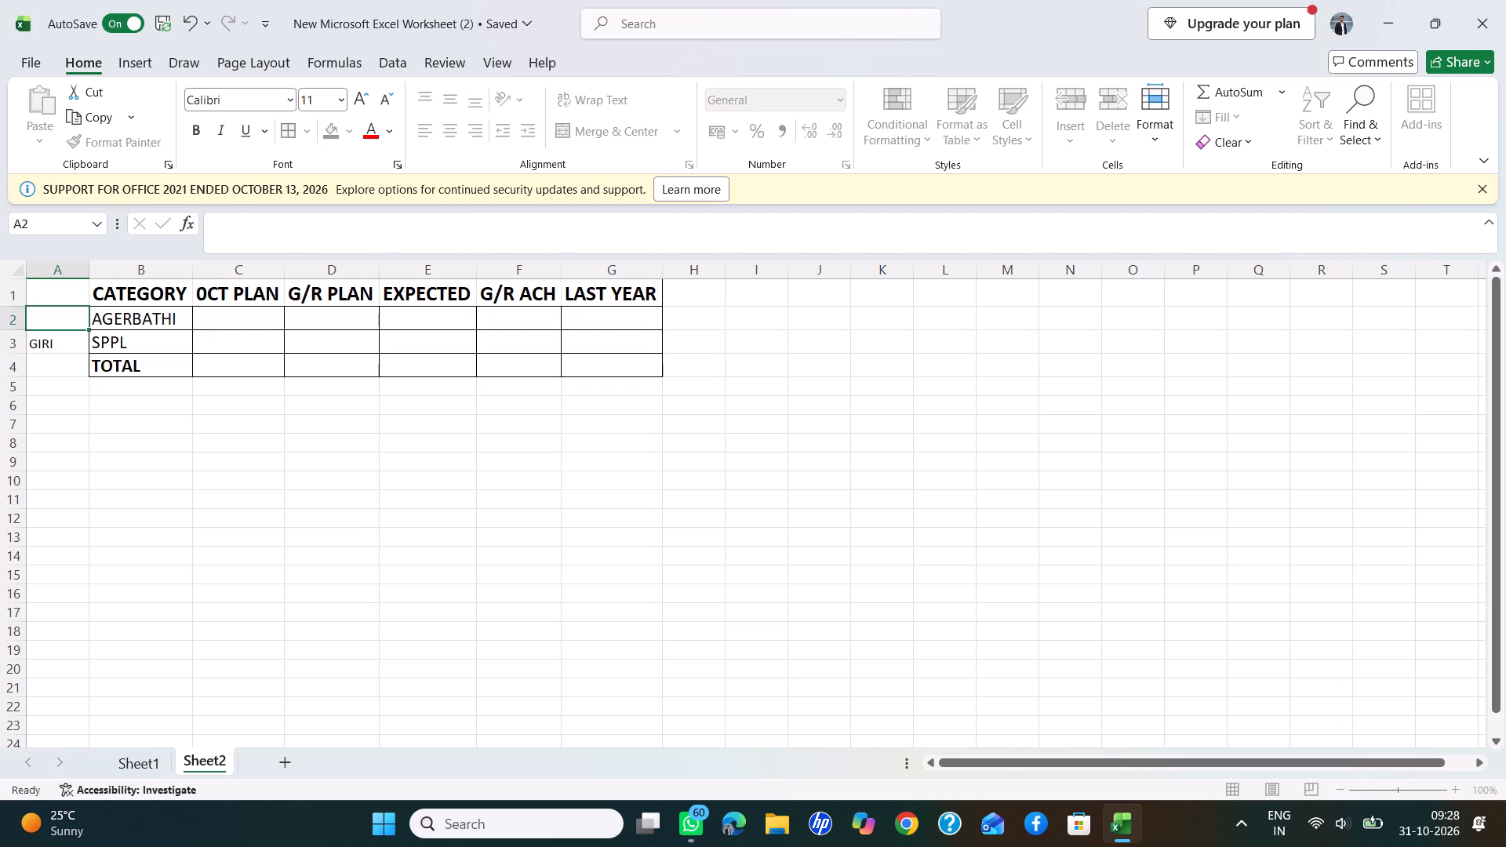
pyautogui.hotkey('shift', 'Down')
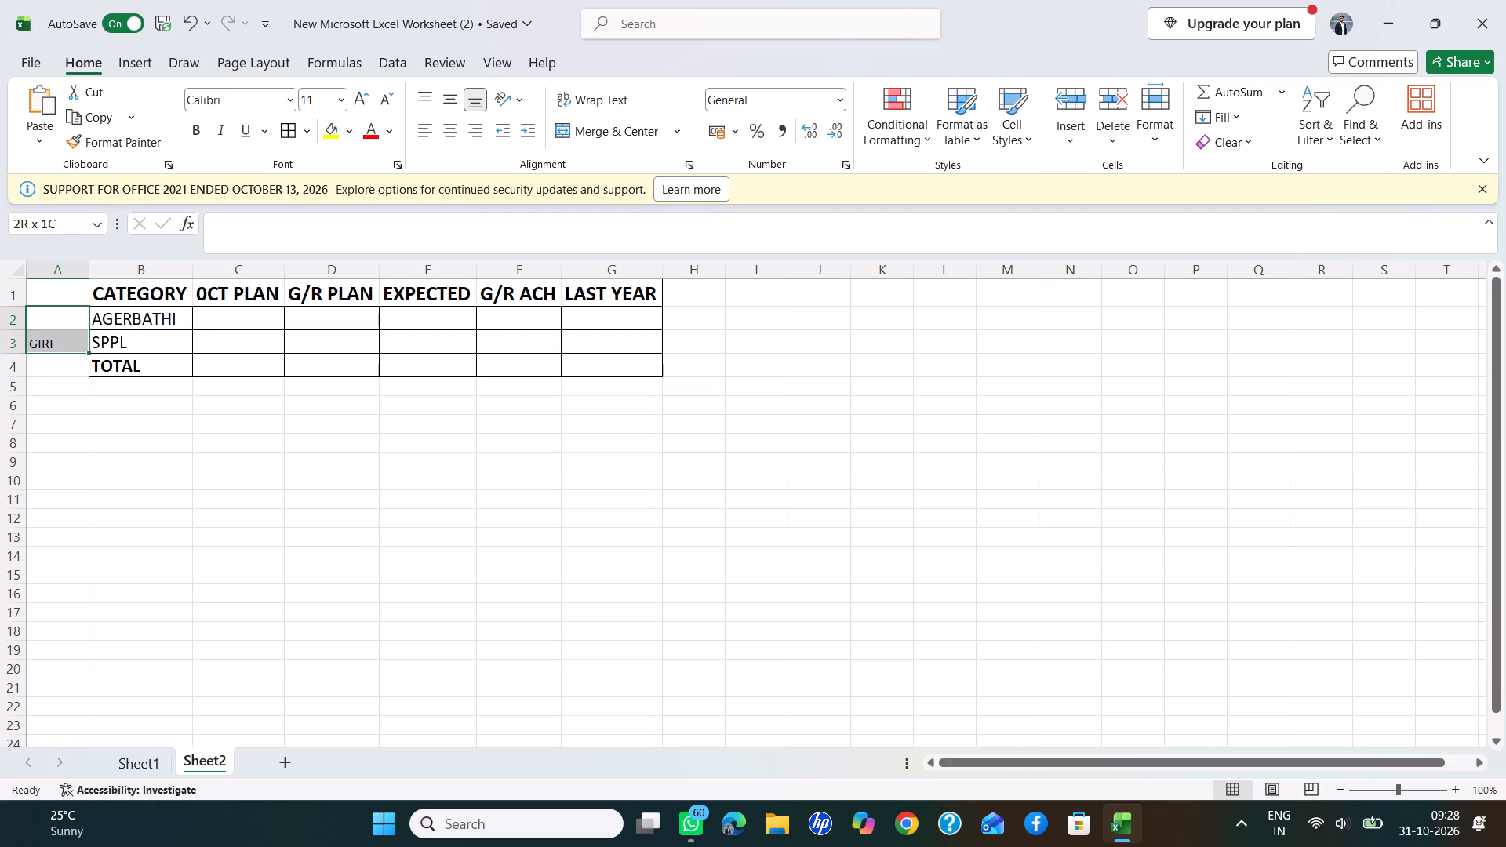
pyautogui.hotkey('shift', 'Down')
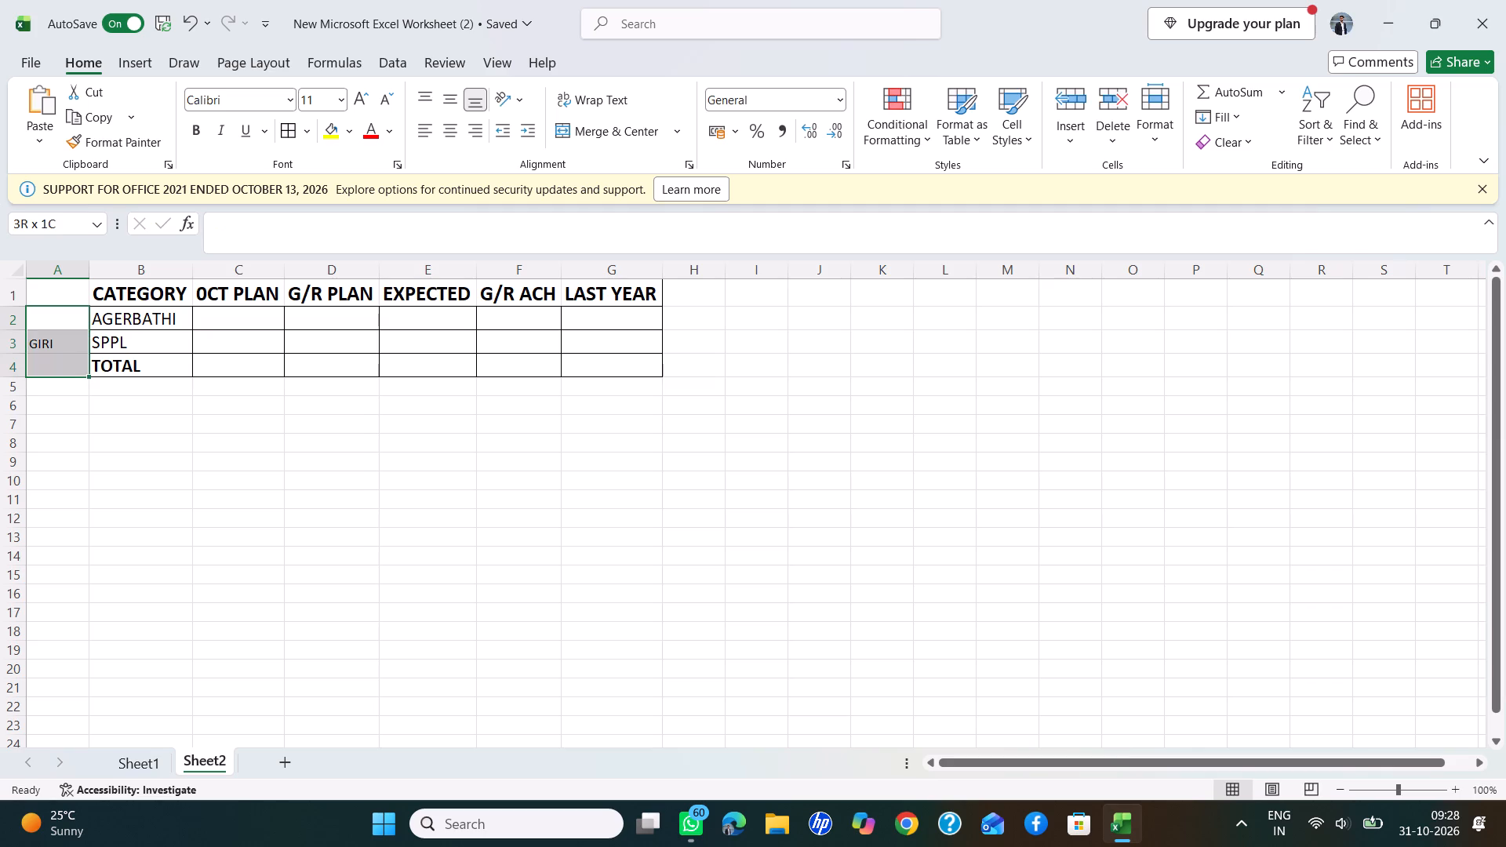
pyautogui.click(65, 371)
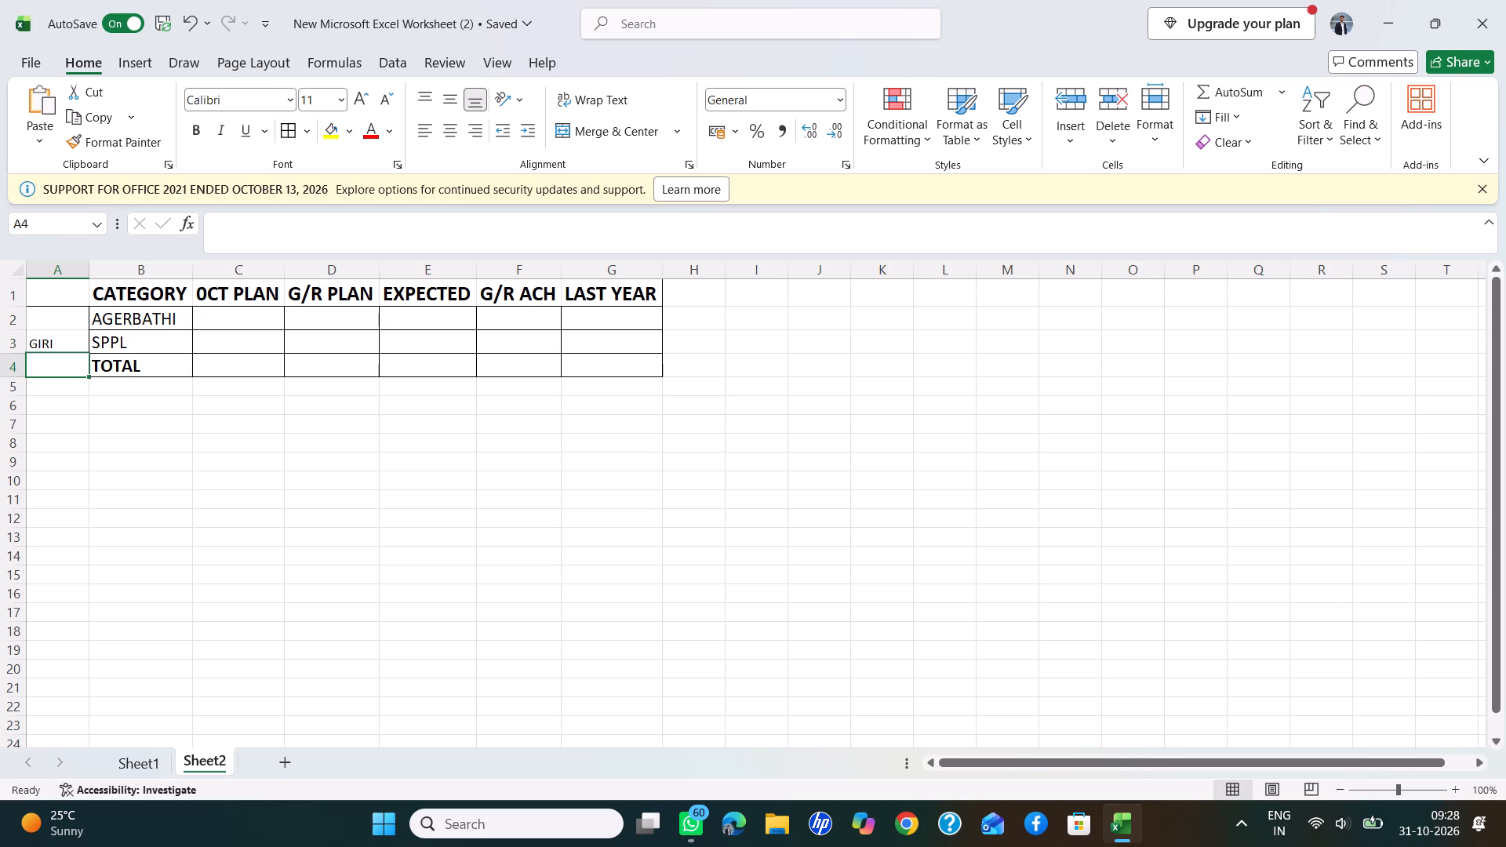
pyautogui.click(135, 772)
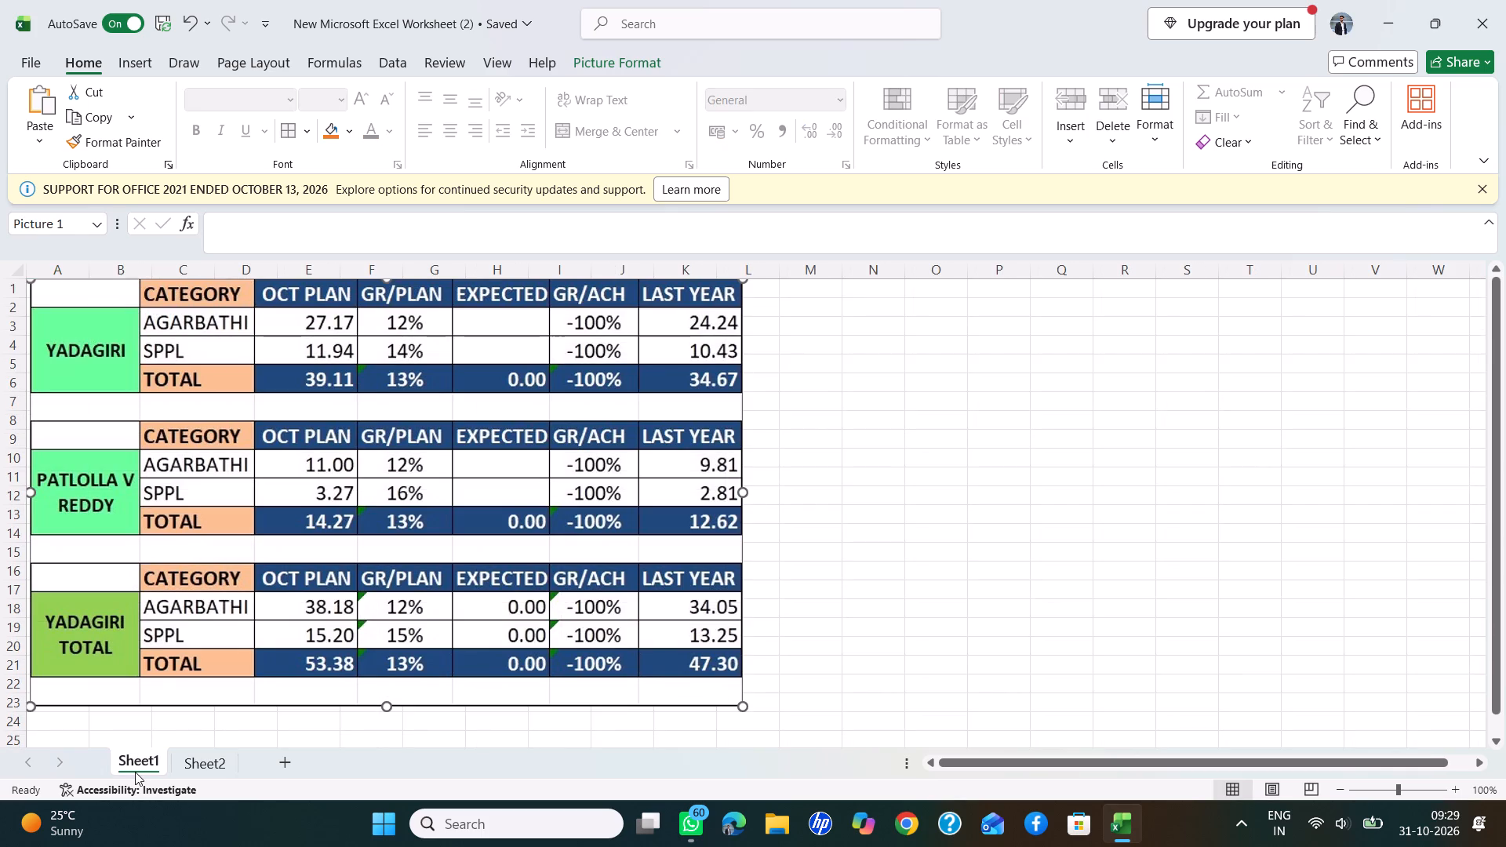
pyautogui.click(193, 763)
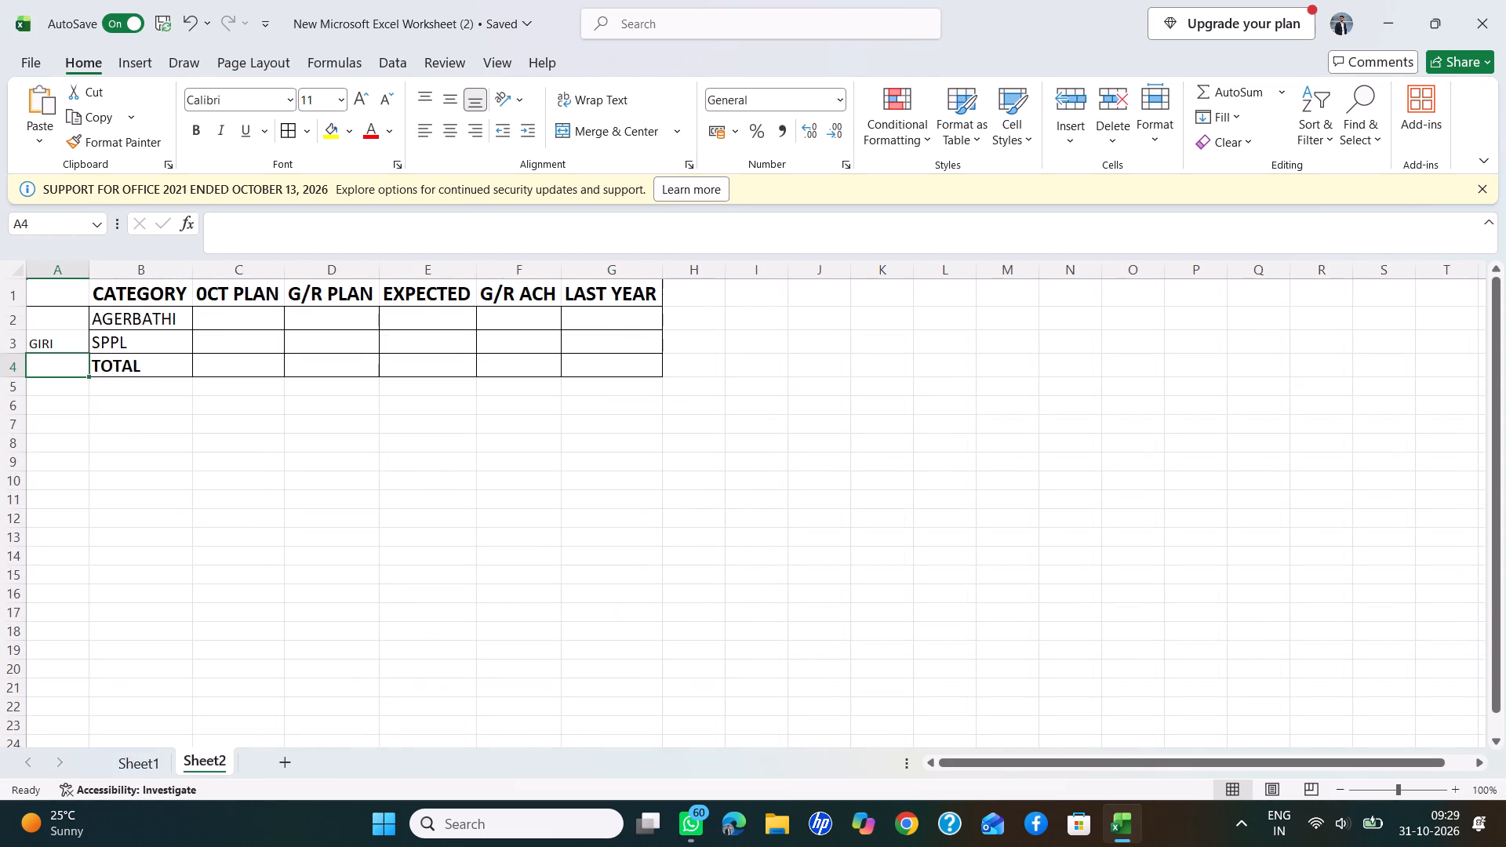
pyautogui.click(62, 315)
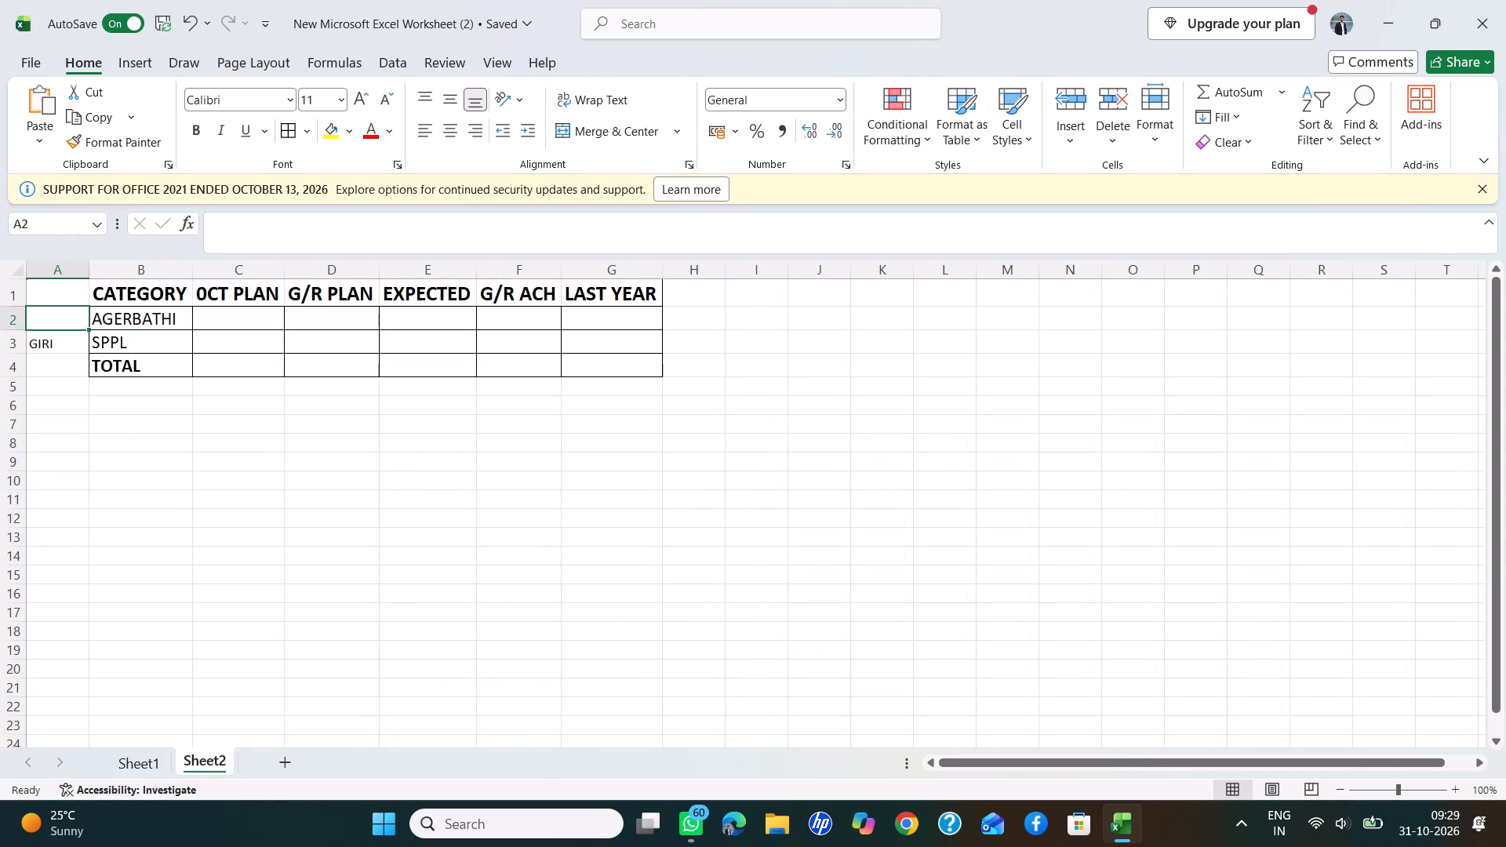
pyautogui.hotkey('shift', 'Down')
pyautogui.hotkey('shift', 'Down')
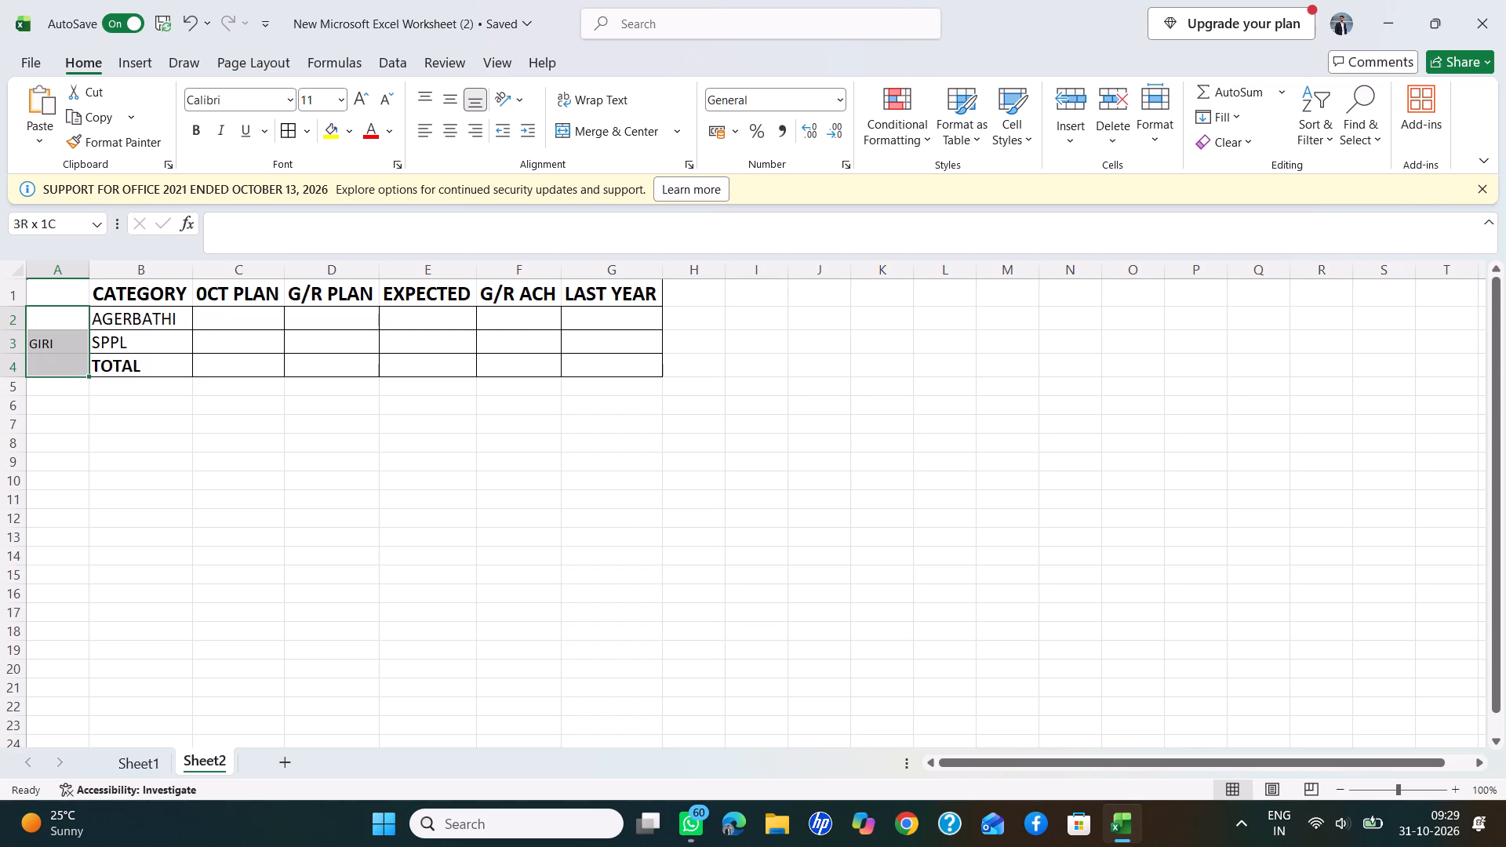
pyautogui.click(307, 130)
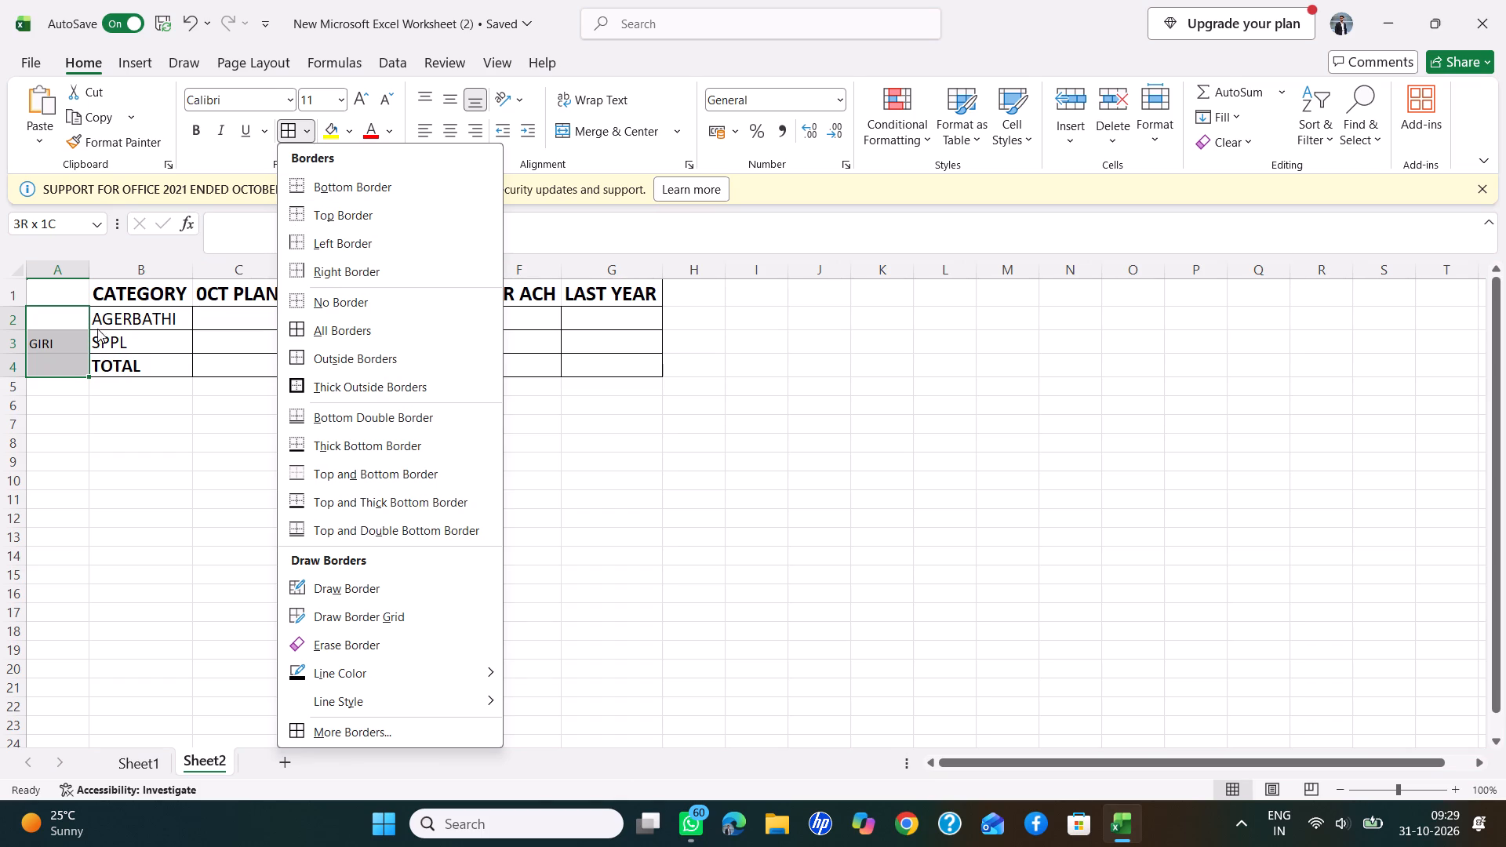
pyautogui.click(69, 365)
# Add a bottom border to cell A4, beside the TOTAL row.
pyautogui.click(69, 365)
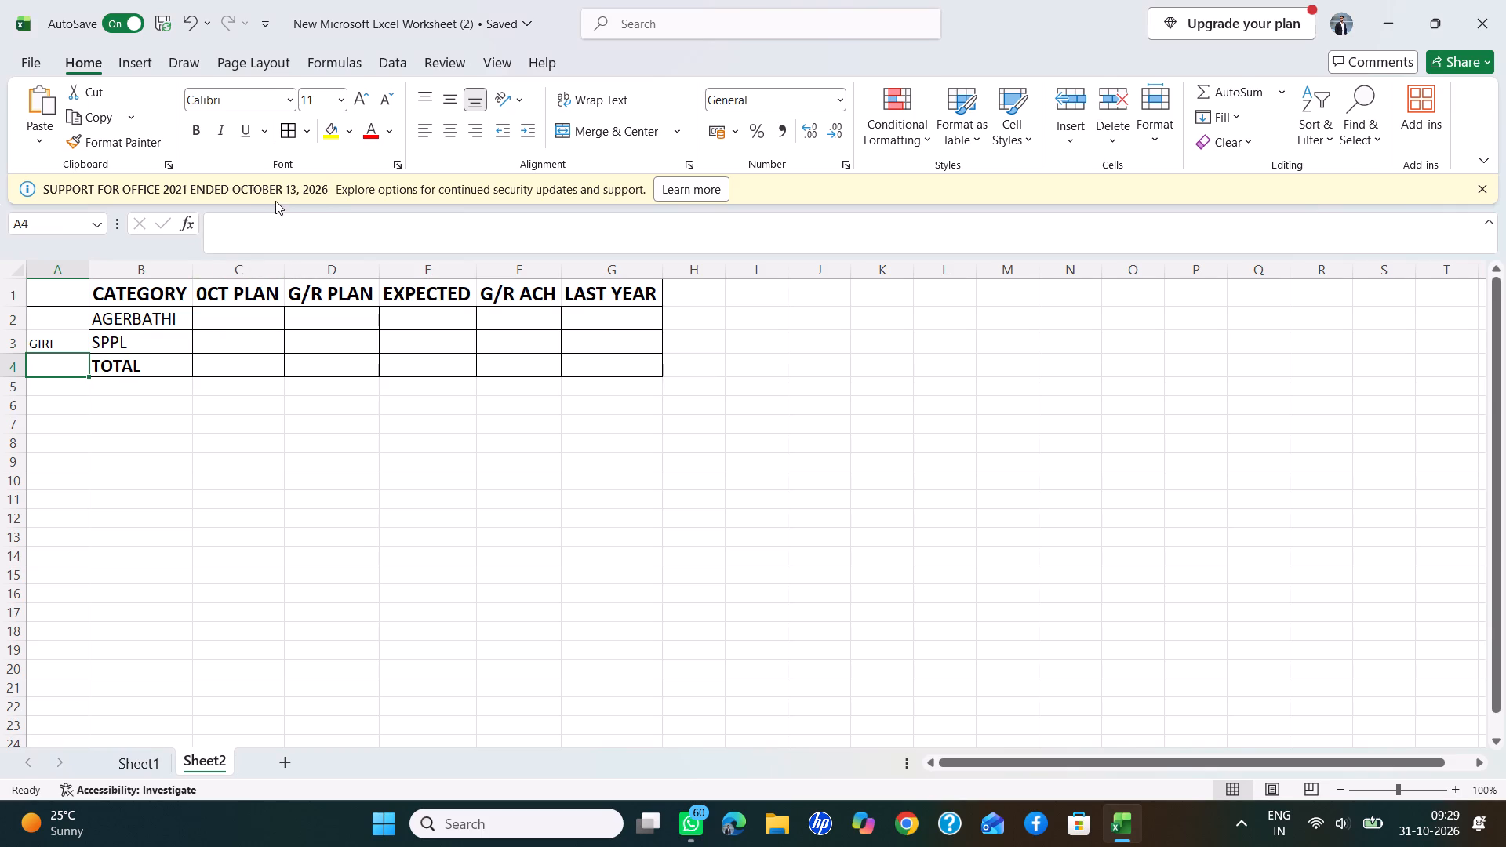
pyautogui.click(302, 133)
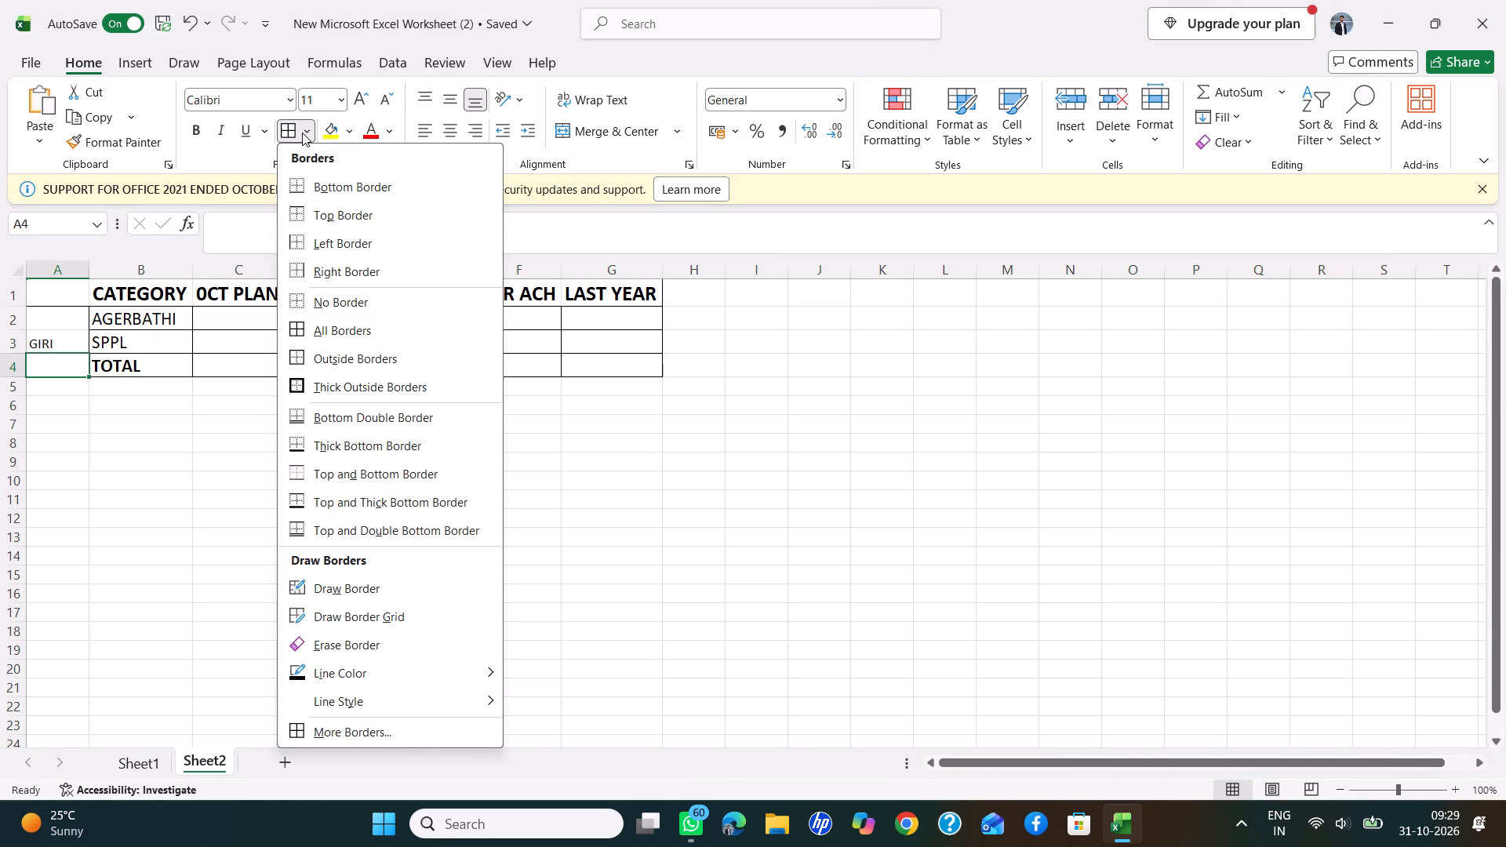
pyautogui.click(322, 190)
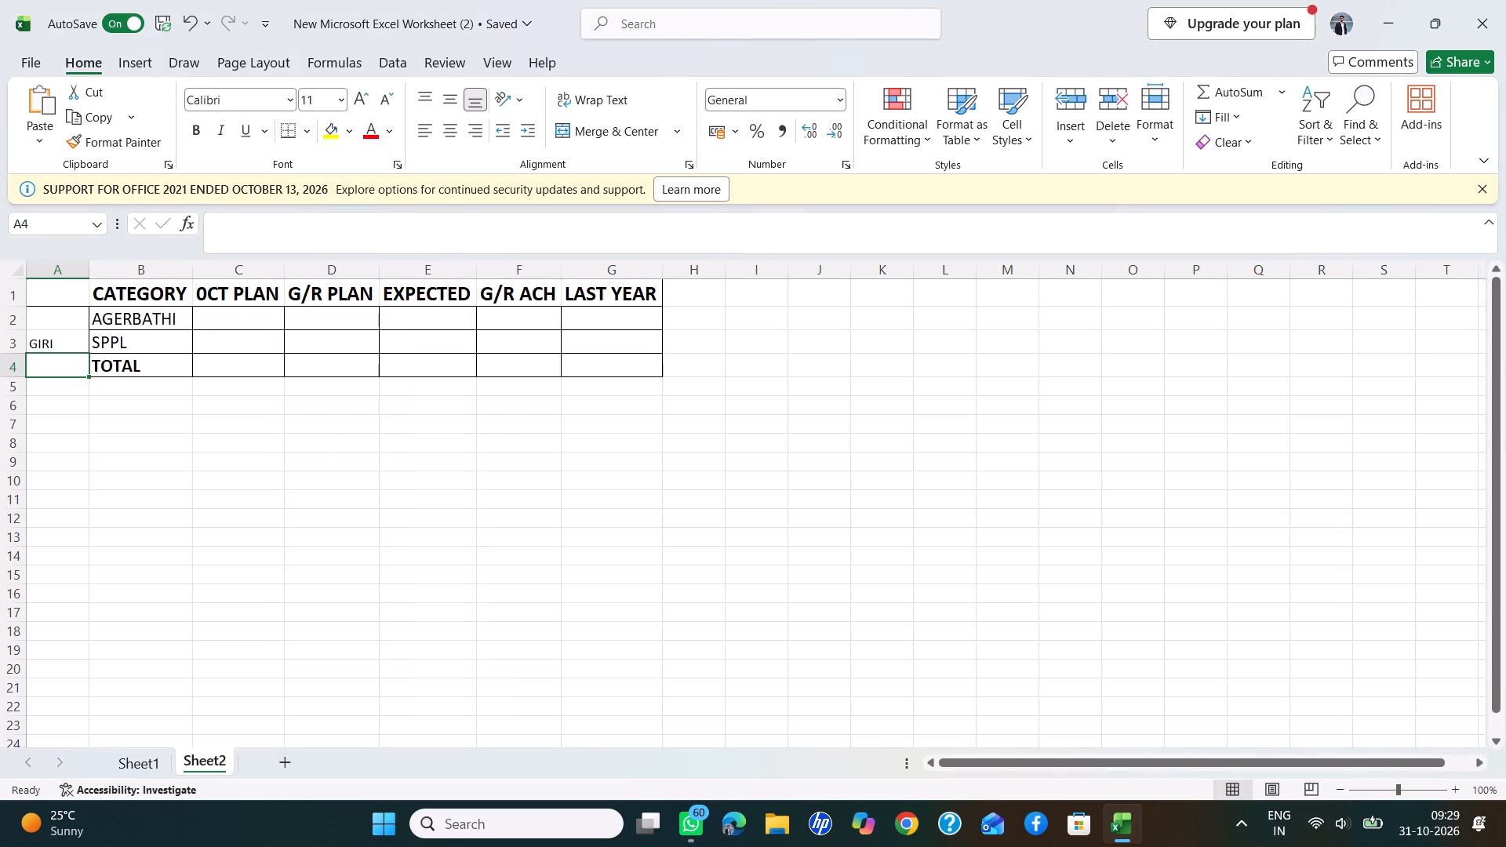
# Compare the bordered table on Sheet2 with the plan picture on Sheet1.
pyautogui.click(180, 364)
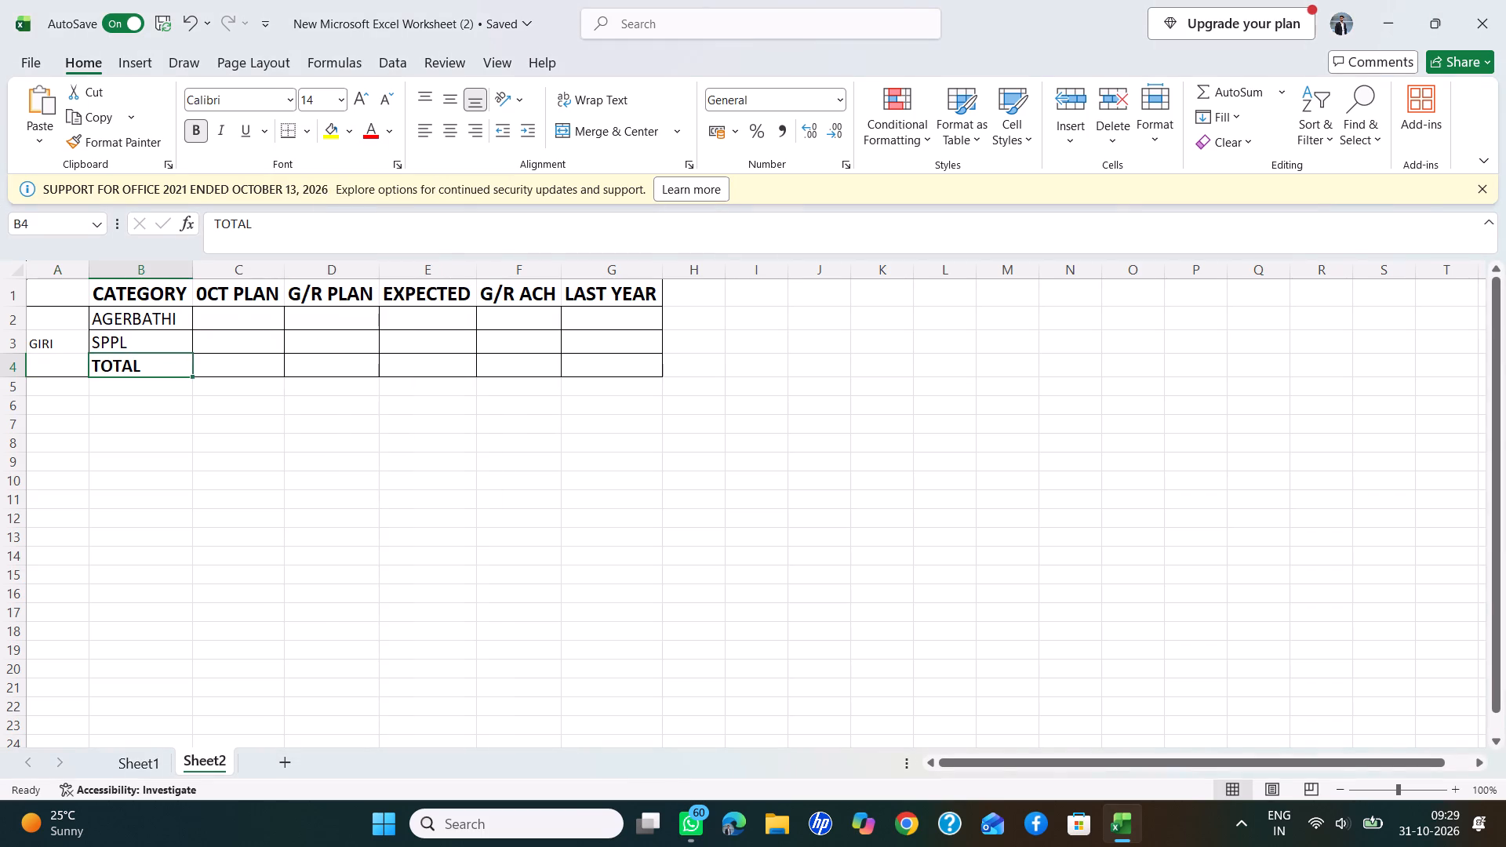
pyautogui.click(152, 324)
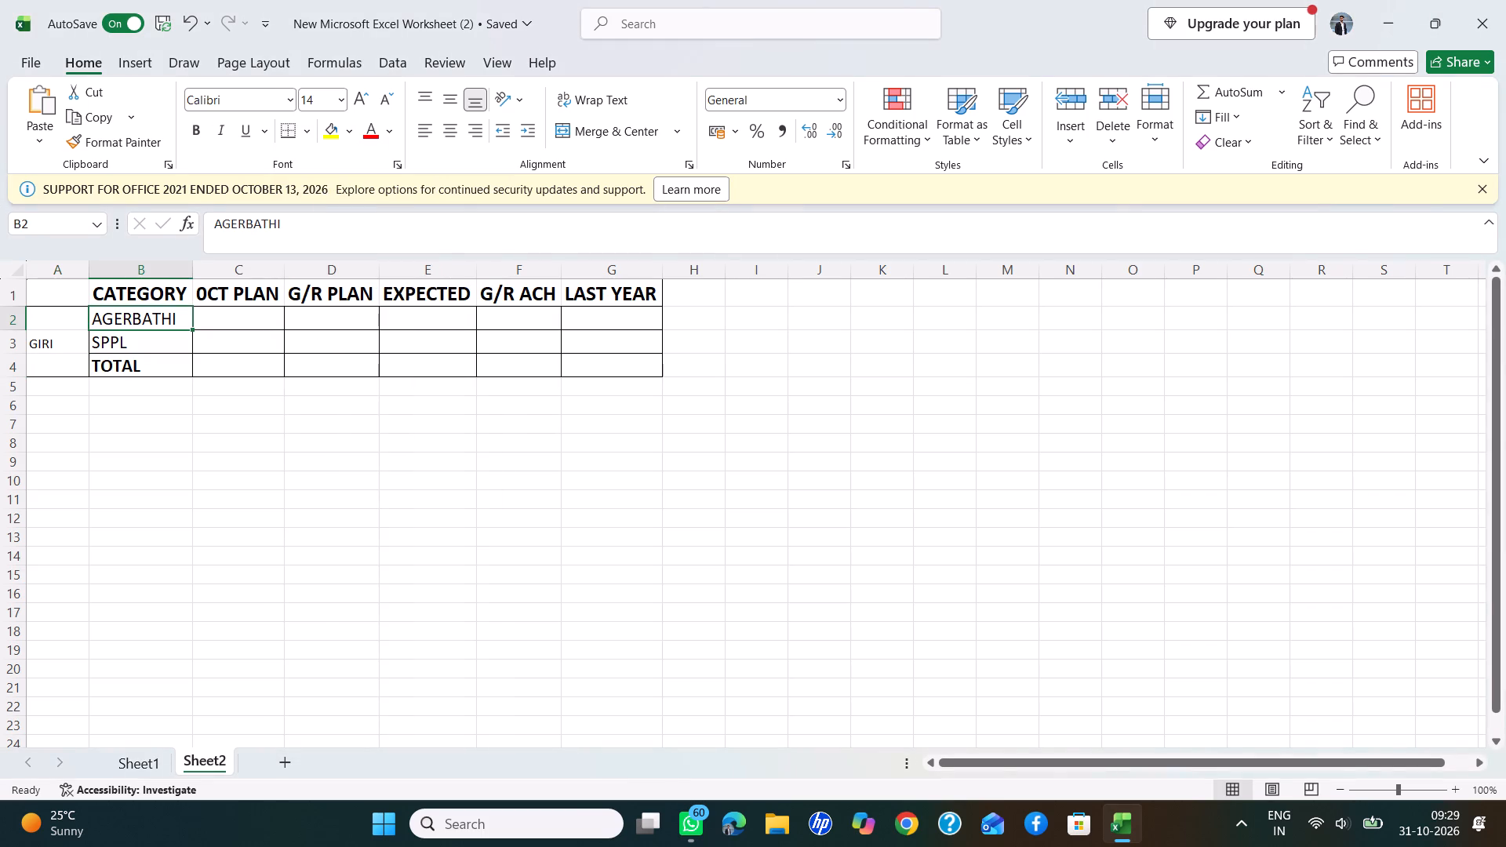
pyautogui.click(249, 343)
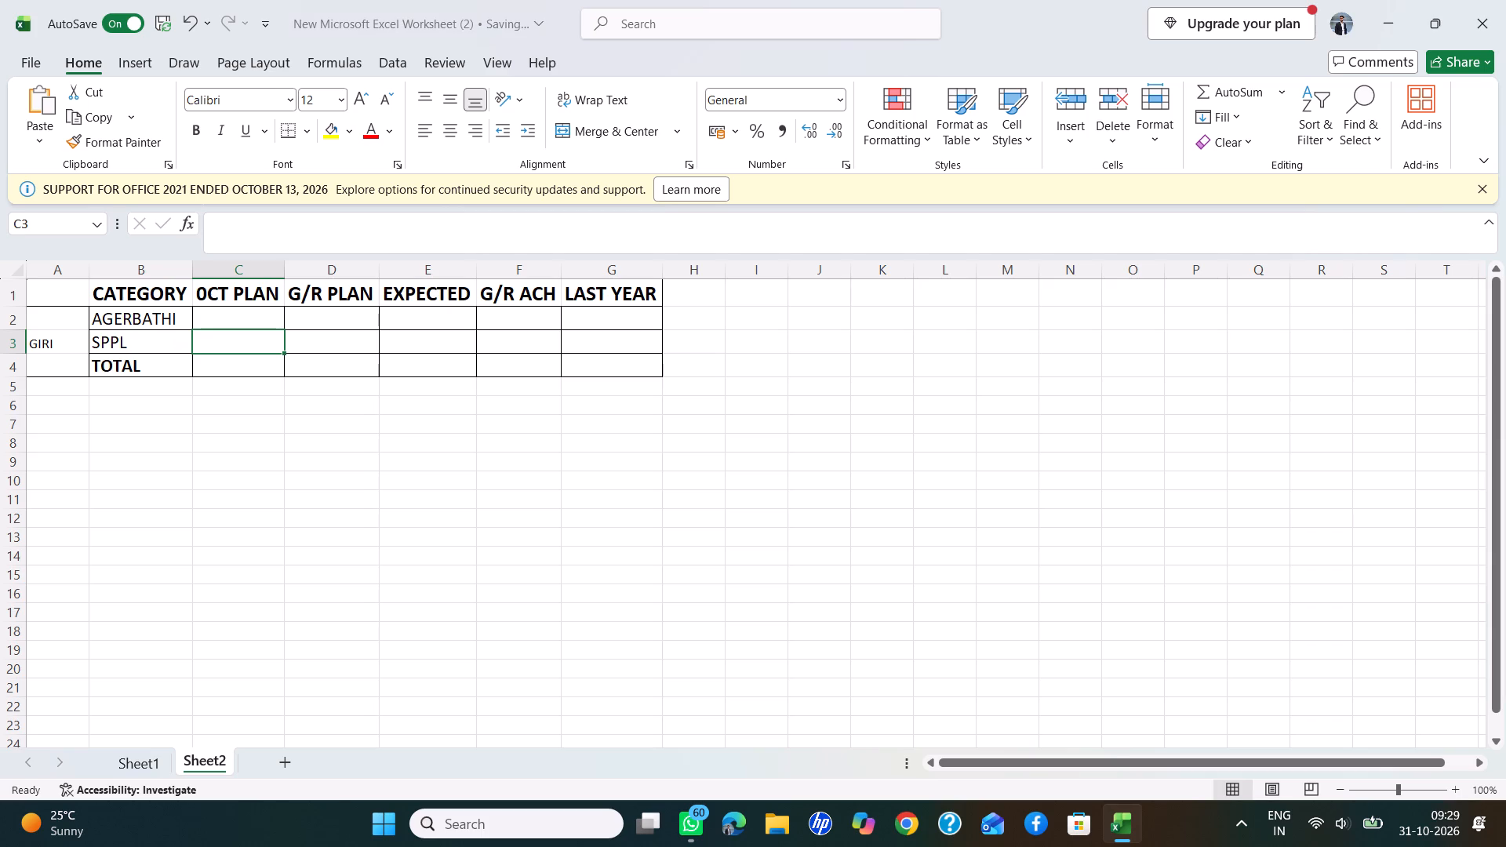
pyautogui.click(240, 487)
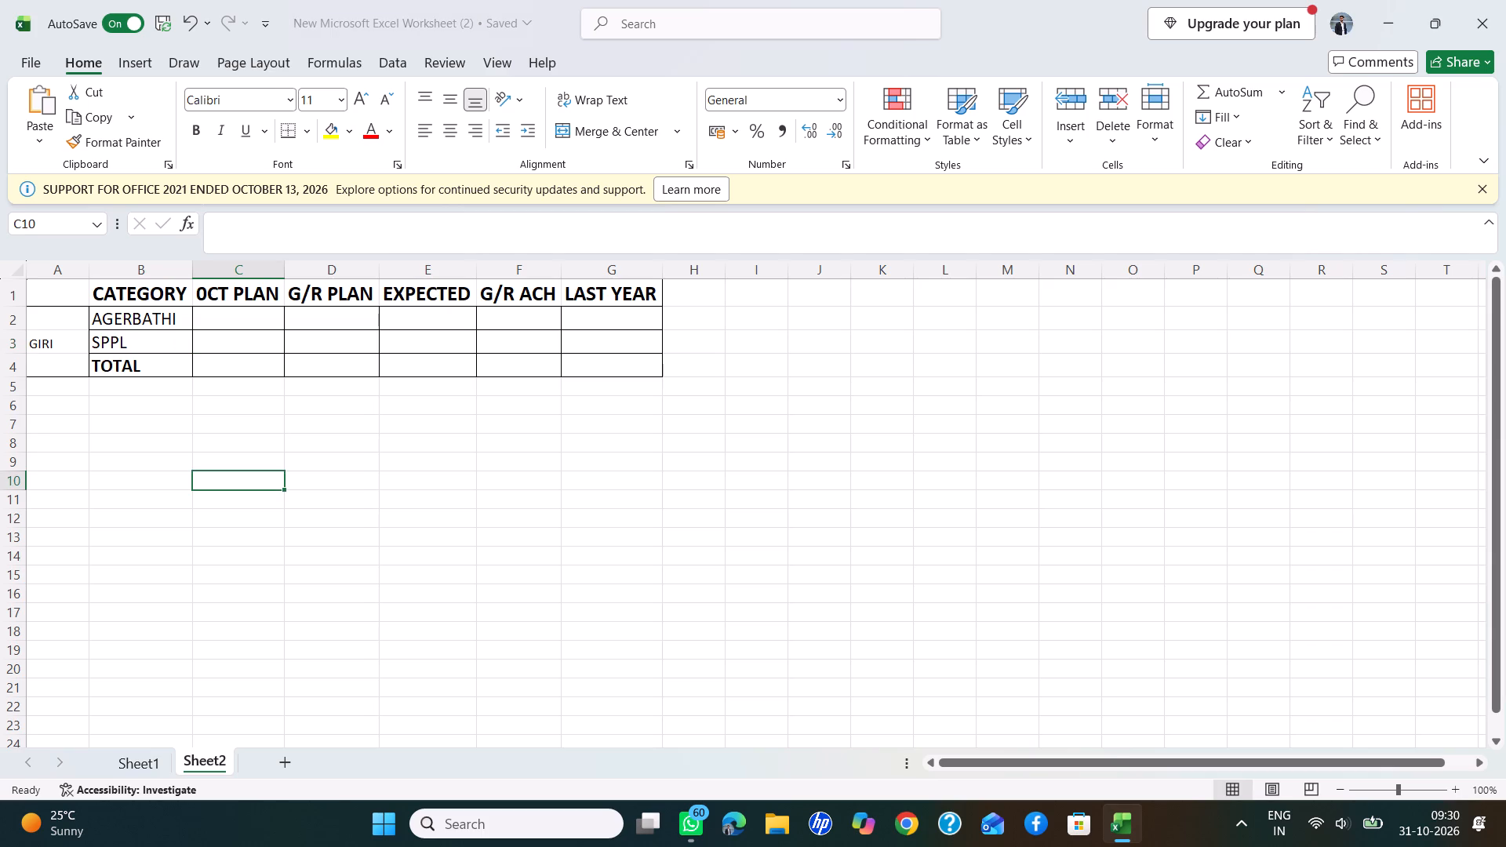
pyautogui.click(146, 764)
pyautogui.click(204, 763)
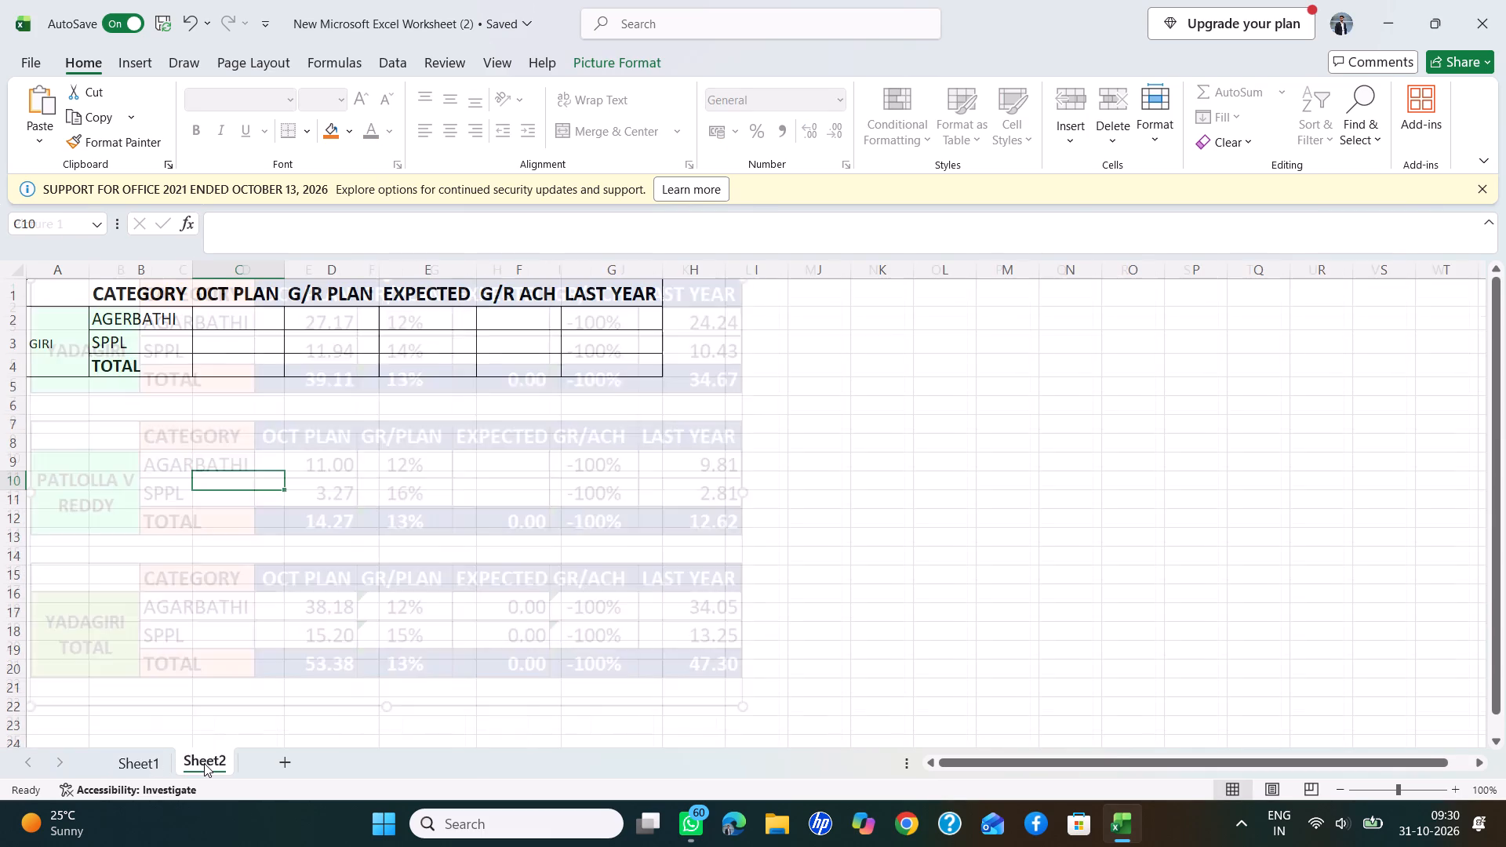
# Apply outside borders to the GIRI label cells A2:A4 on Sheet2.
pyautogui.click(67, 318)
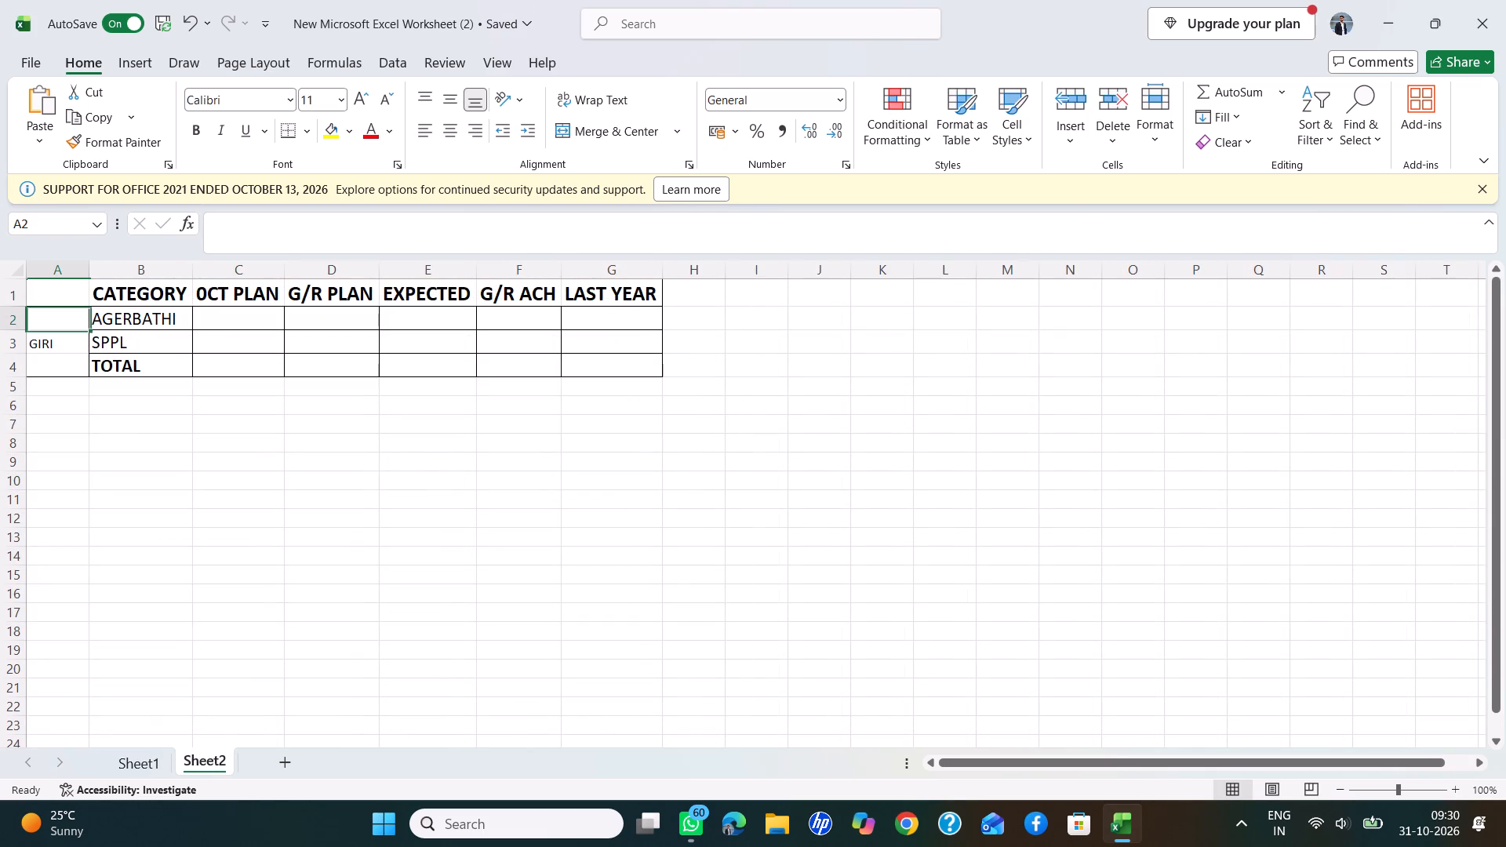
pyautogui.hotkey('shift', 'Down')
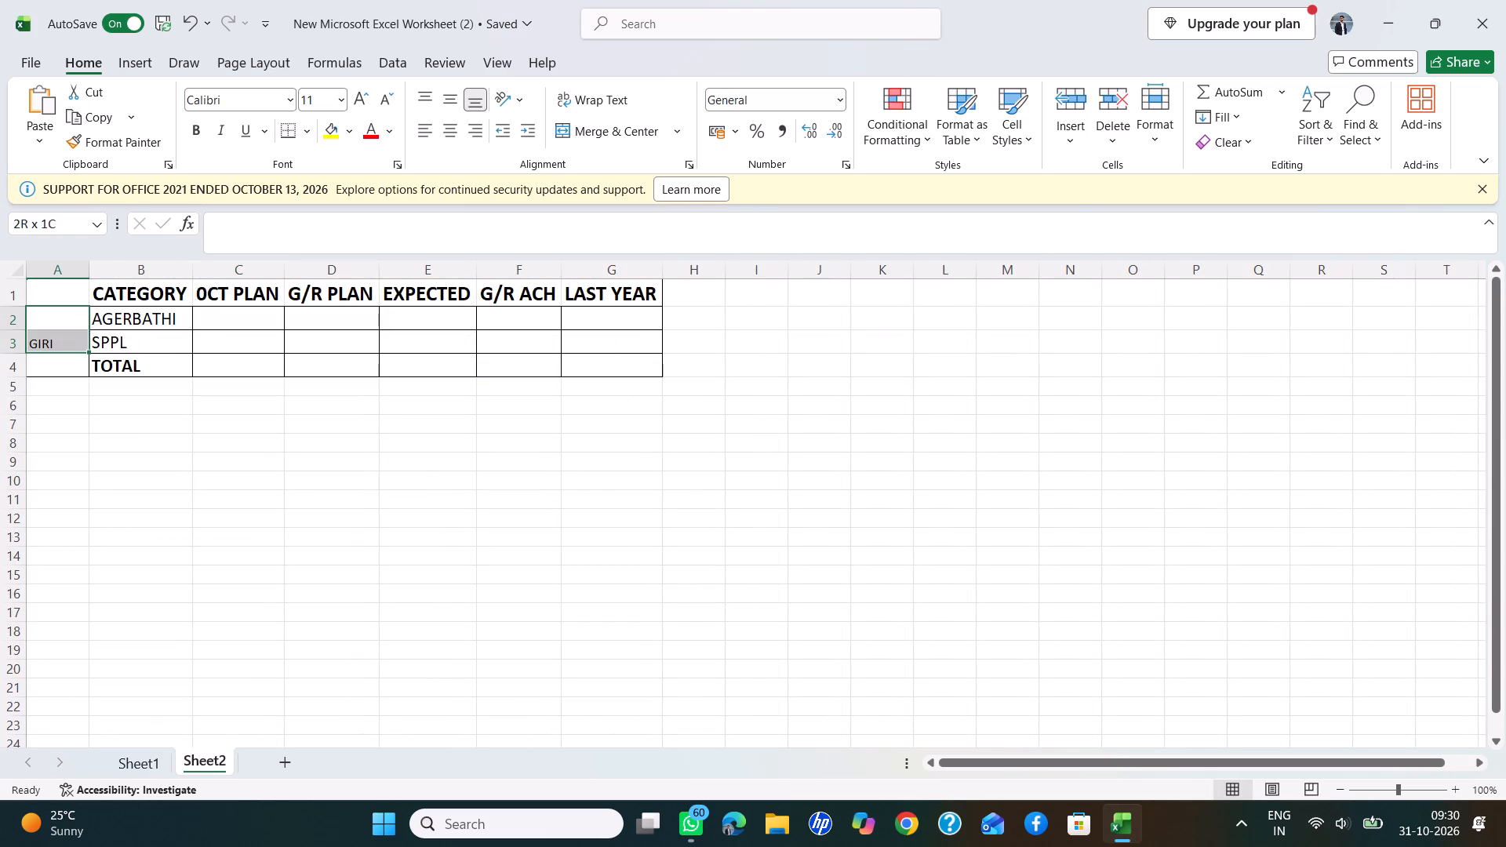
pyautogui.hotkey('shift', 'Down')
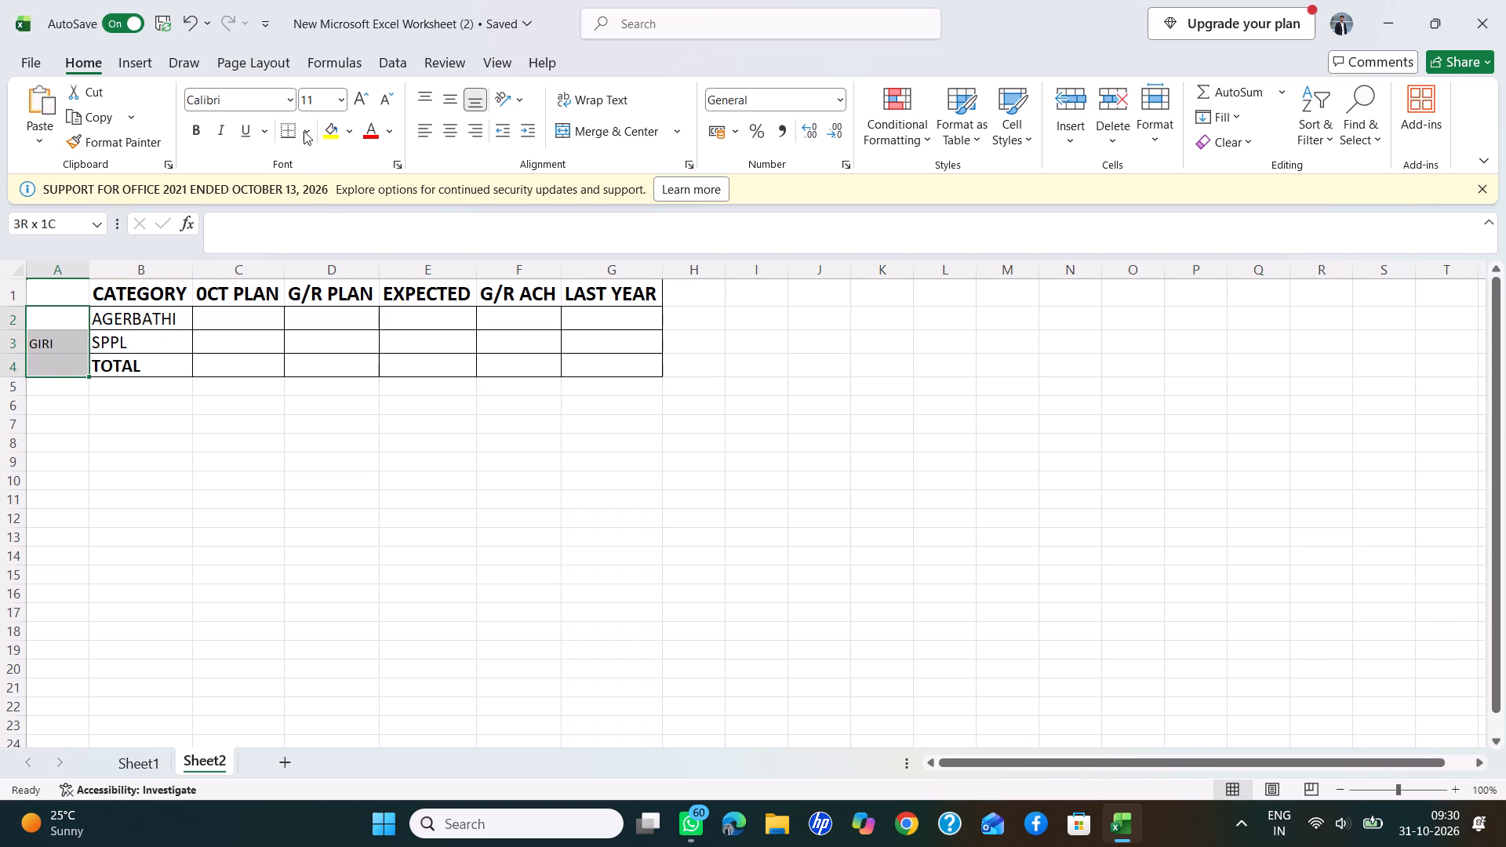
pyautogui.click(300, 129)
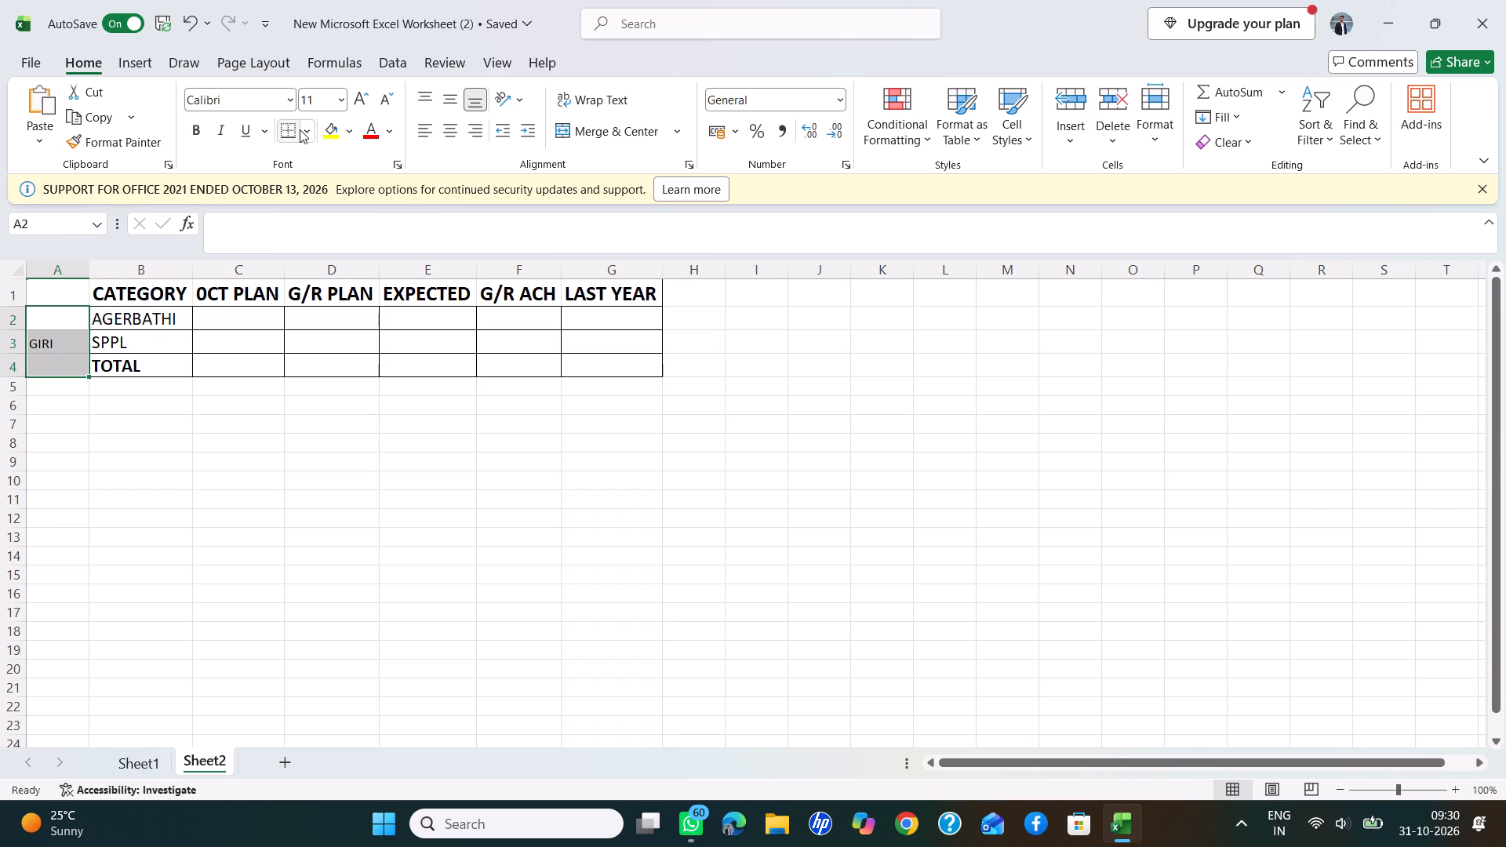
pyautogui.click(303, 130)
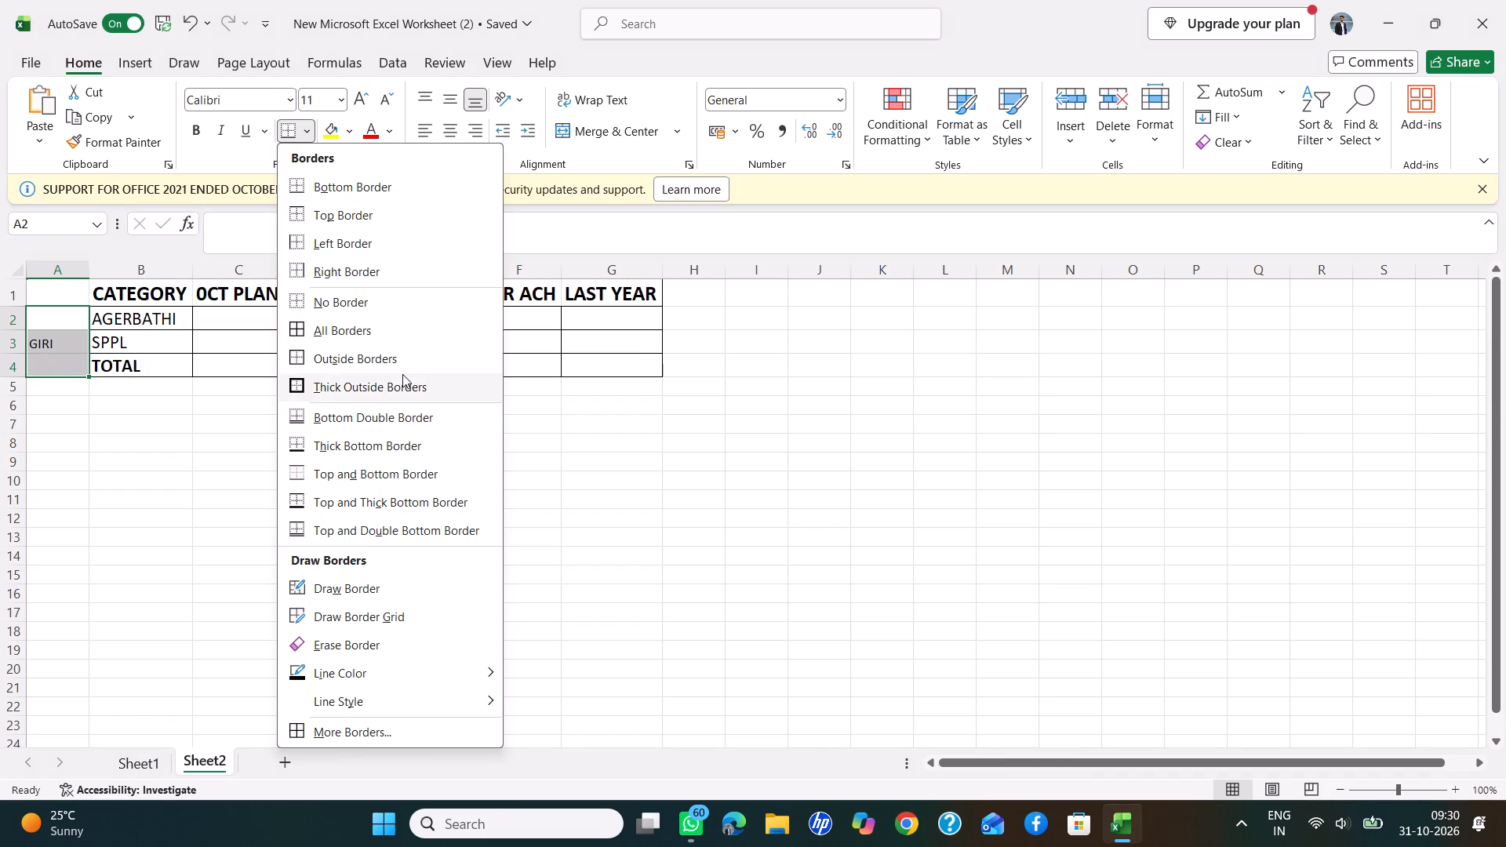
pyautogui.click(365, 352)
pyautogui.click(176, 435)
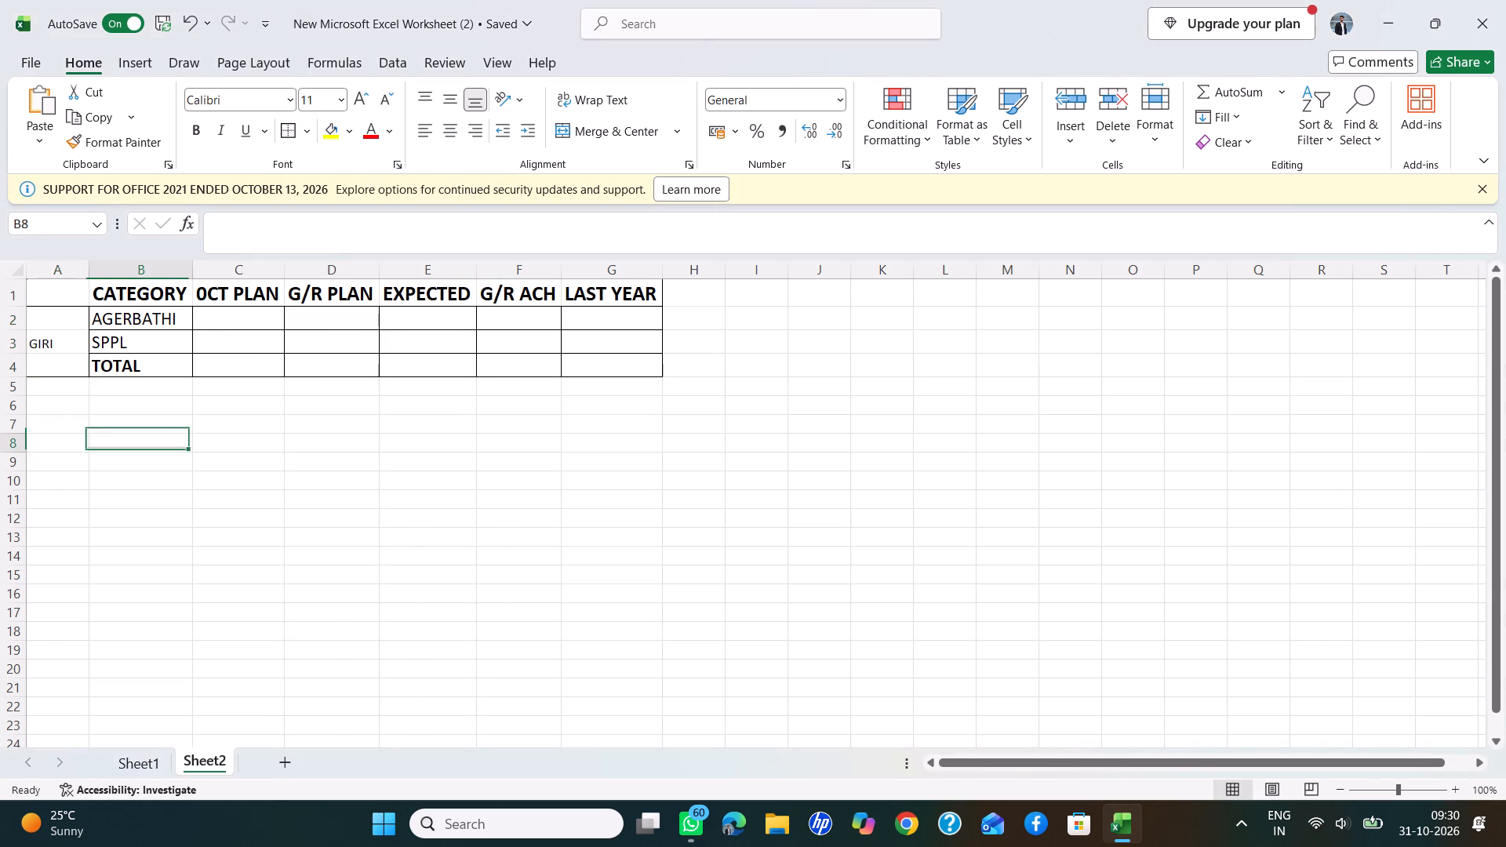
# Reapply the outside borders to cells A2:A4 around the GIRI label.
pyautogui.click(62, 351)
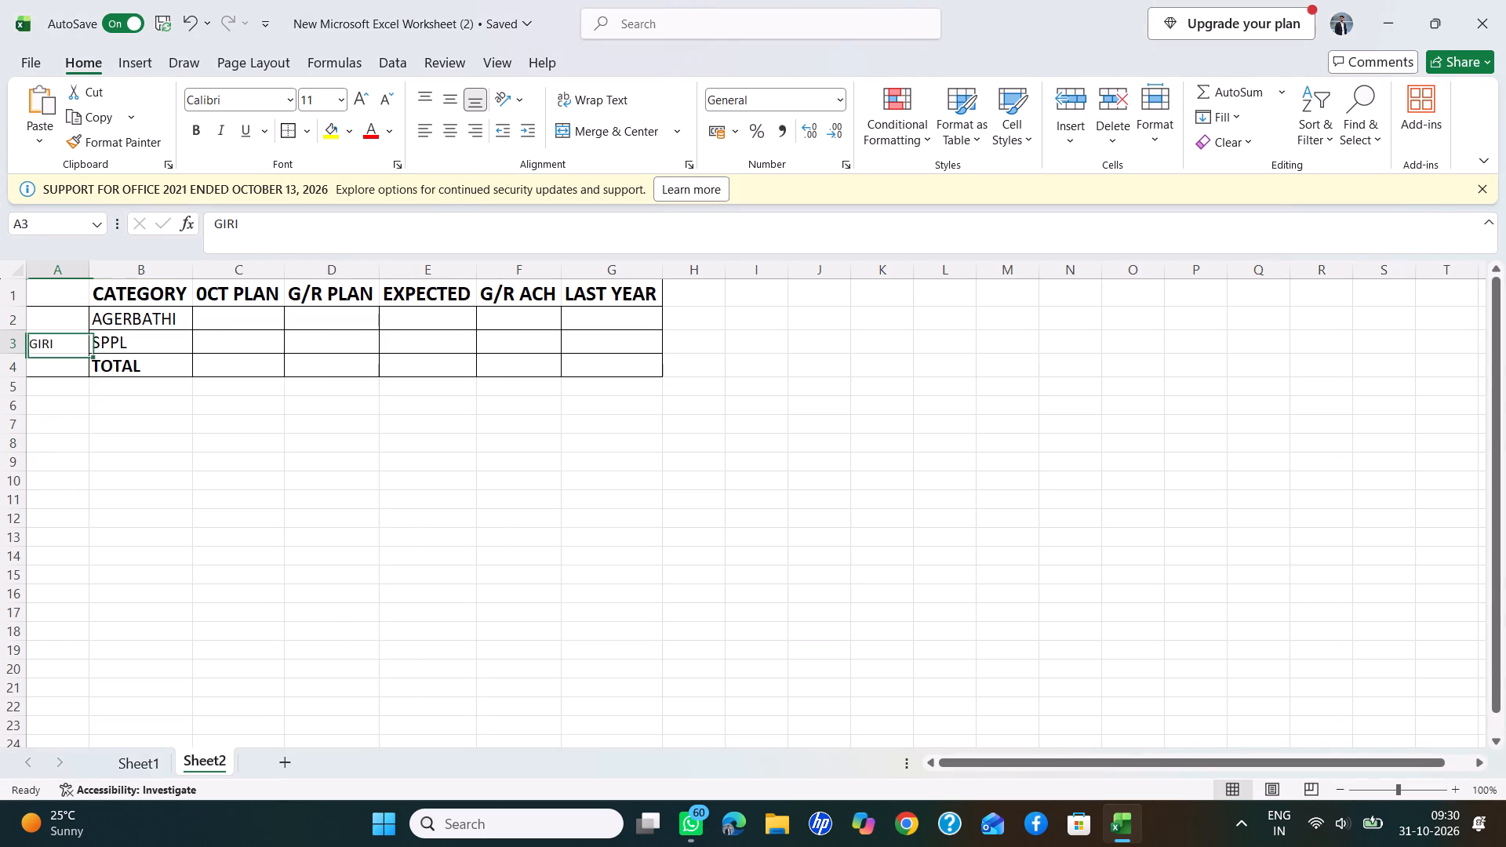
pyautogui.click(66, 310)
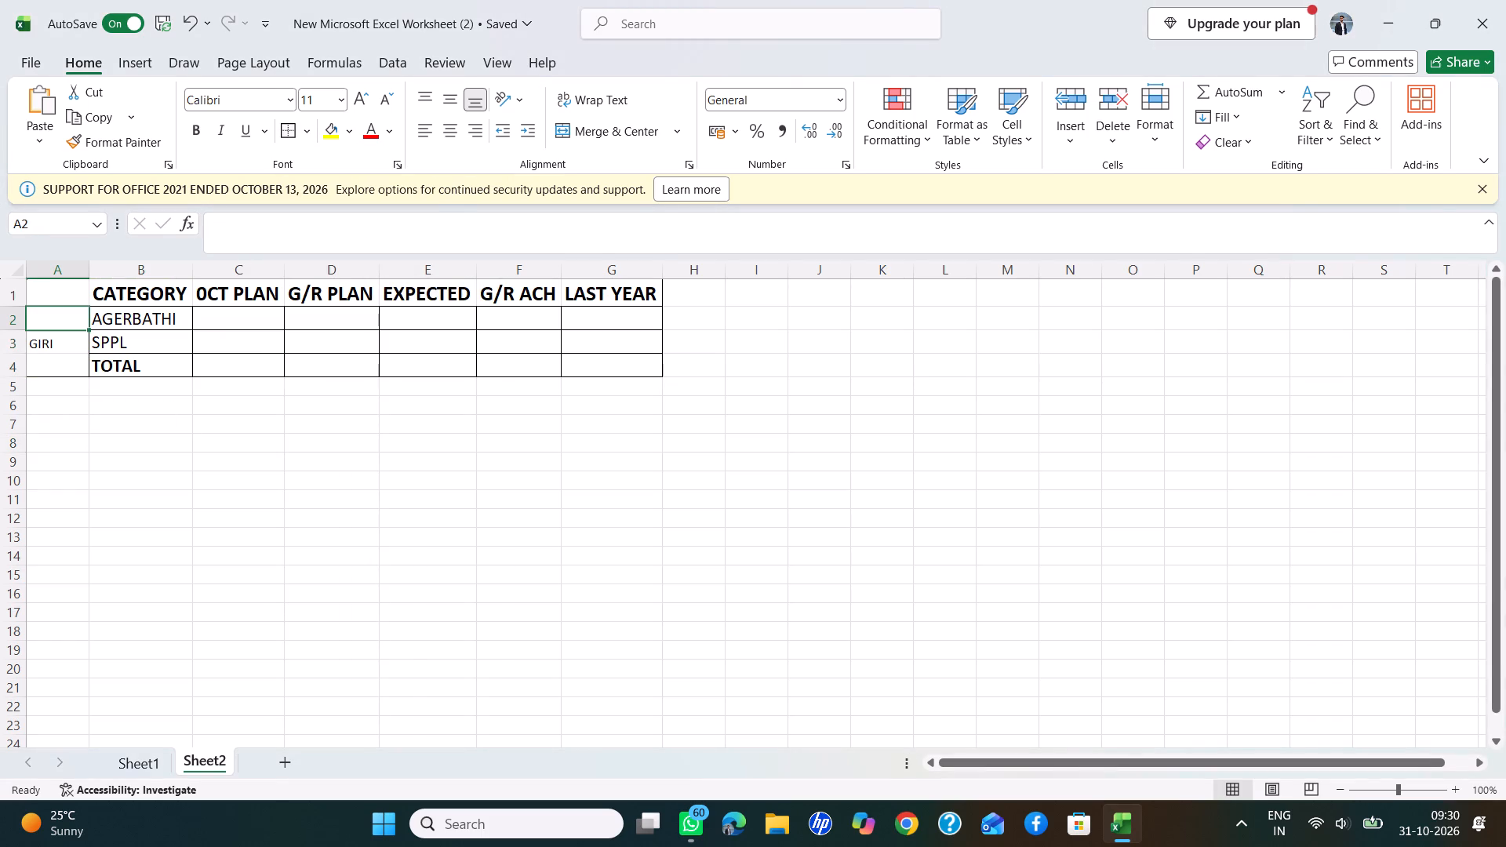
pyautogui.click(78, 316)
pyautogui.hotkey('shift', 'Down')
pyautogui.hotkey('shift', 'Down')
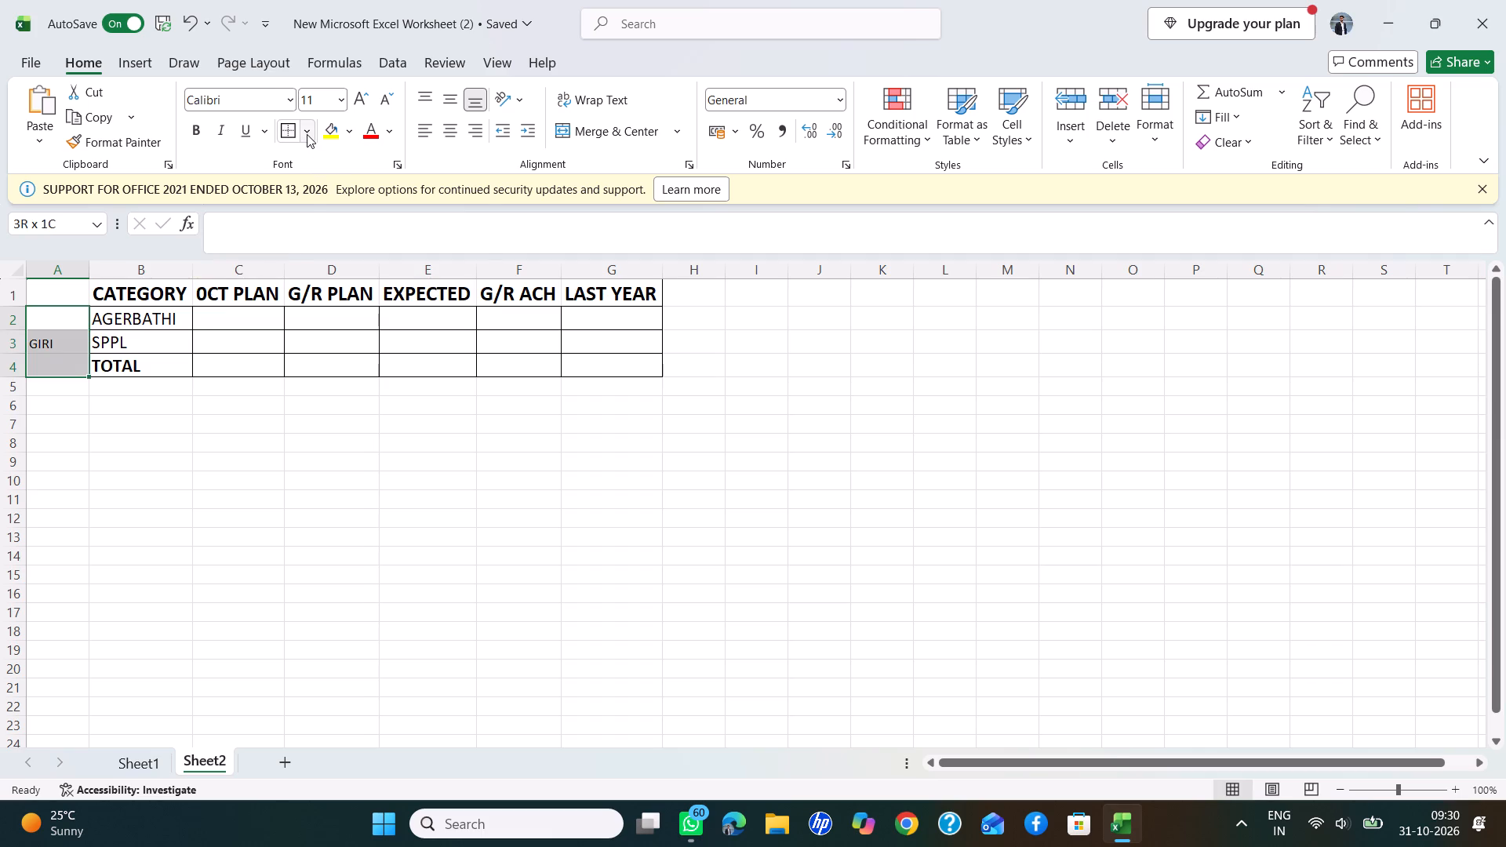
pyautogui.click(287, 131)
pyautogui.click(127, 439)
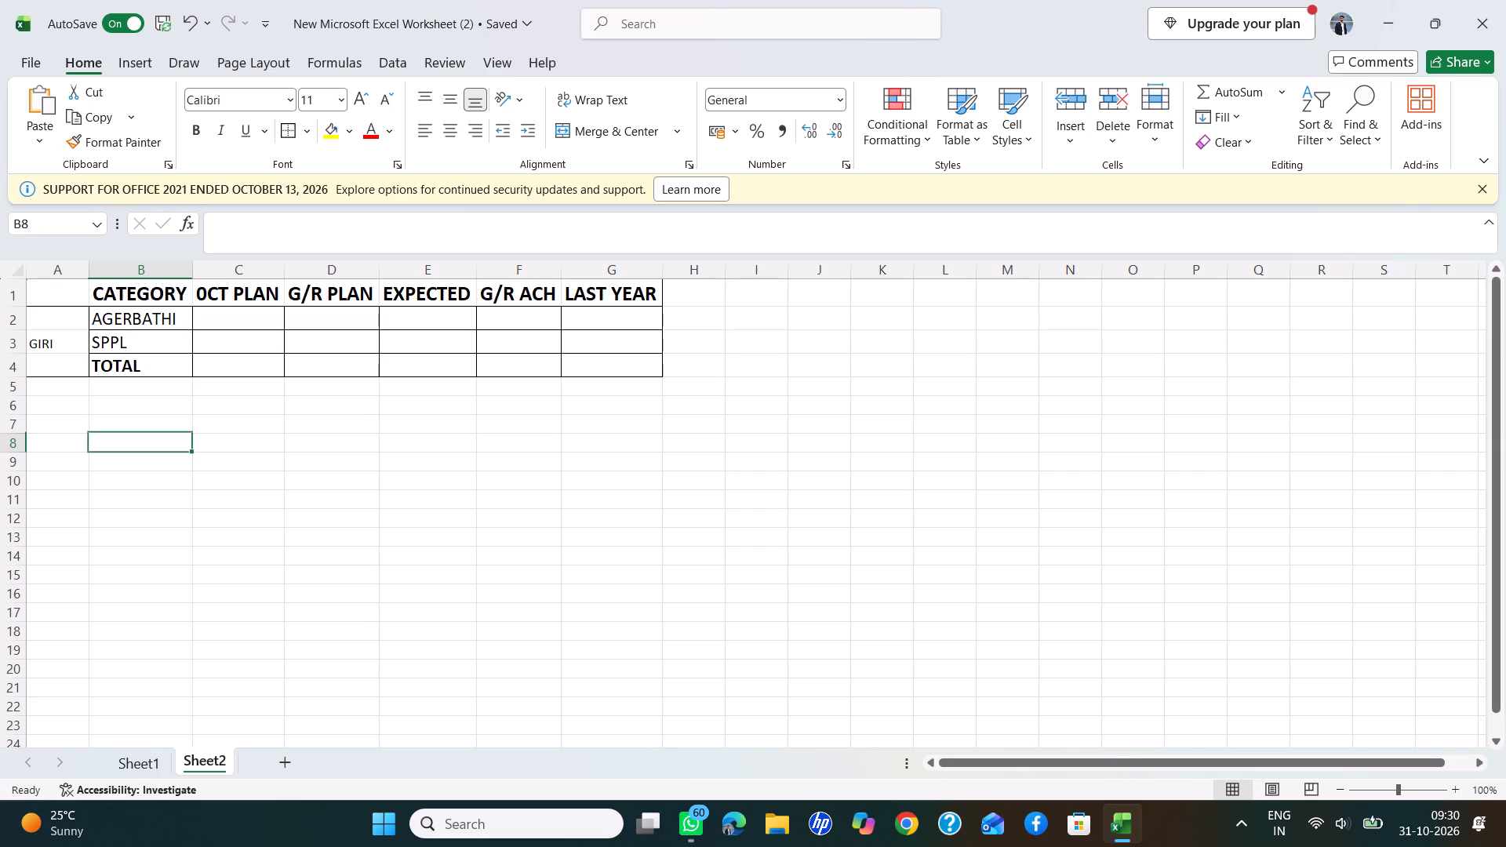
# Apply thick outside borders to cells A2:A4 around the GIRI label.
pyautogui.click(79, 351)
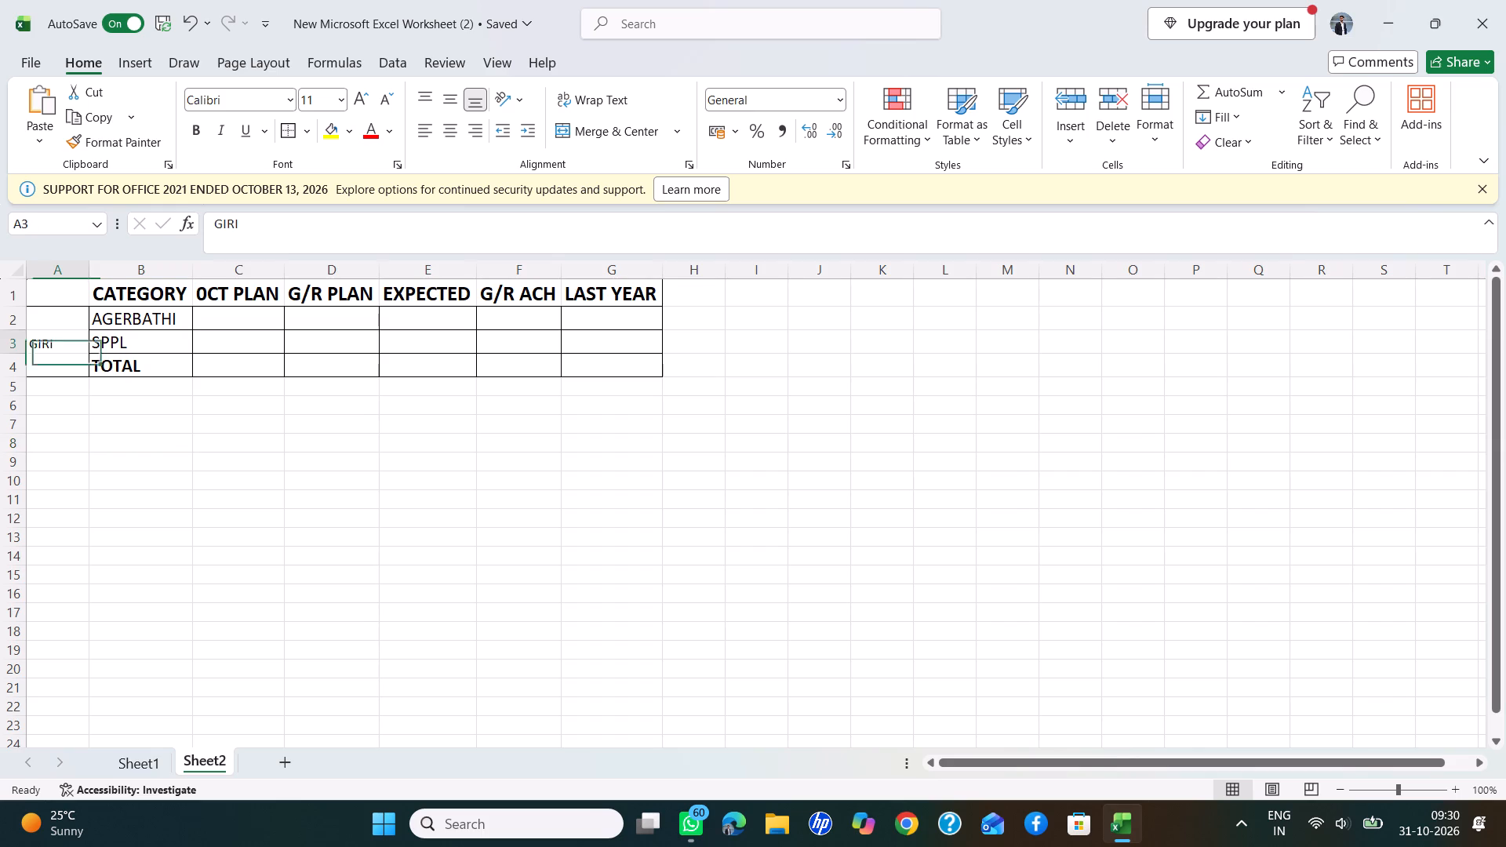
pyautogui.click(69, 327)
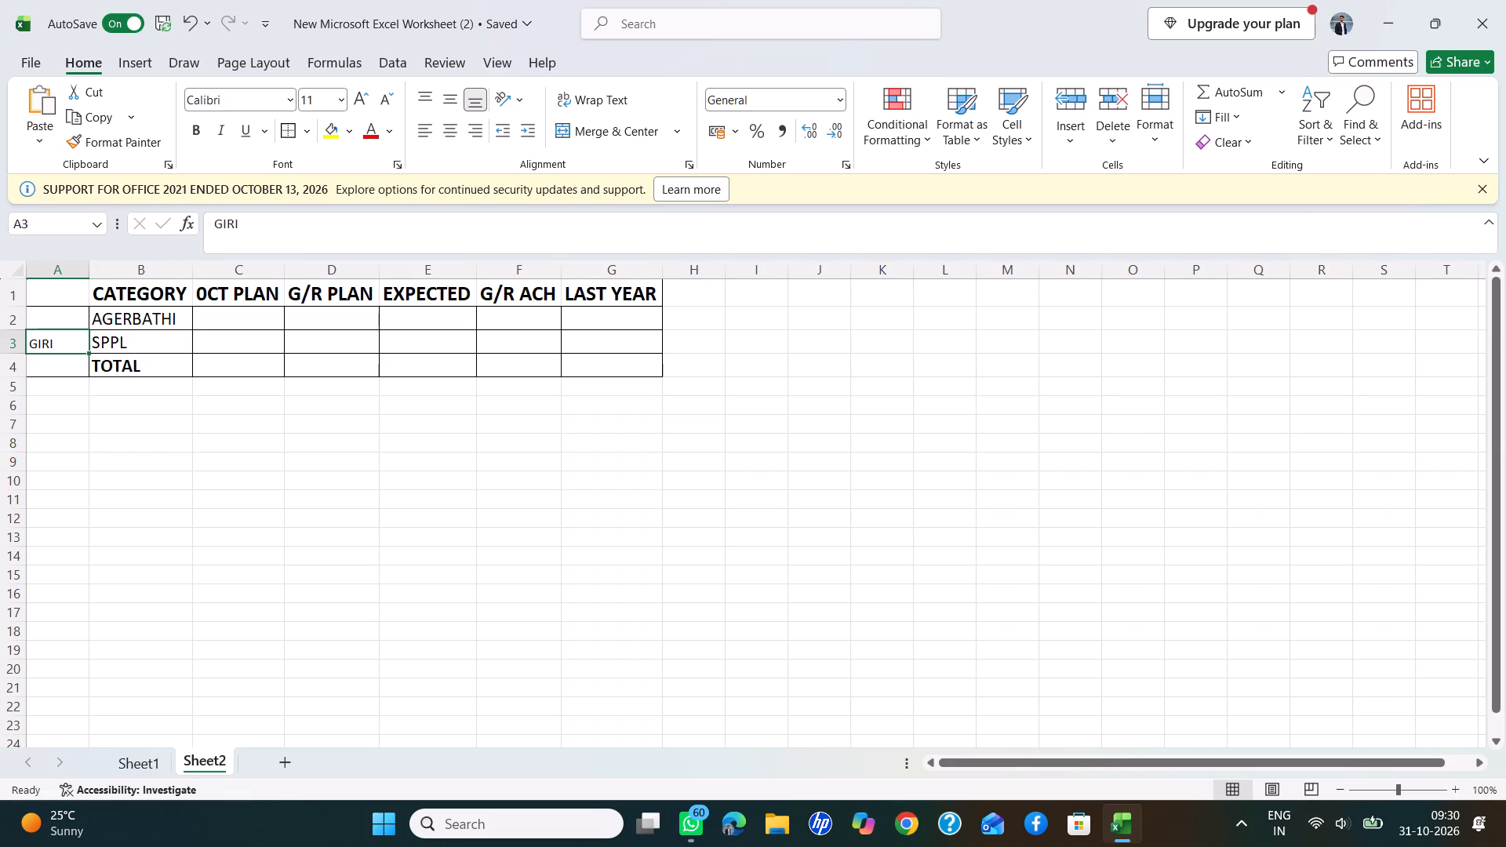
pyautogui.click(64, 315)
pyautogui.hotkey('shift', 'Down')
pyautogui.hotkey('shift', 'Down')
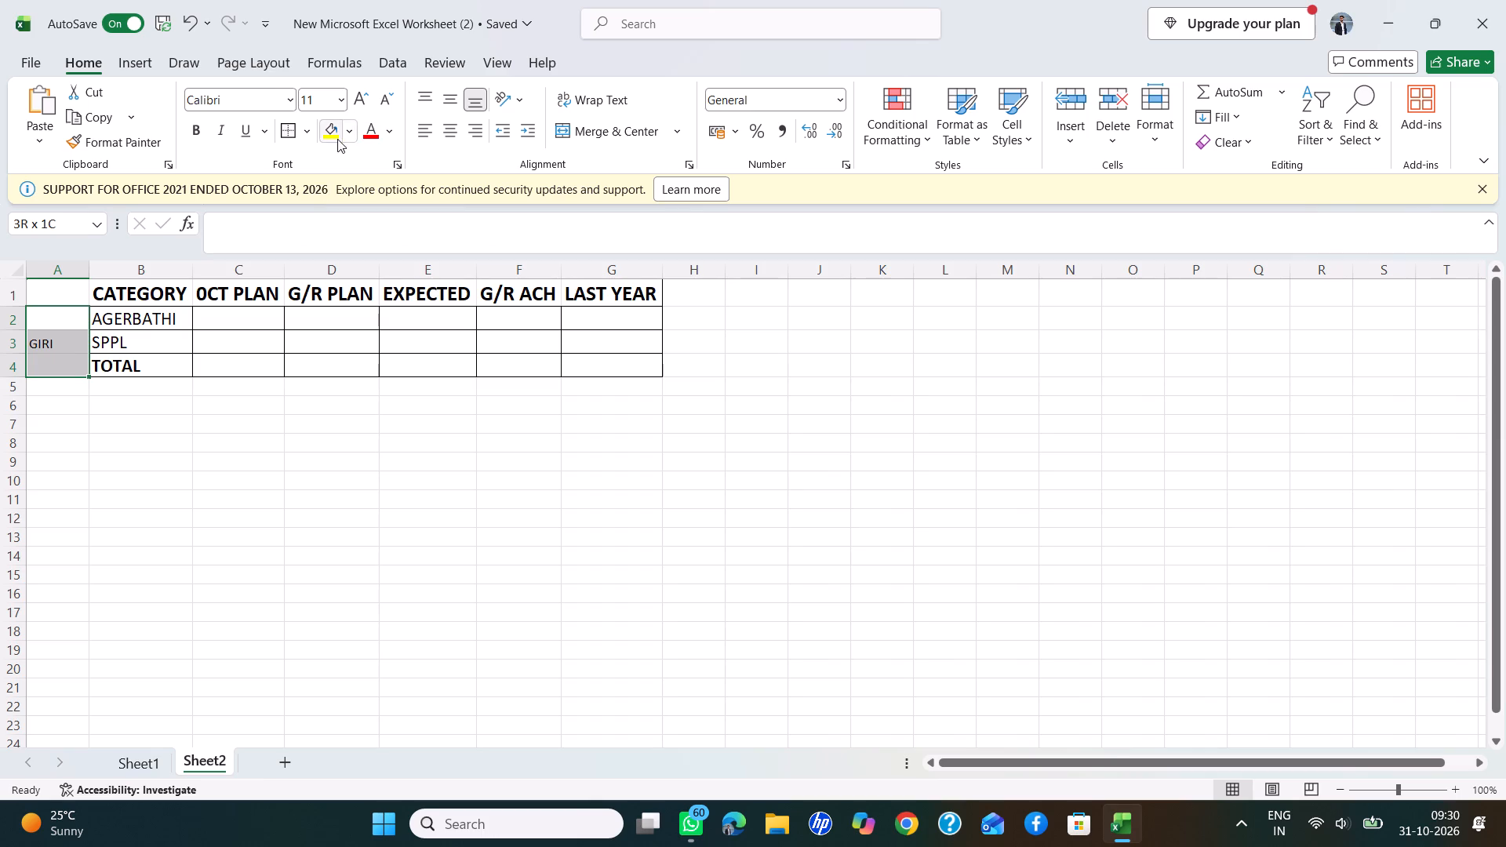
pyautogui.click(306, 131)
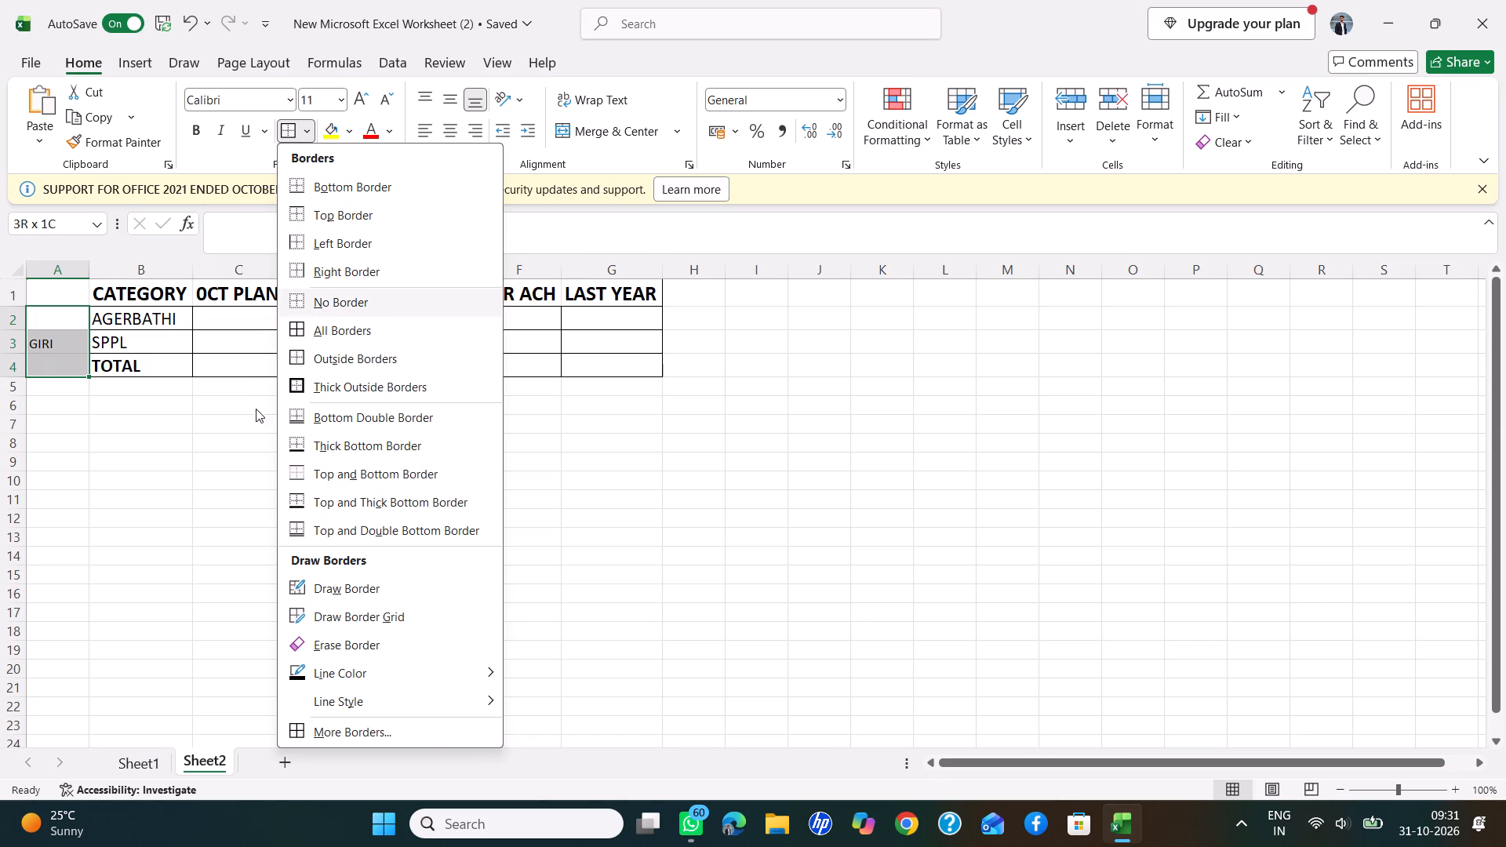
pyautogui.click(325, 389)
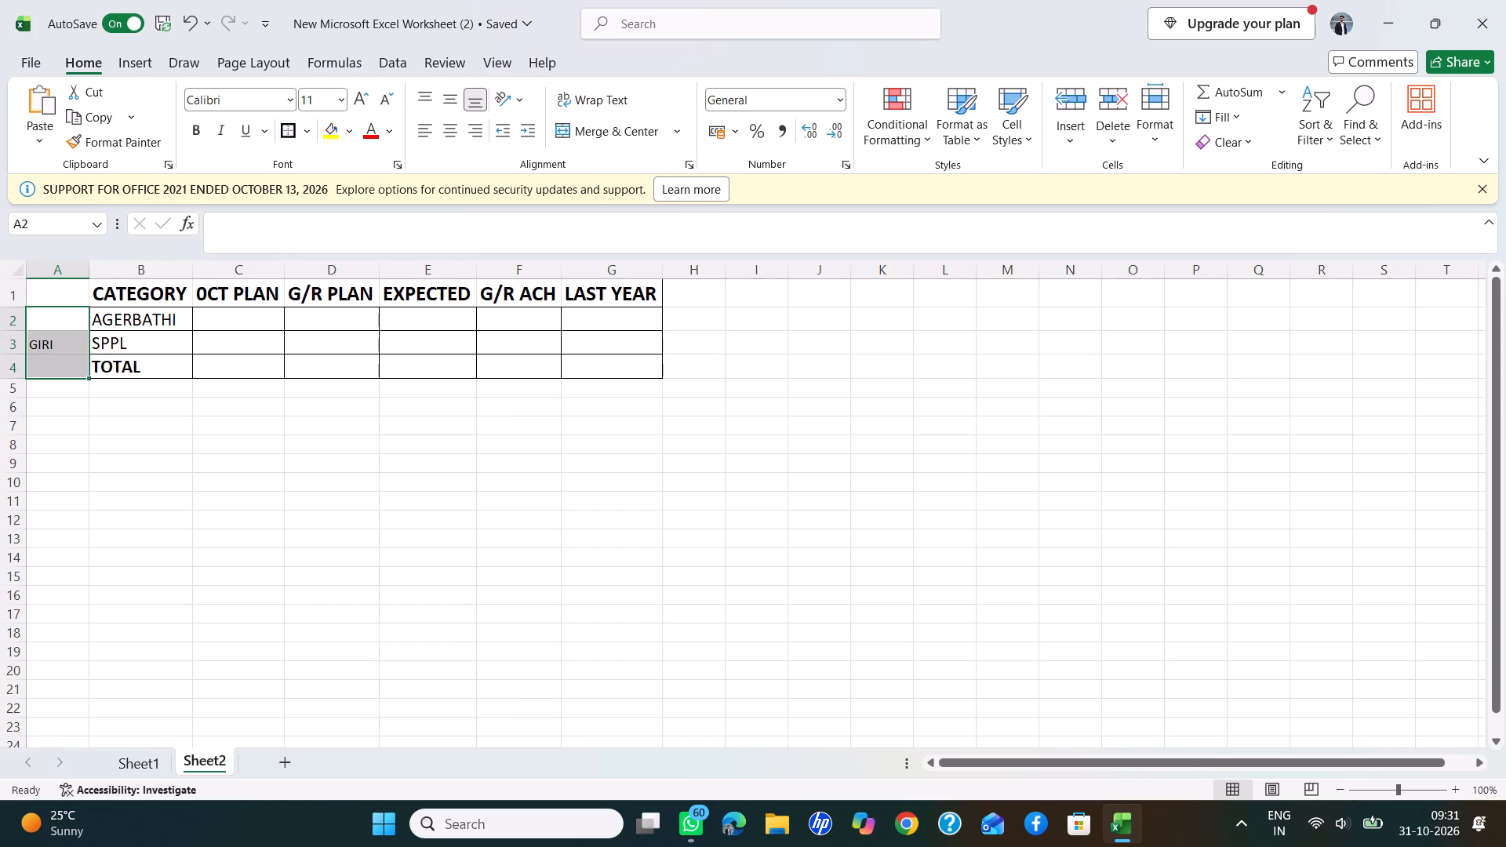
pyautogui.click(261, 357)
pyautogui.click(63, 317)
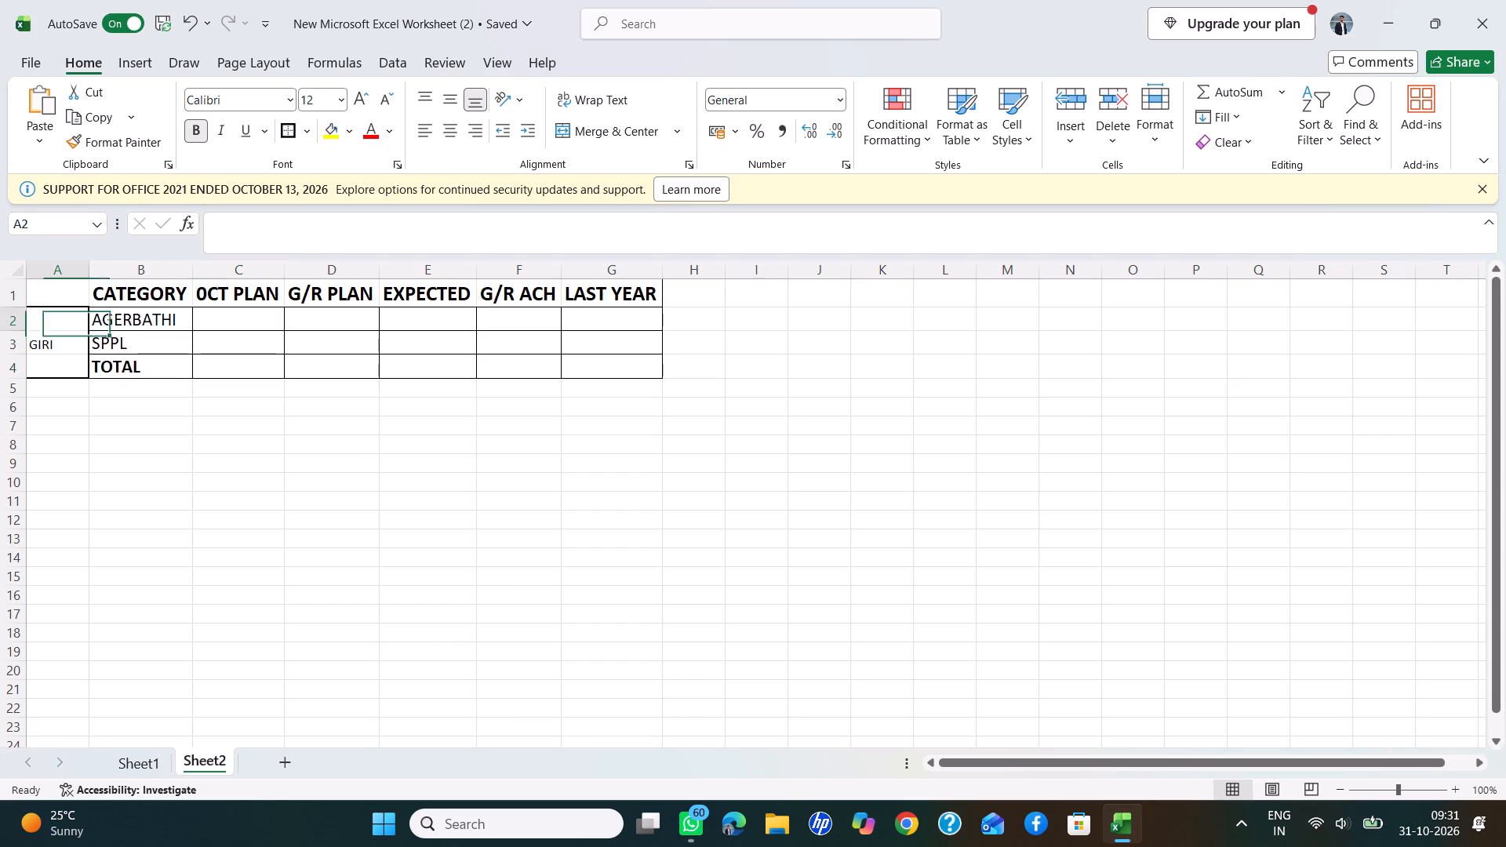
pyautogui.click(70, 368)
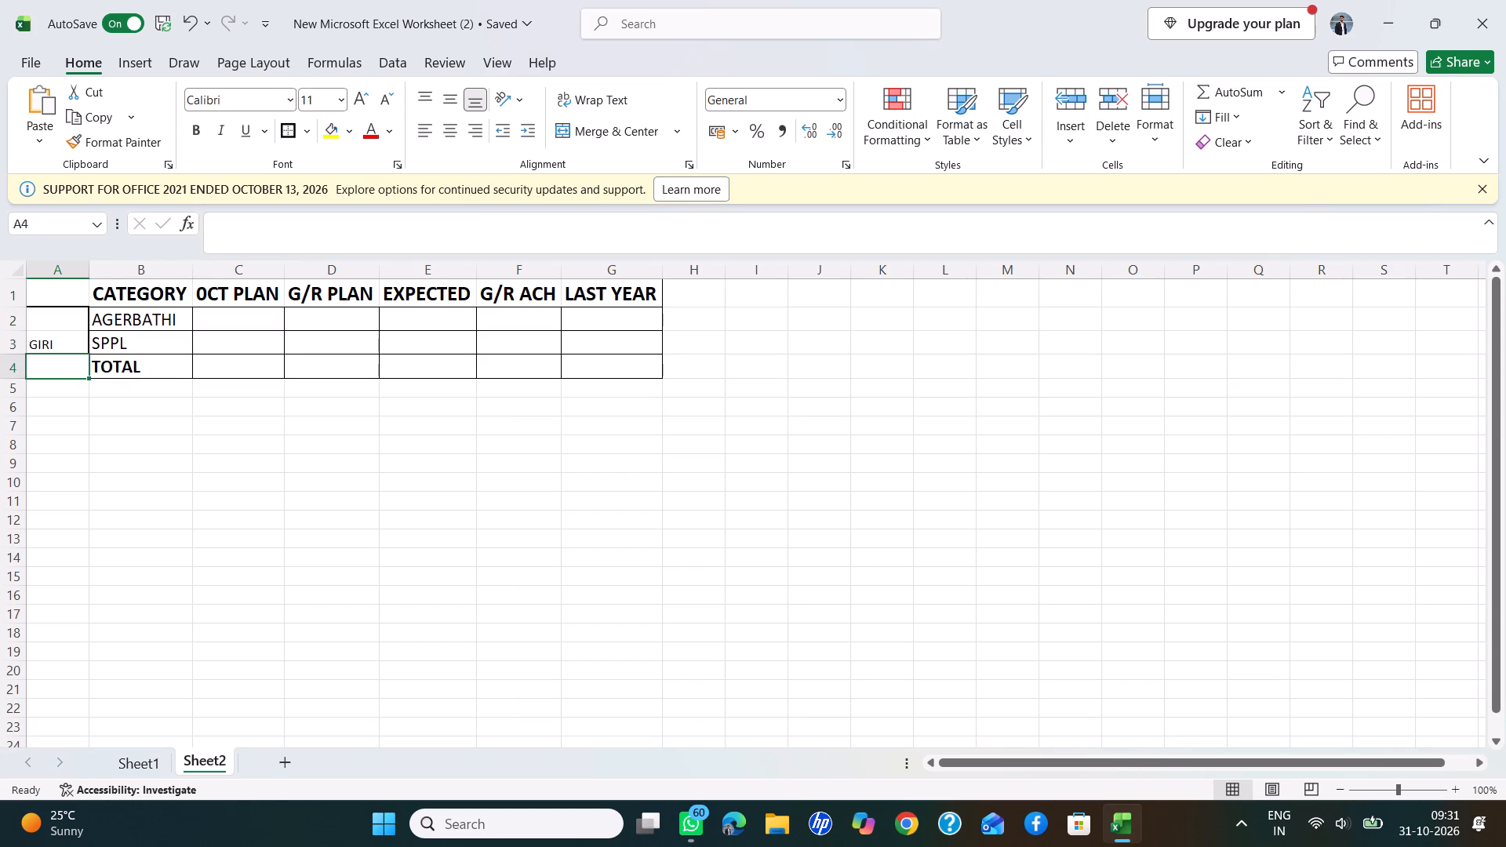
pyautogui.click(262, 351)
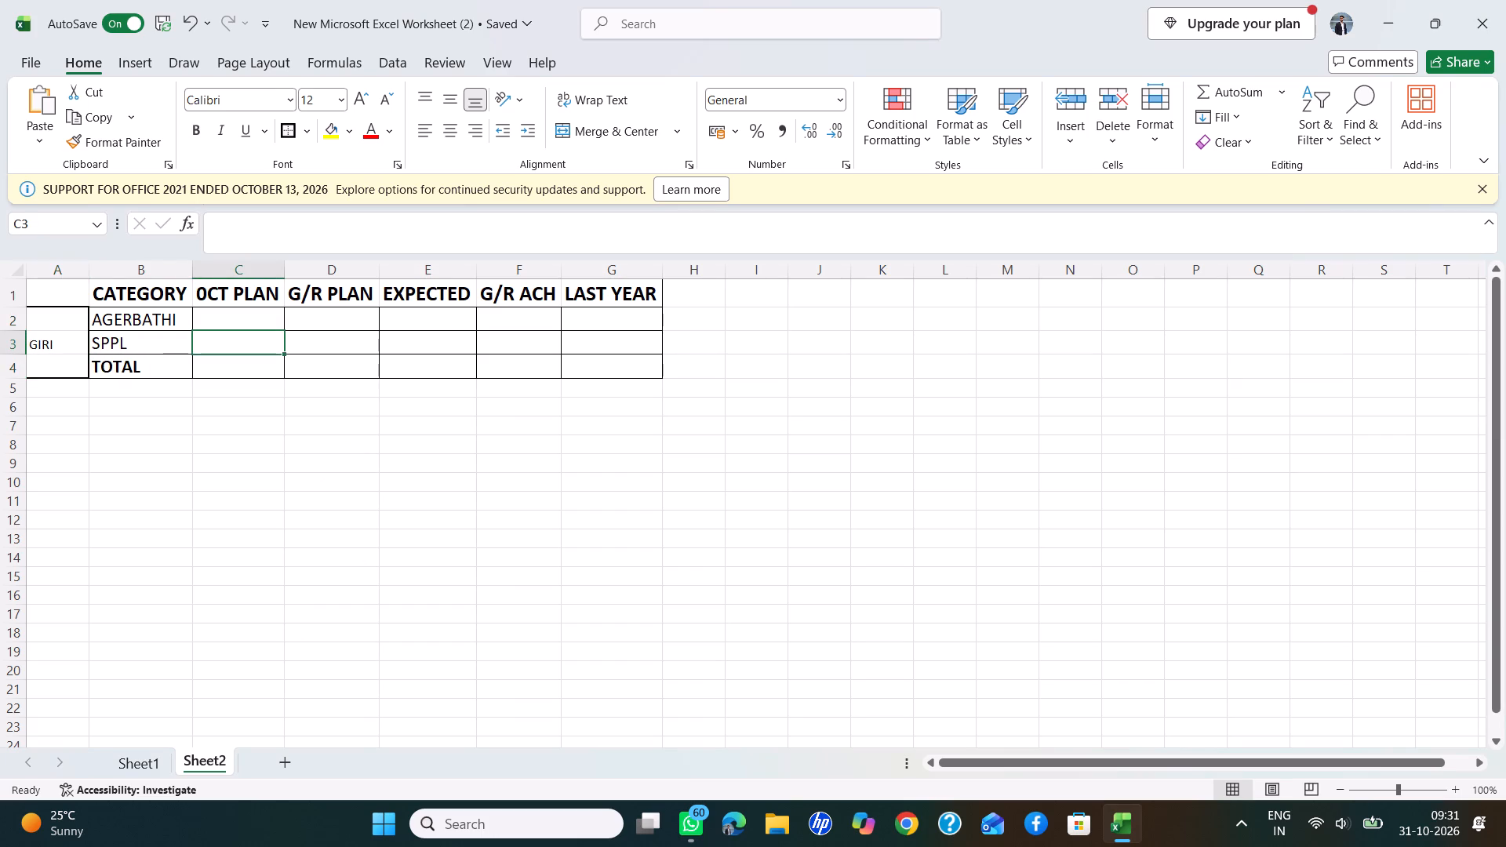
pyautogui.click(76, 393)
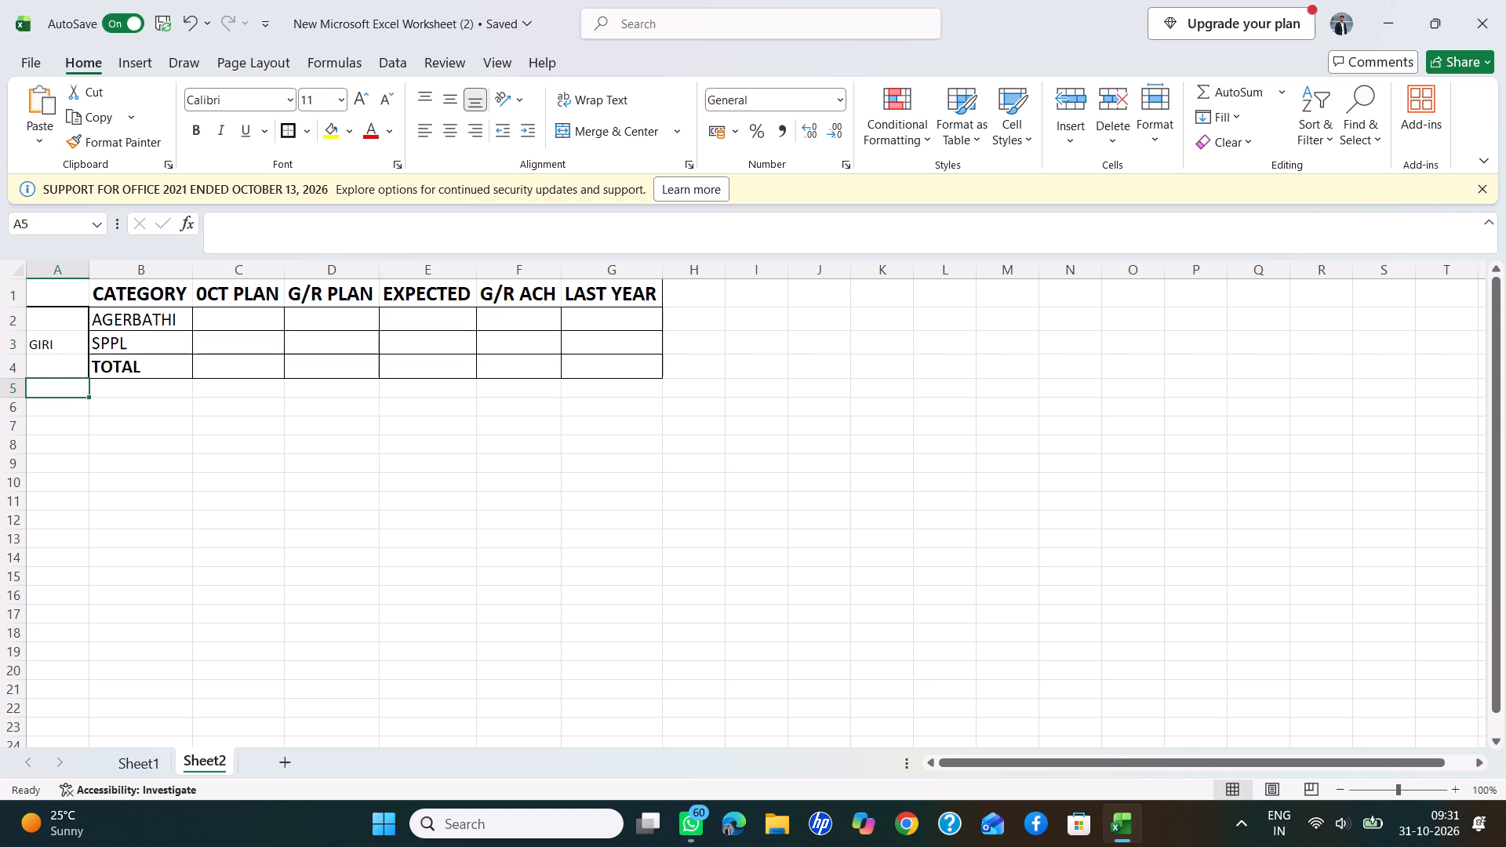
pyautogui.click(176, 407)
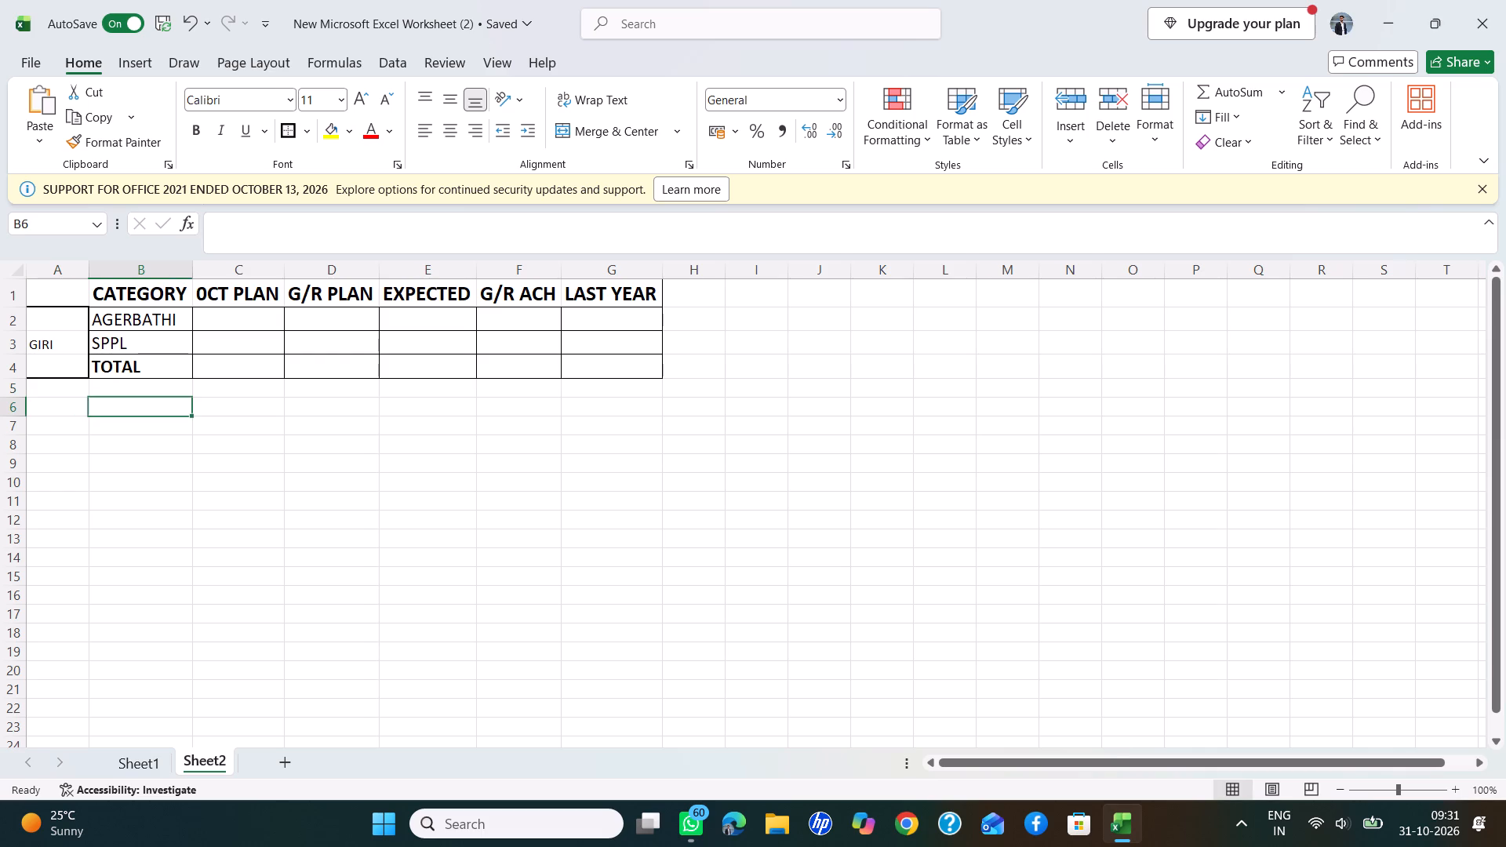
# Check the plan picture on Sheet1, then replace the thick border around A2:A4 on Sheet2 with regular outside borders.
pyautogui.click(140, 773)
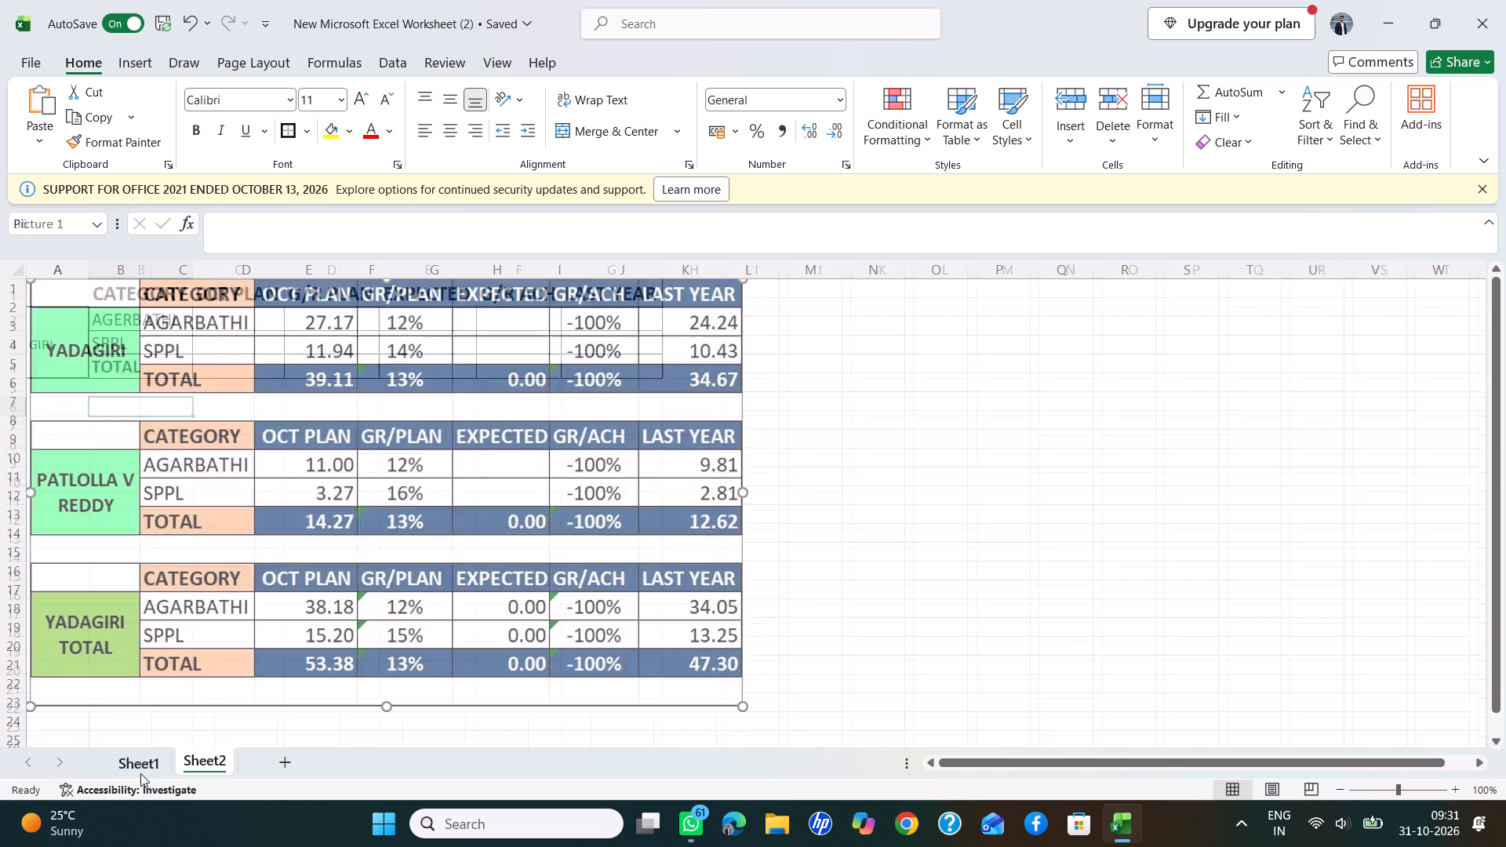
pyautogui.click(78, 371)
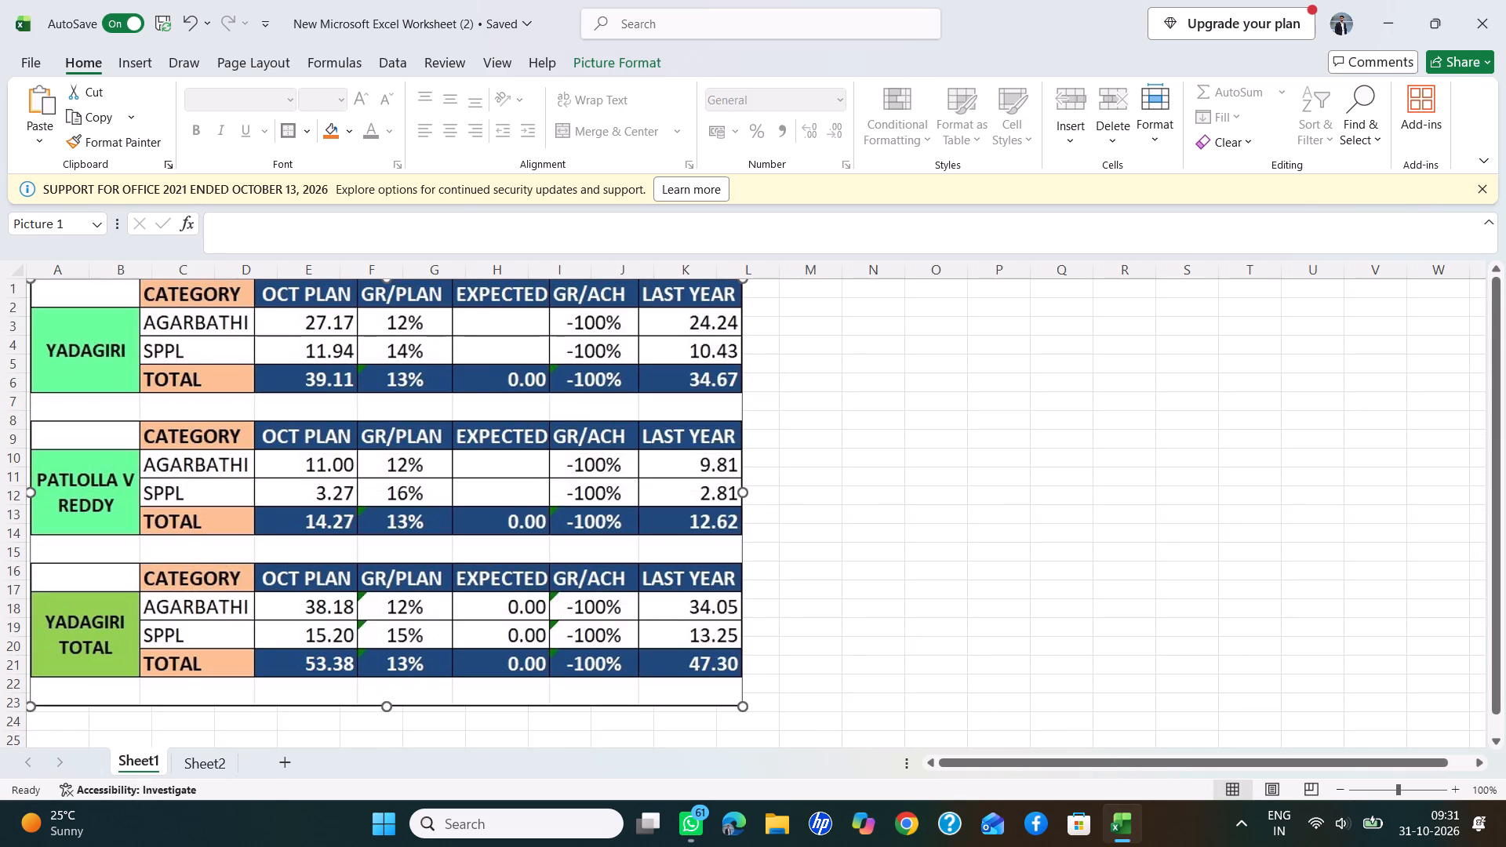
pyautogui.click(205, 774)
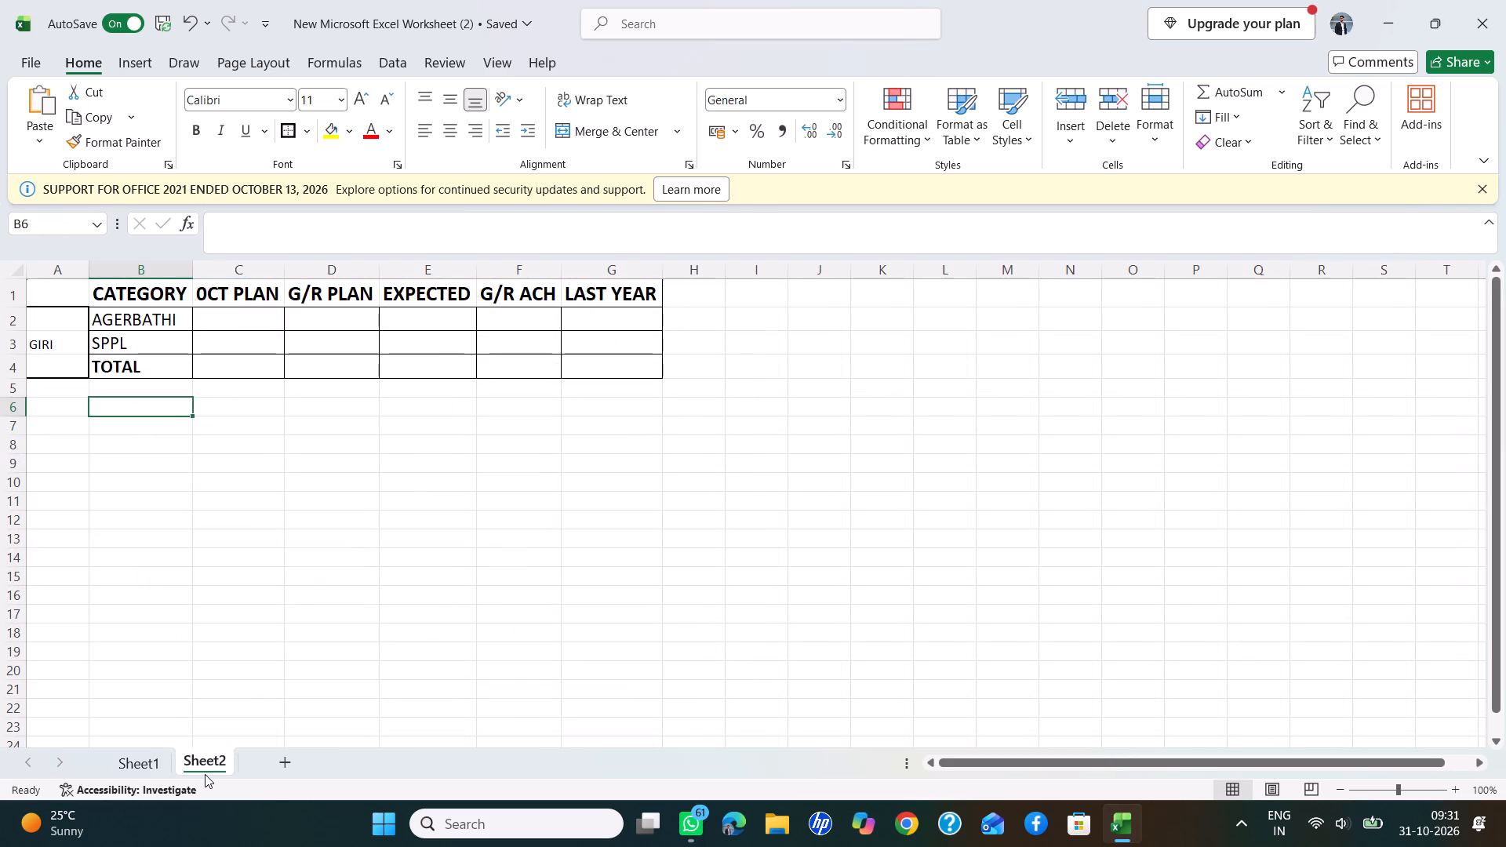
pyautogui.click(141, 762)
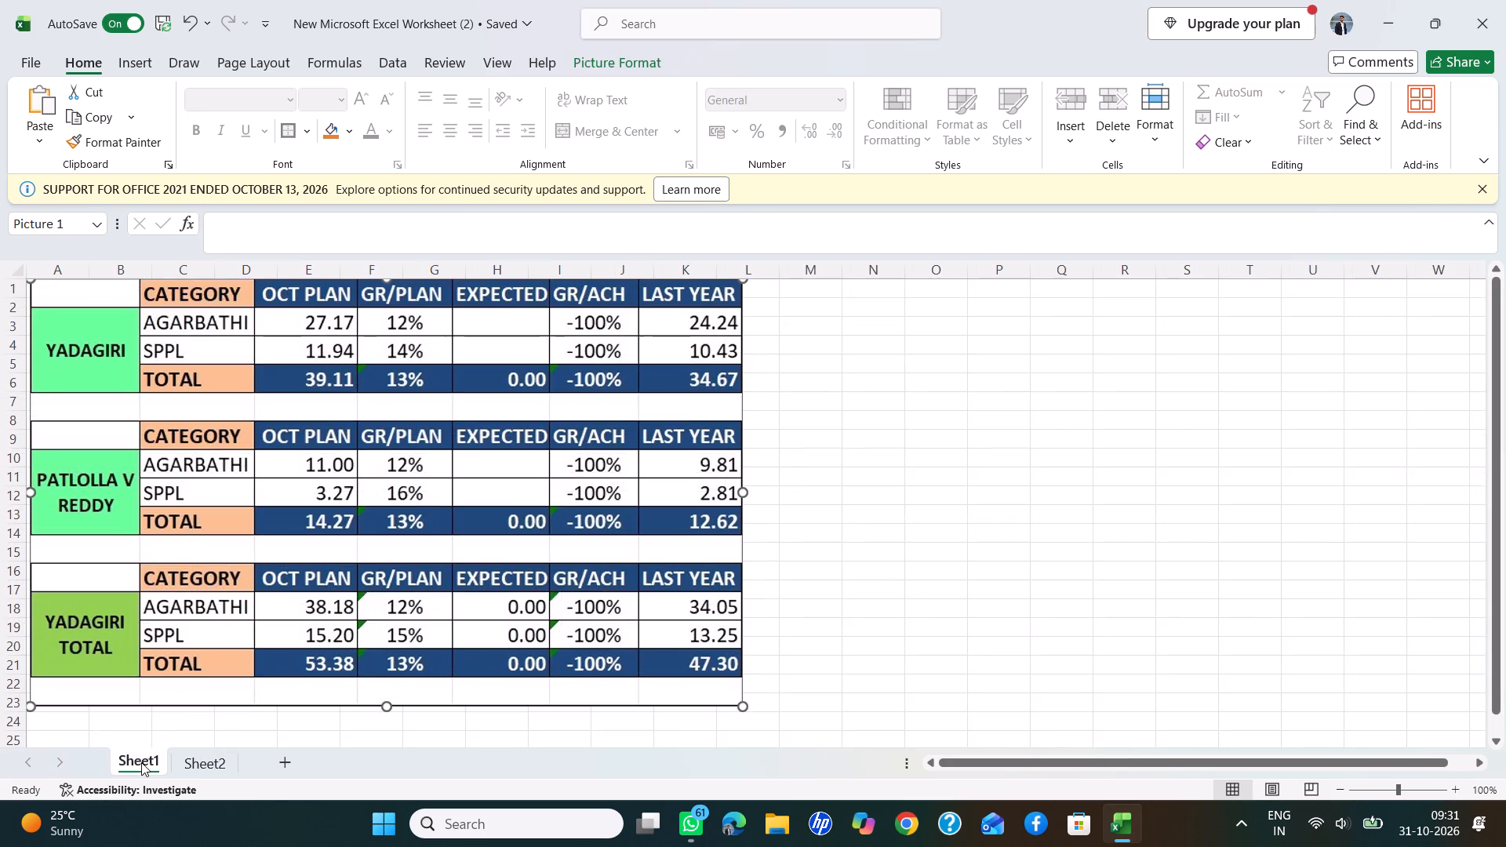
pyautogui.click(198, 769)
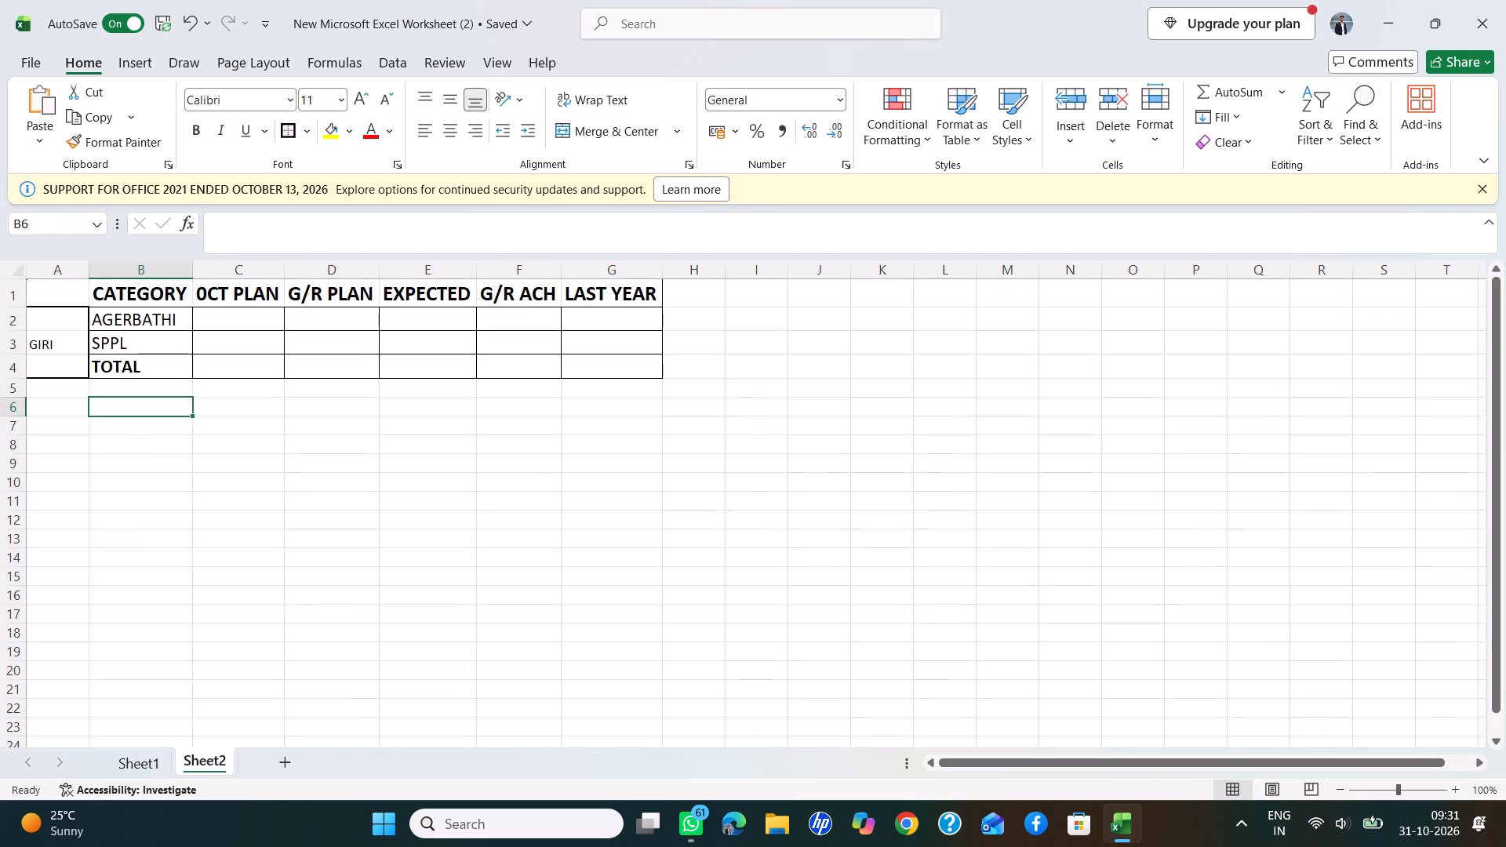
pyautogui.click(68, 320)
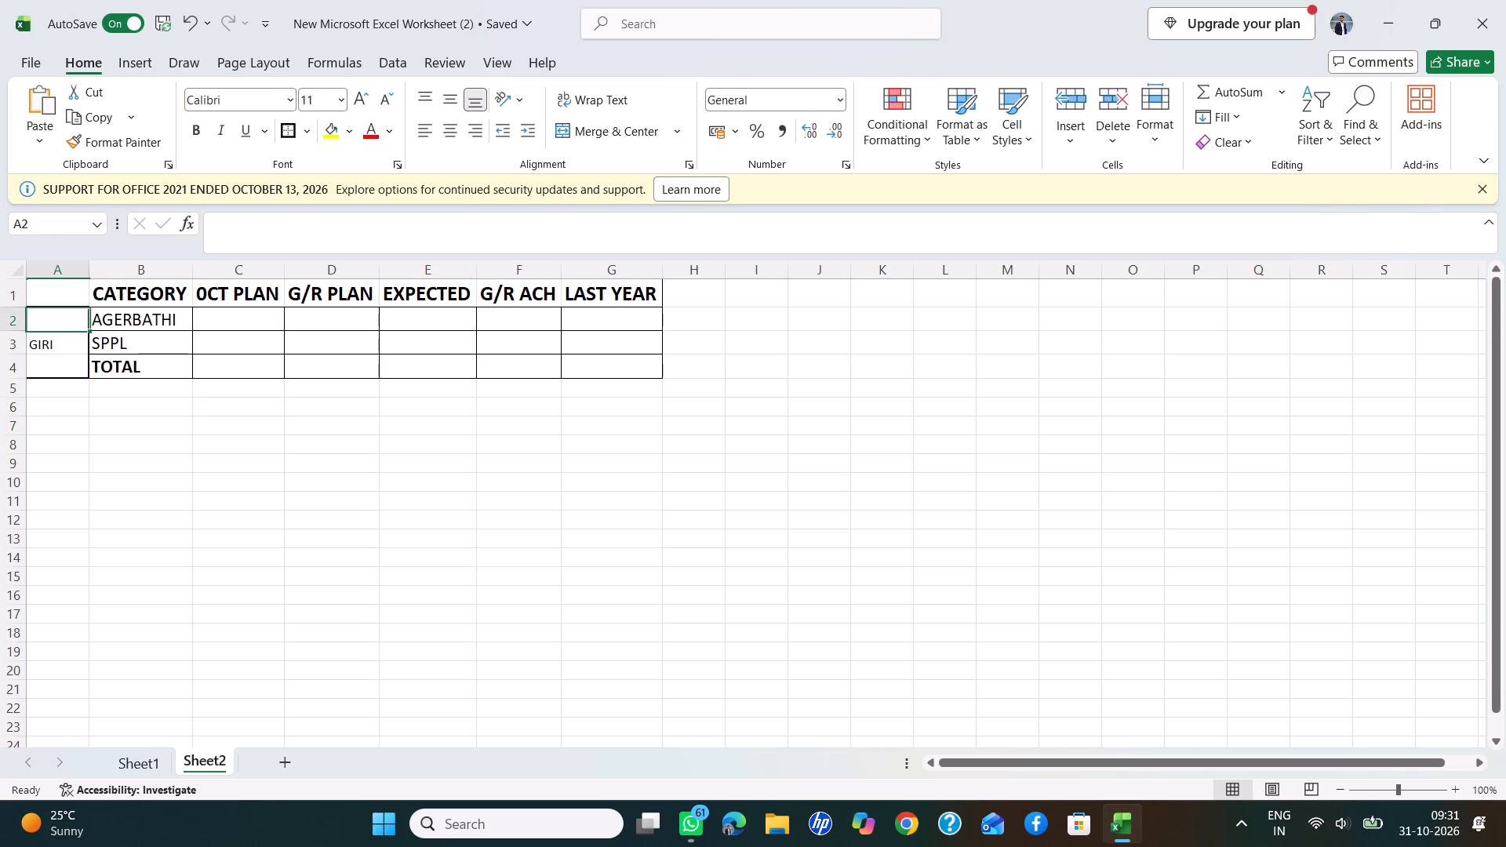
pyautogui.hotkey('shift', 'Down')
pyautogui.hotkey('shift', 'Down')
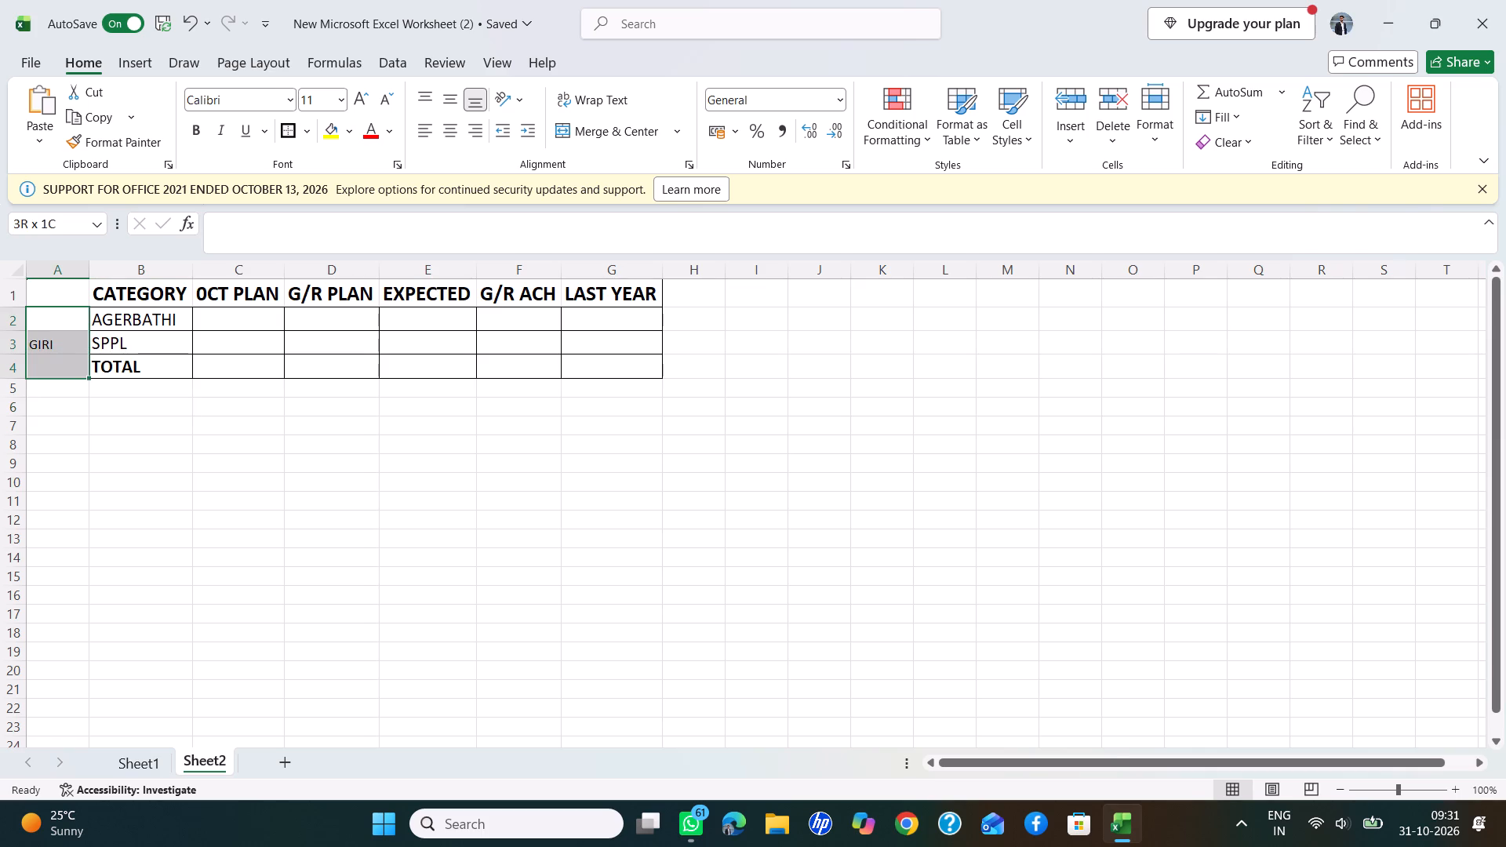
pyautogui.click(308, 128)
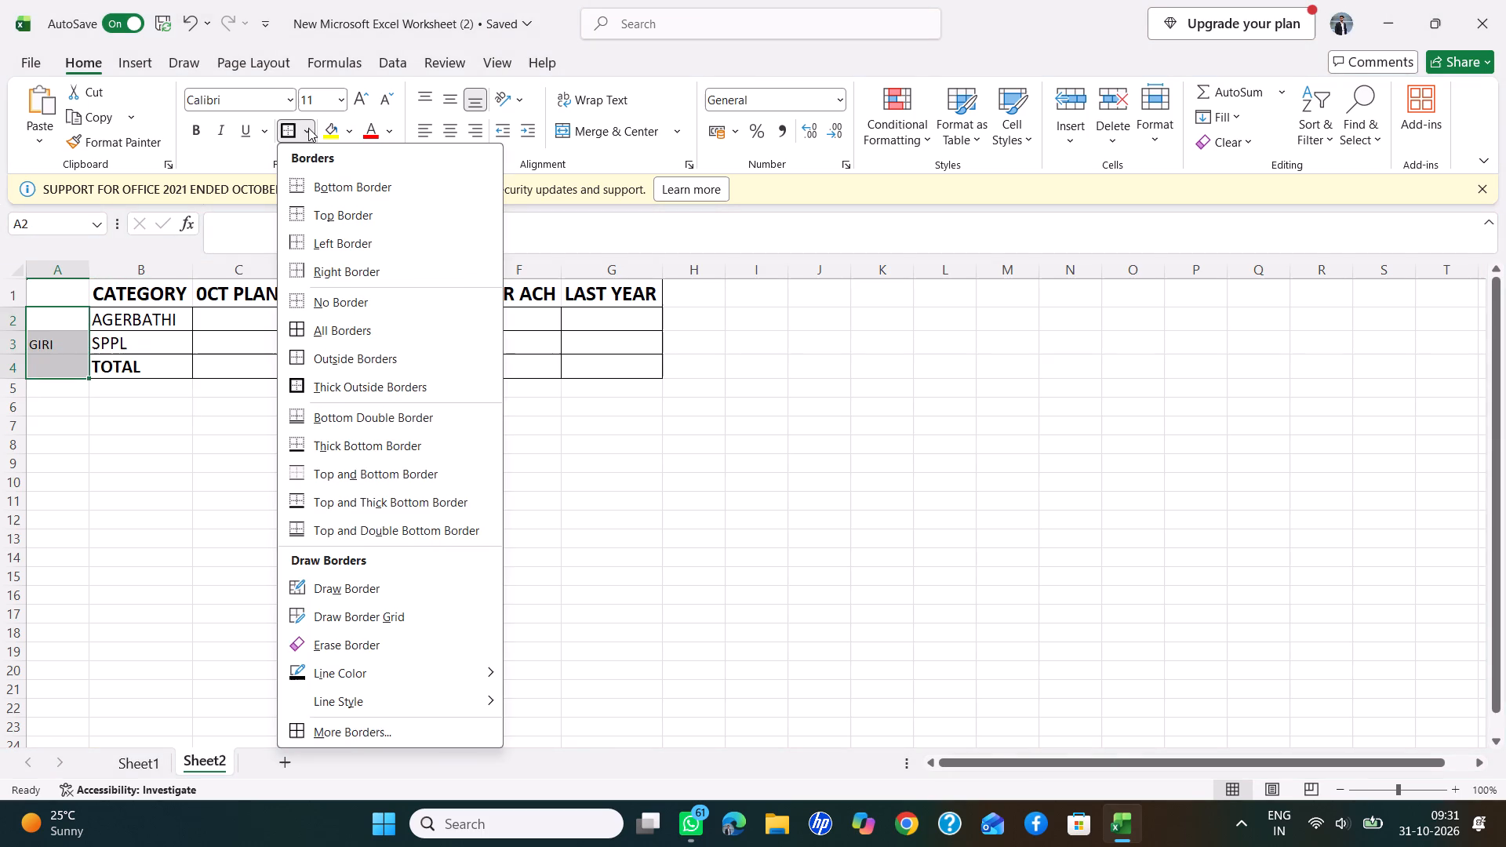
pyautogui.click(331, 360)
pyautogui.click(203, 407)
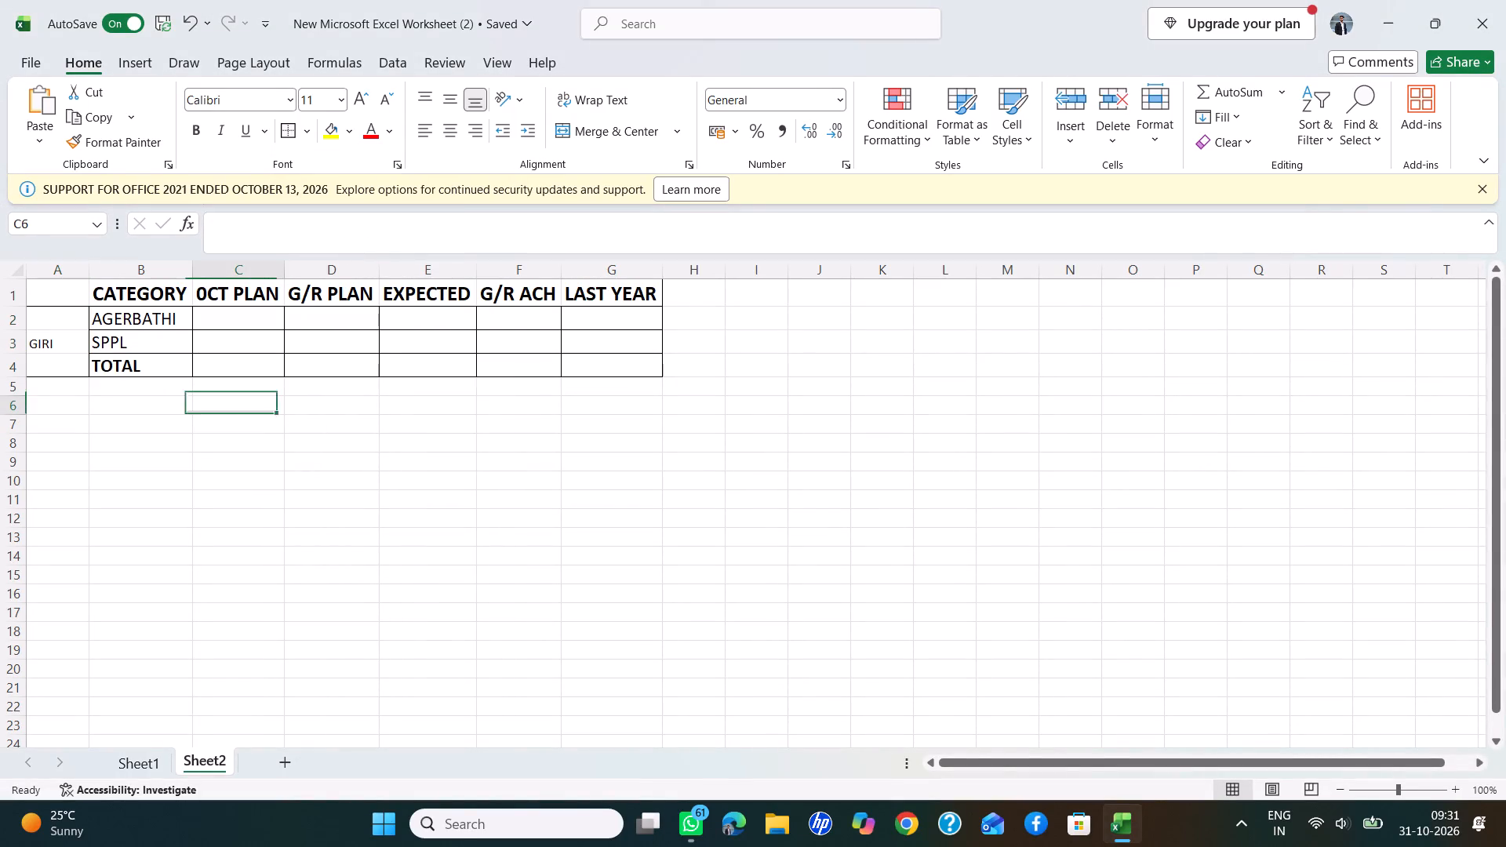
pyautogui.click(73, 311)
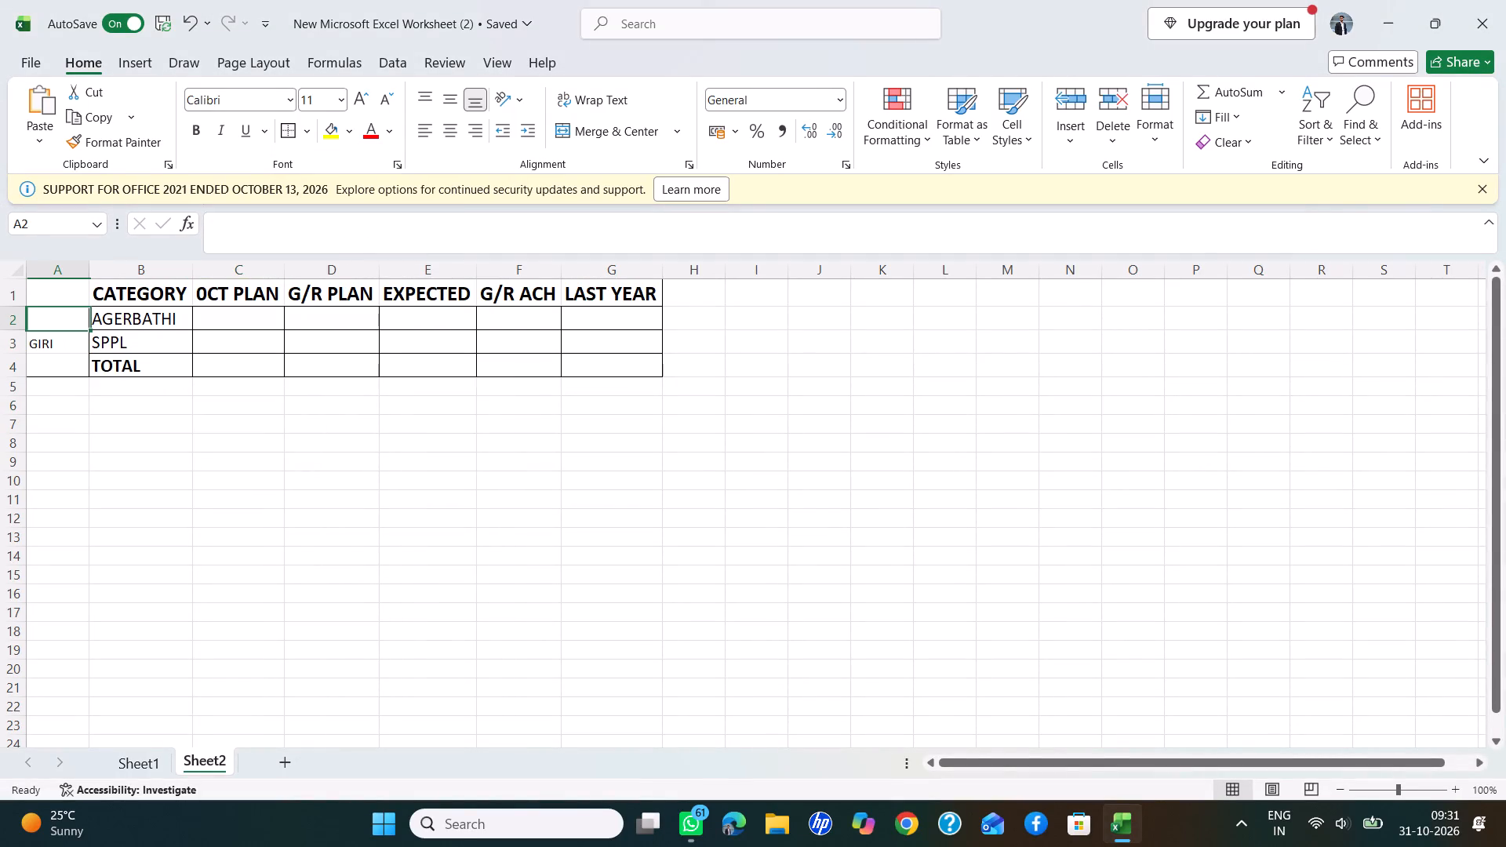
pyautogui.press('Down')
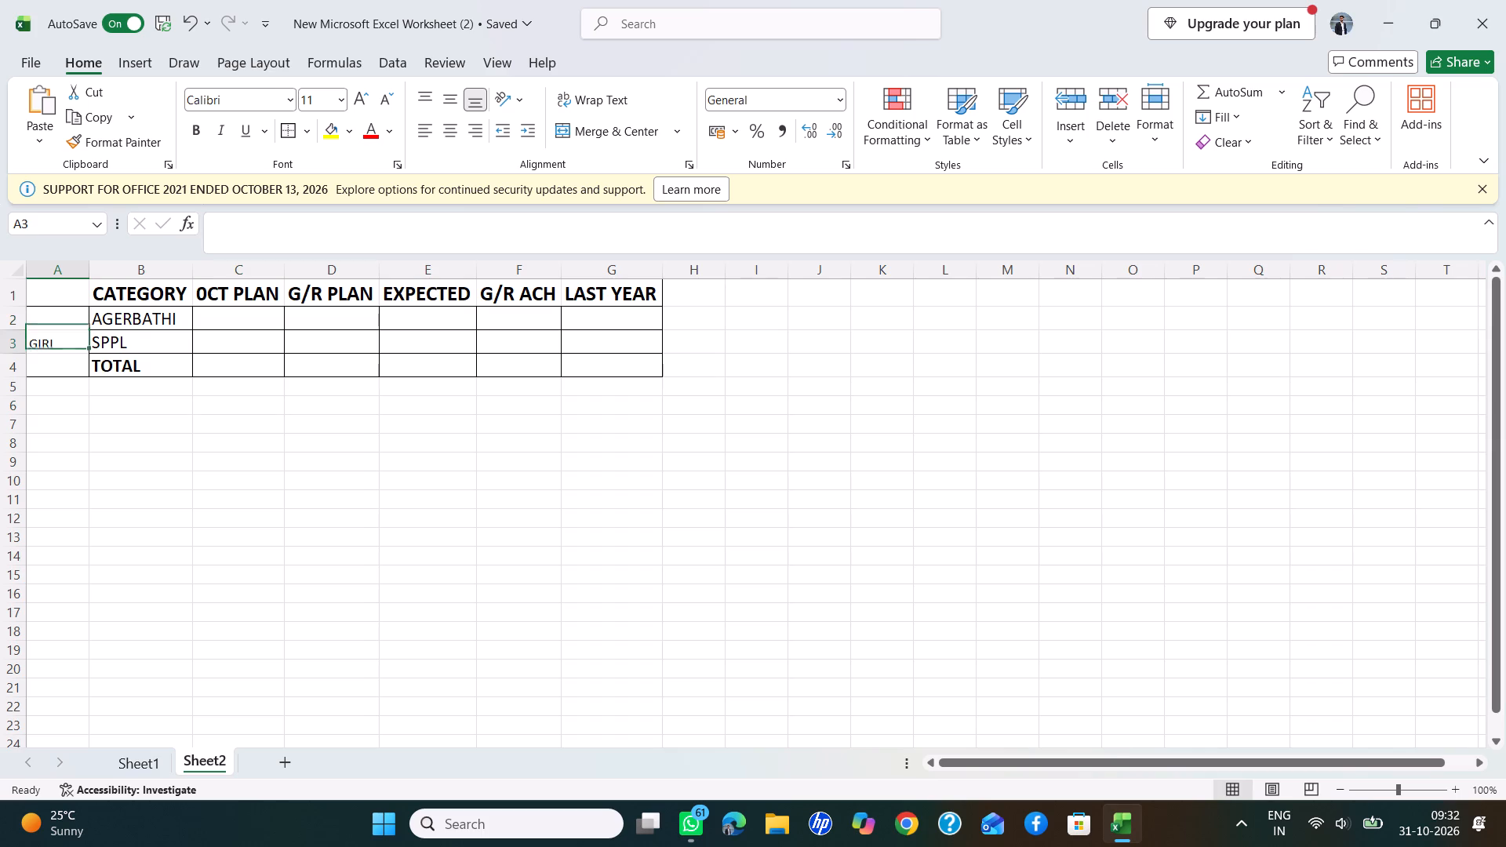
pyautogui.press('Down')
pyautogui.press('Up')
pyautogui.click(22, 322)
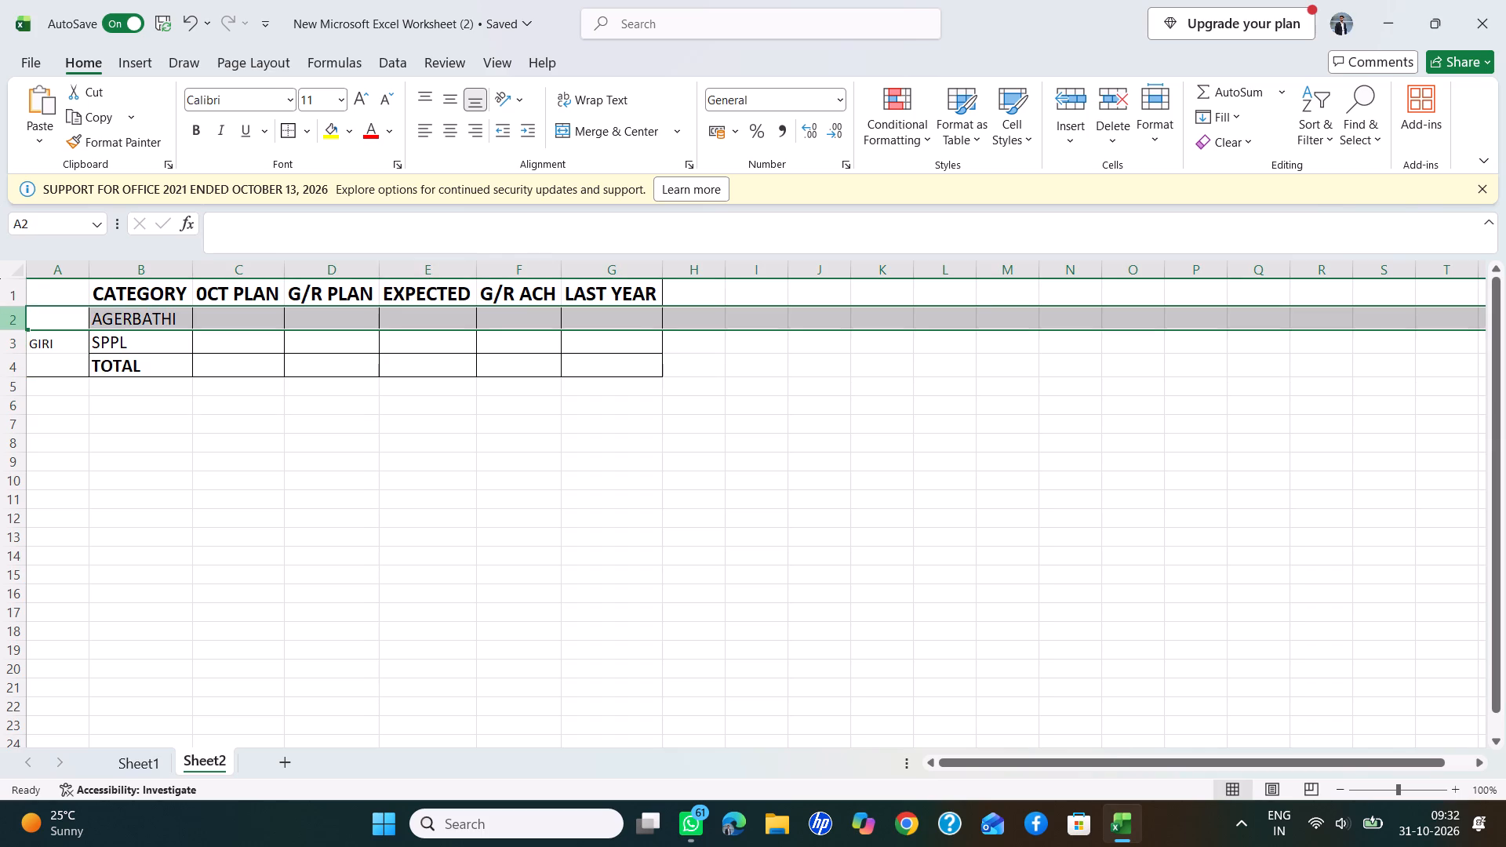
# Copy the bordered GIRI block A2:G4 on Sheet2 and paste the copy starting at A6.
pyautogui.click(49, 322)
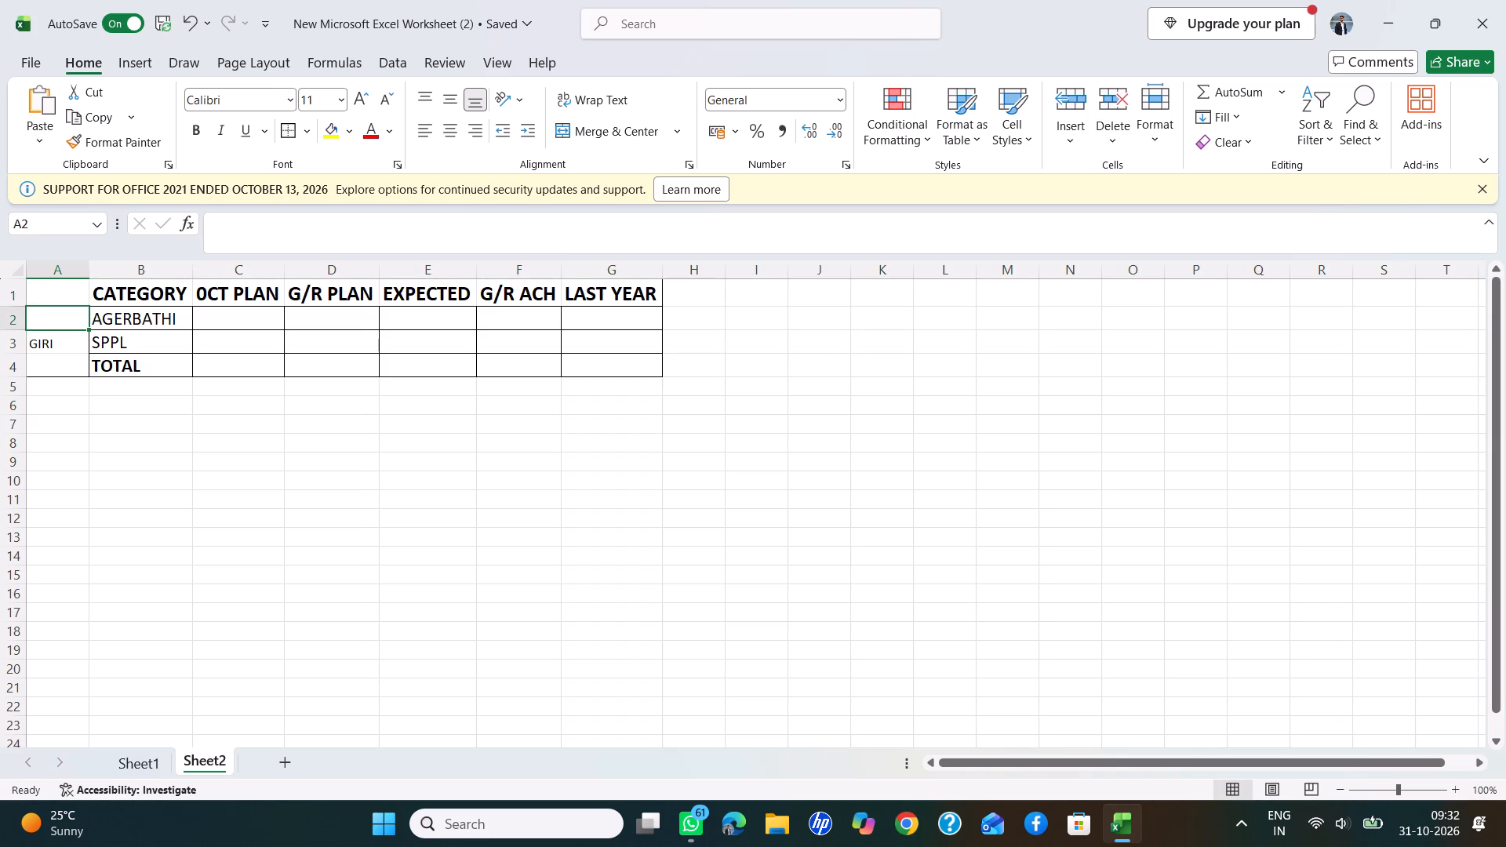
pyautogui.hotkey('shift', 'Right')
pyautogui.hotkey('shift', 'Right')
pyautogui.hotkey('shift', 'Right')
pyautogui.hotkey('shift', 'Right')
pyautogui.hotkey('shift', 'Right')
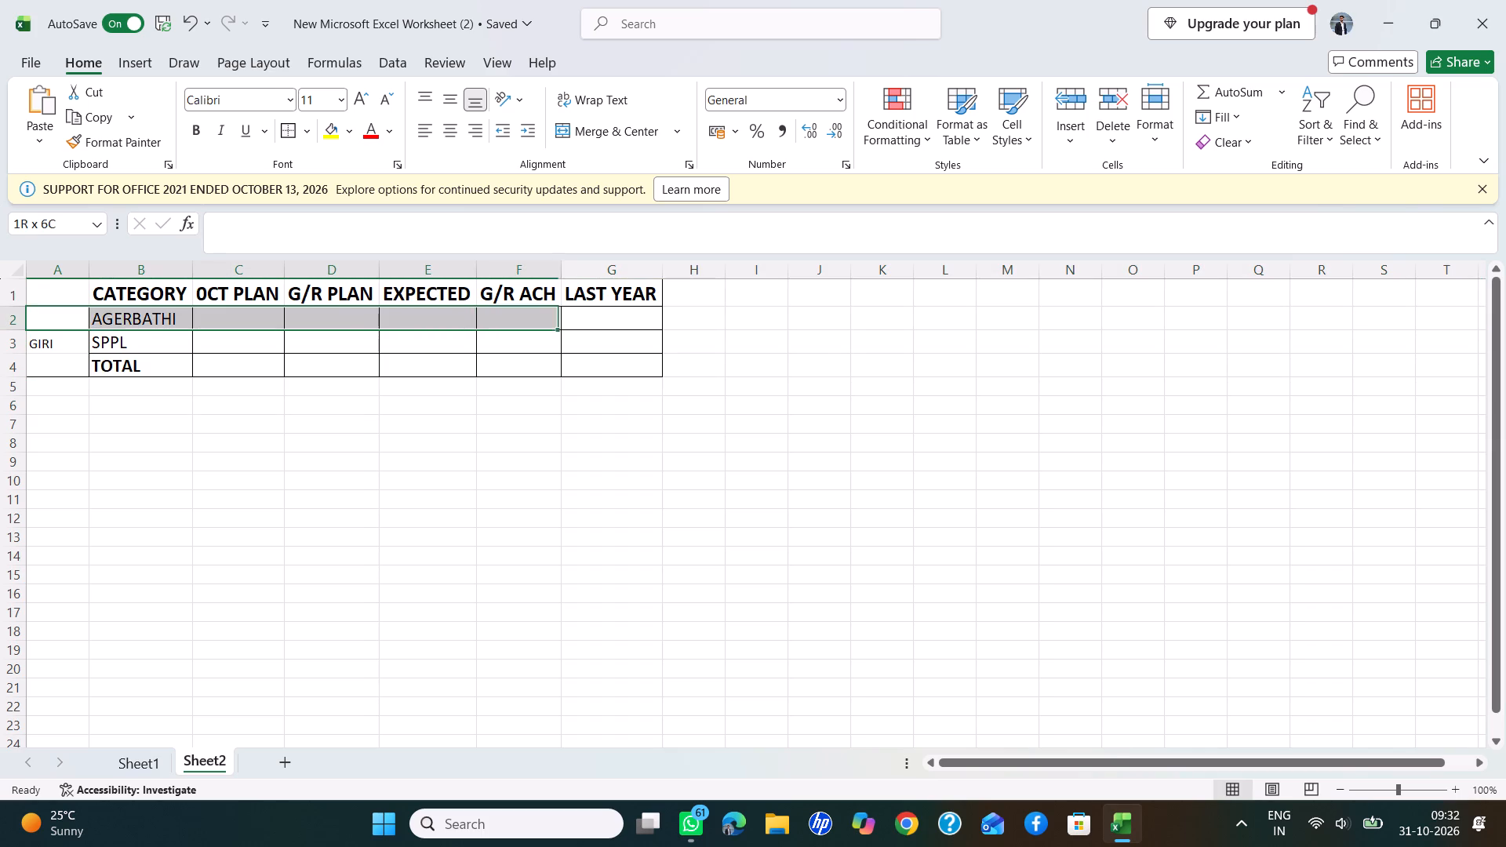
pyautogui.hotkey('shift', 'Right')
pyautogui.hotkey('shift', 'Down')
pyautogui.hotkey('shift', 'Down')
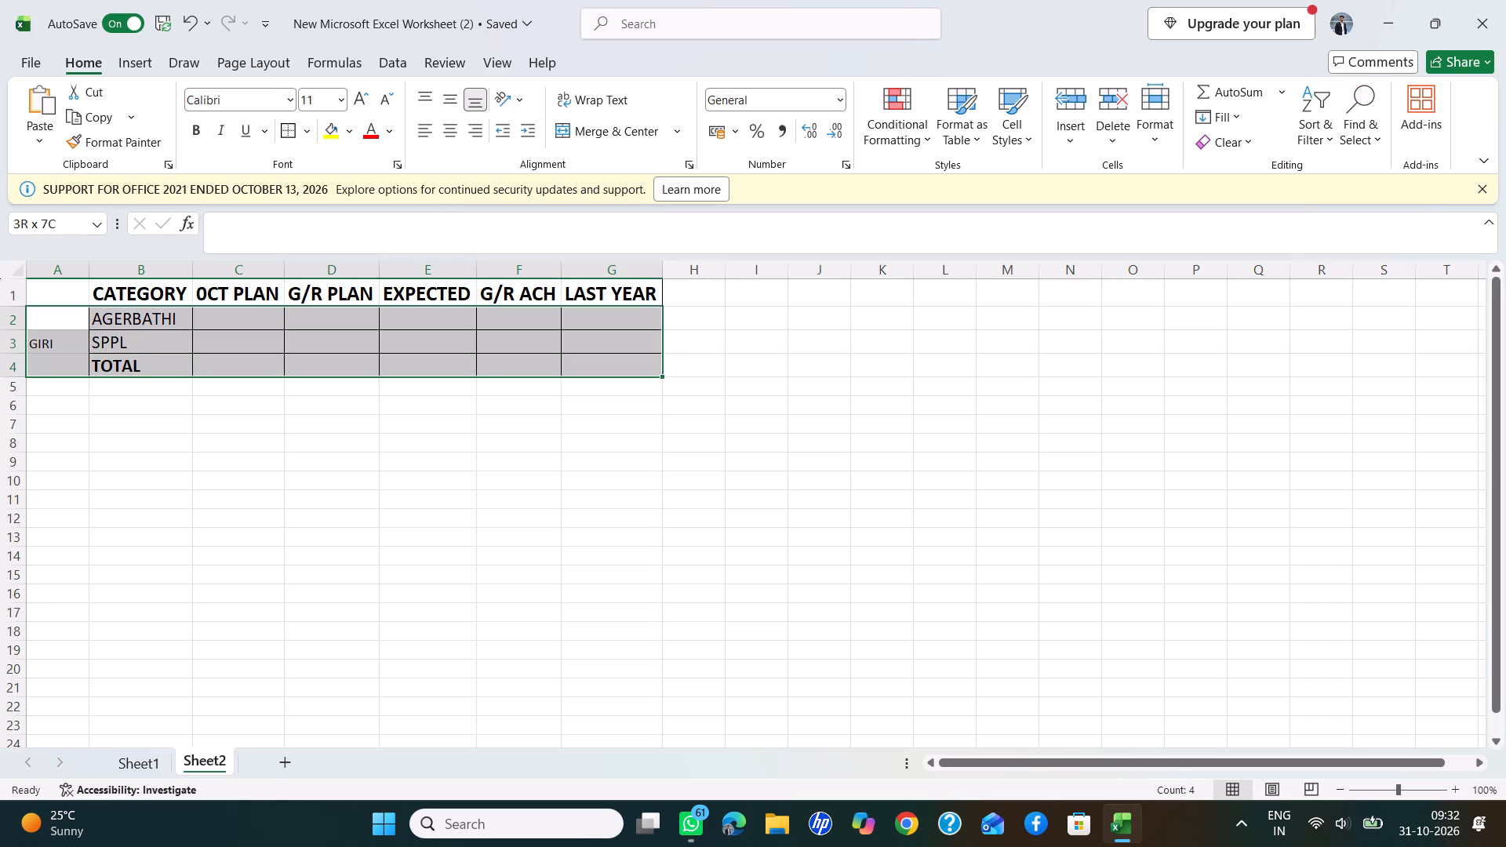
pyautogui.hotkey('ctrl', 'c')
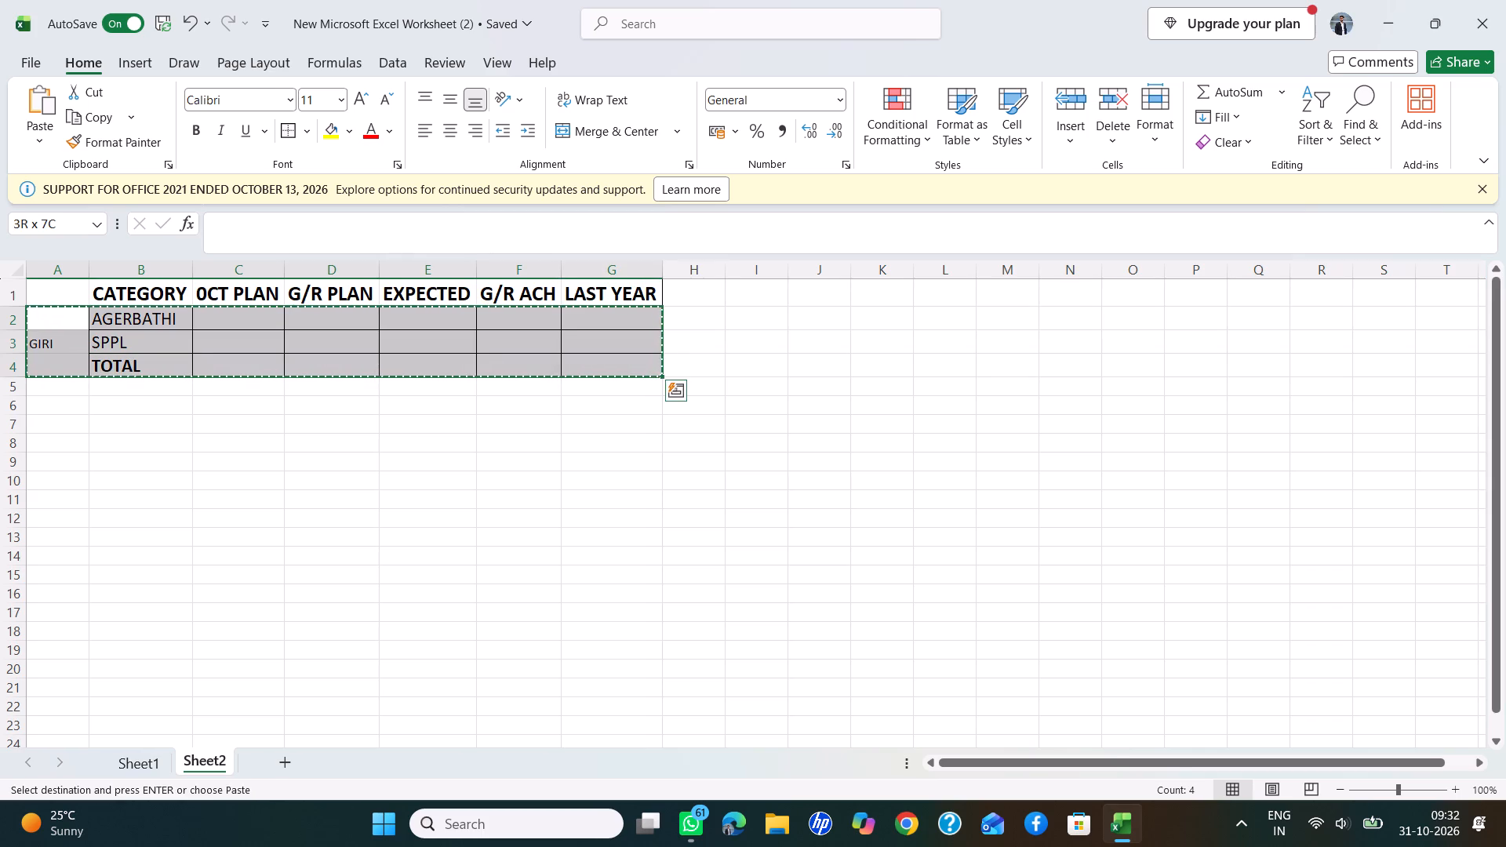
pyautogui.click(67, 406)
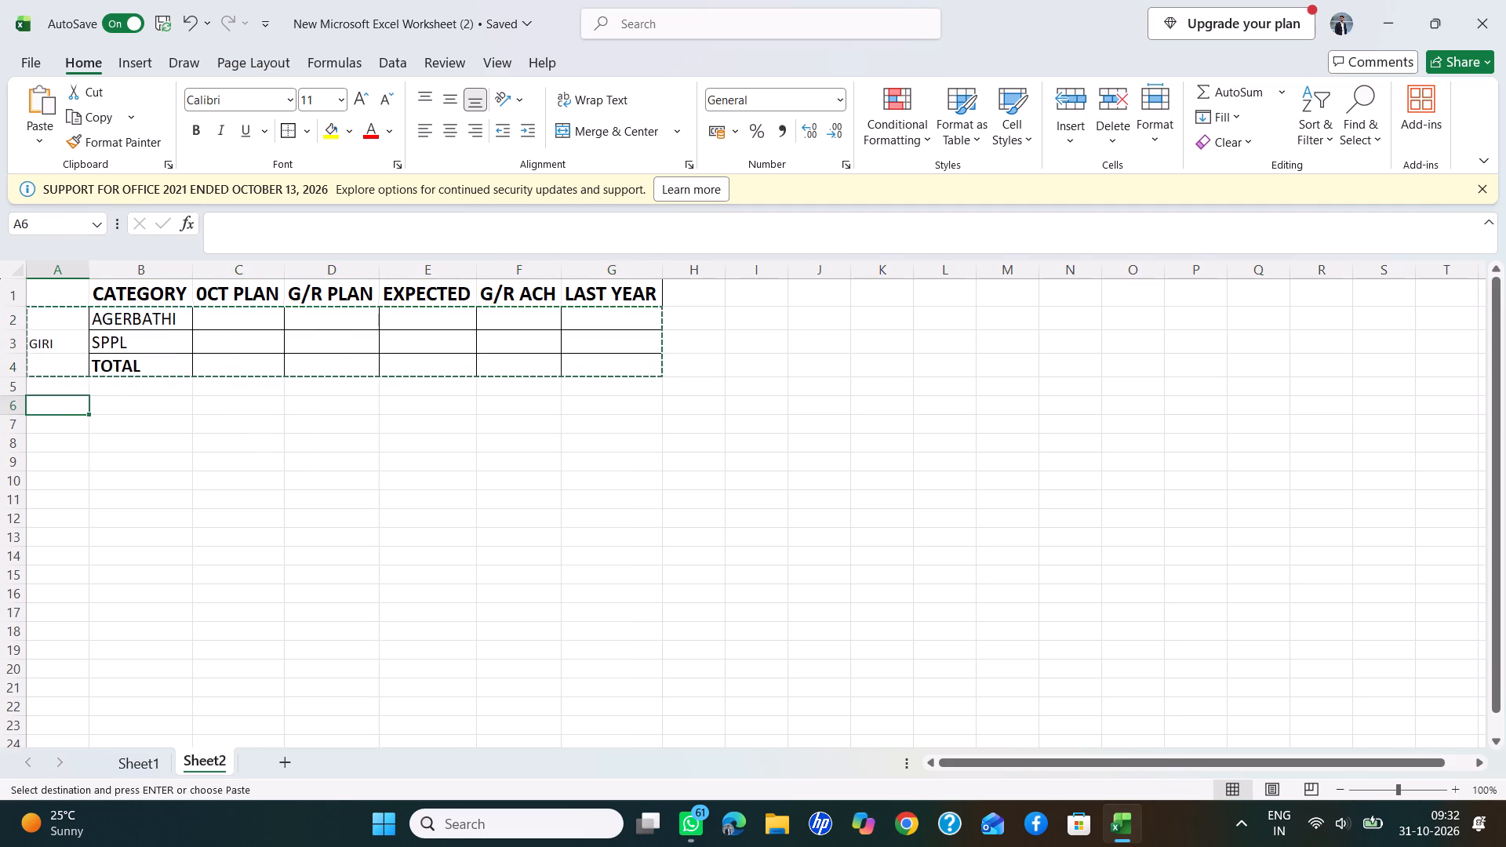
pyautogui.hotkey('ctrl', 'v')
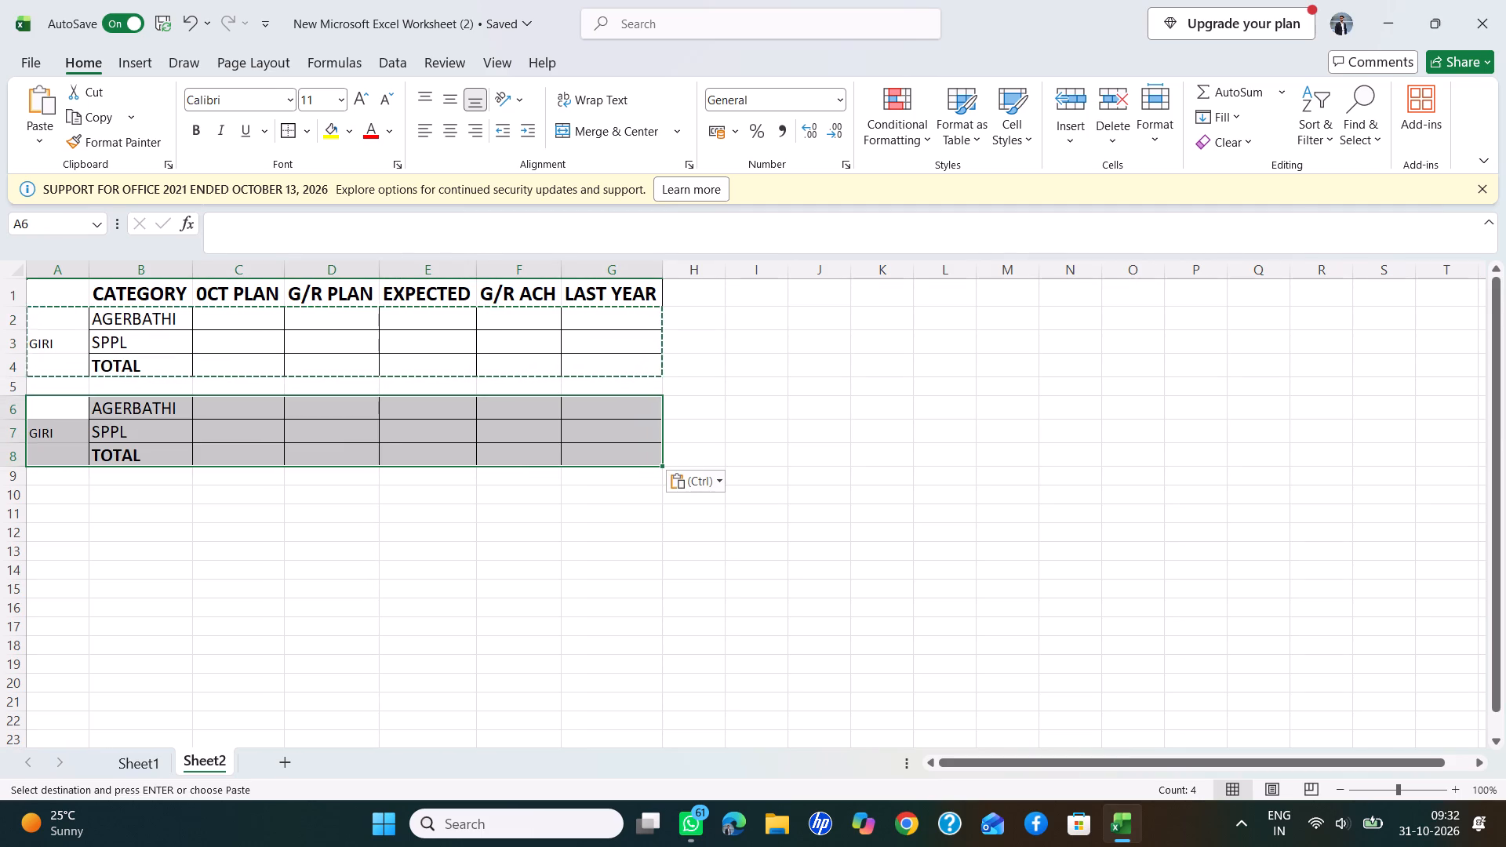
# Paste two more copies of the GIRI block starting at A10 and A14, and save the workbook.
pyautogui.click(70, 498)
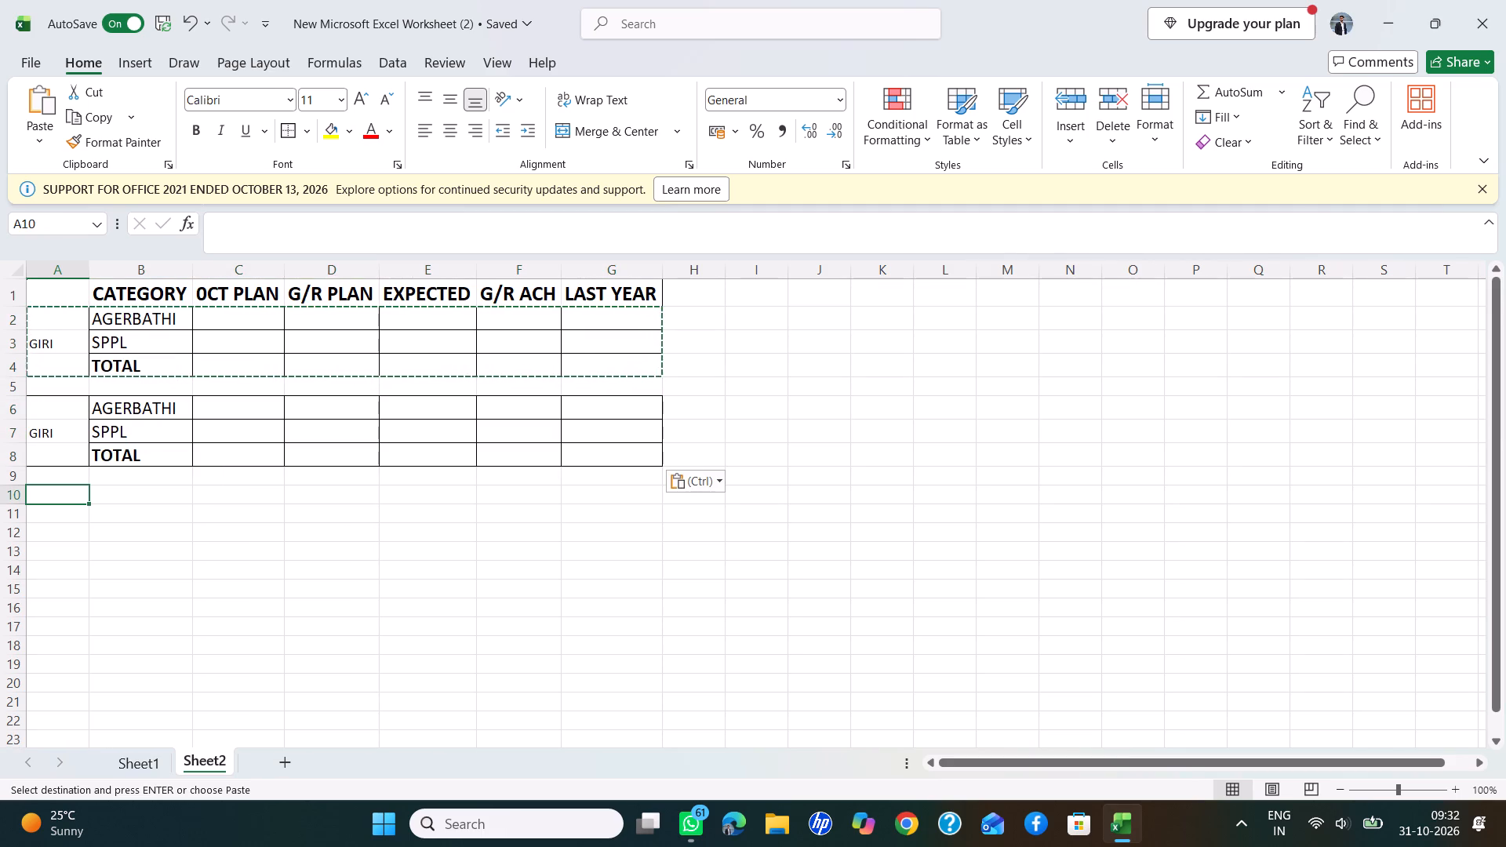
pyautogui.hotkey('ctrl', 'v')
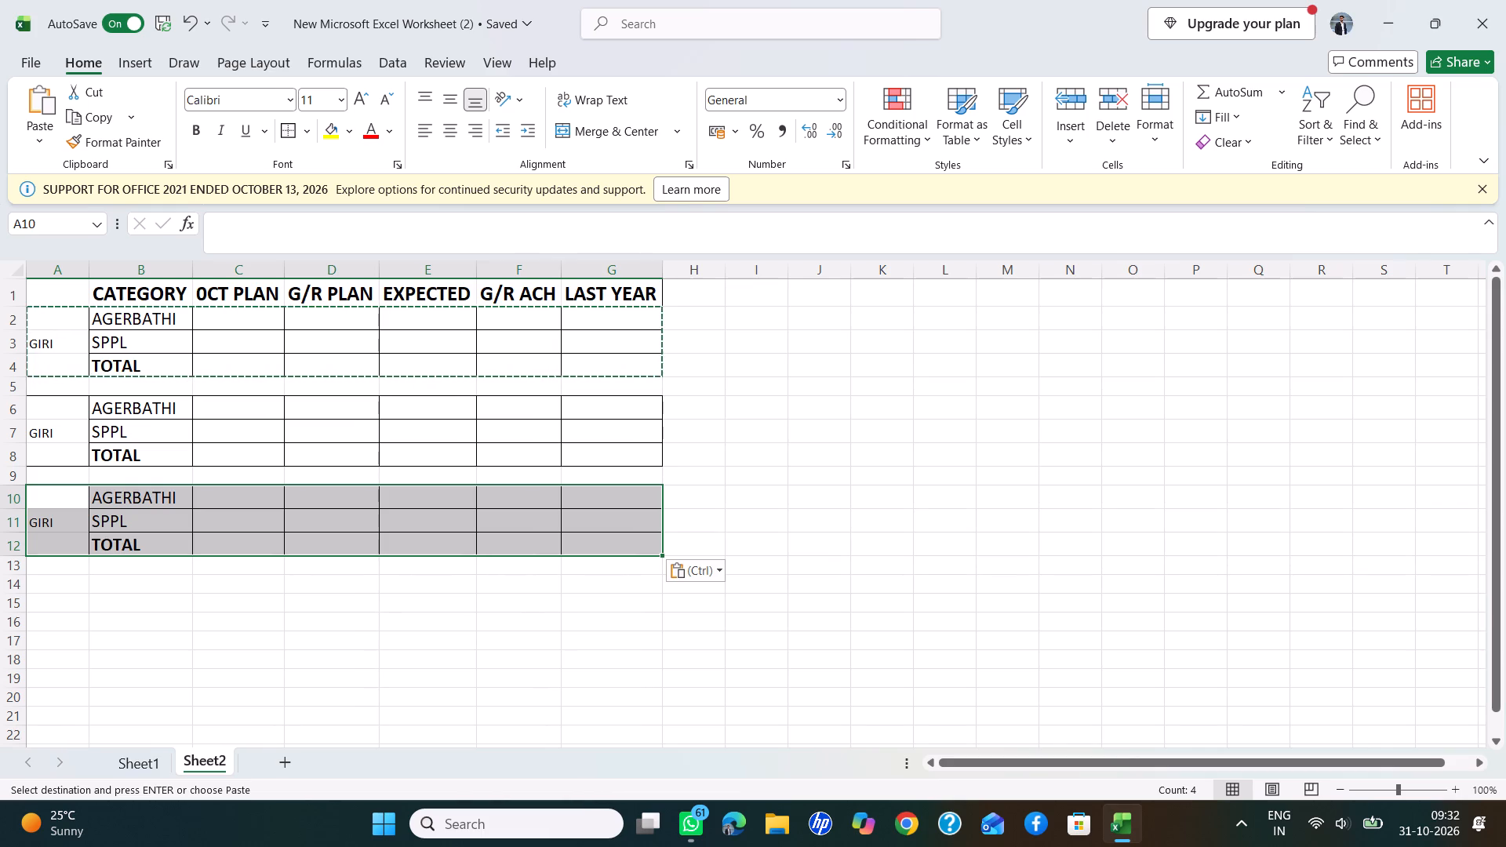
pyautogui.click(62, 588)
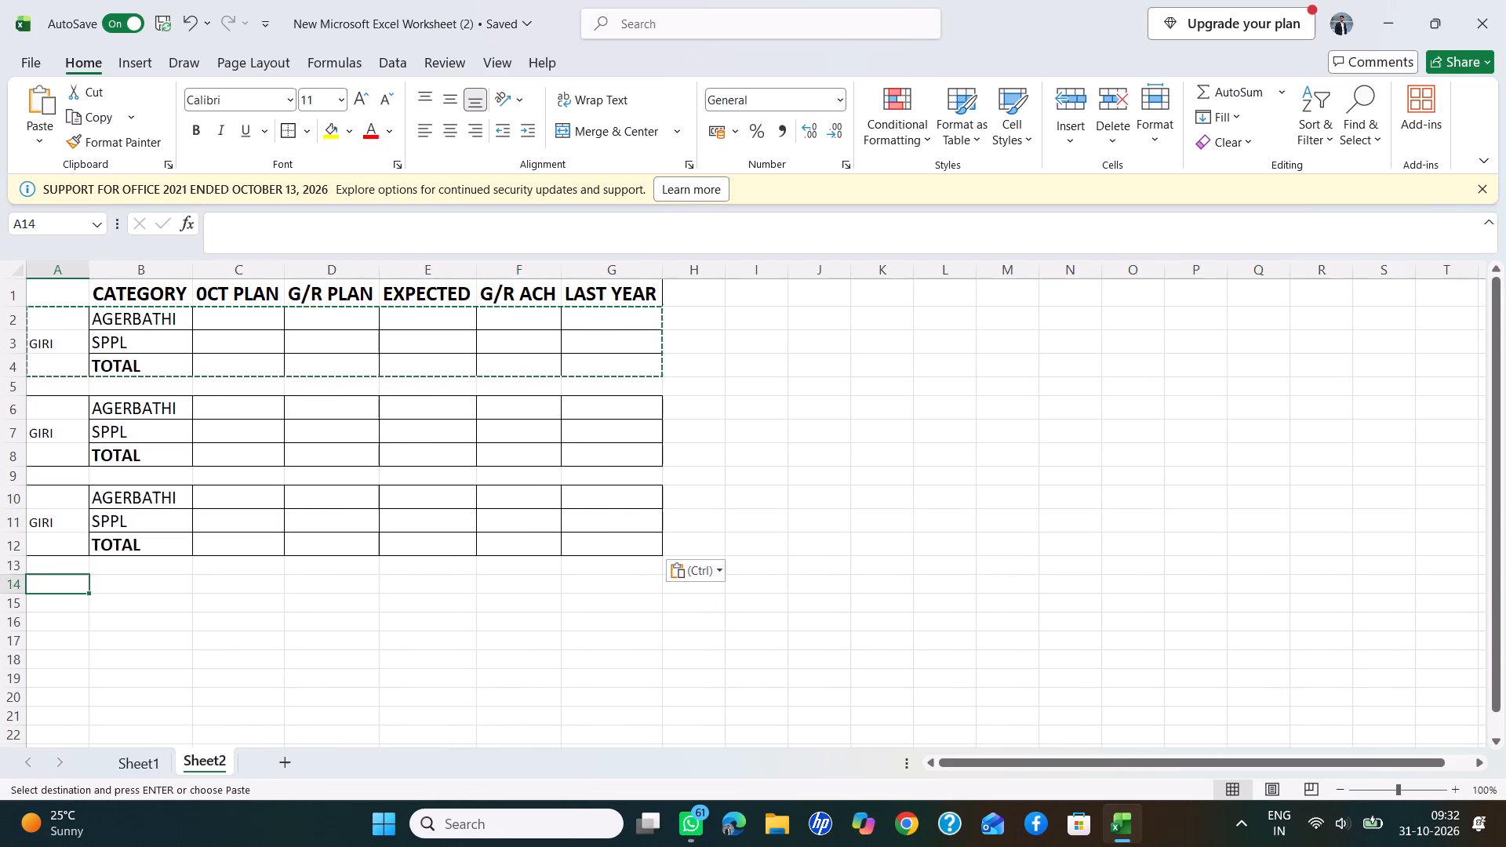
pyautogui.hotkey('ctrl', 'v')
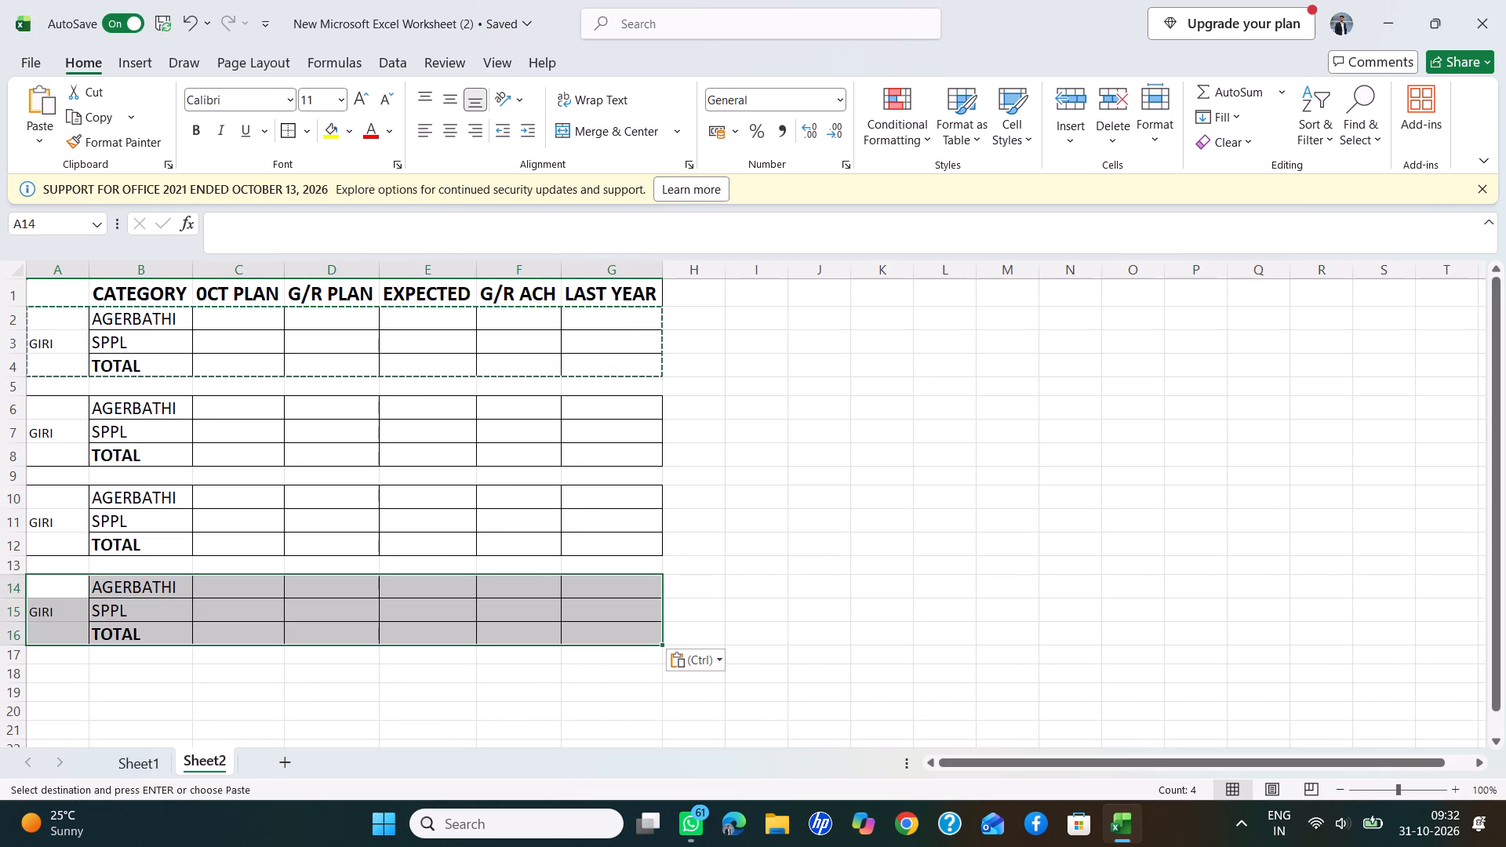
pyautogui.hotkey('ctrl', 's')
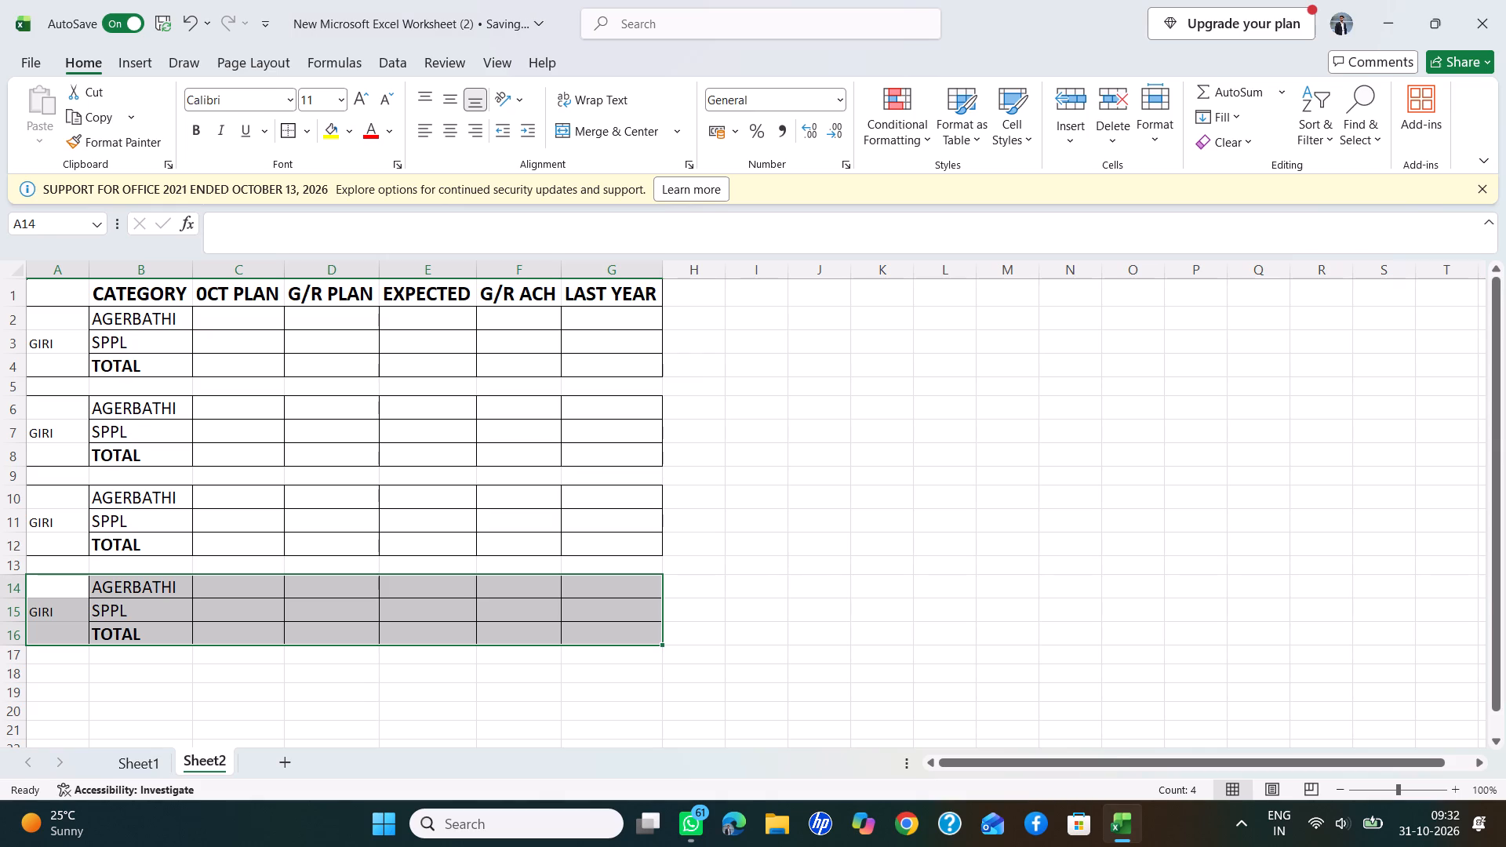
pyautogui.click(166, 466)
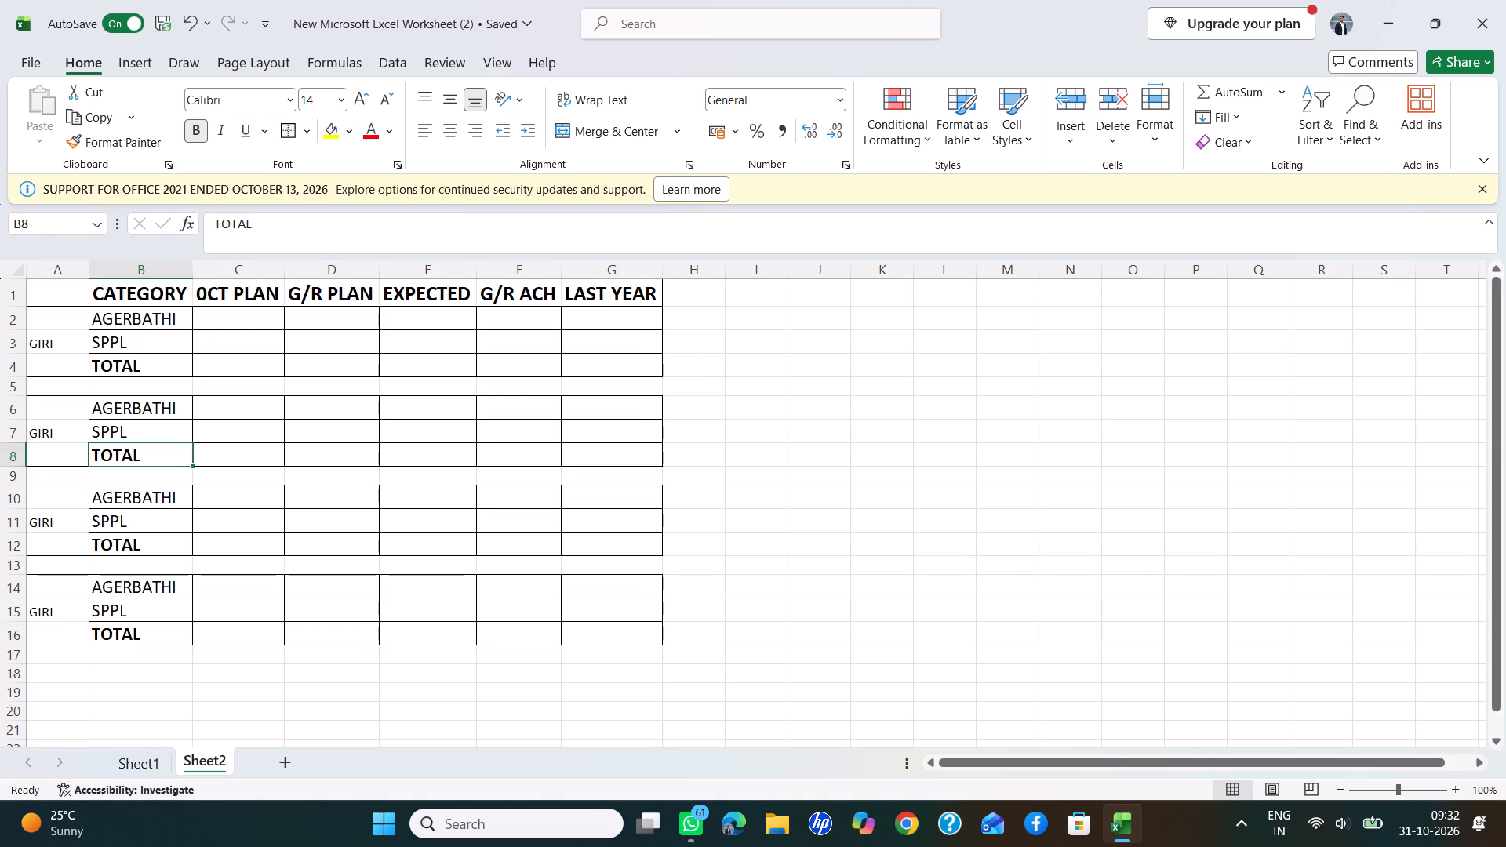
pyautogui.hotkey('ctrl', 's')
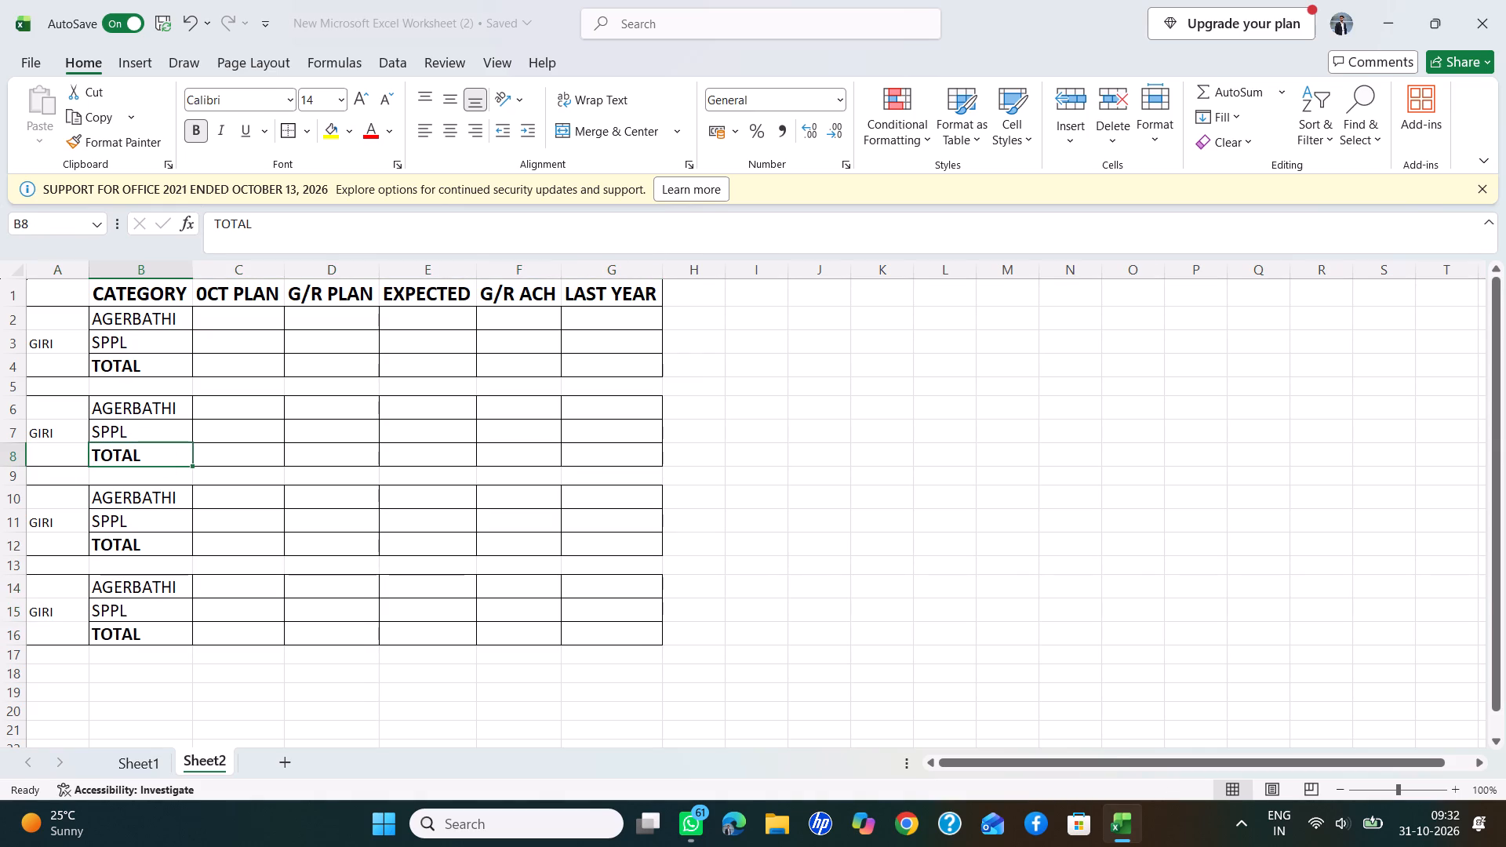
# Replace the label in A7 of the second block with COUNTER.
pyautogui.click(57, 434)
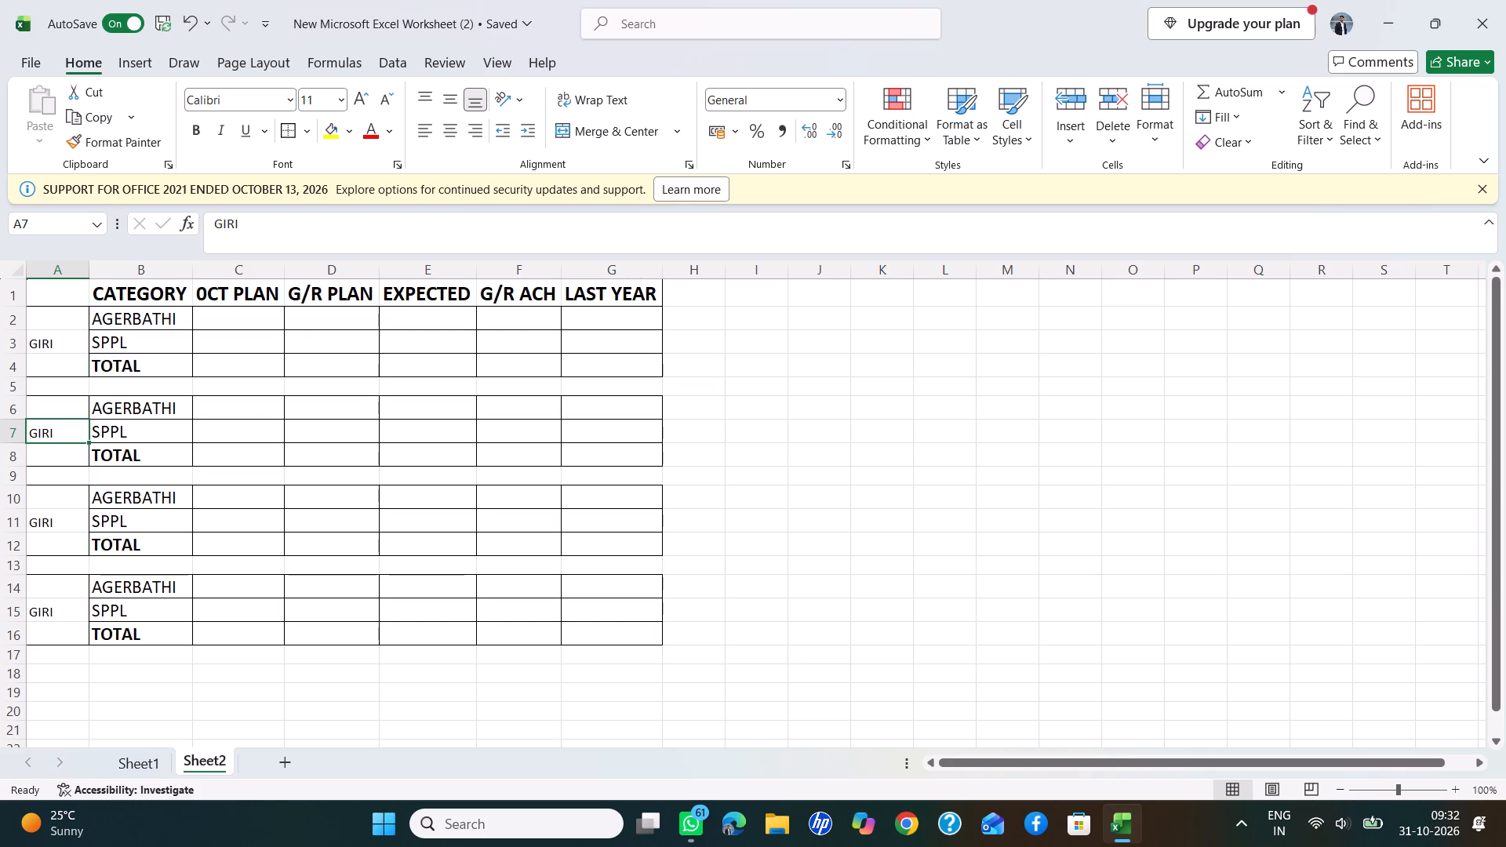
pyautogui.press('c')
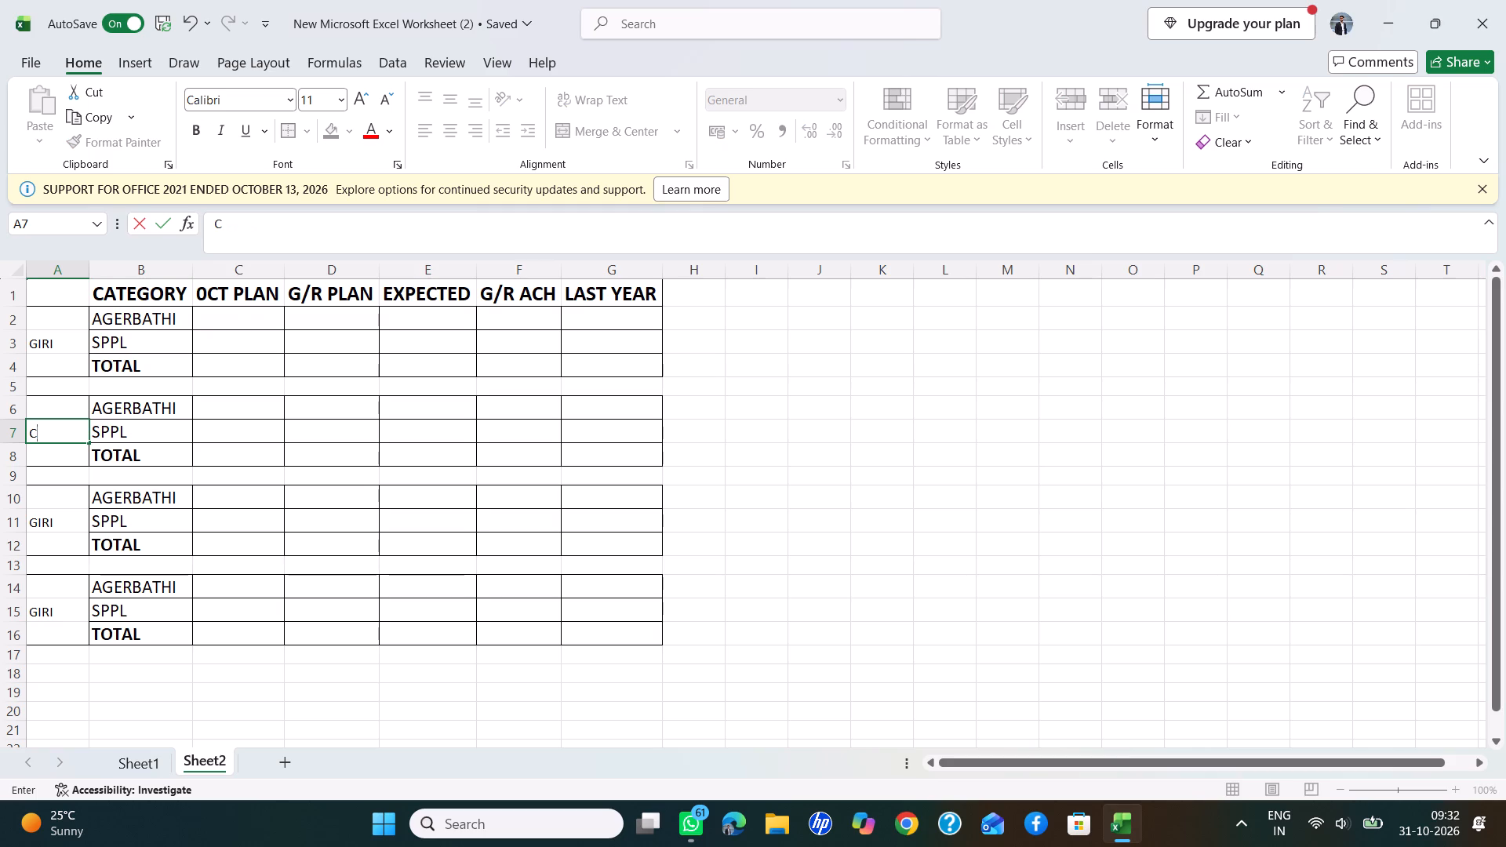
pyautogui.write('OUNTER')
# Replace the GIRI label in A11 of the third block with the full name of that block's person.
pyautogui.click(61, 526)
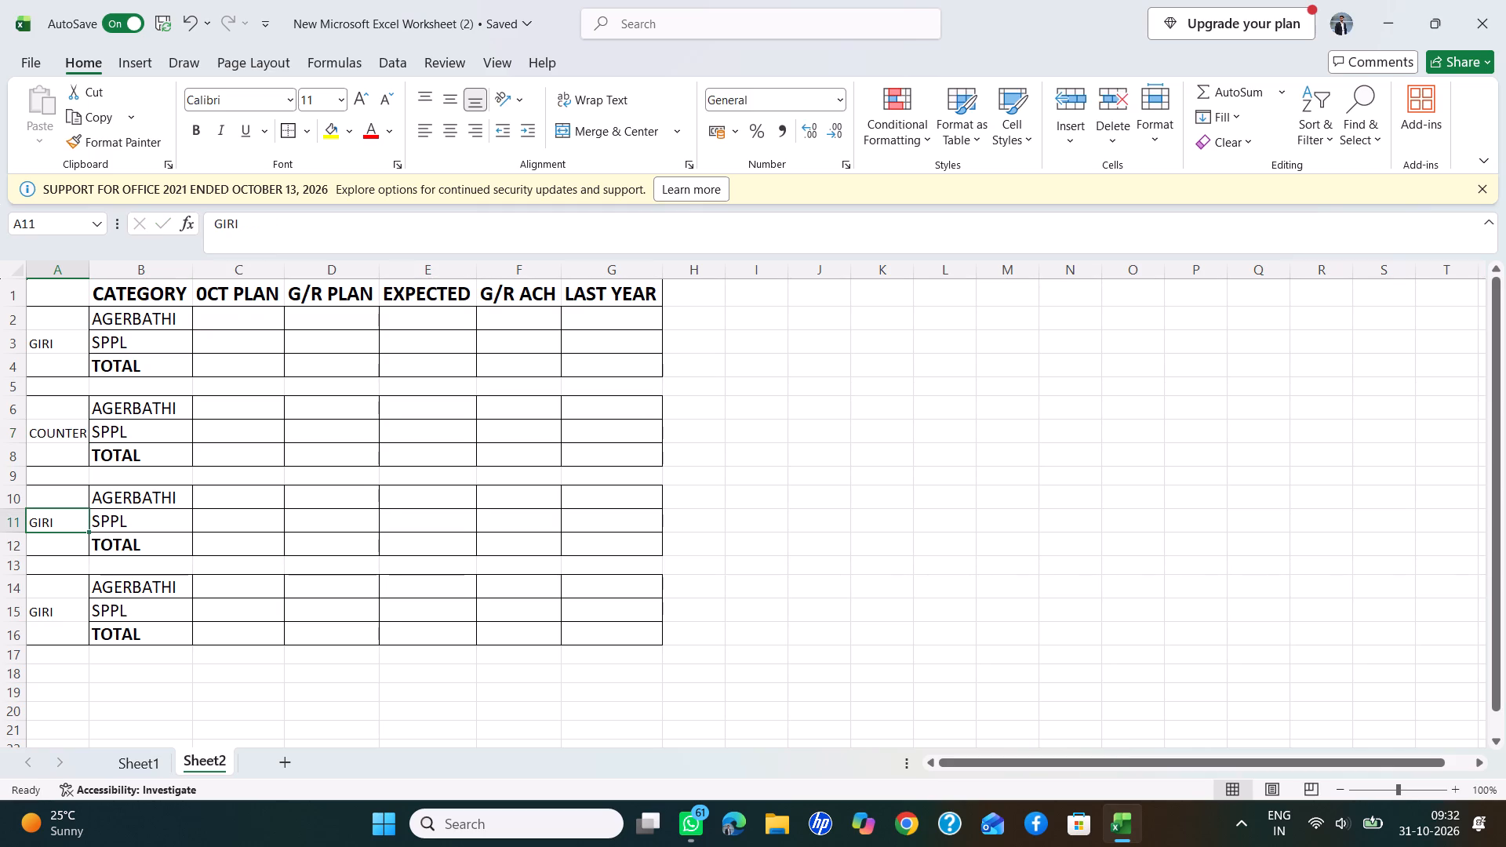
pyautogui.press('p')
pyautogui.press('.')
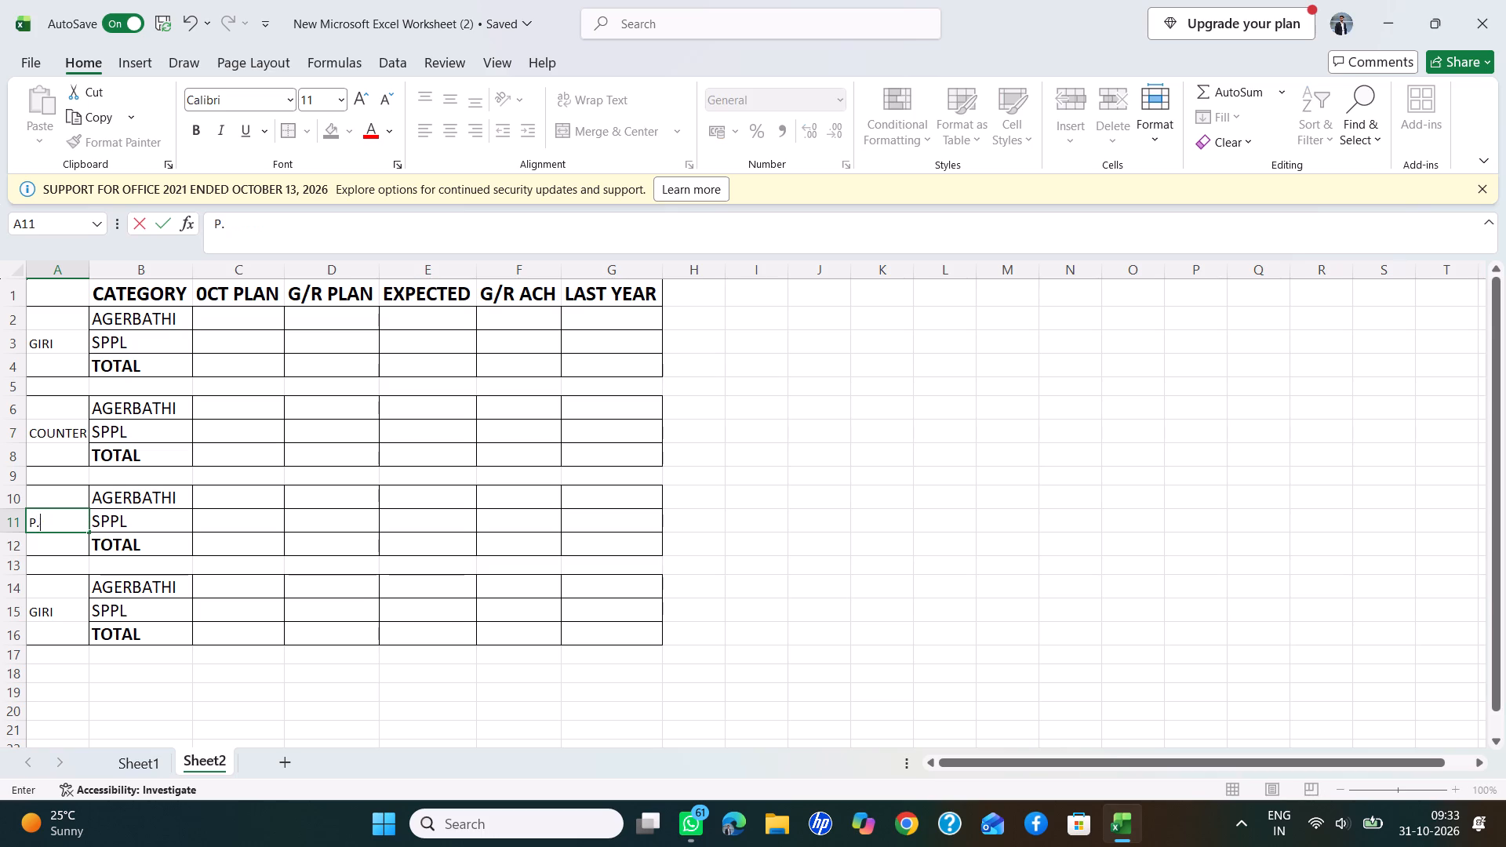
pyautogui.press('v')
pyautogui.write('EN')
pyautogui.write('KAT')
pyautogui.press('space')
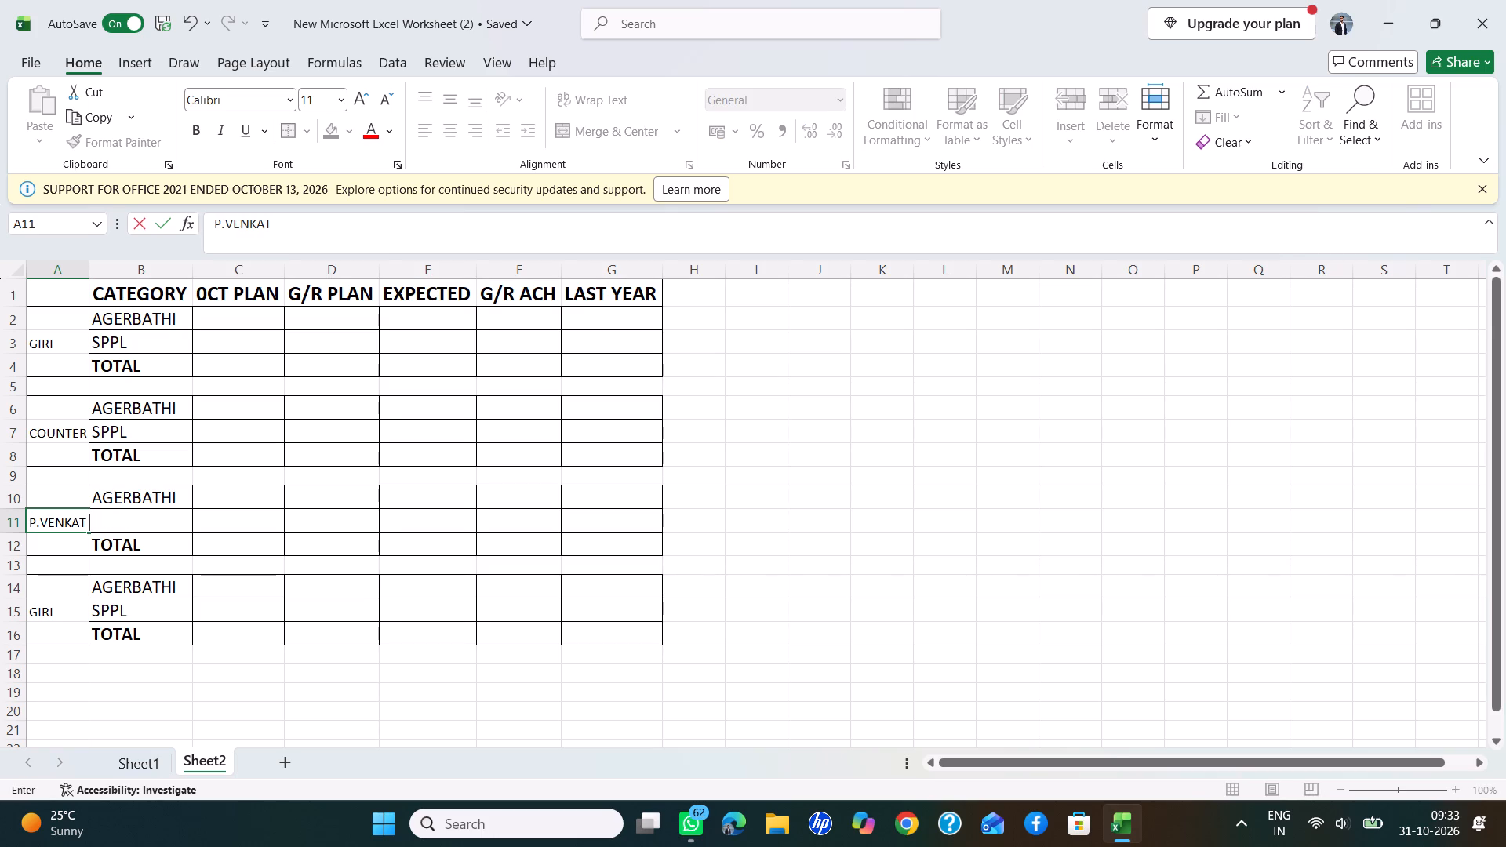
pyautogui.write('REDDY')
# Change the label in A15 of the fourth block to GIRI TOTAL and save the workbook.
pyautogui.click(58, 617)
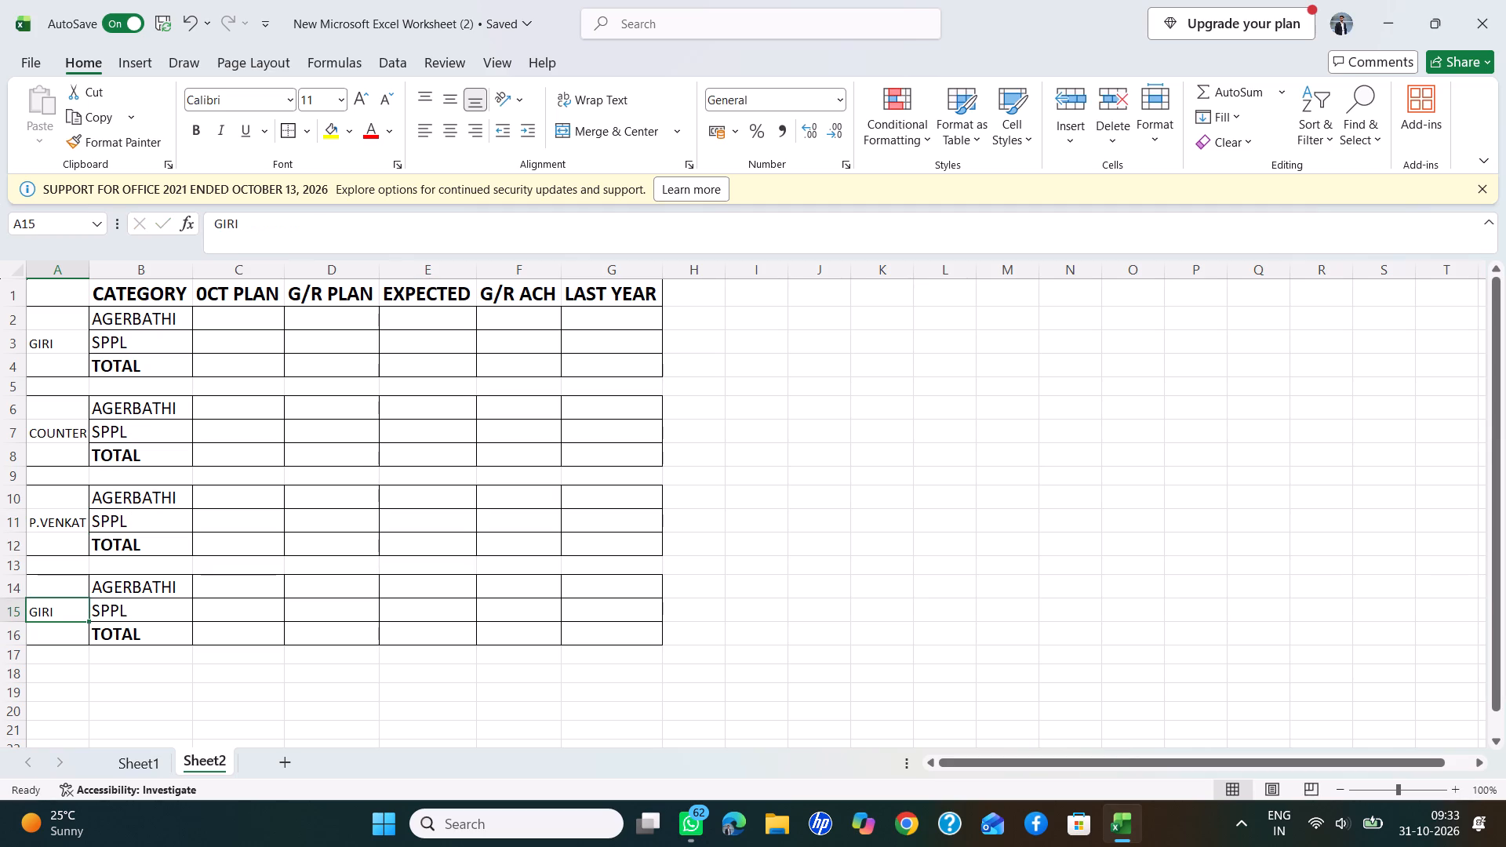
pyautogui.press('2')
pyautogui.press('BackSpace')
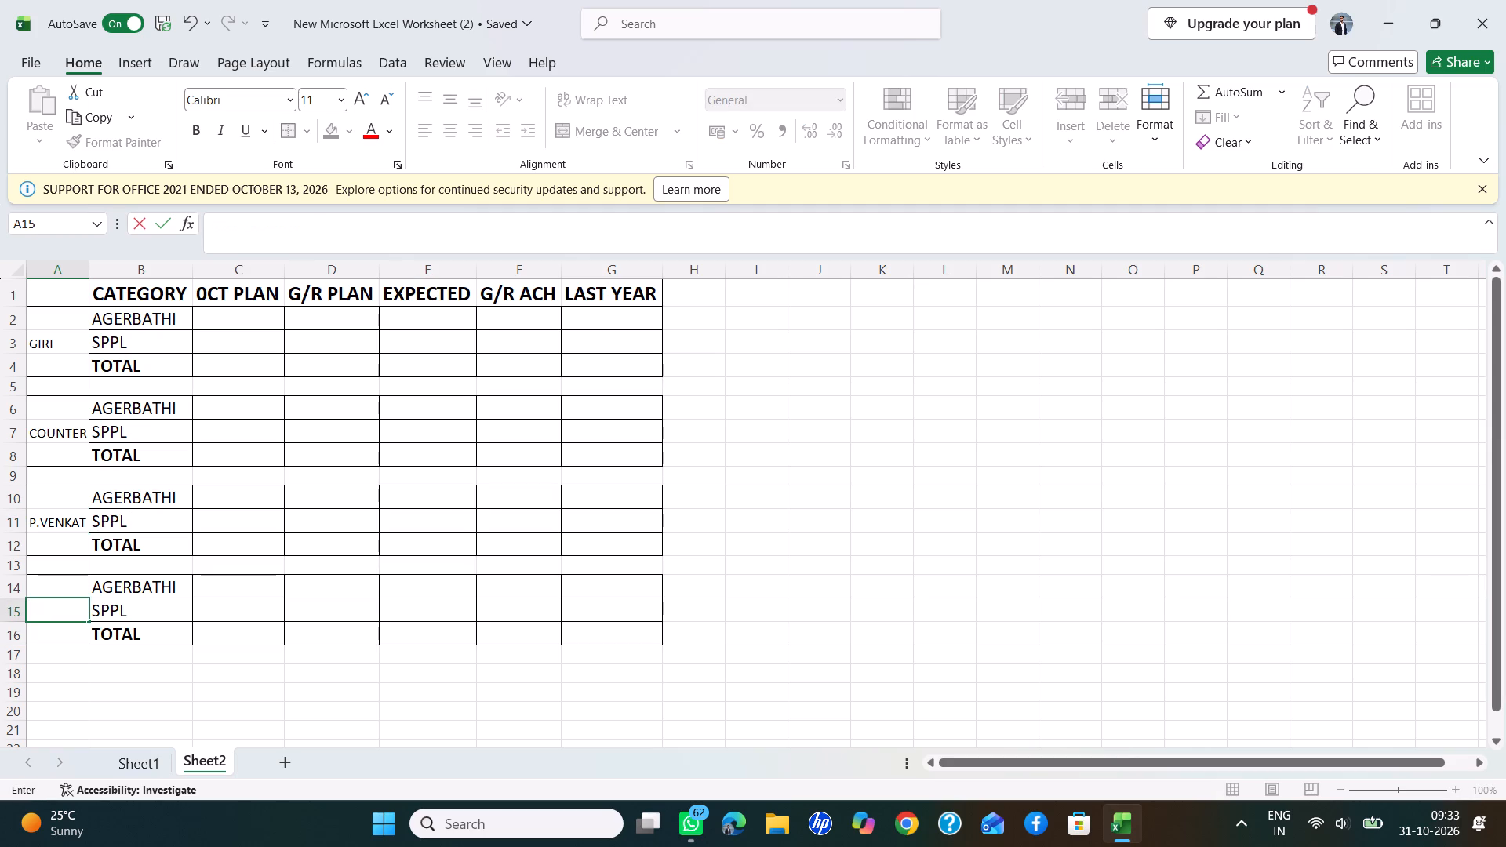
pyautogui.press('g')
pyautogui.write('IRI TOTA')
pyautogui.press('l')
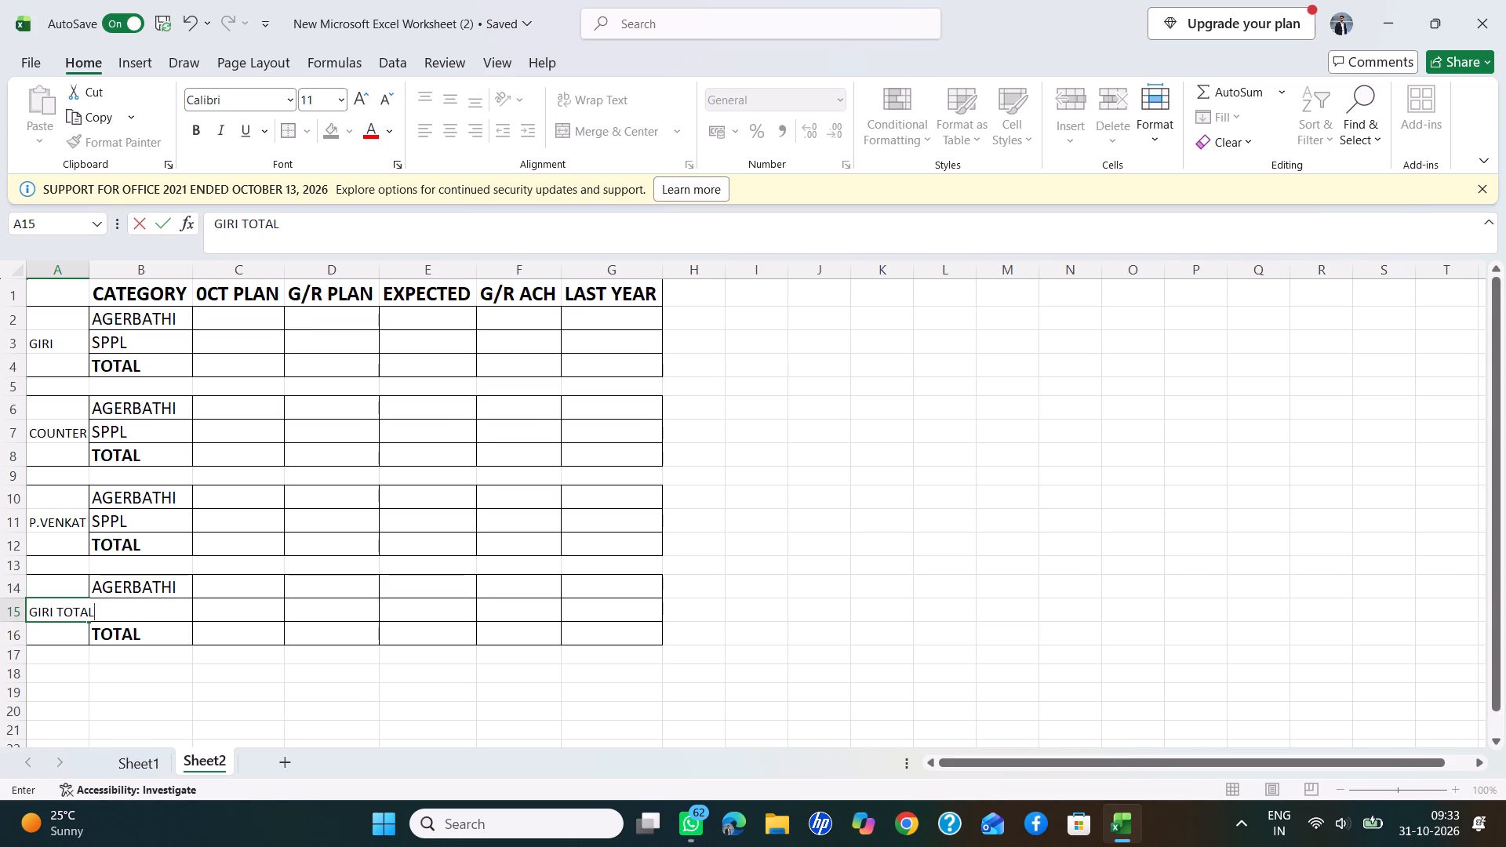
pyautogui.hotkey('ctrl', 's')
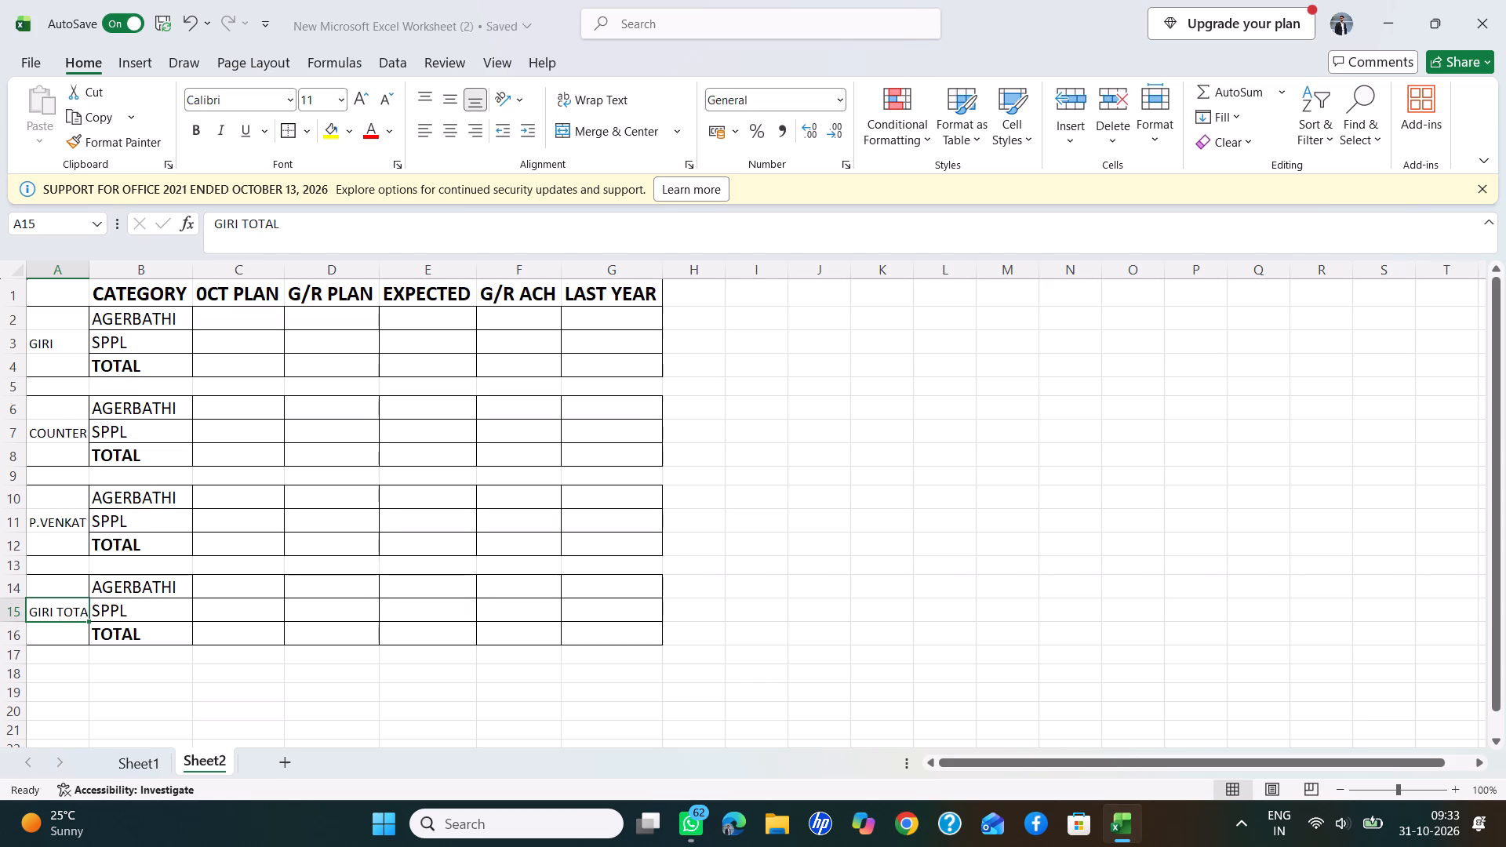
# Autofit the width of column A to its longest block label.
pyautogui.click(181, 579)
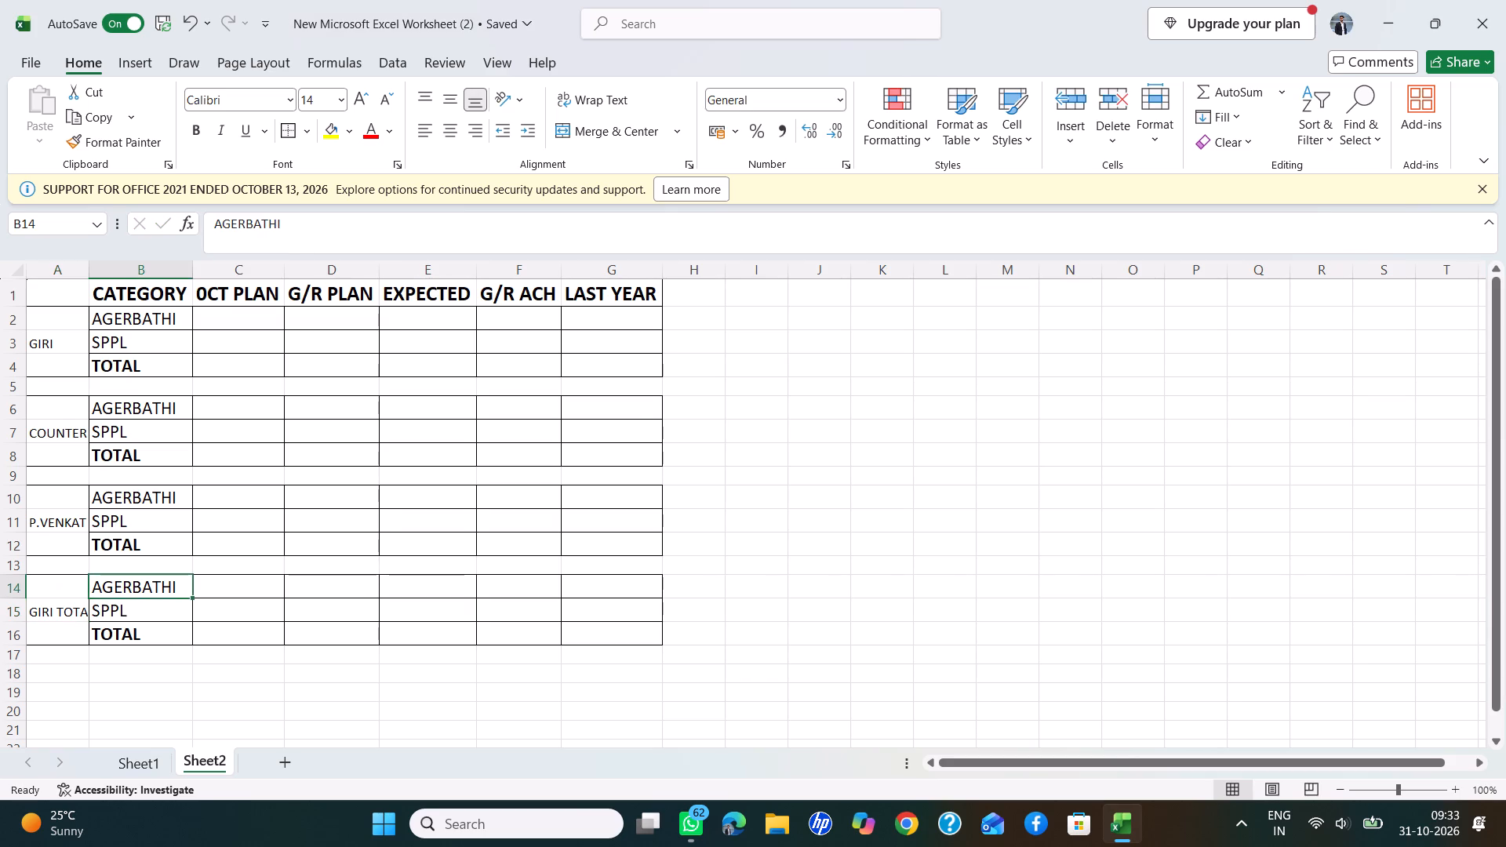
pyautogui.click(87, 272)
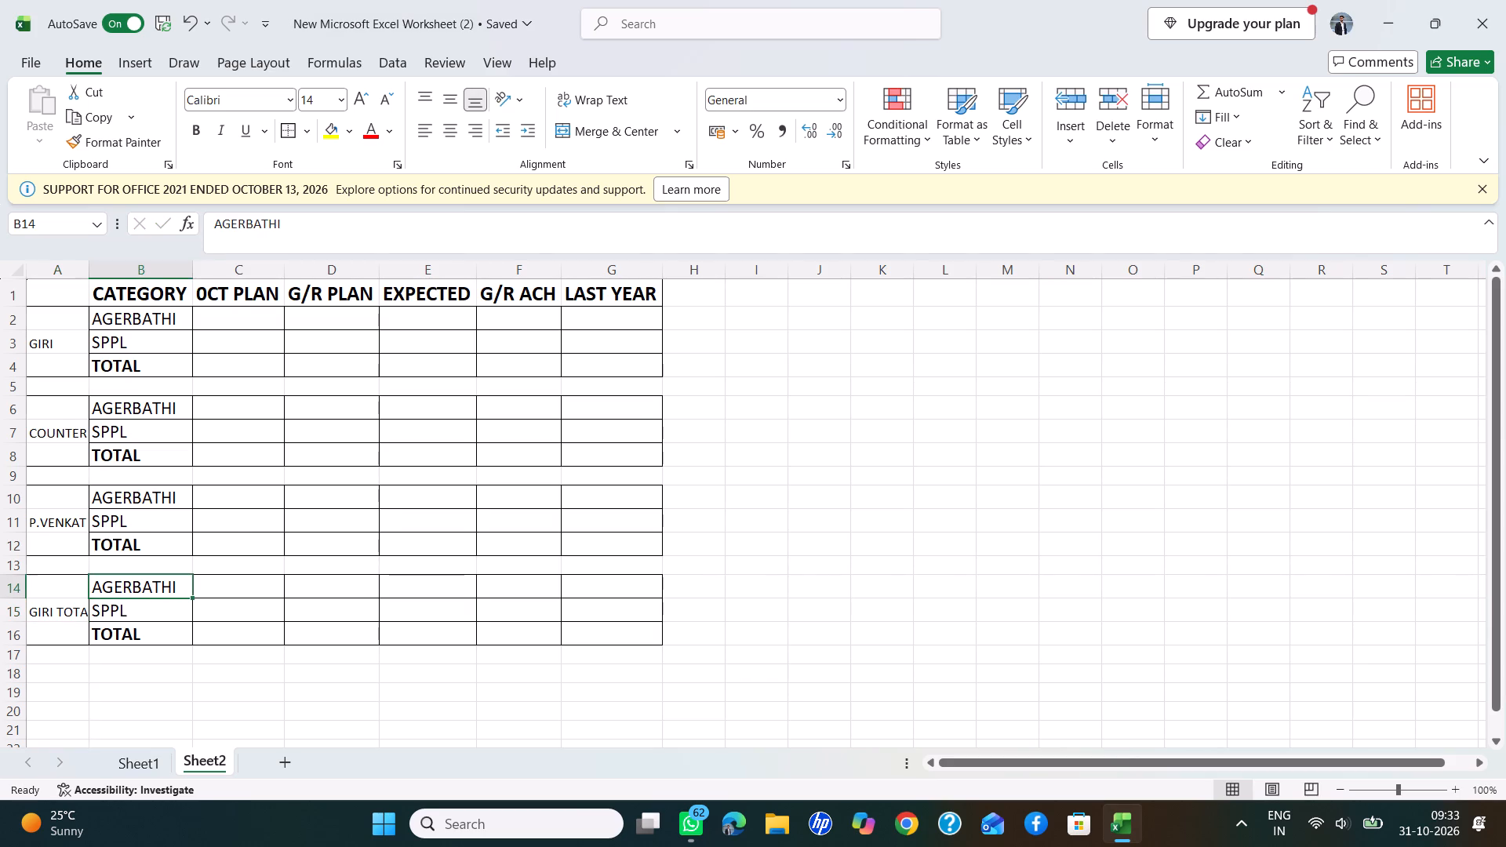
pyautogui.doubleClick(87, 272)
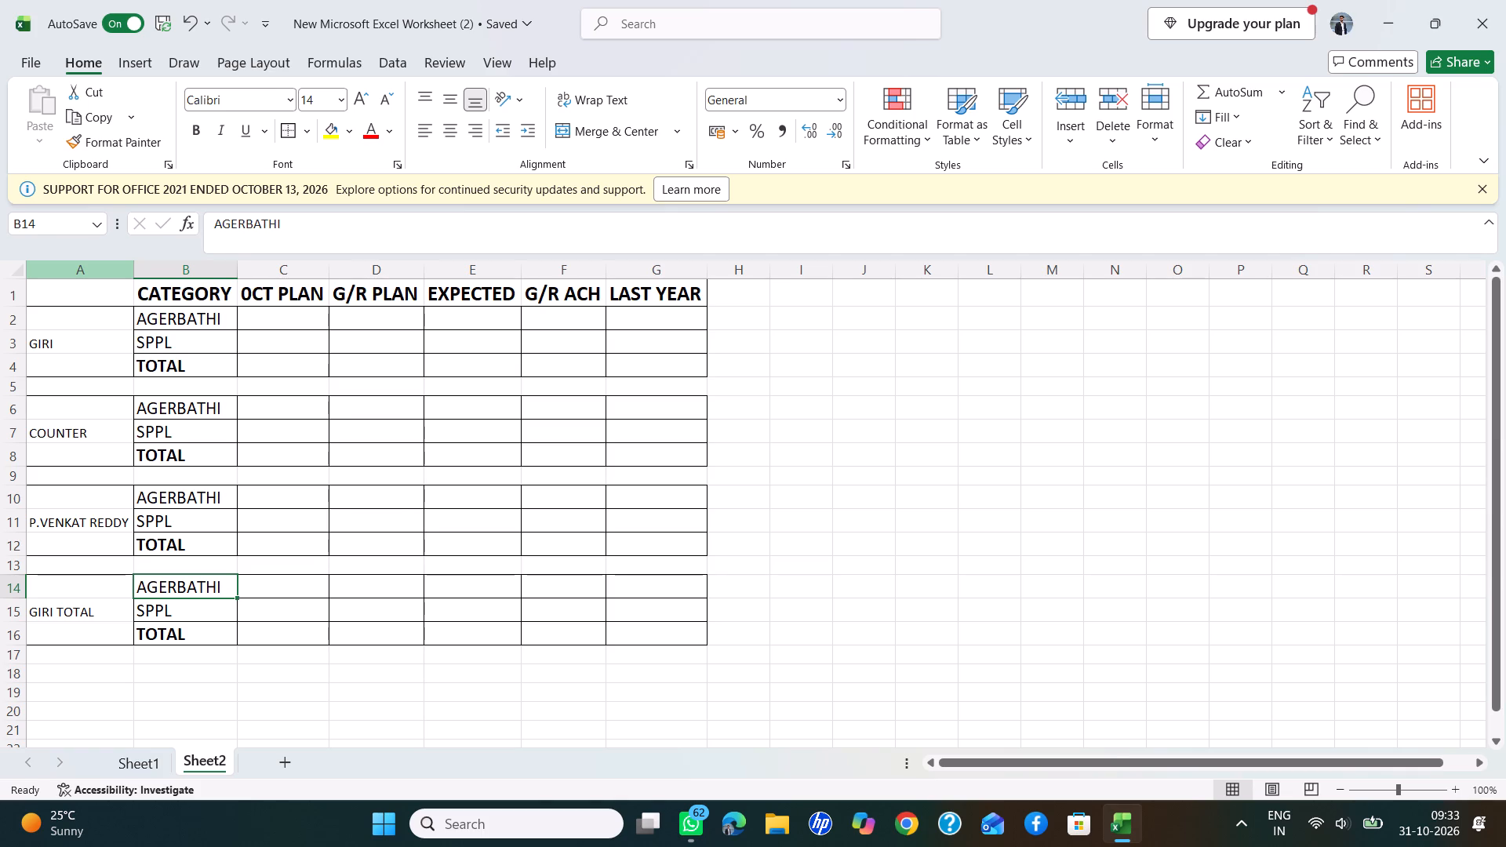
# Set the font size of the GIRI label cells A2:A4 to 12.
pyautogui.click(88, 327)
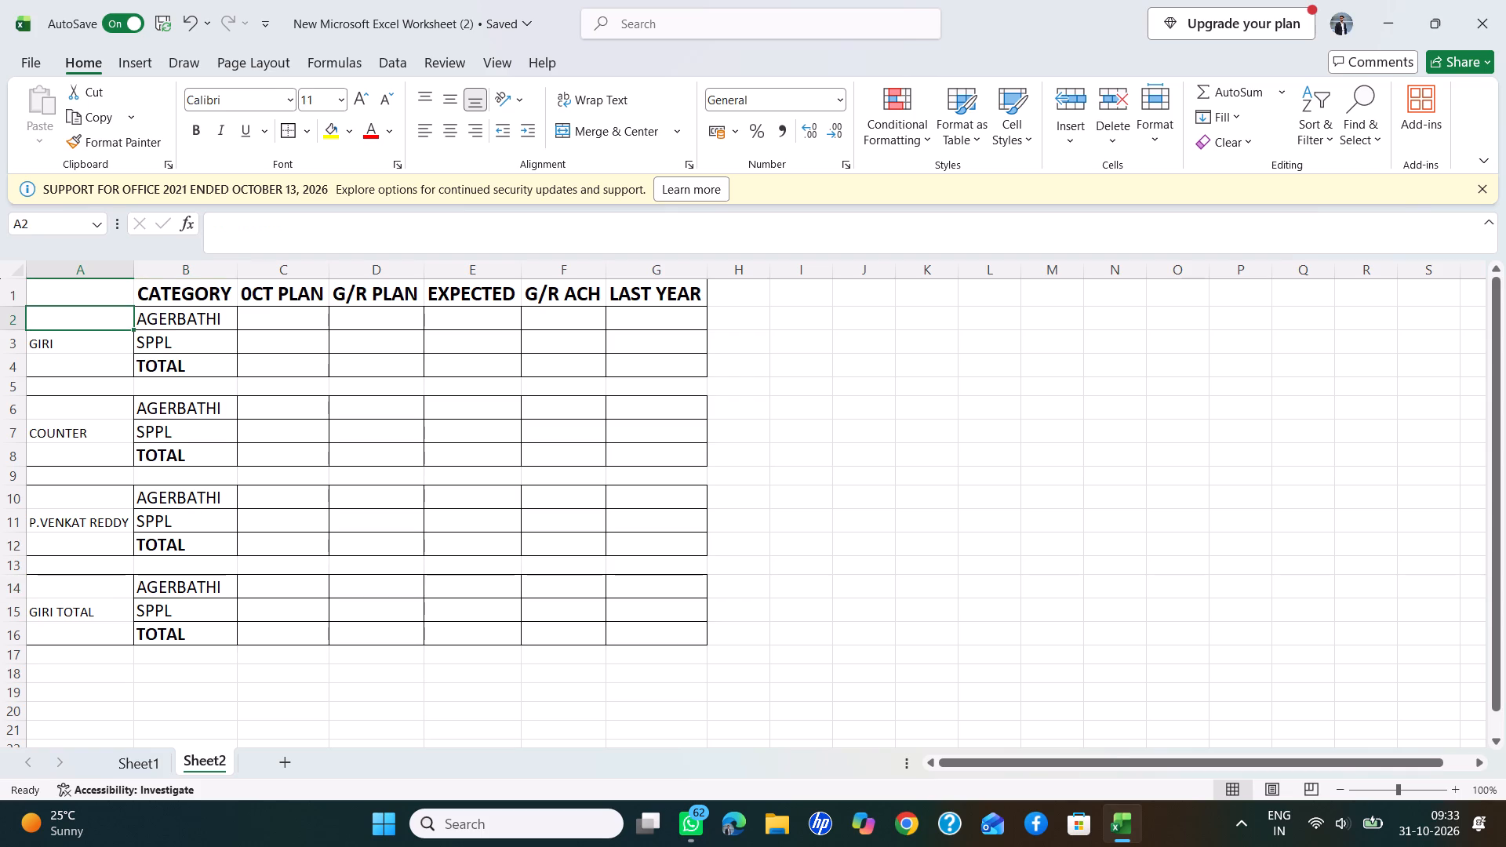
pyautogui.hotkey('shift', 'Down')
pyautogui.hotkey('shift', 'Down')
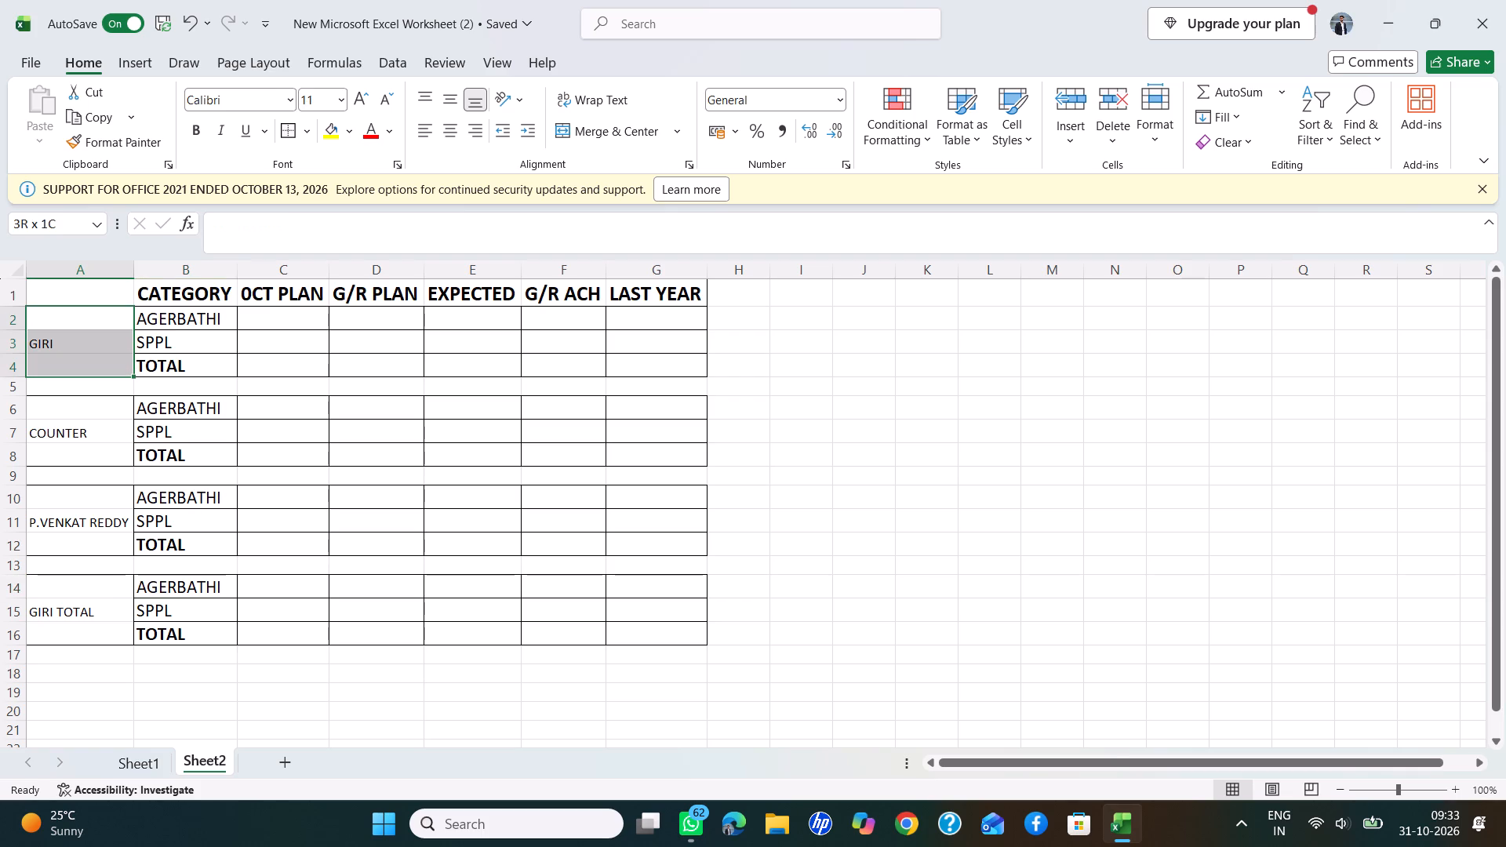
pyautogui.click(344, 101)
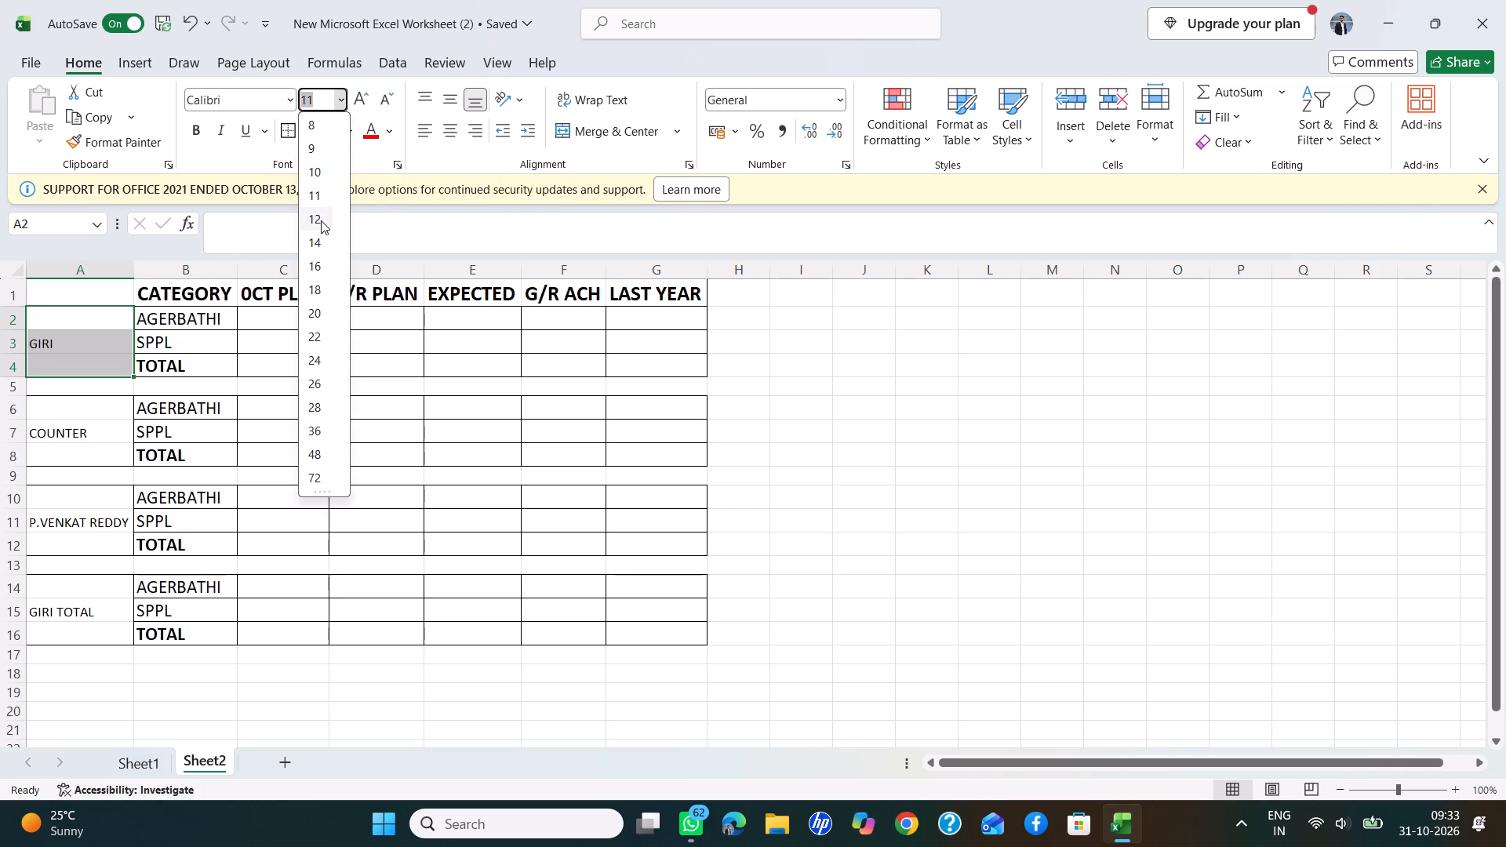
pyautogui.click(321, 219)
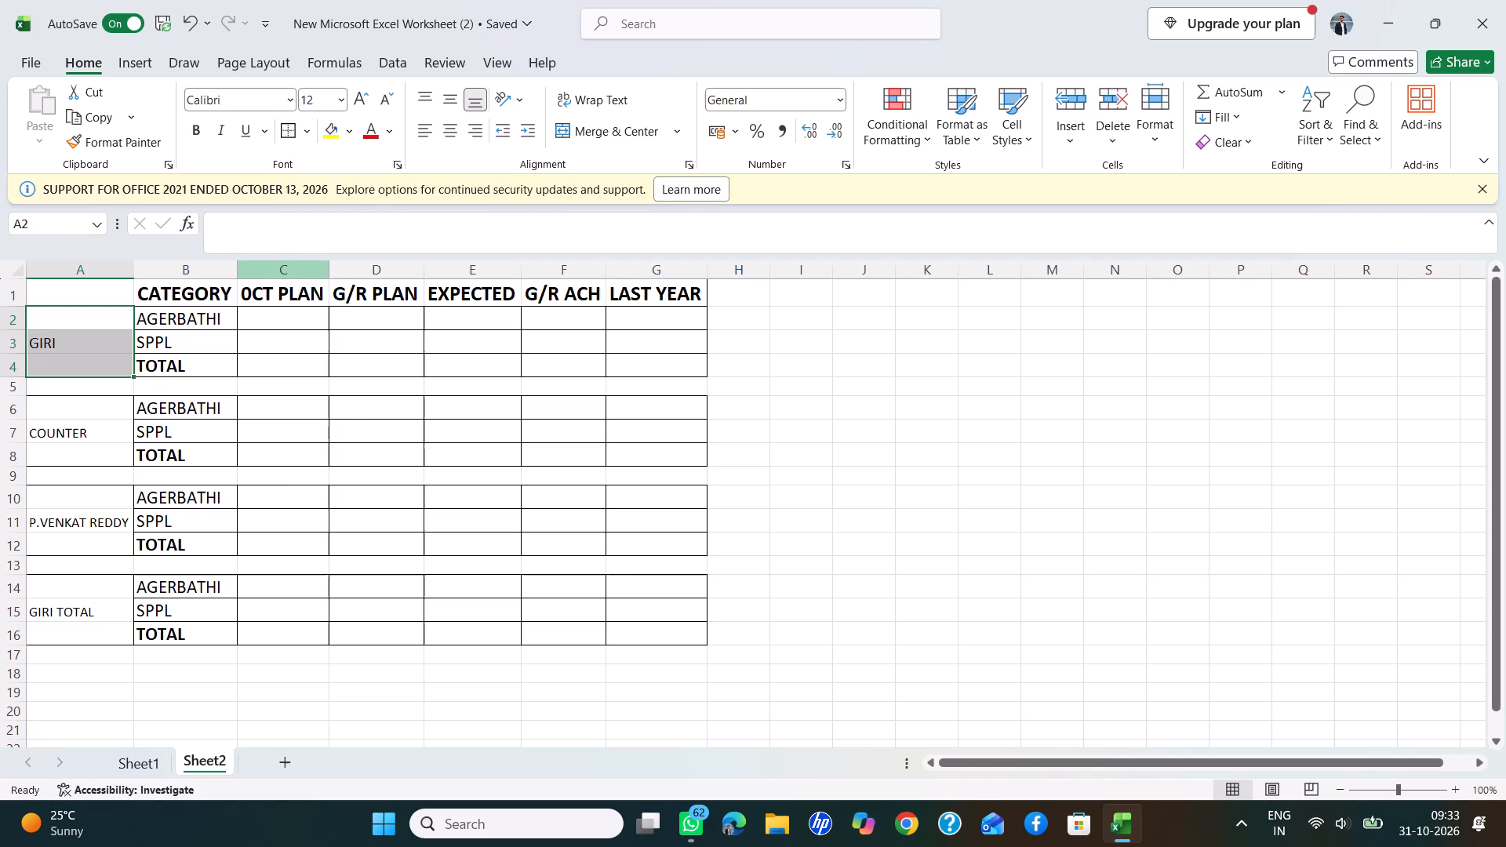
# Set the font size of the COUNTER label in A7 to 12.
pyautogui.click(108, 431)
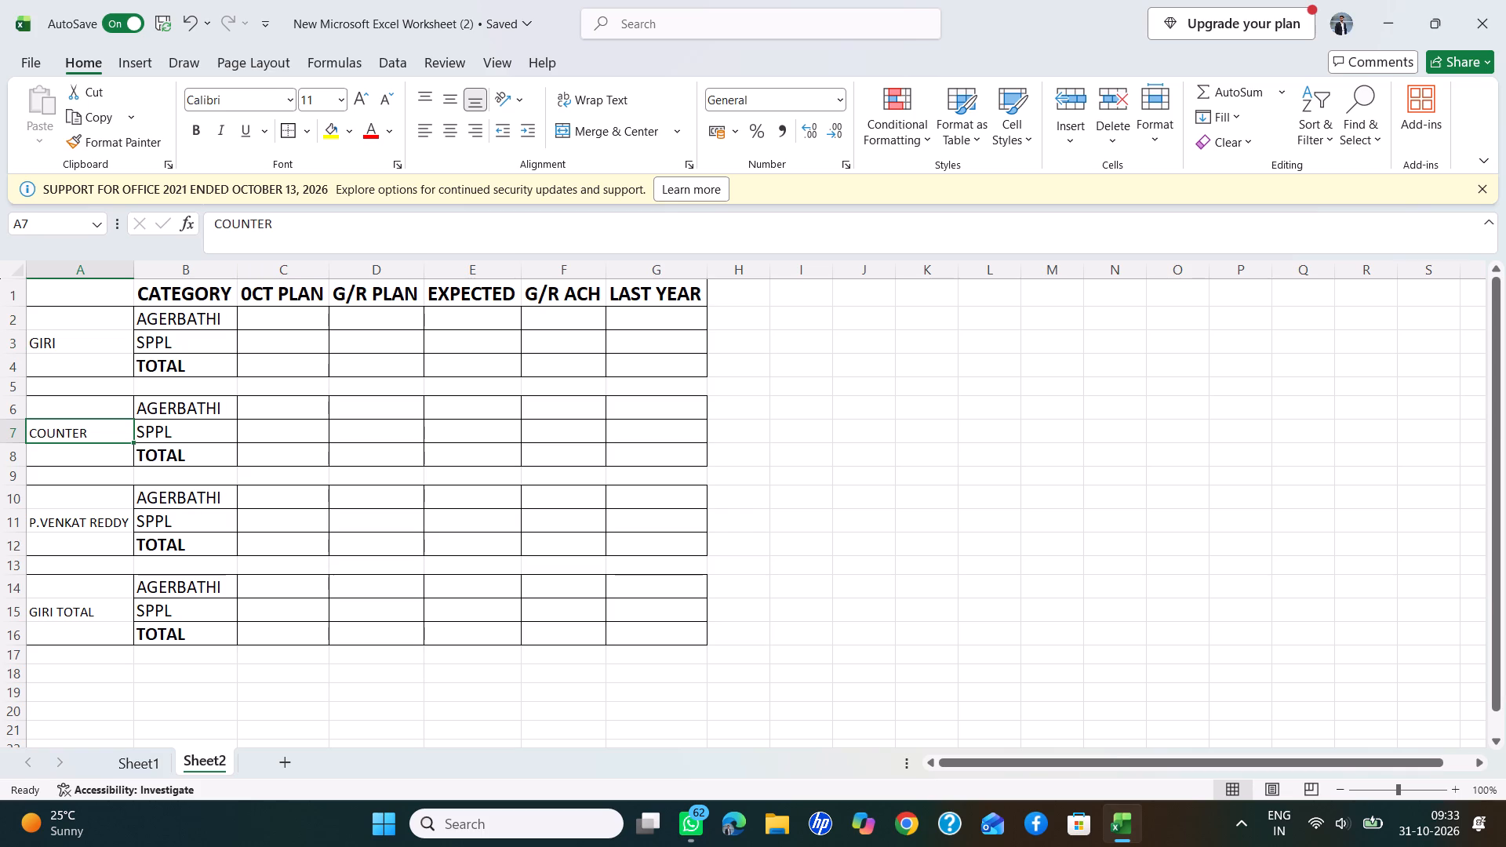
pyautogui.click(343, 100)
pyautogui.click(331, 219)
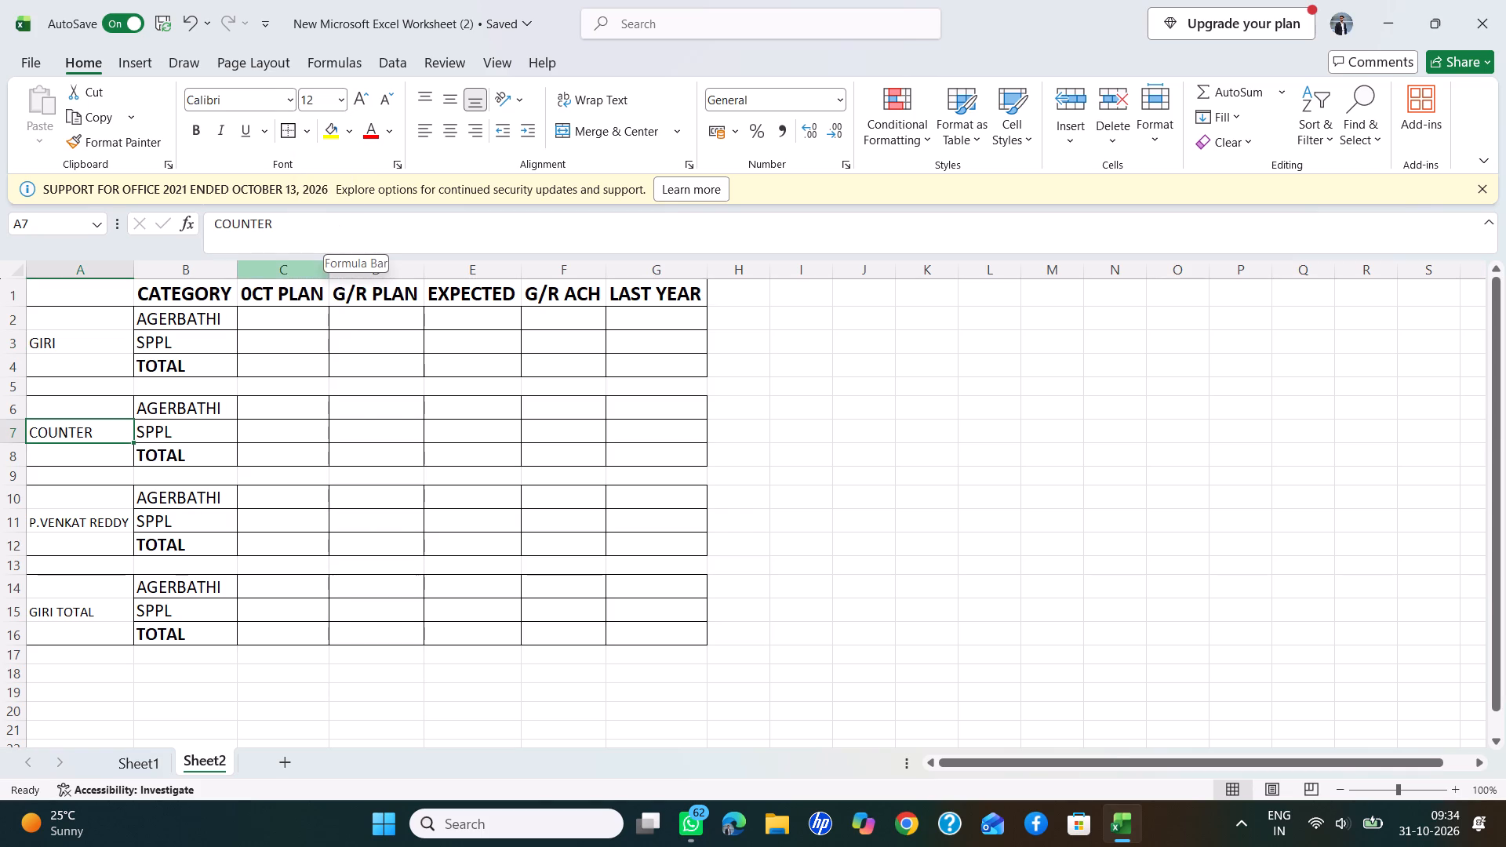
pyautogui.click(100, 438)
pyautogui.click(100, 438)
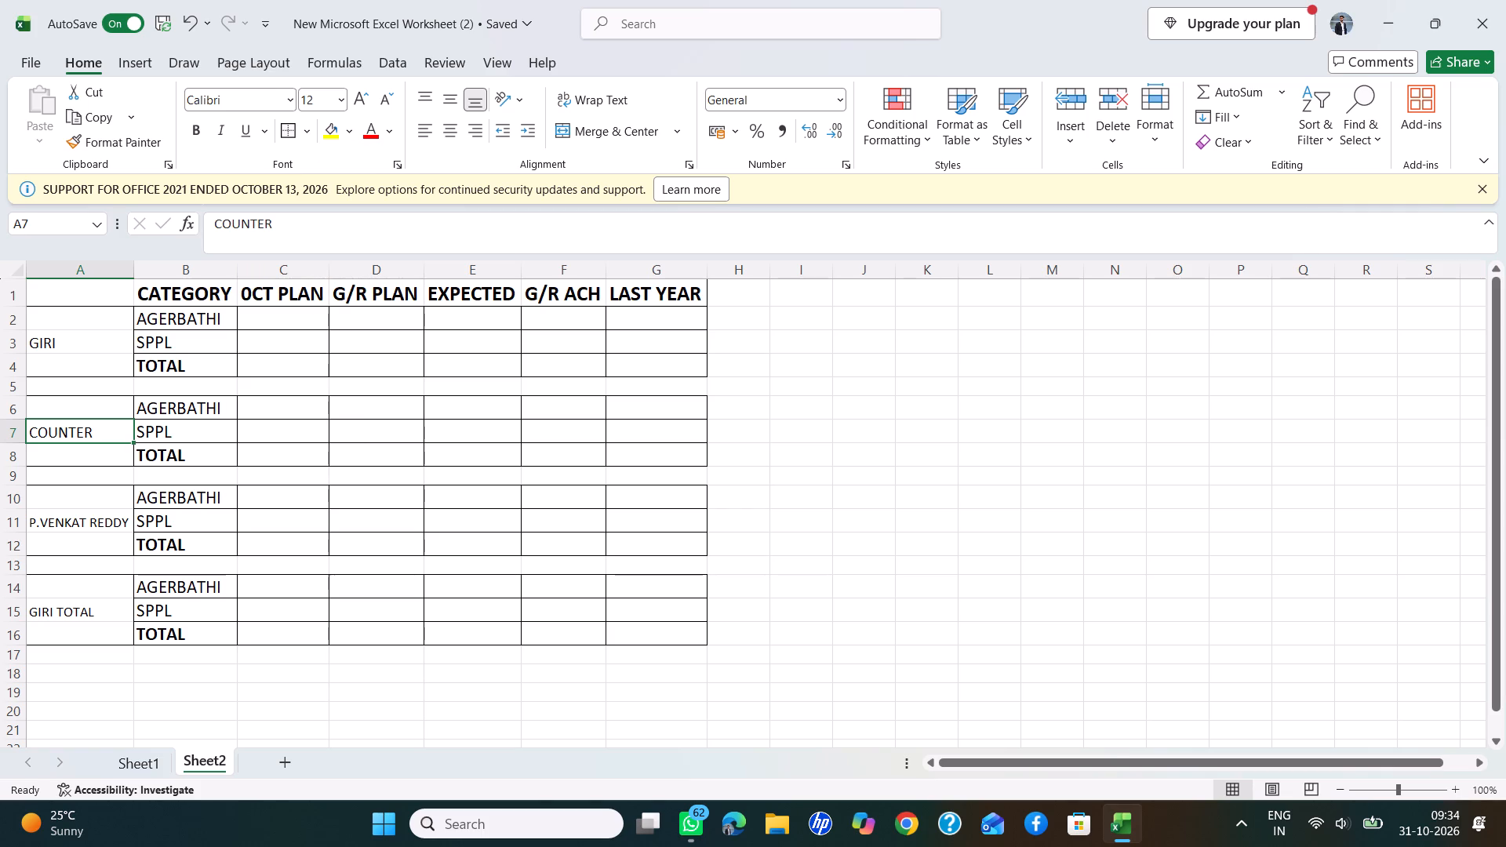
# Set the font size of the third and fourth block labels in A11 and A15 to 12.
pyautogui.click(79, 529)
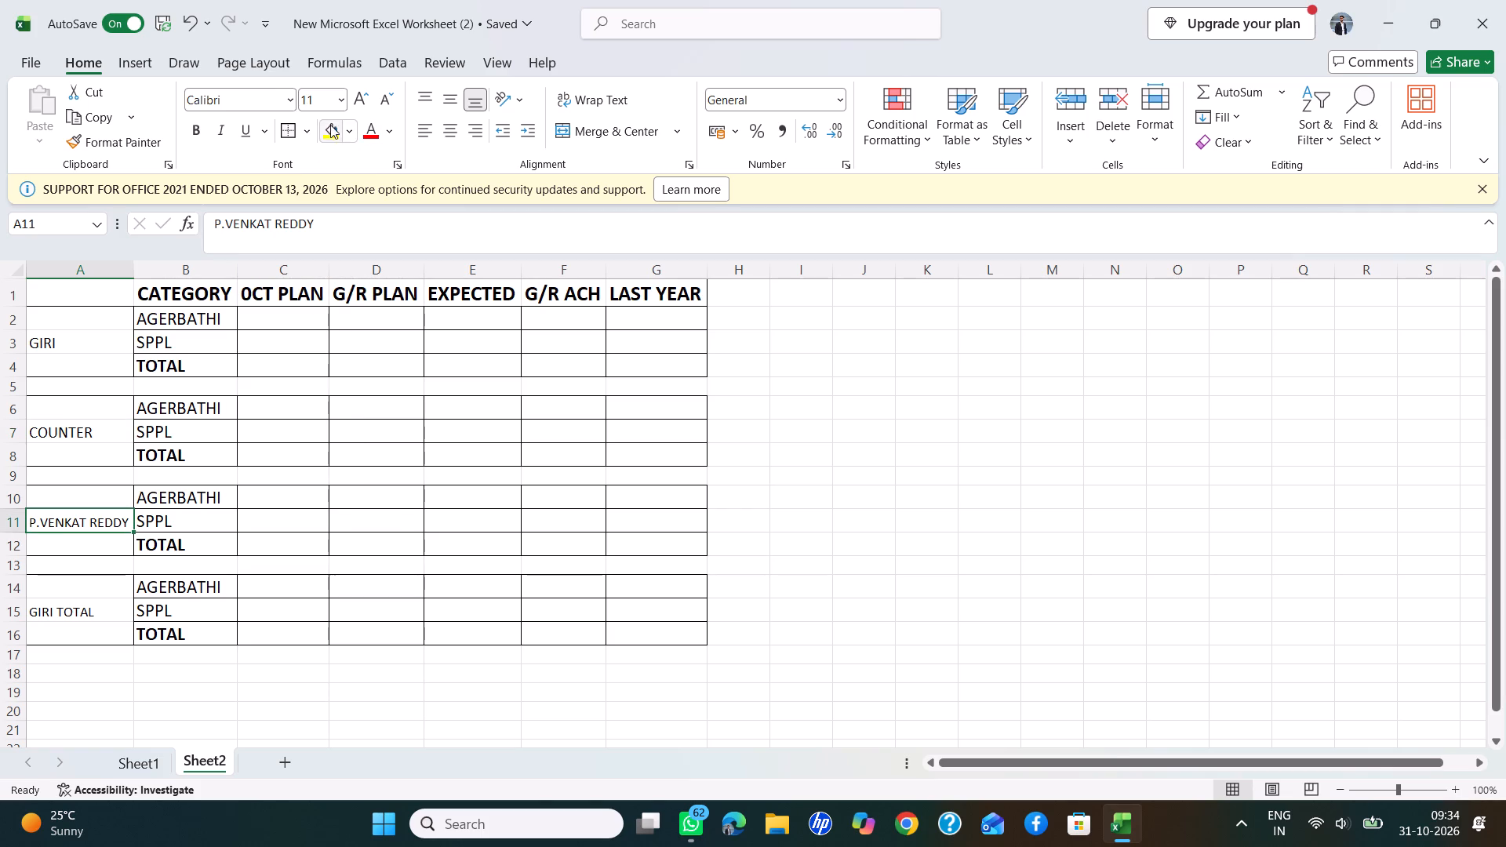
pyautogui.click(341, 94)
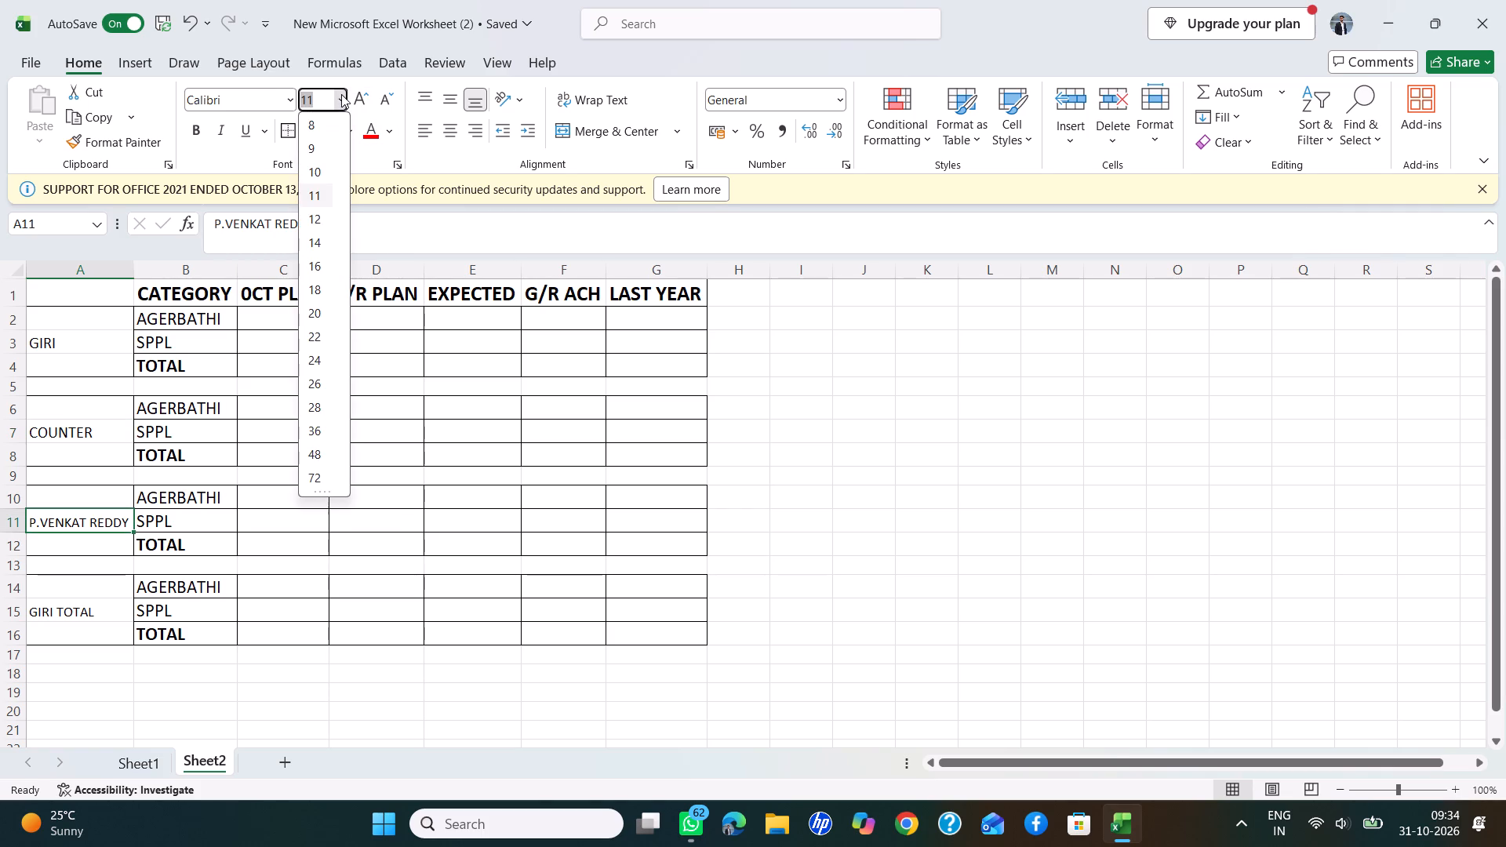
pyautogui.click(316, 227)
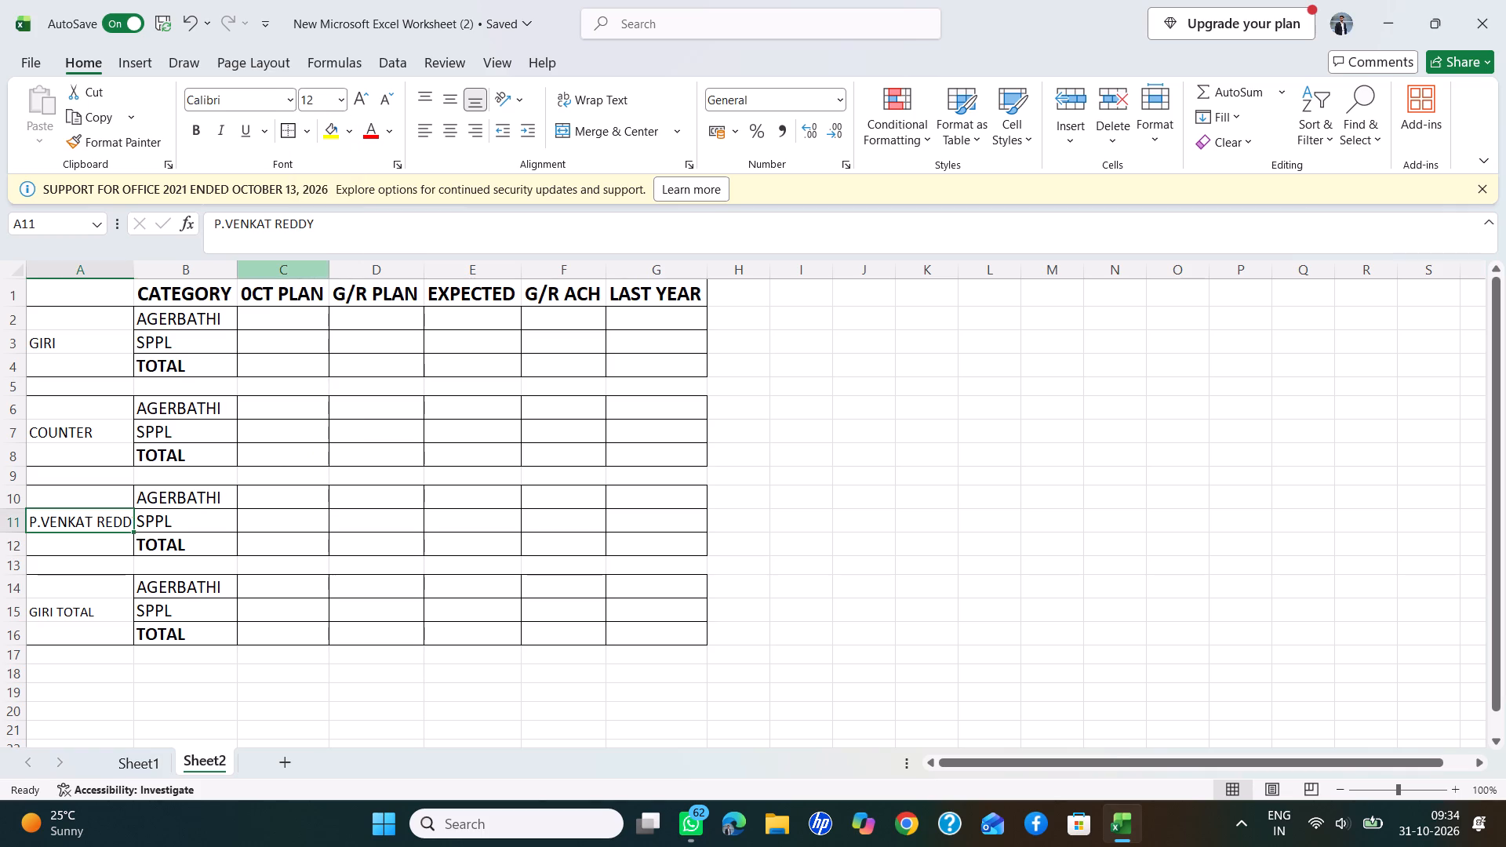
pyautogui.click(98, 610)
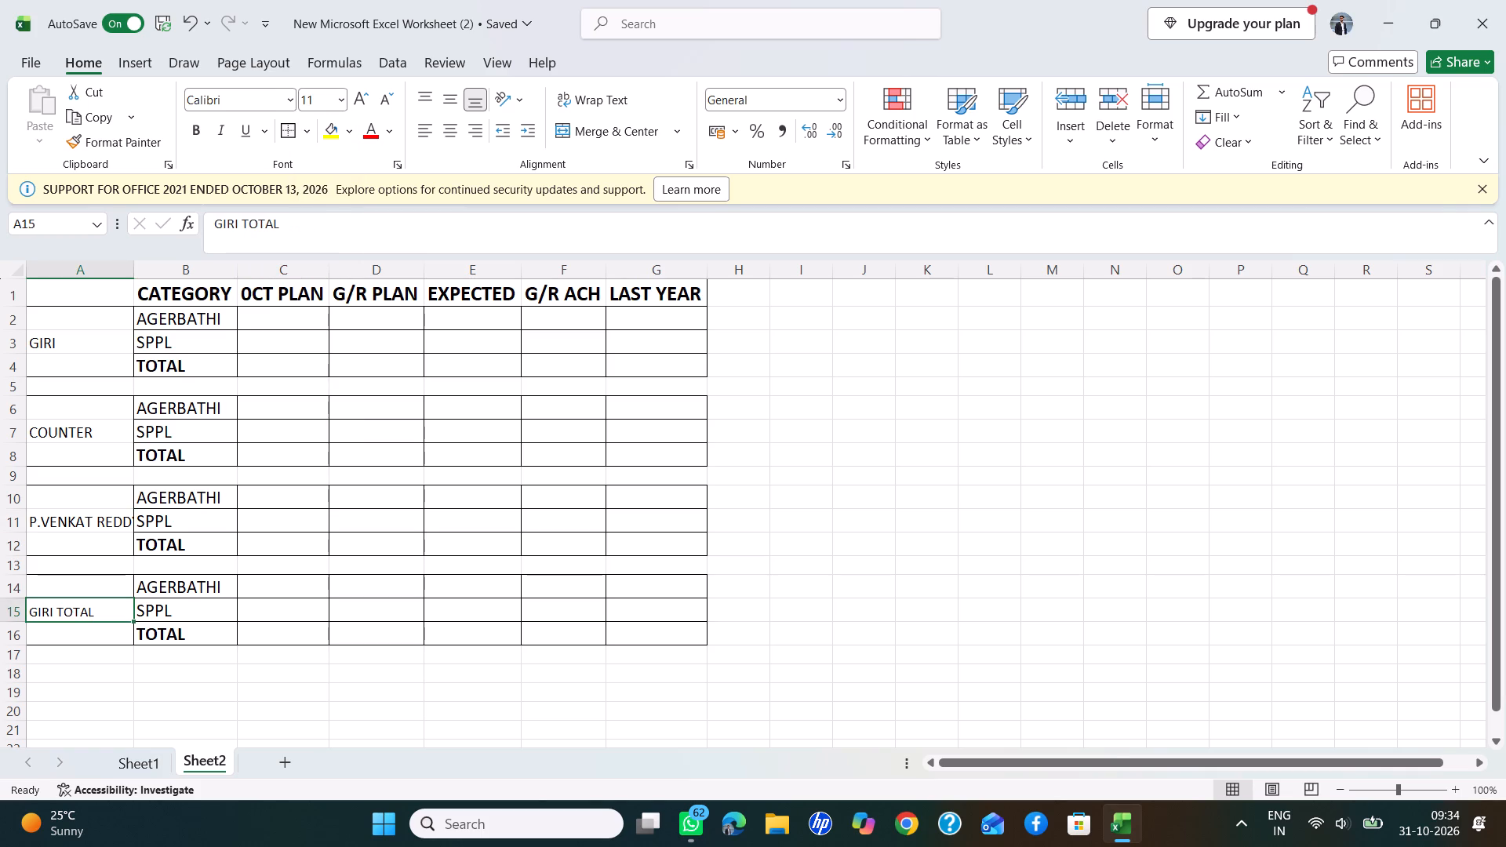
pyautogui.click(344, 93)
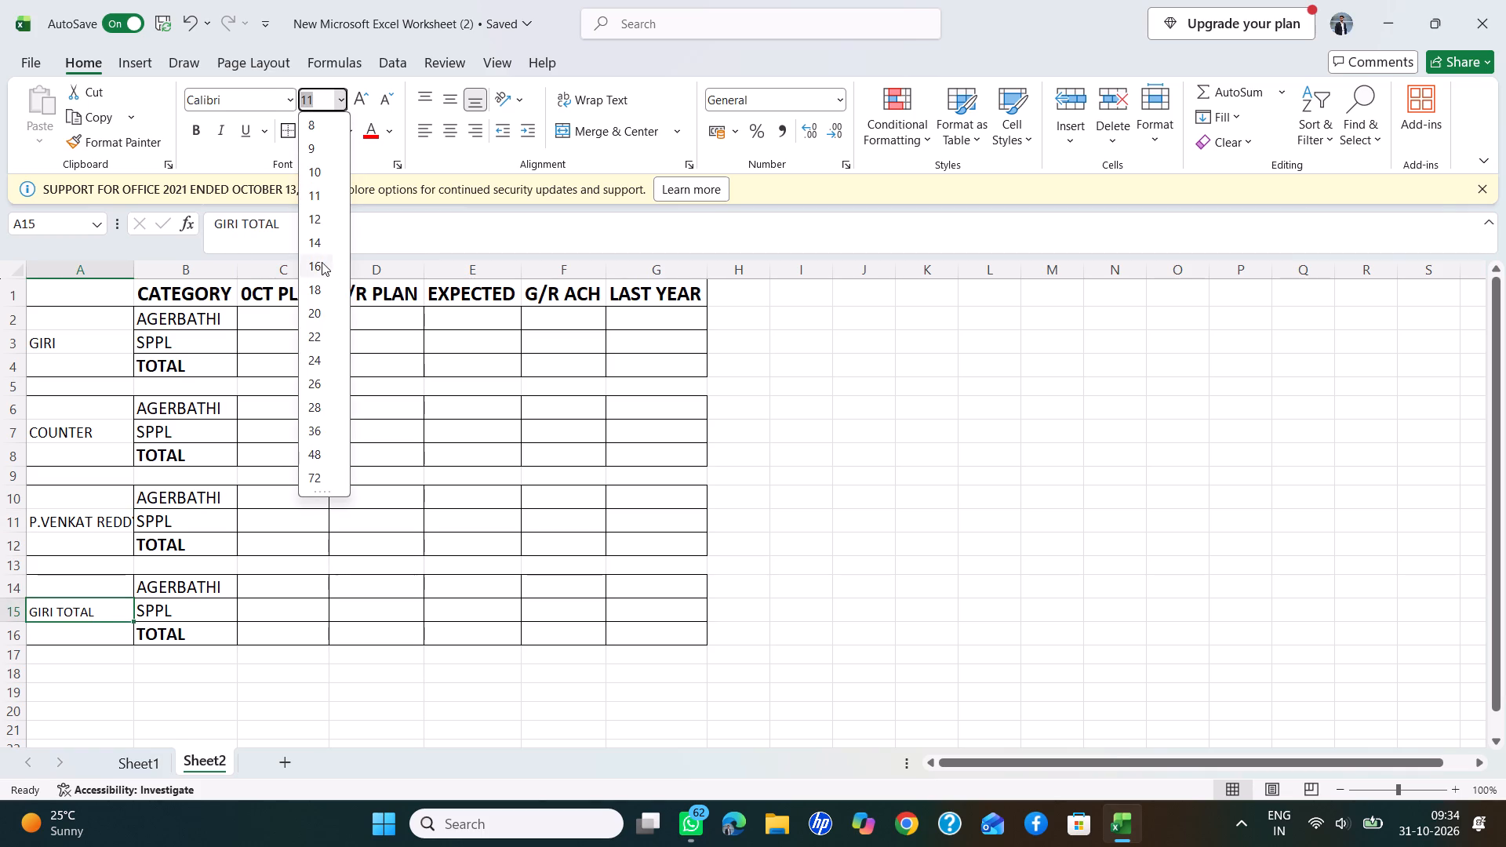
pyautogui.click(314, 216)
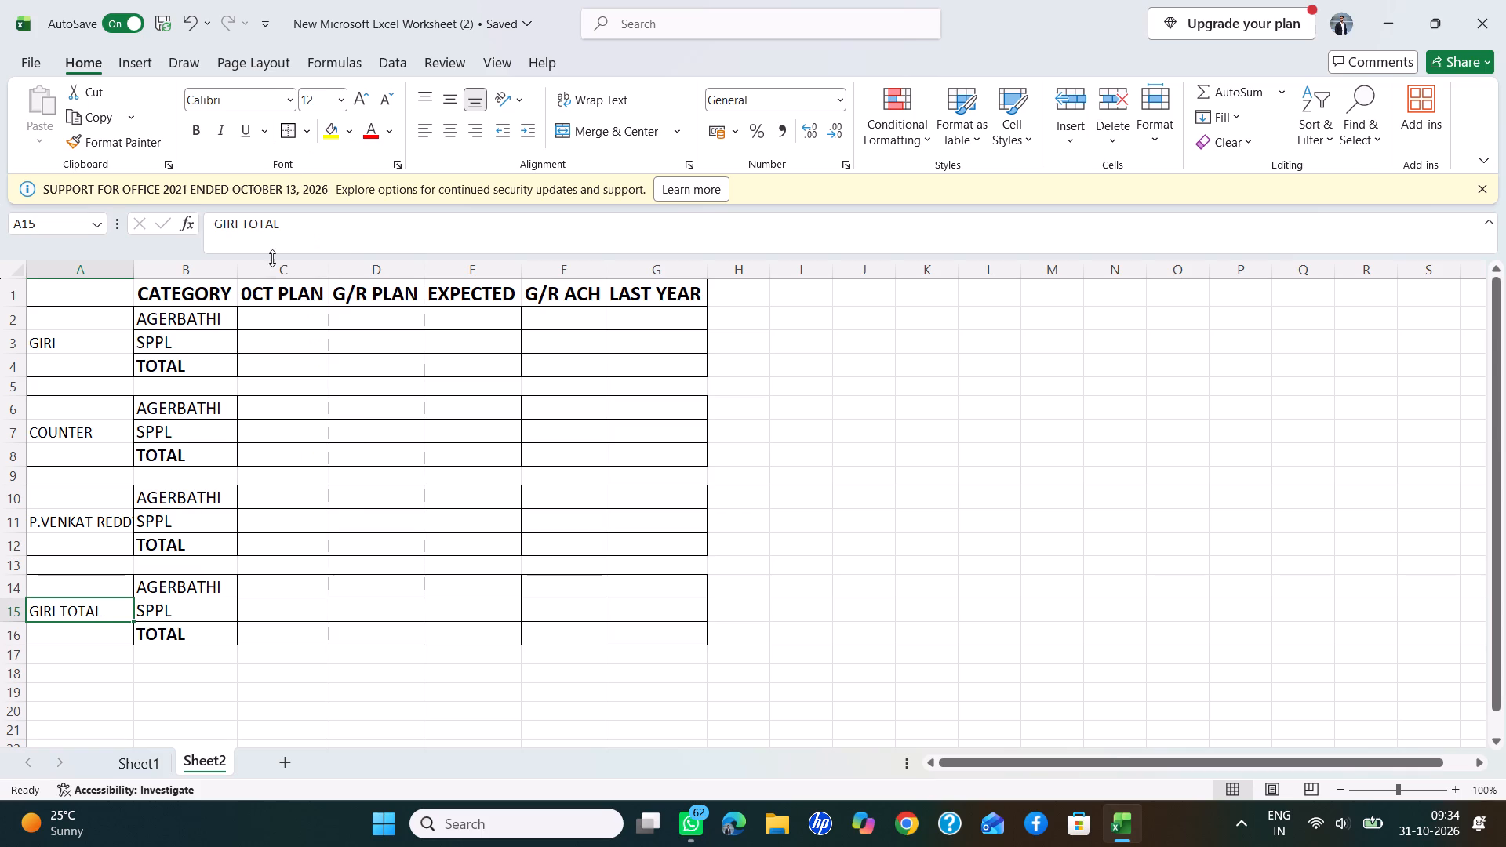
# Make the four block labels in A3, A7, A11 and A15 bold.
pyautogui.click(100, 344)
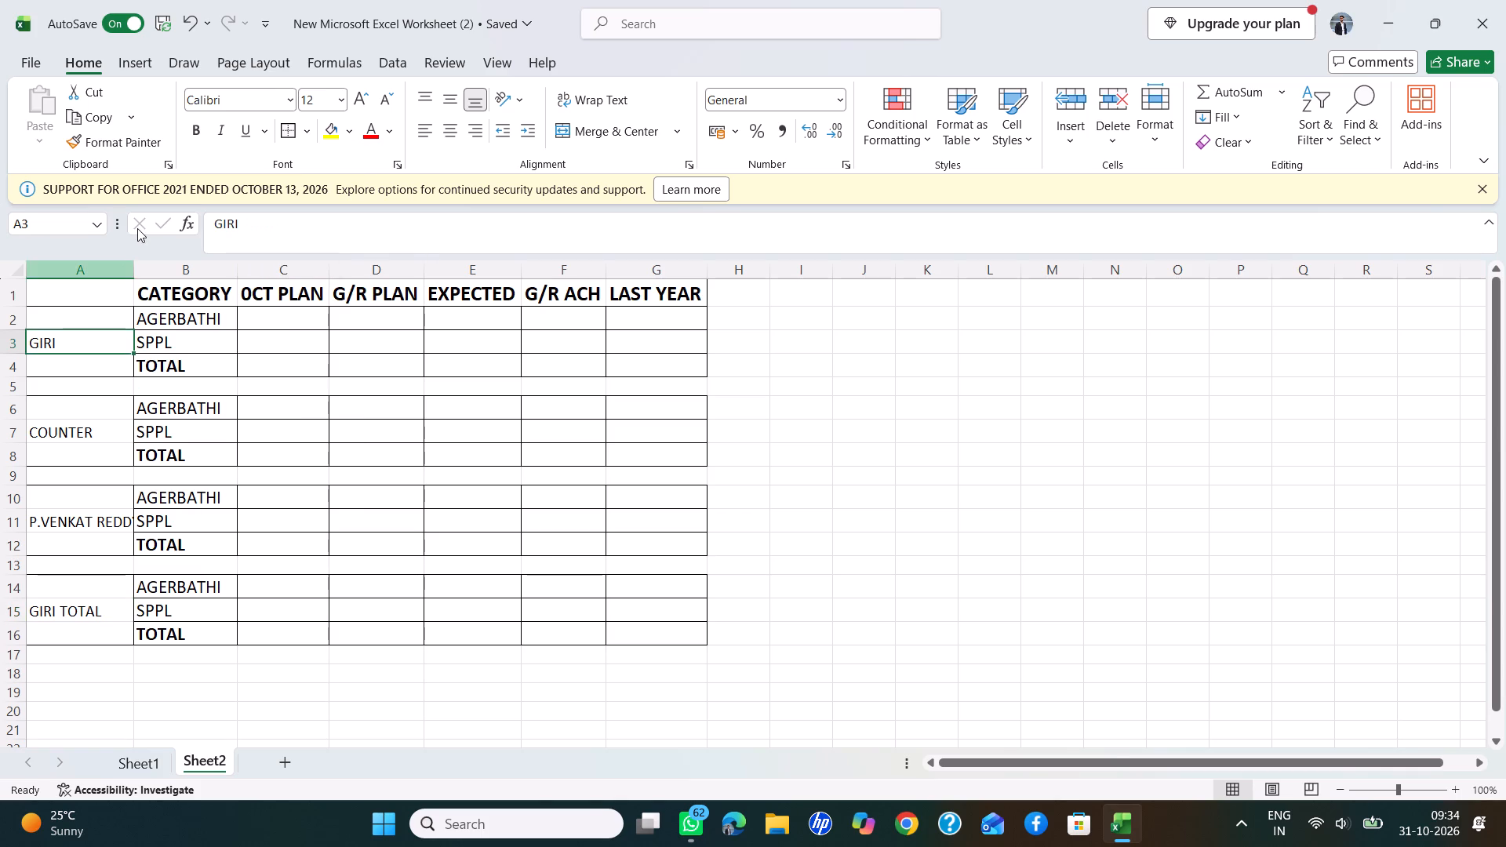
pyautogui.click(196, 130)
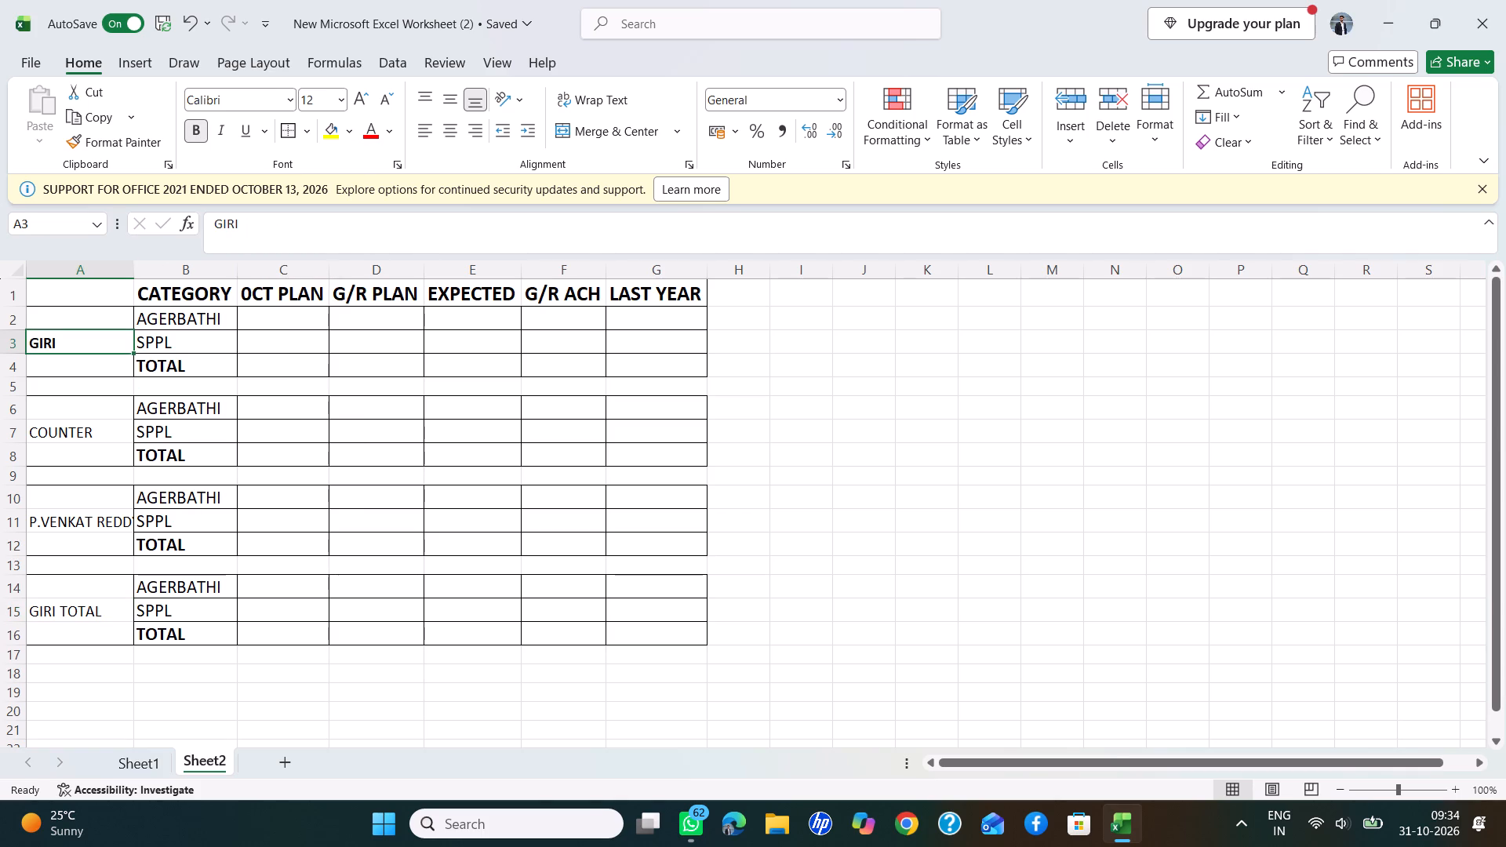
pyautogui.click(85, 440)
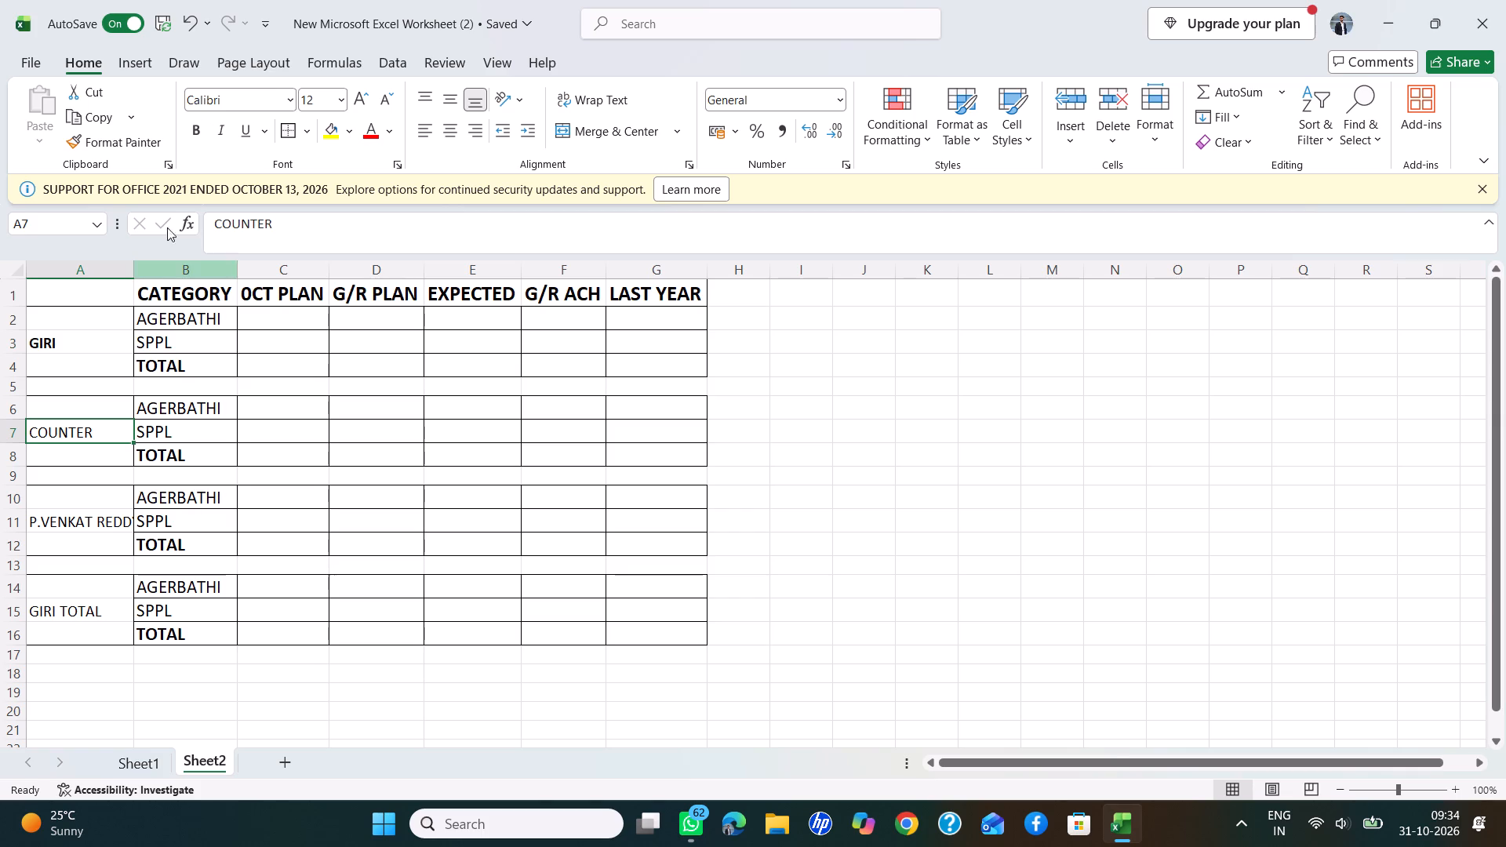
pyautogui.click(198, 130)
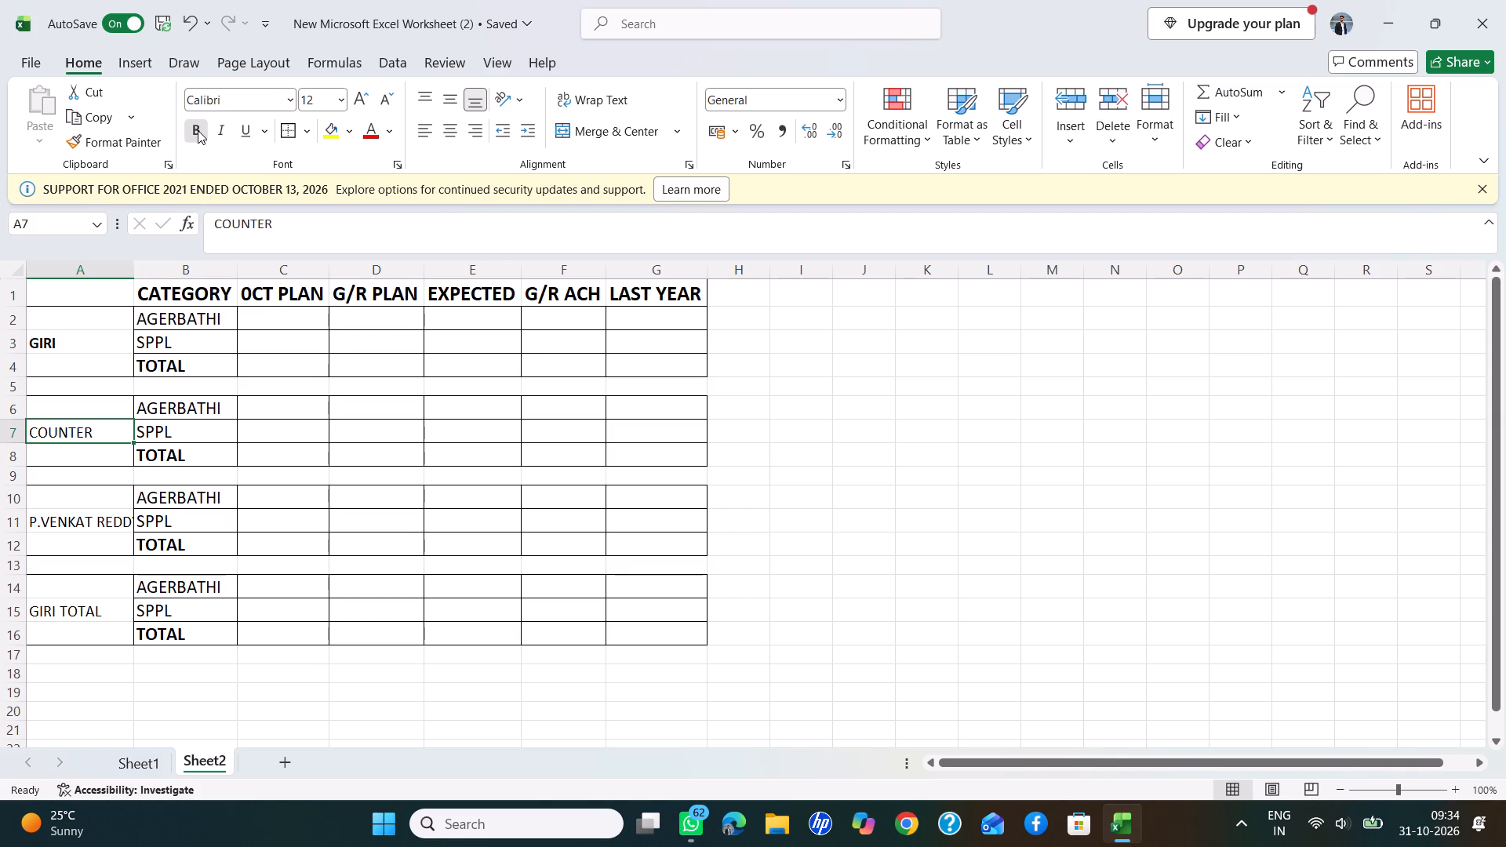
pyautogui.click(89, 526)
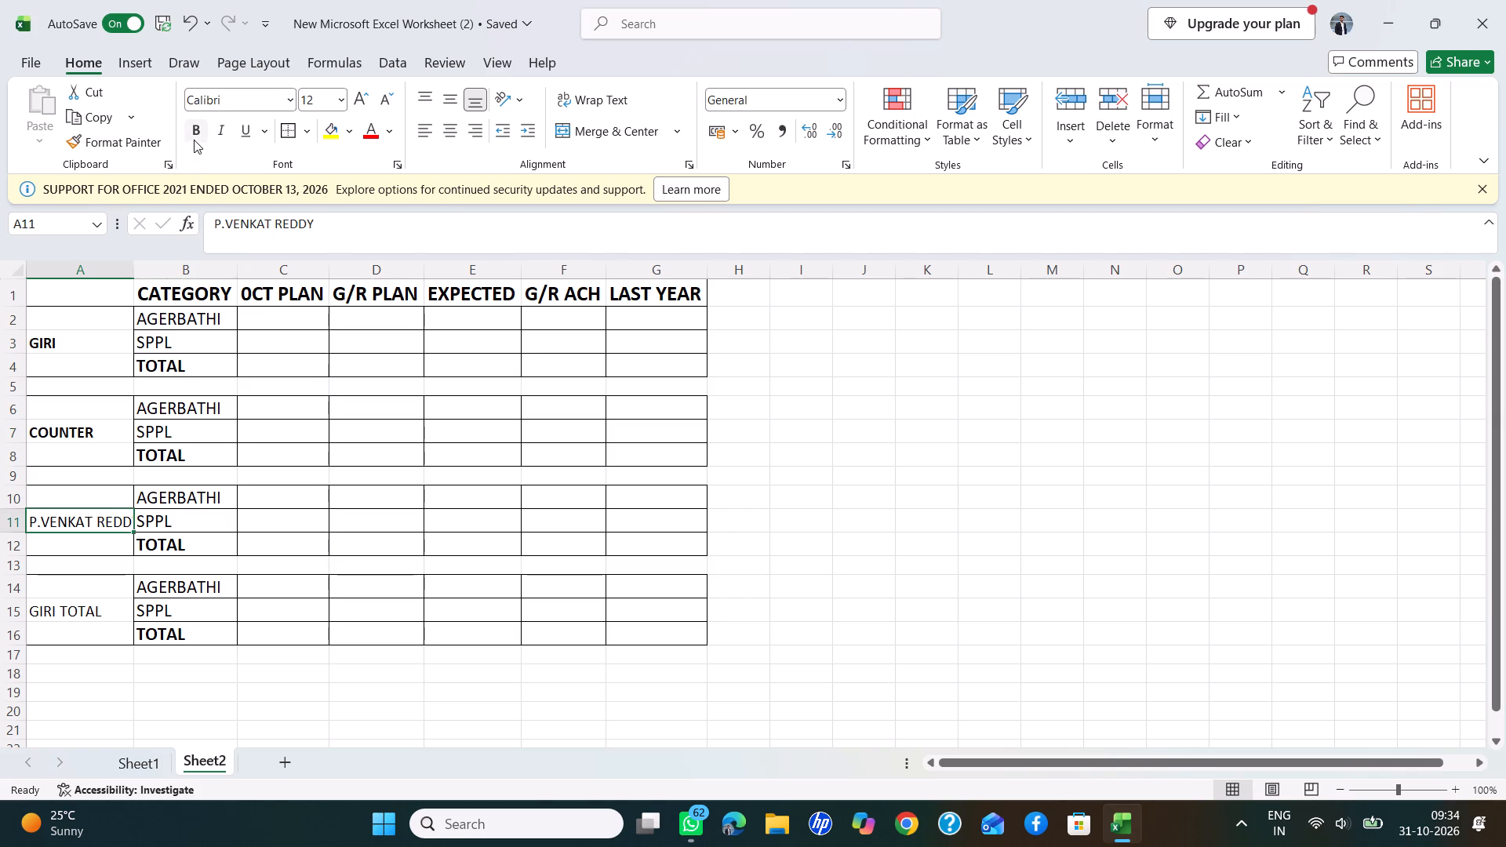
pyautogui.click(194, 135)
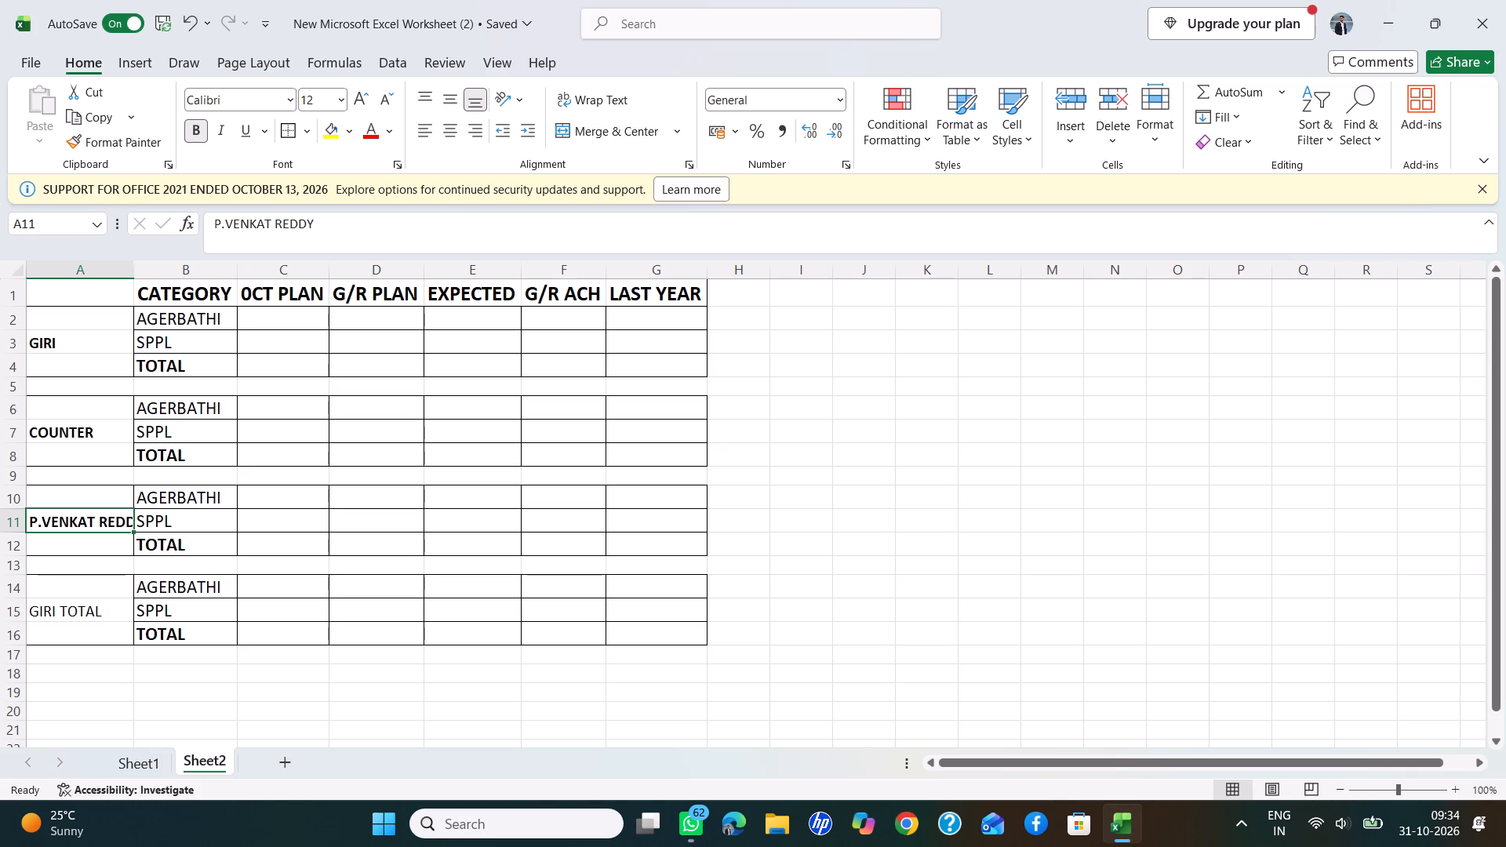
pyautogui.click(81, 615)
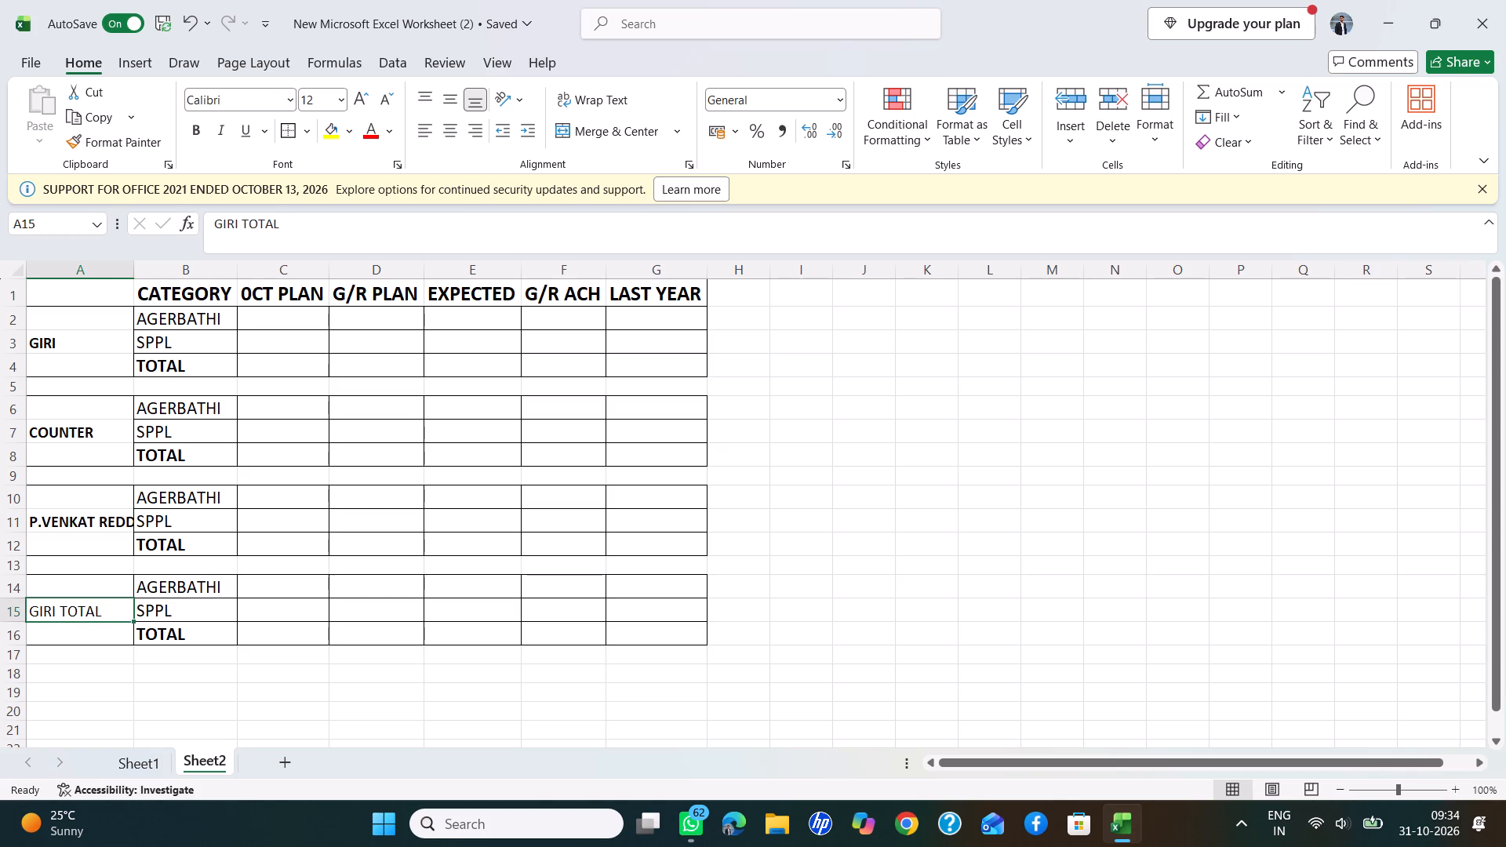
pyautogui.click(196, 133)
pyautogui.click(303, 319)
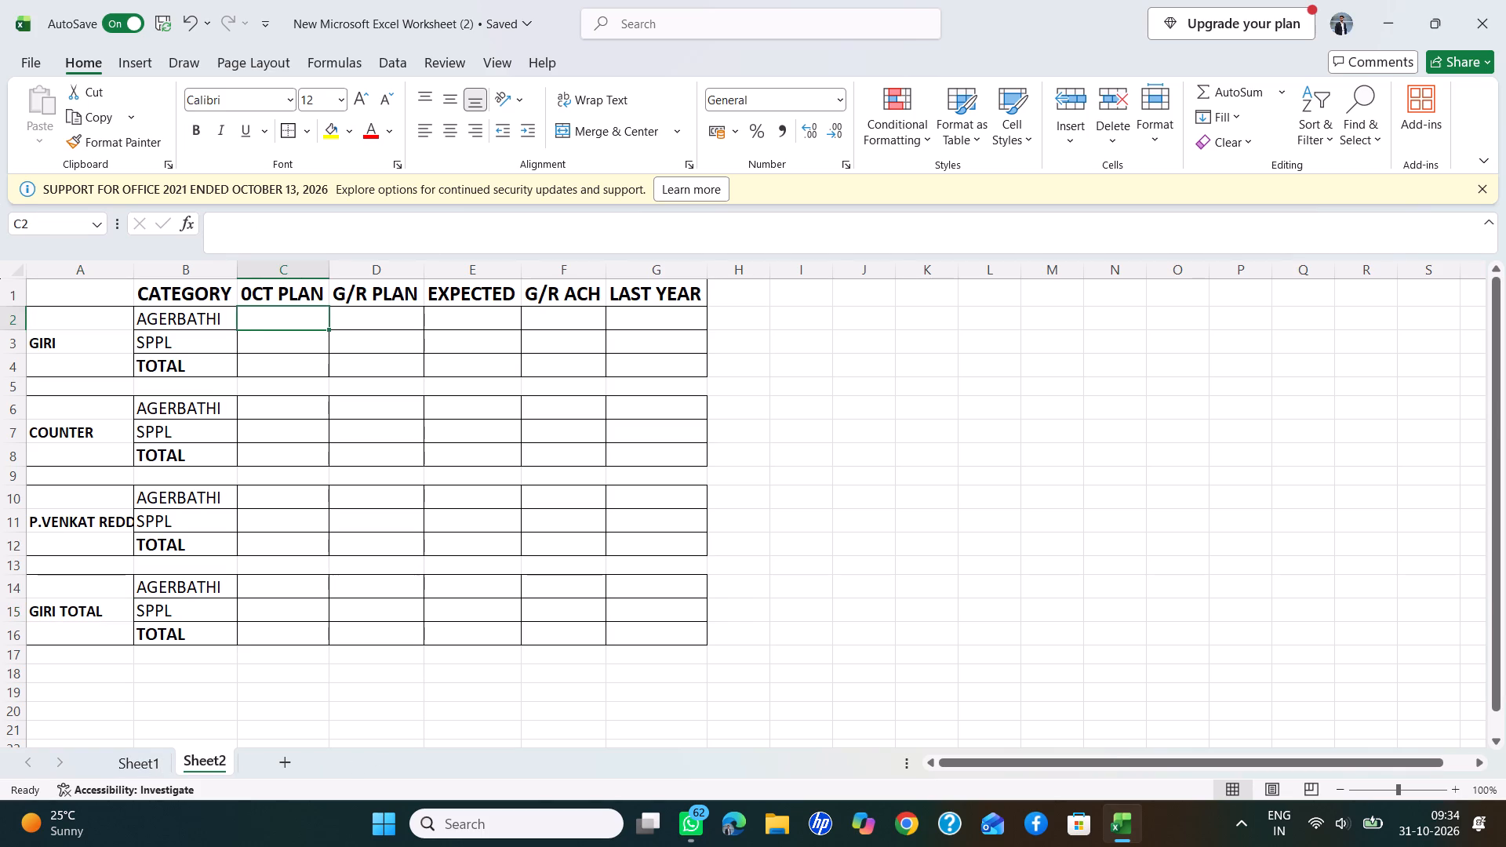
# Extend the second block's label in A7 to read COUNTER D/B.
pyautogui.click(99, 430)
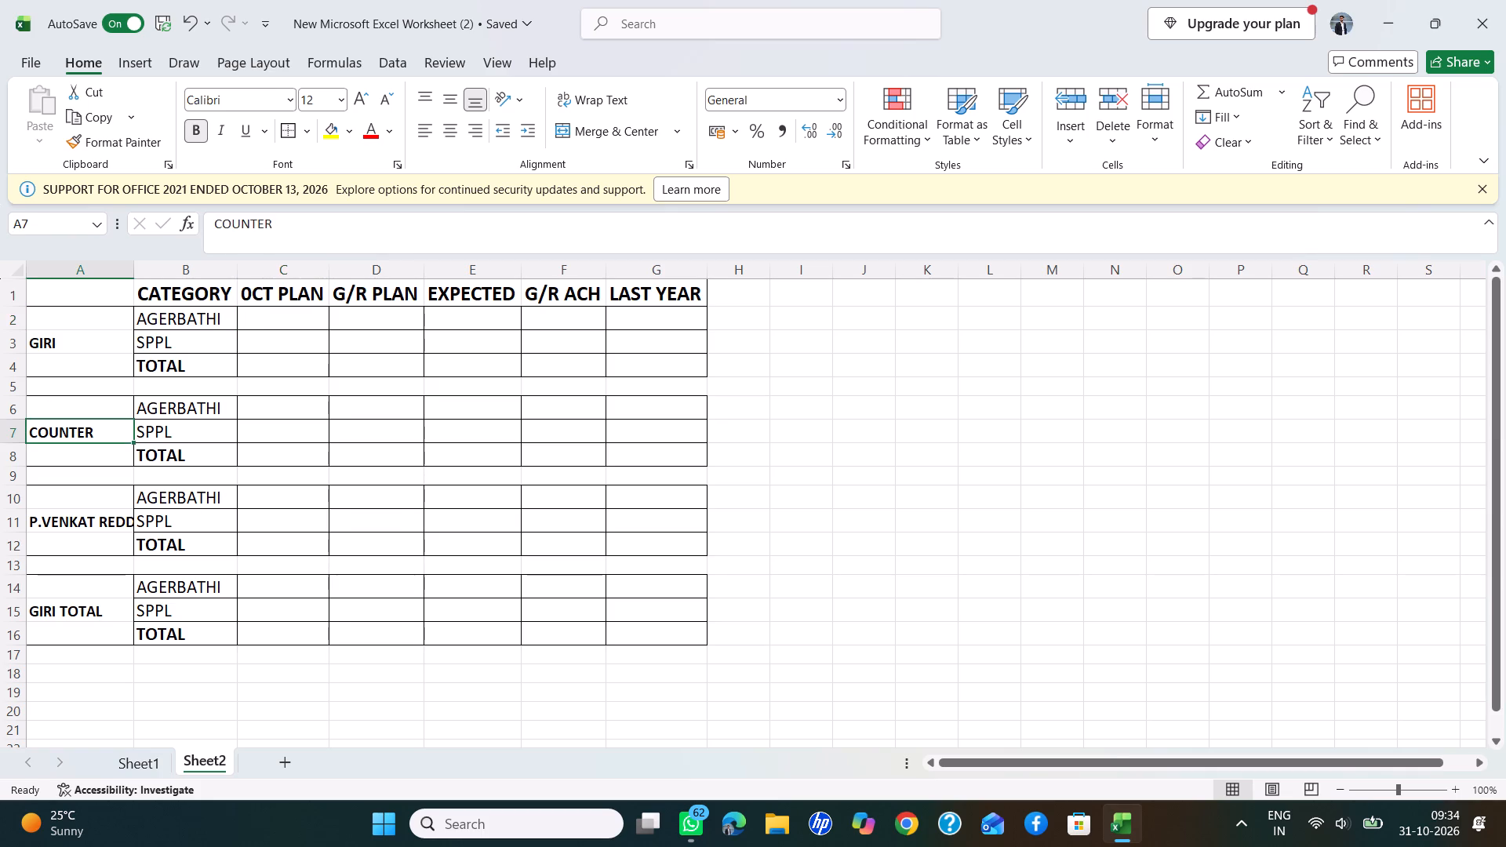
pyautogui.click(99, 430)
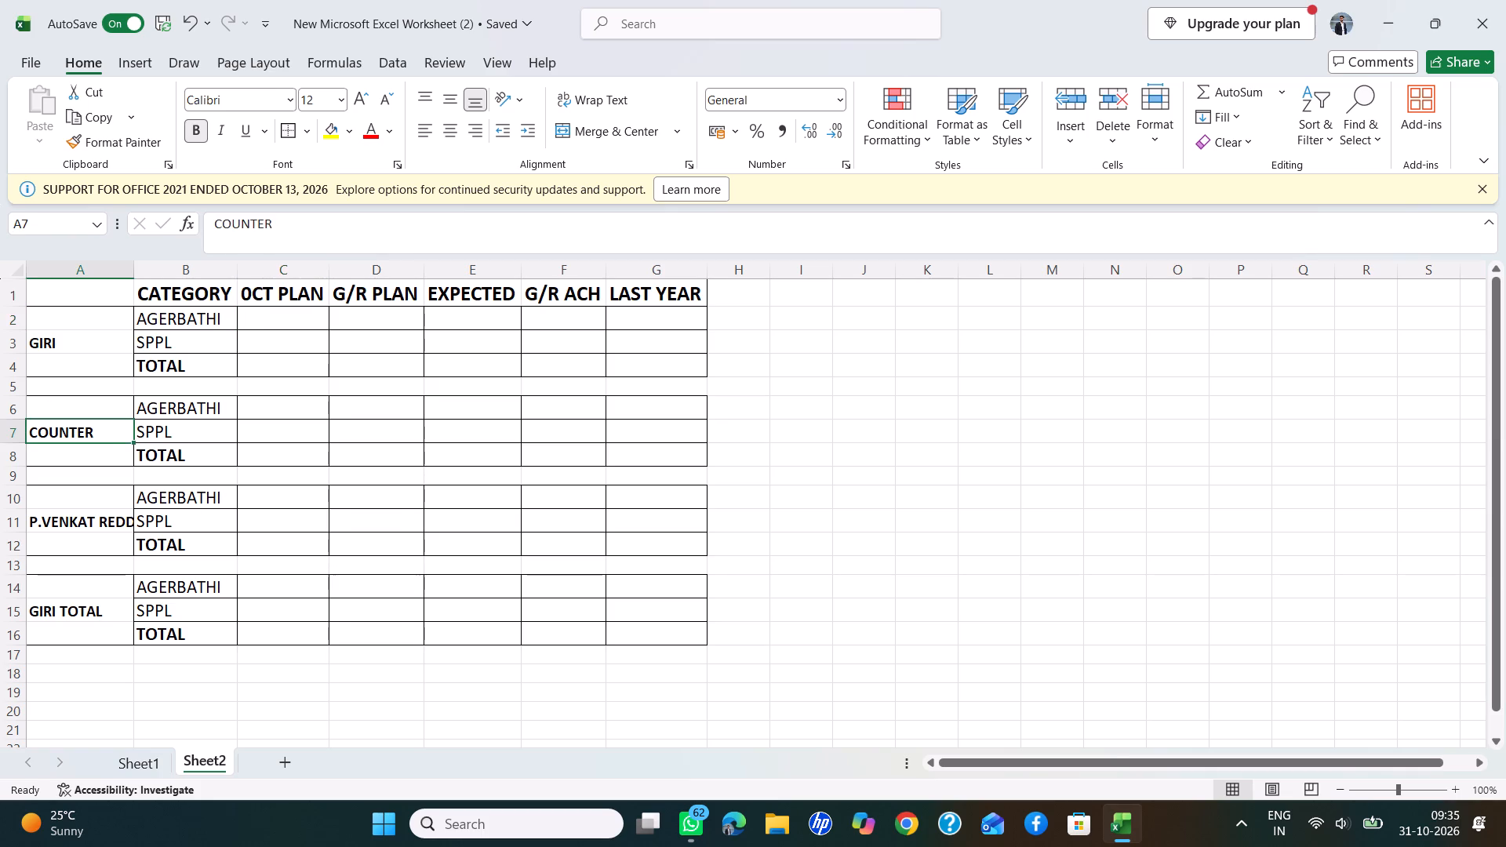
pyautogui.click(111, 443)
pyautogui.doubleClick(111, 430)
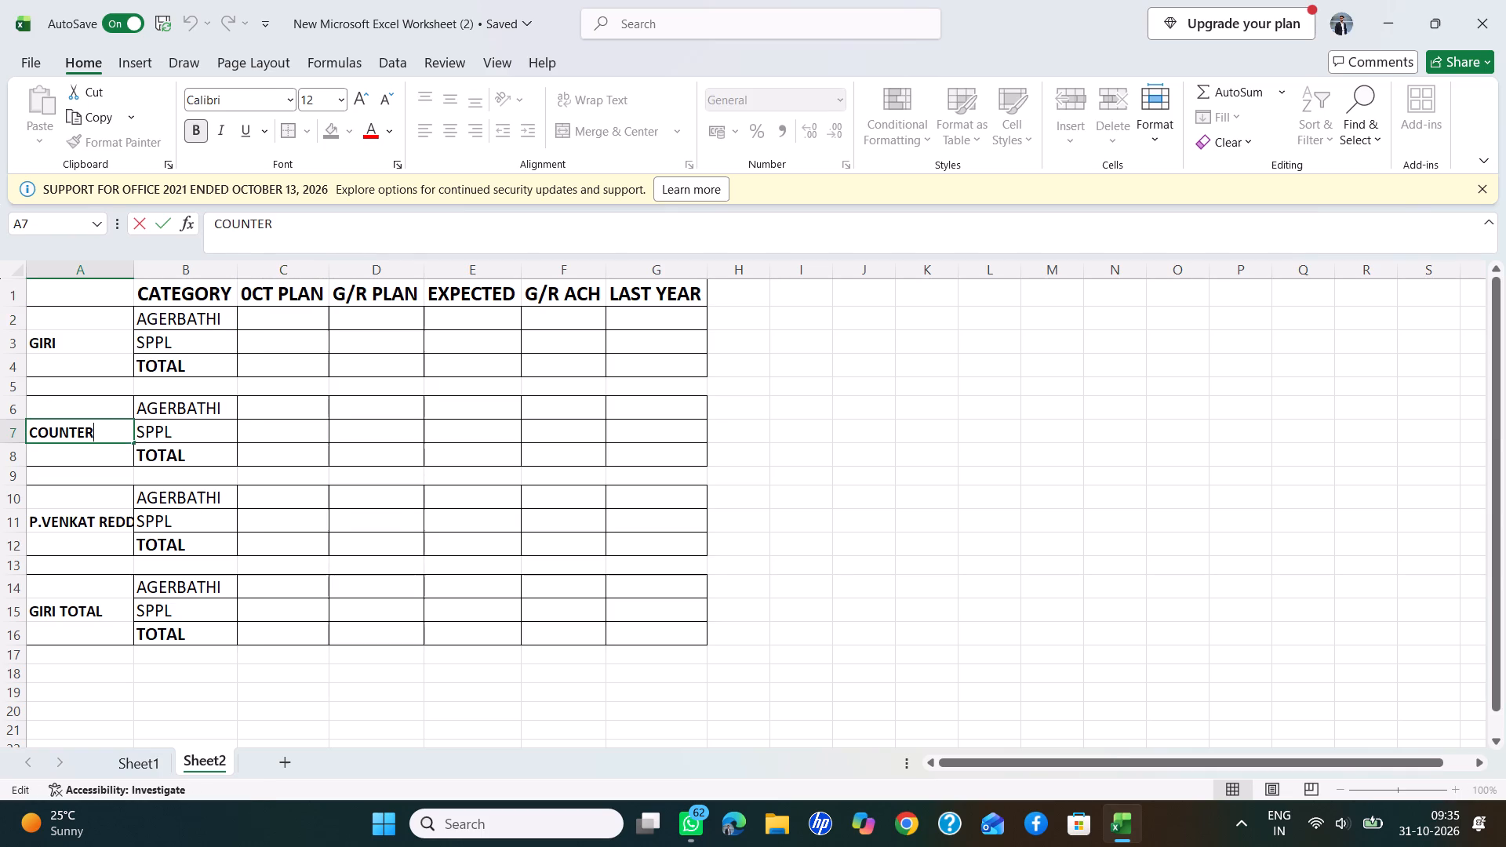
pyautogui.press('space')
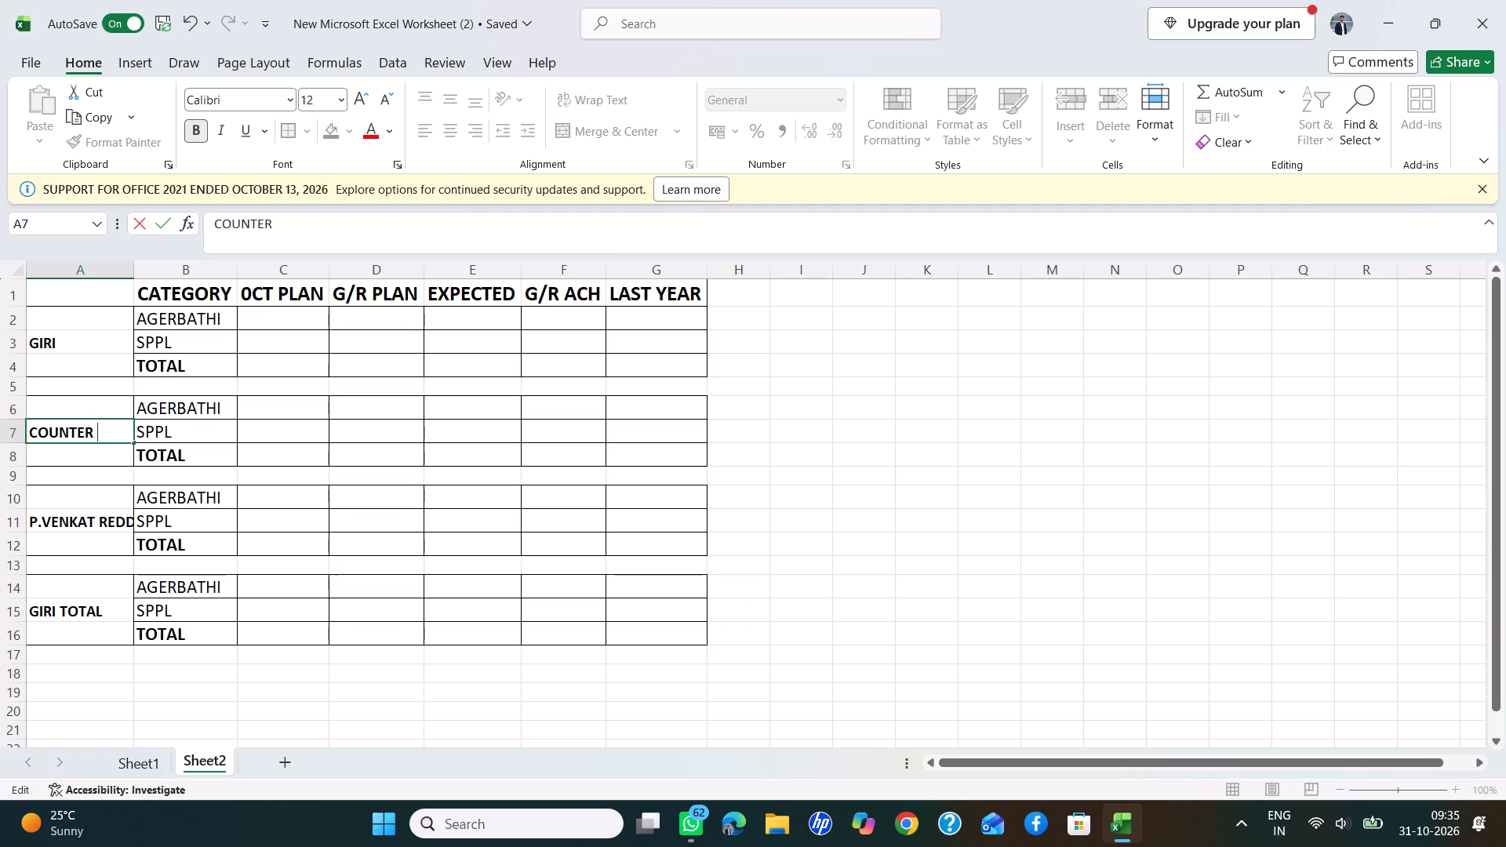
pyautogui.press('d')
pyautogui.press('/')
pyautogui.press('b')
# Autofit the width of column A to its longest bold label and save the workbook.
pyautogui.doubleClick(127, 267)
pyautogui.click(106, 537)
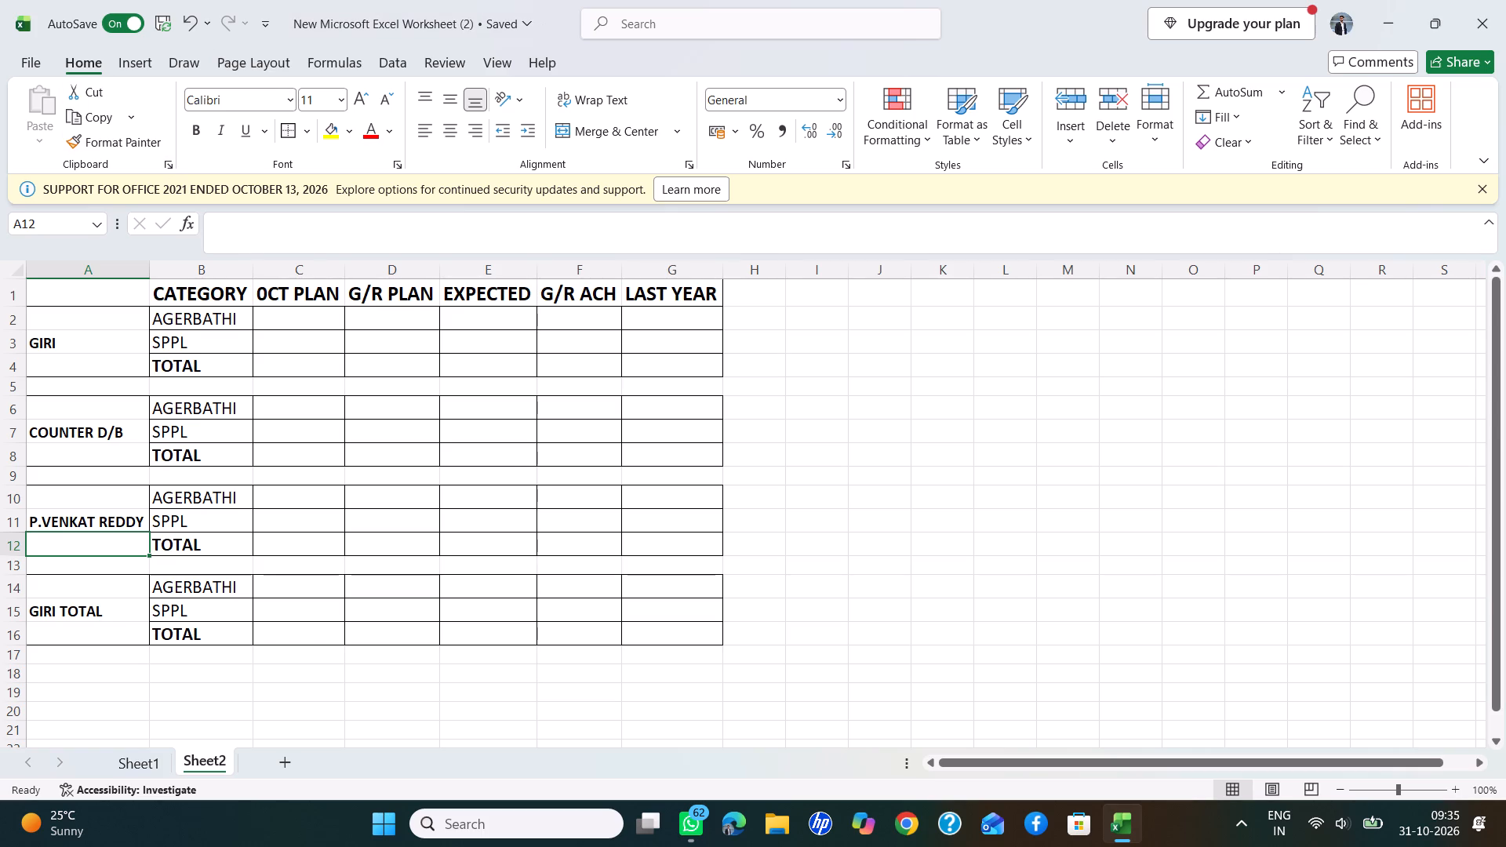
pyautogui.hotkey('ctrl', 's')
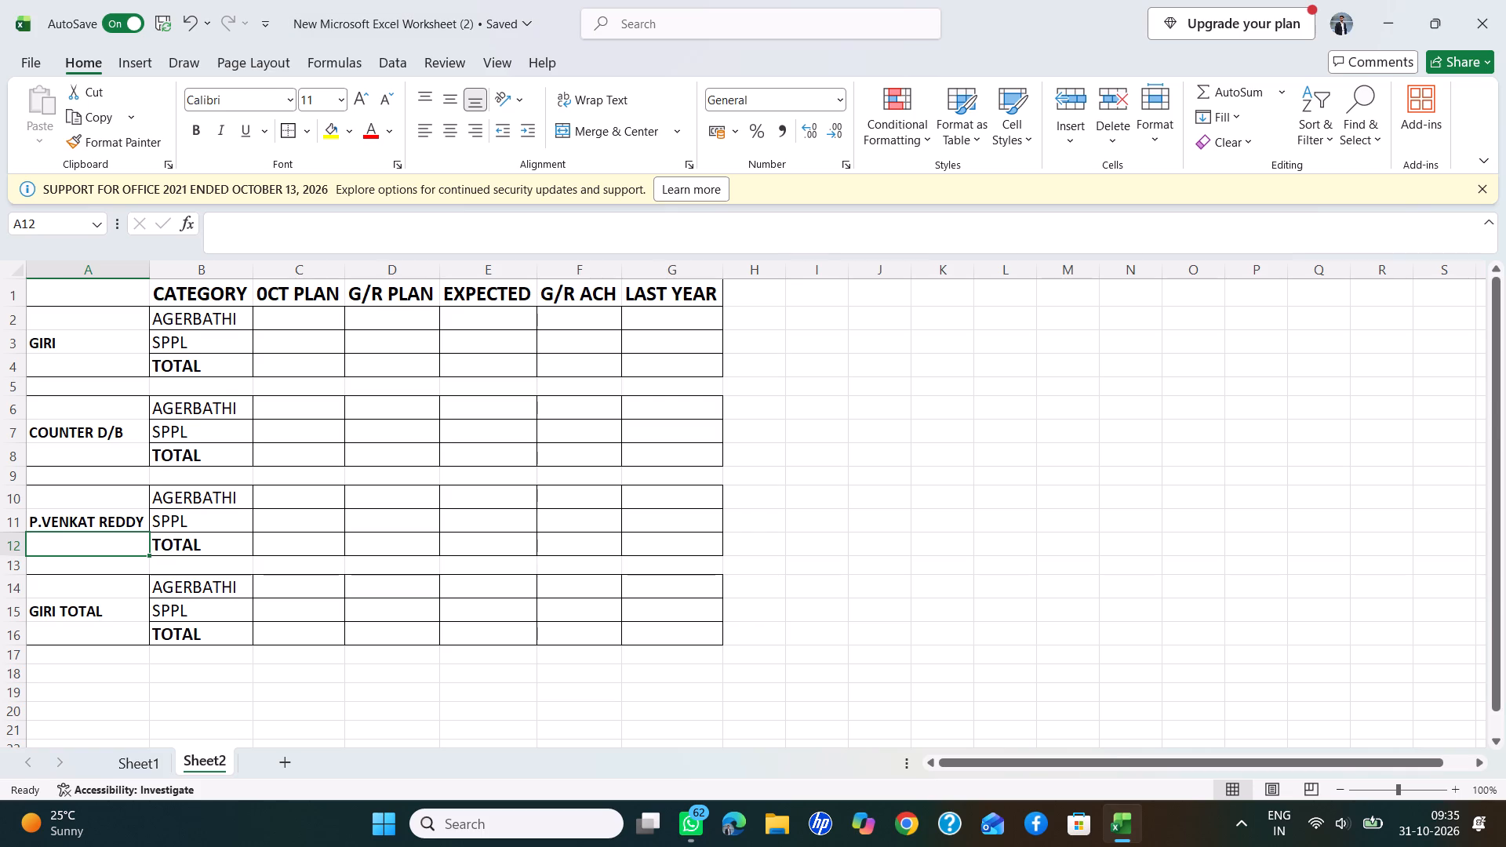
# Check the label colours in the Sheet1 picture and fill the GIRI label cells A2:A4 on Sheet2 with standard Light Green.
pyautogui.click(146, 760)
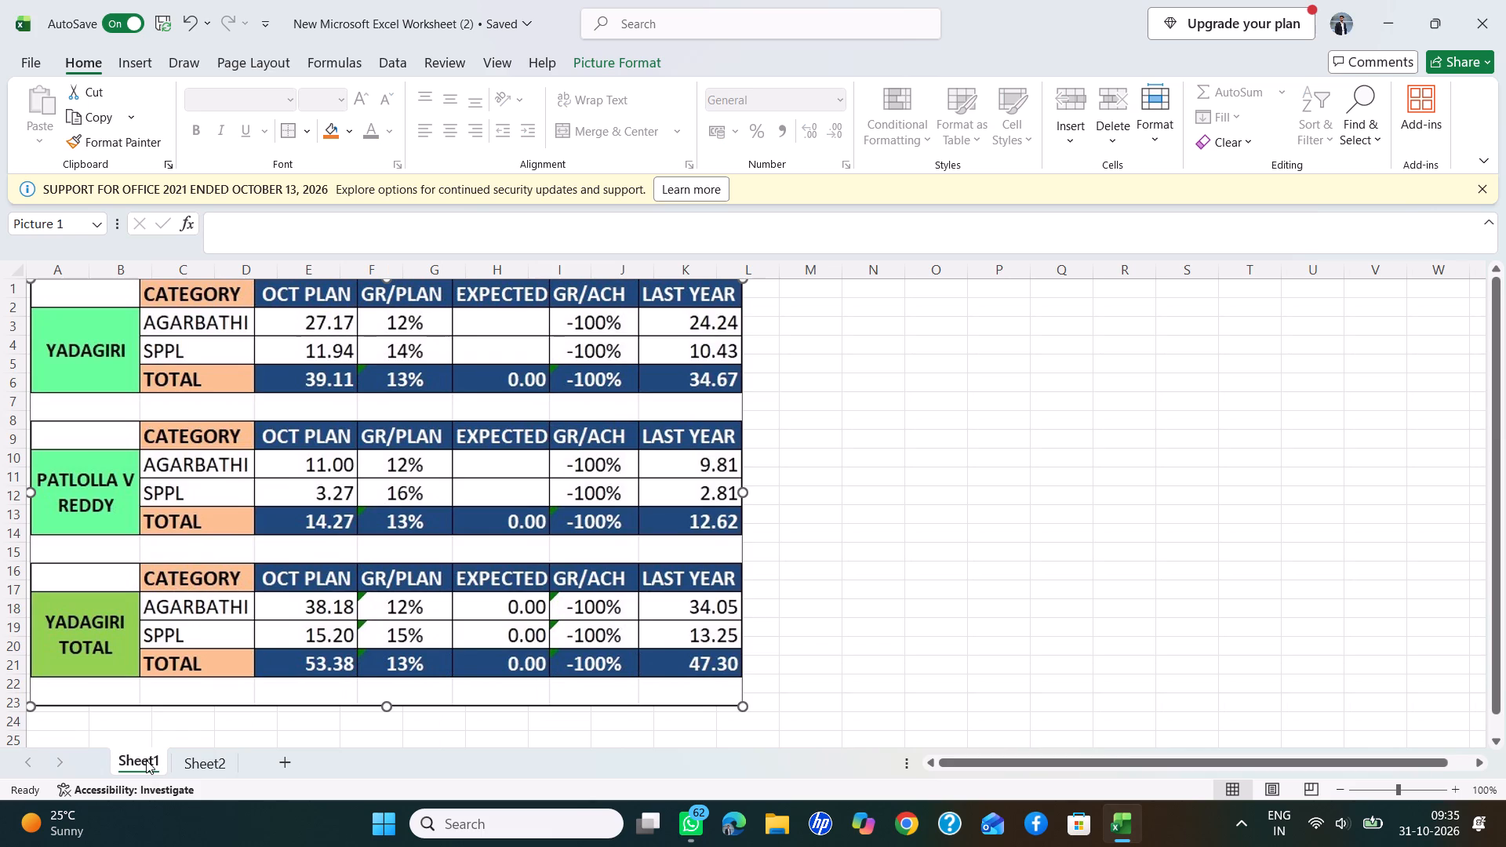
pyautogui.click(204, 768)
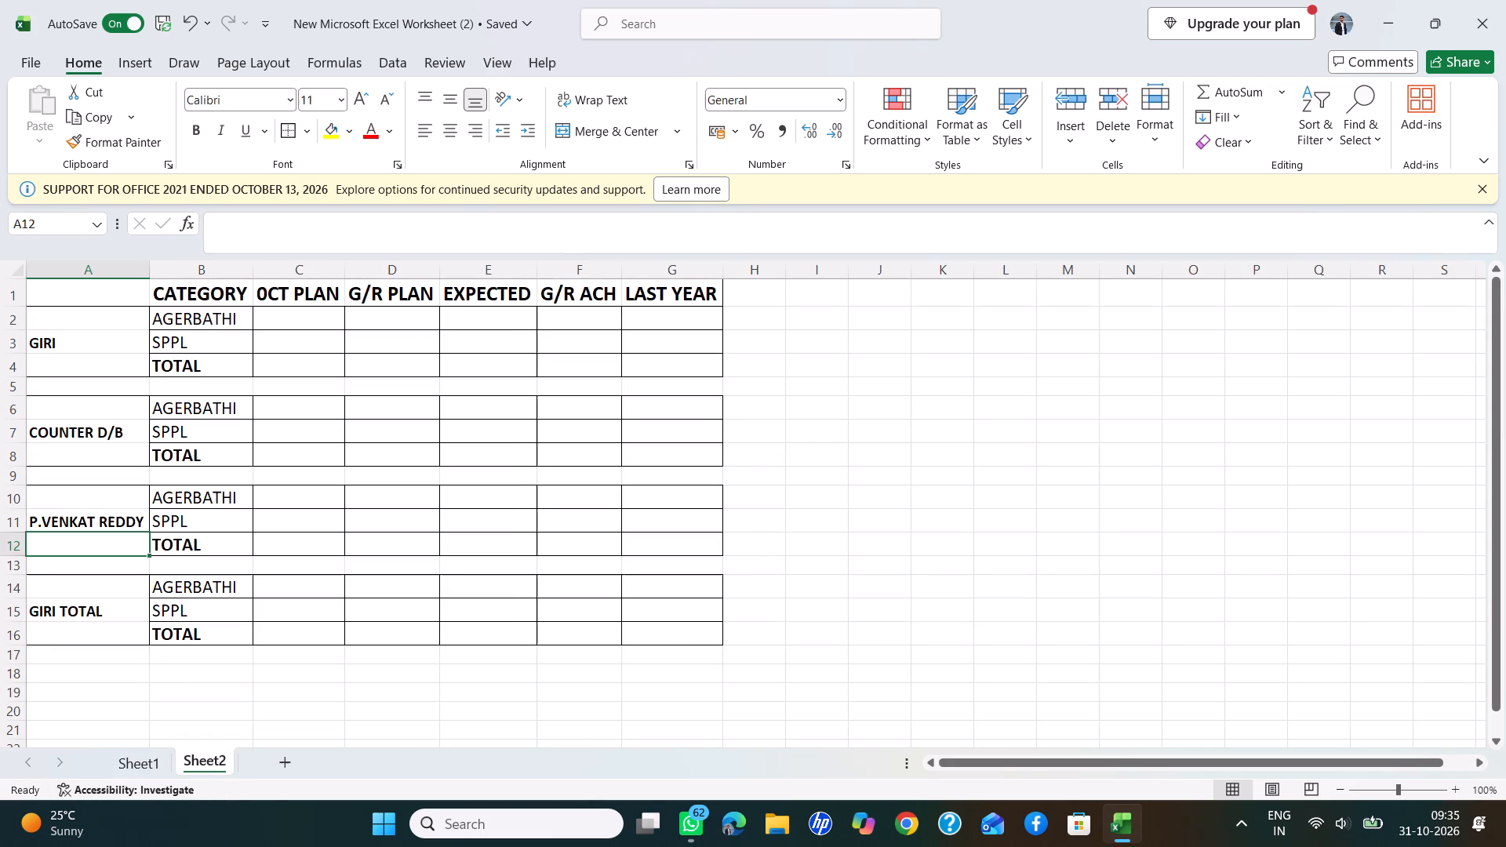
pyautogui.click(92, 349)
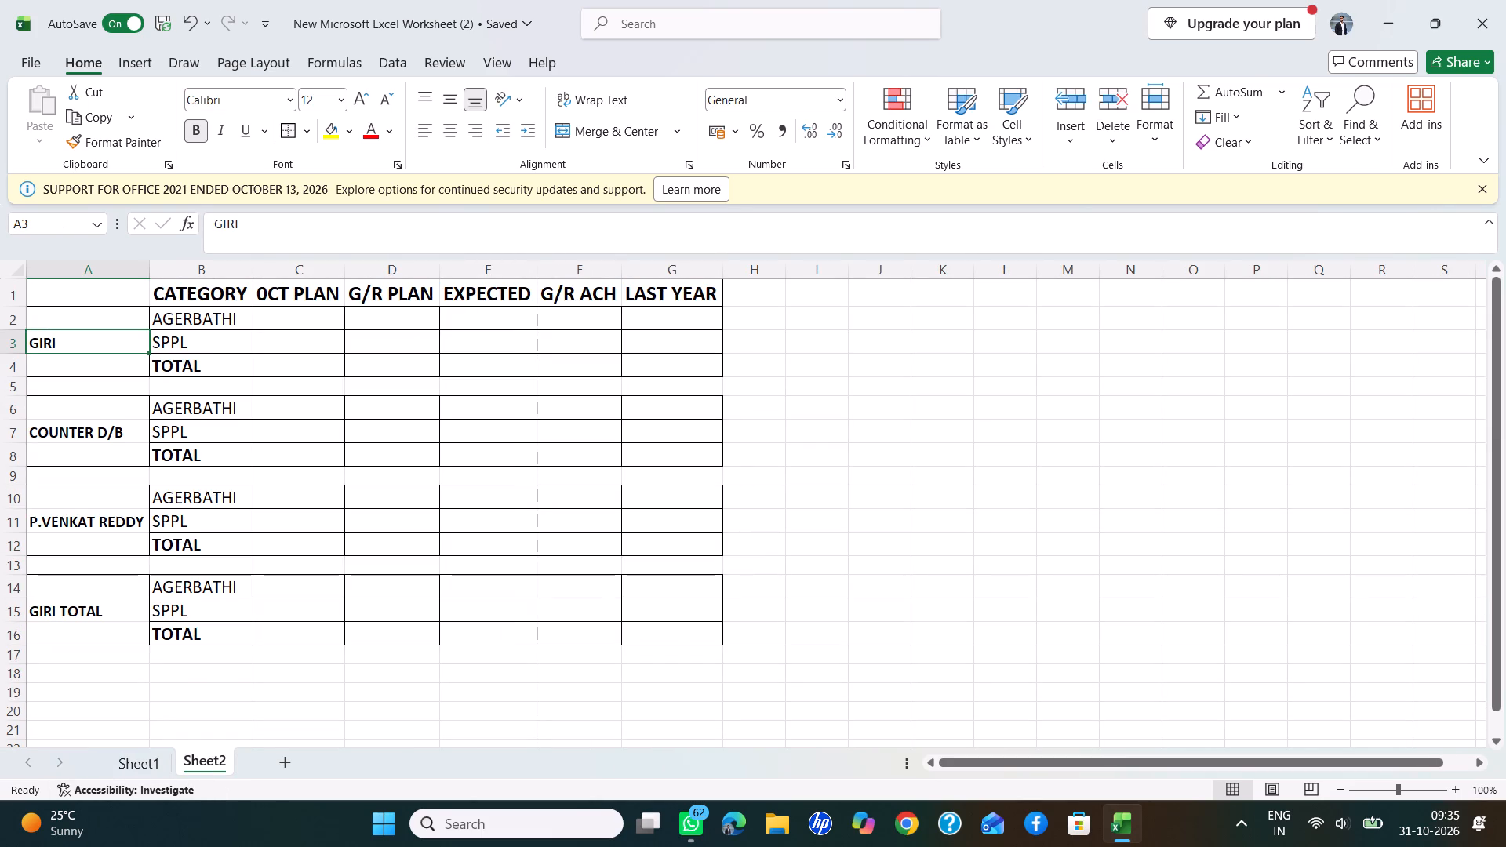
pyautogui.click(93, 325)
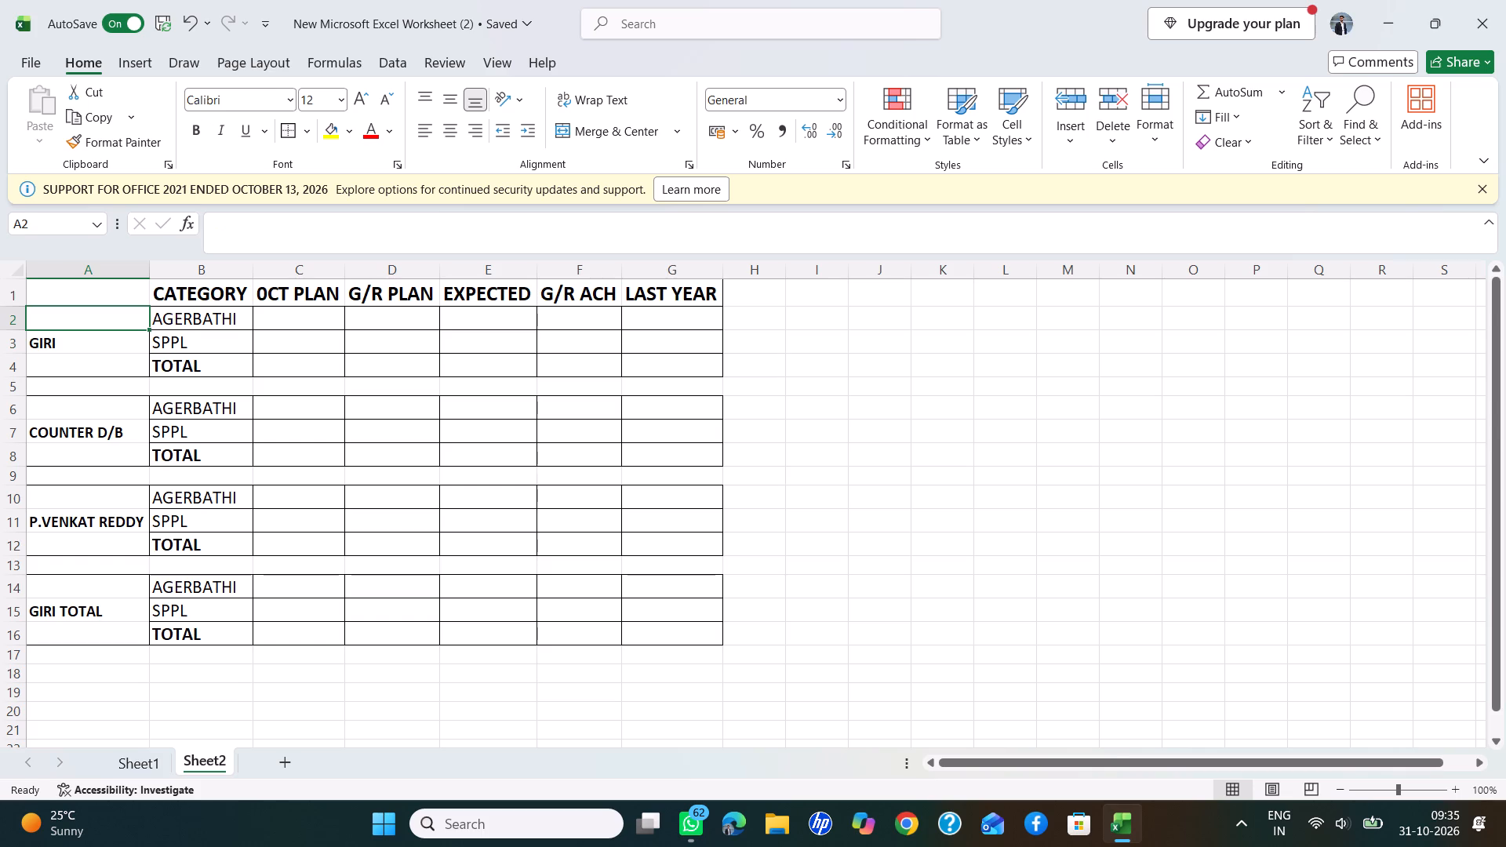
pyautogui.hotkey('shift', 'Down')
pyautogui.hotkey('shift', 'Down')
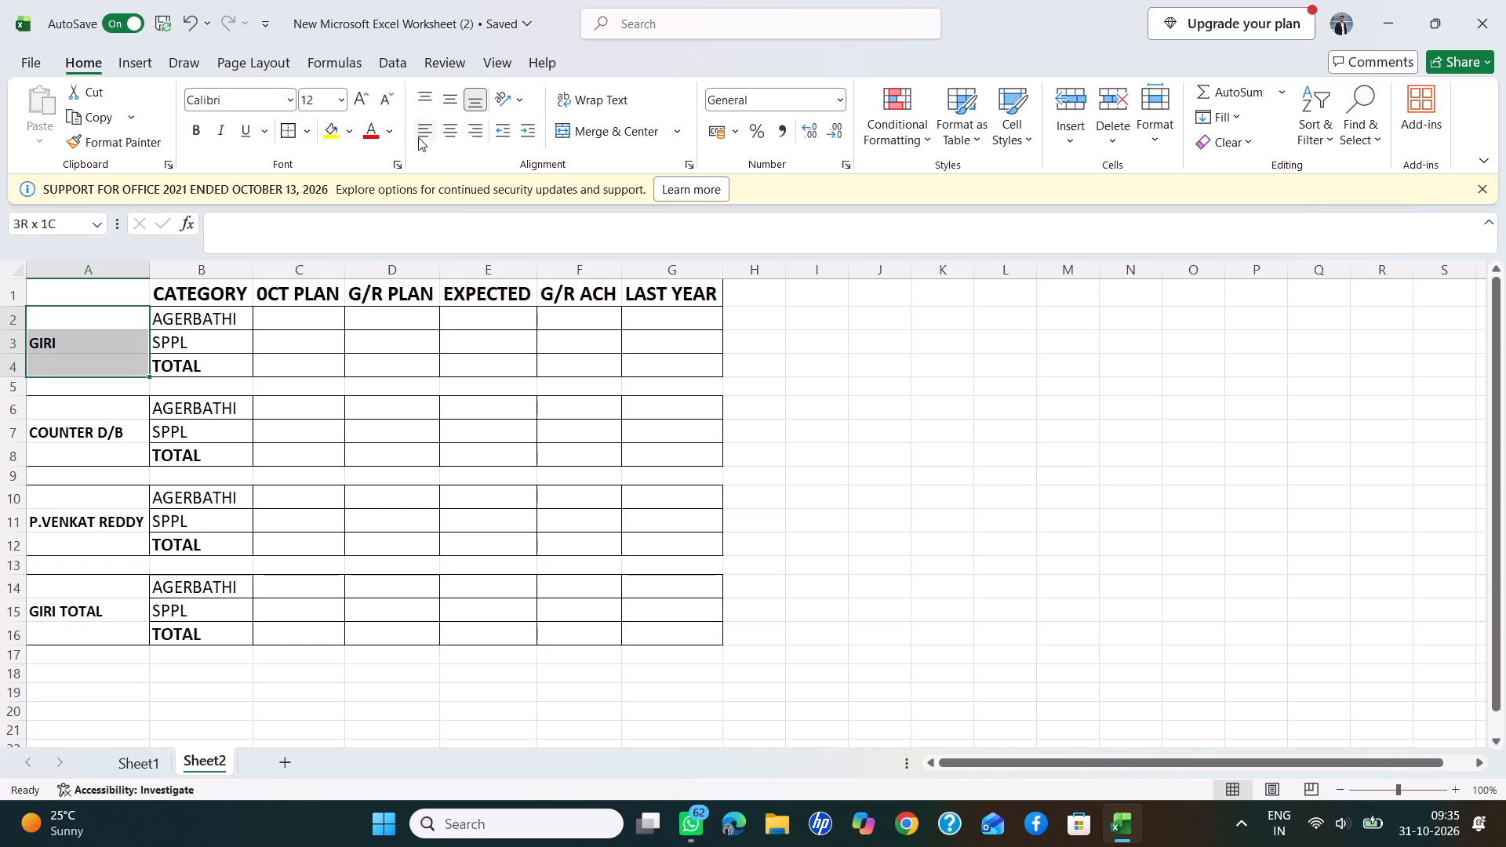
pyautogui.click(348, 131)
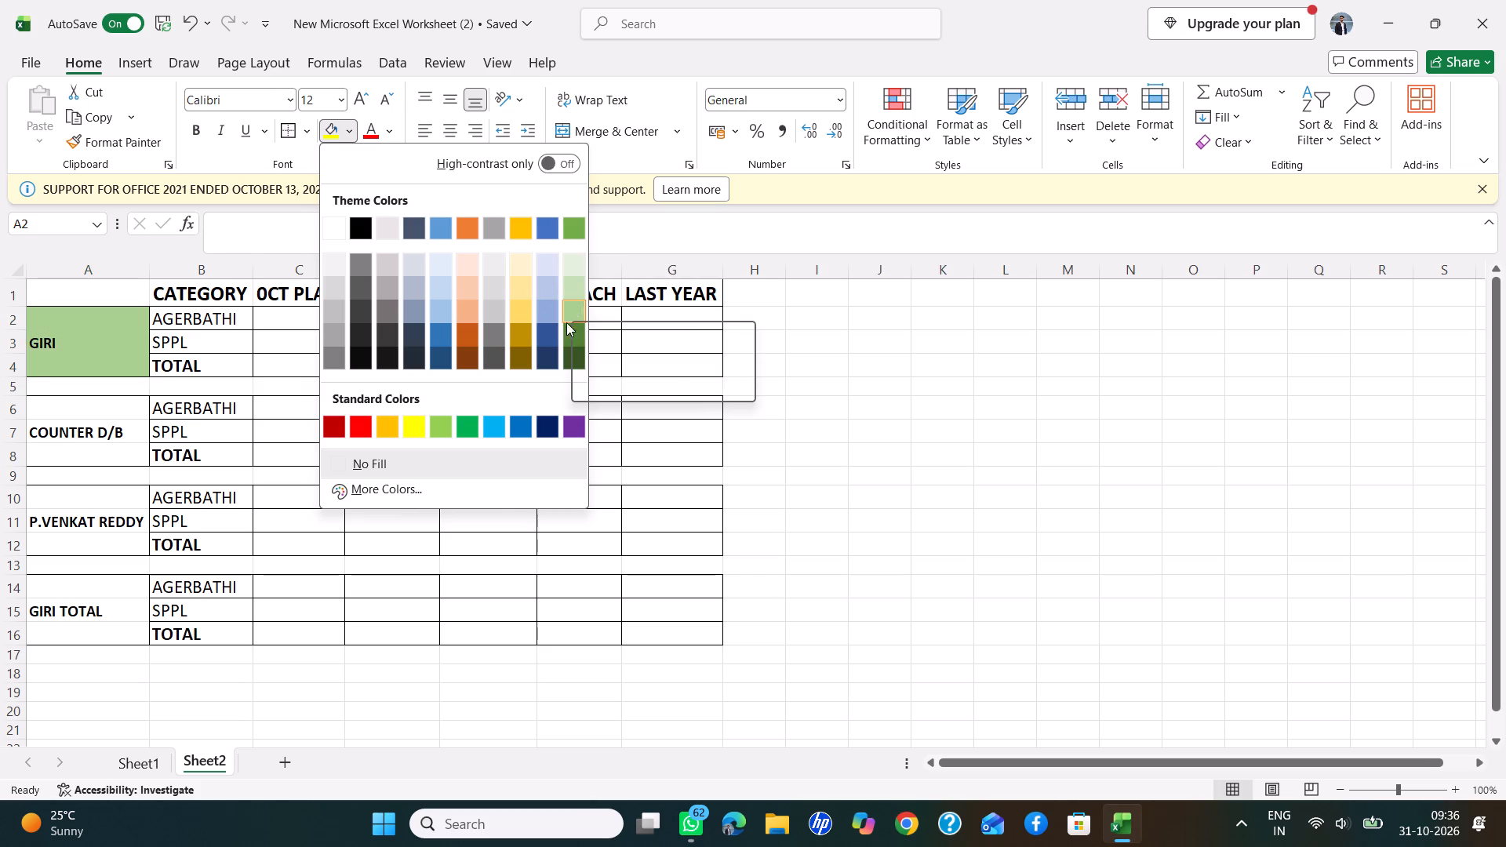
pyautogui.click(140, 763)
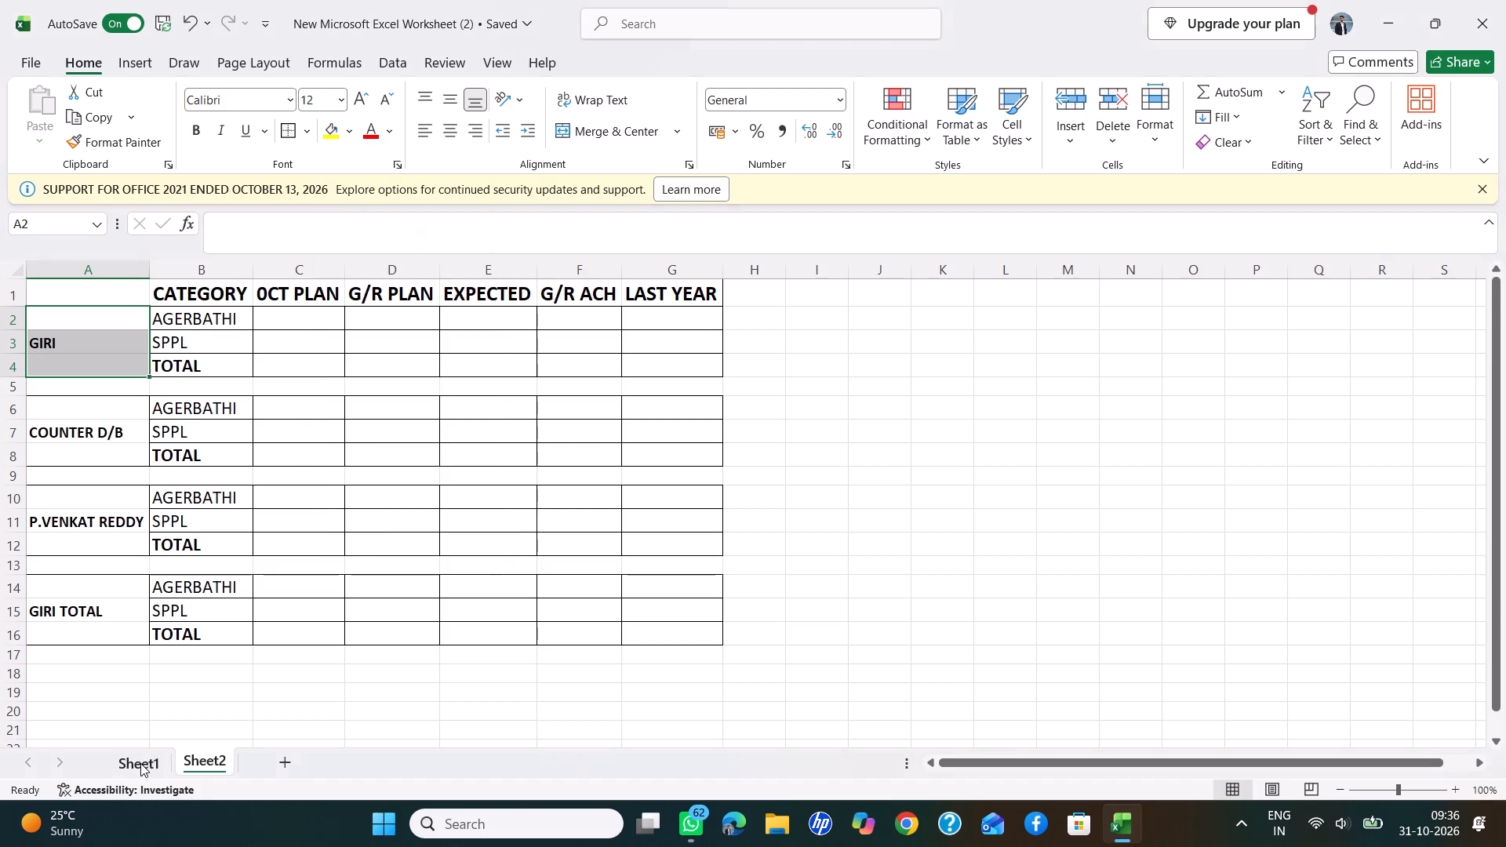
pyautogui.click(140, 763)
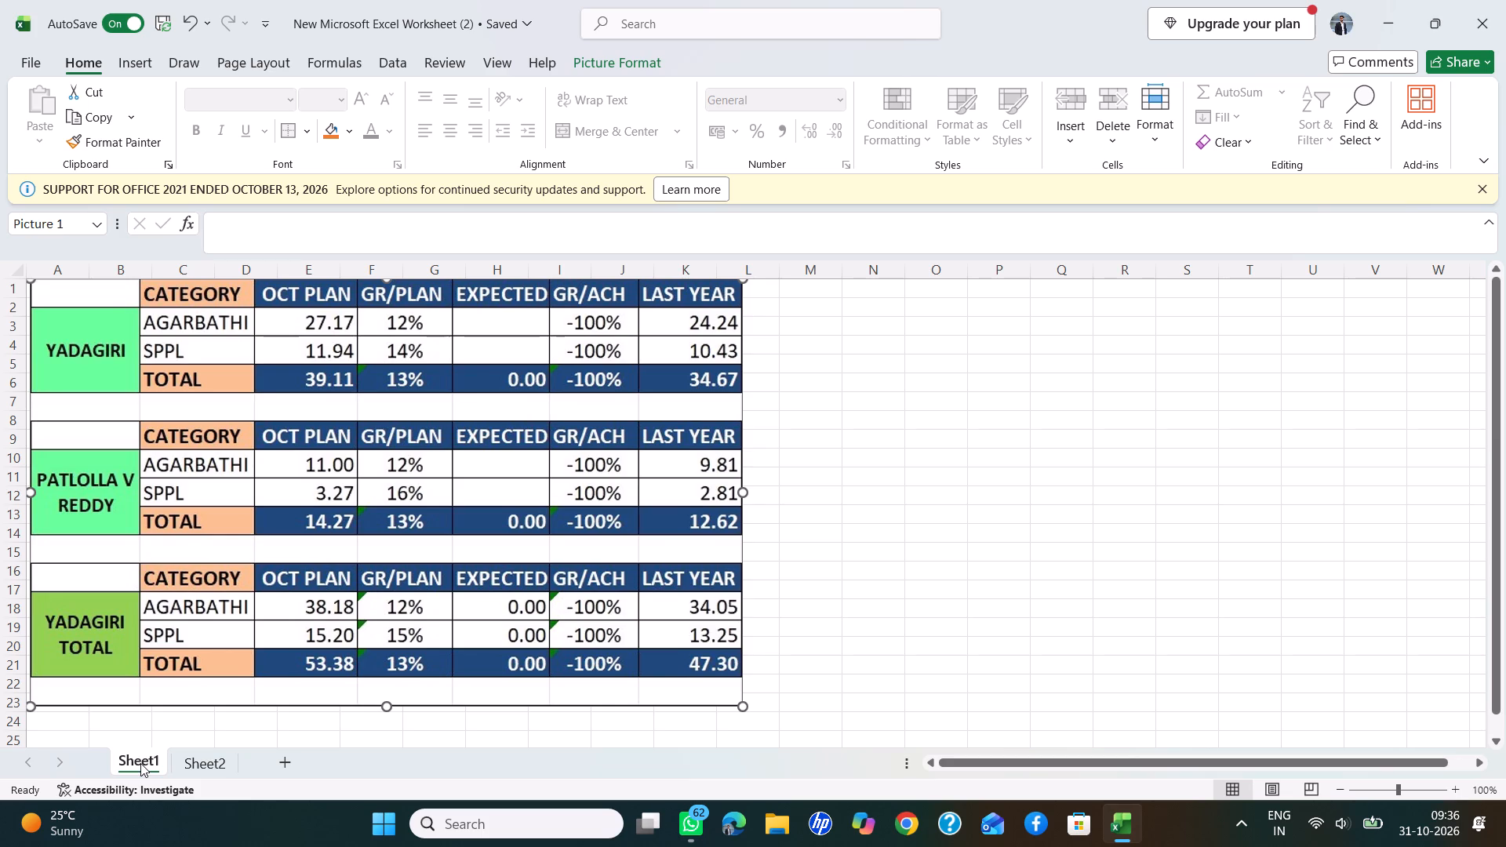
pyautogui.click(199, 769)
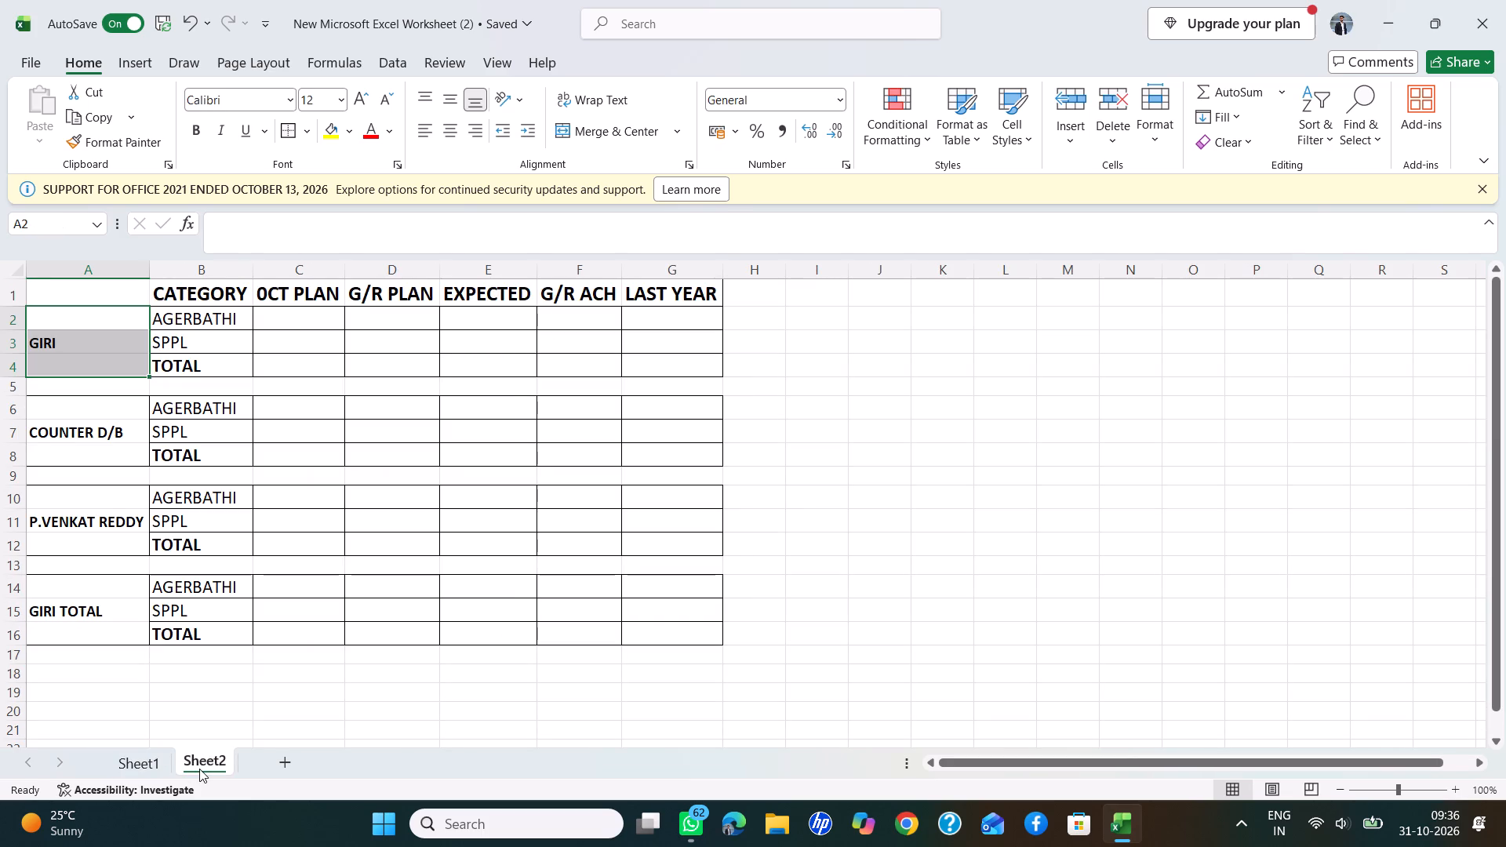
pyautogui.click(349, 131)
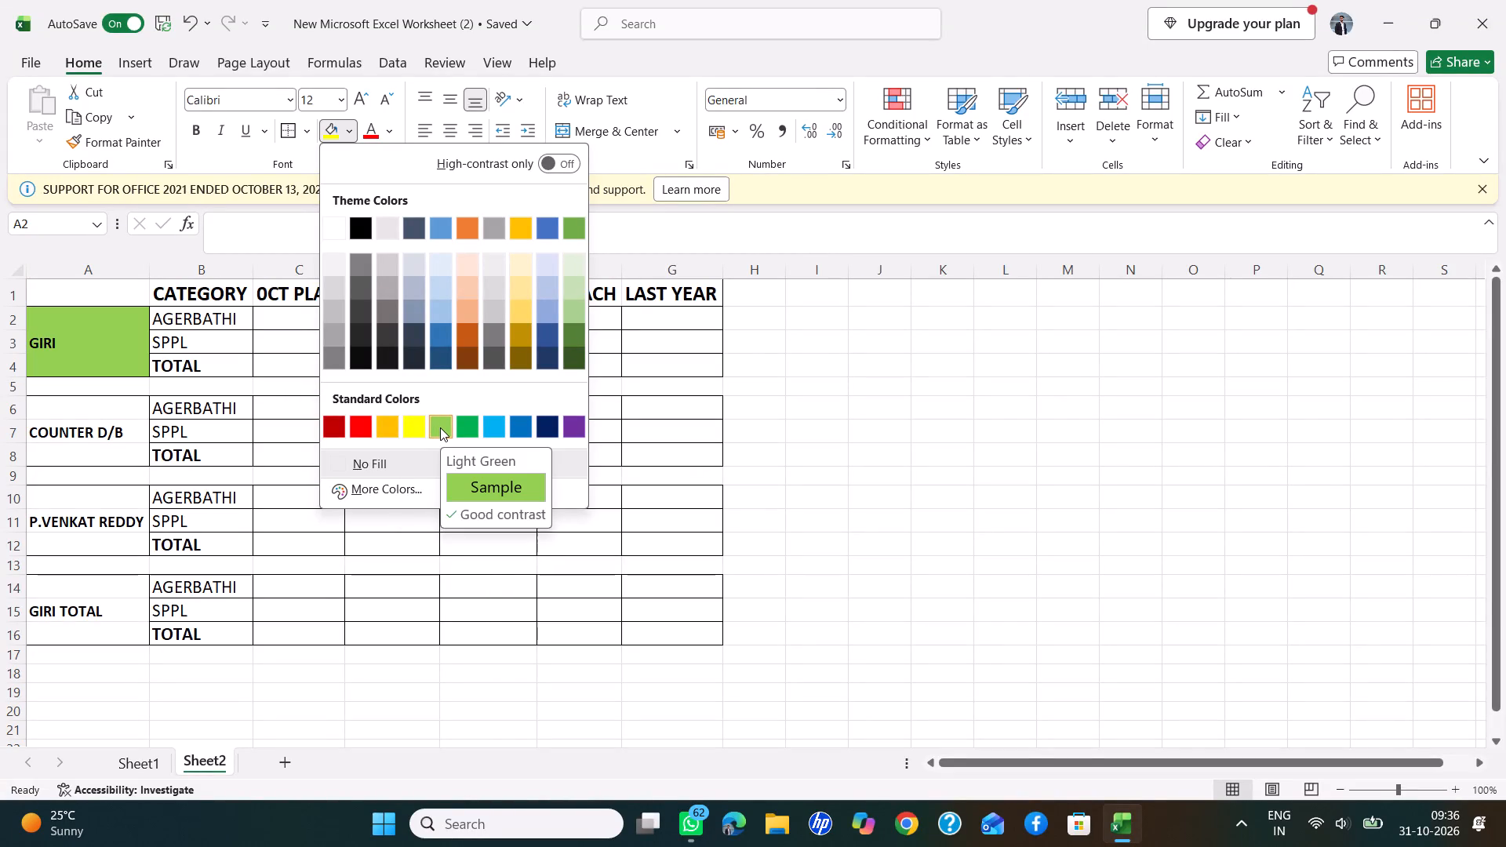
pyautogui.click(440, 427)
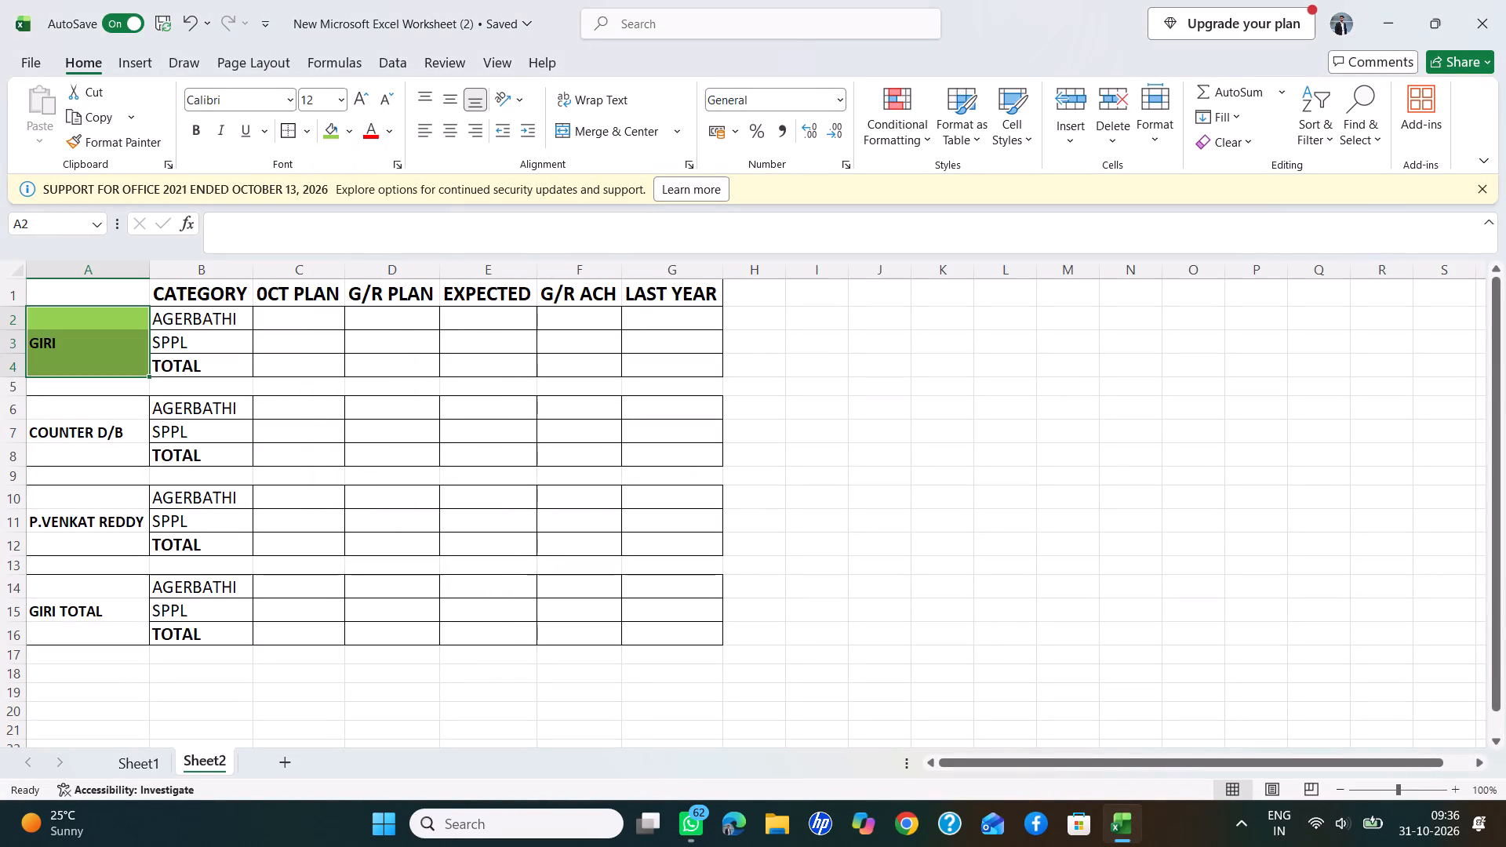
pyautogui.click(101, 444)
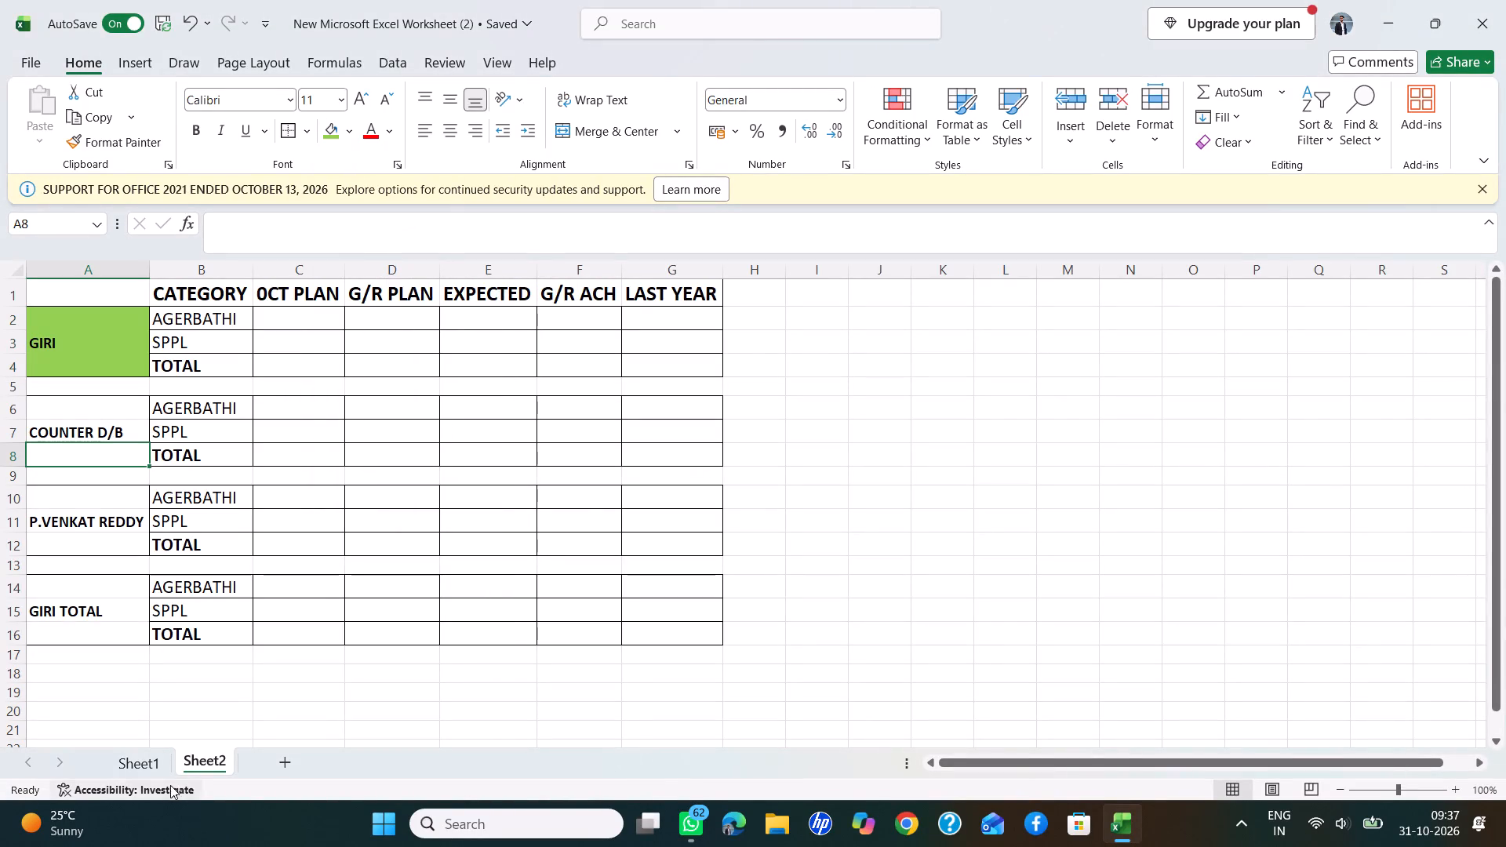
# Check the Sheet1 picture's label colours and refill the GIRI label cells A2:A4 on Sheet2 with Gold, Accent 4, Lighter 60%.
pyautogui.click(139, 762)
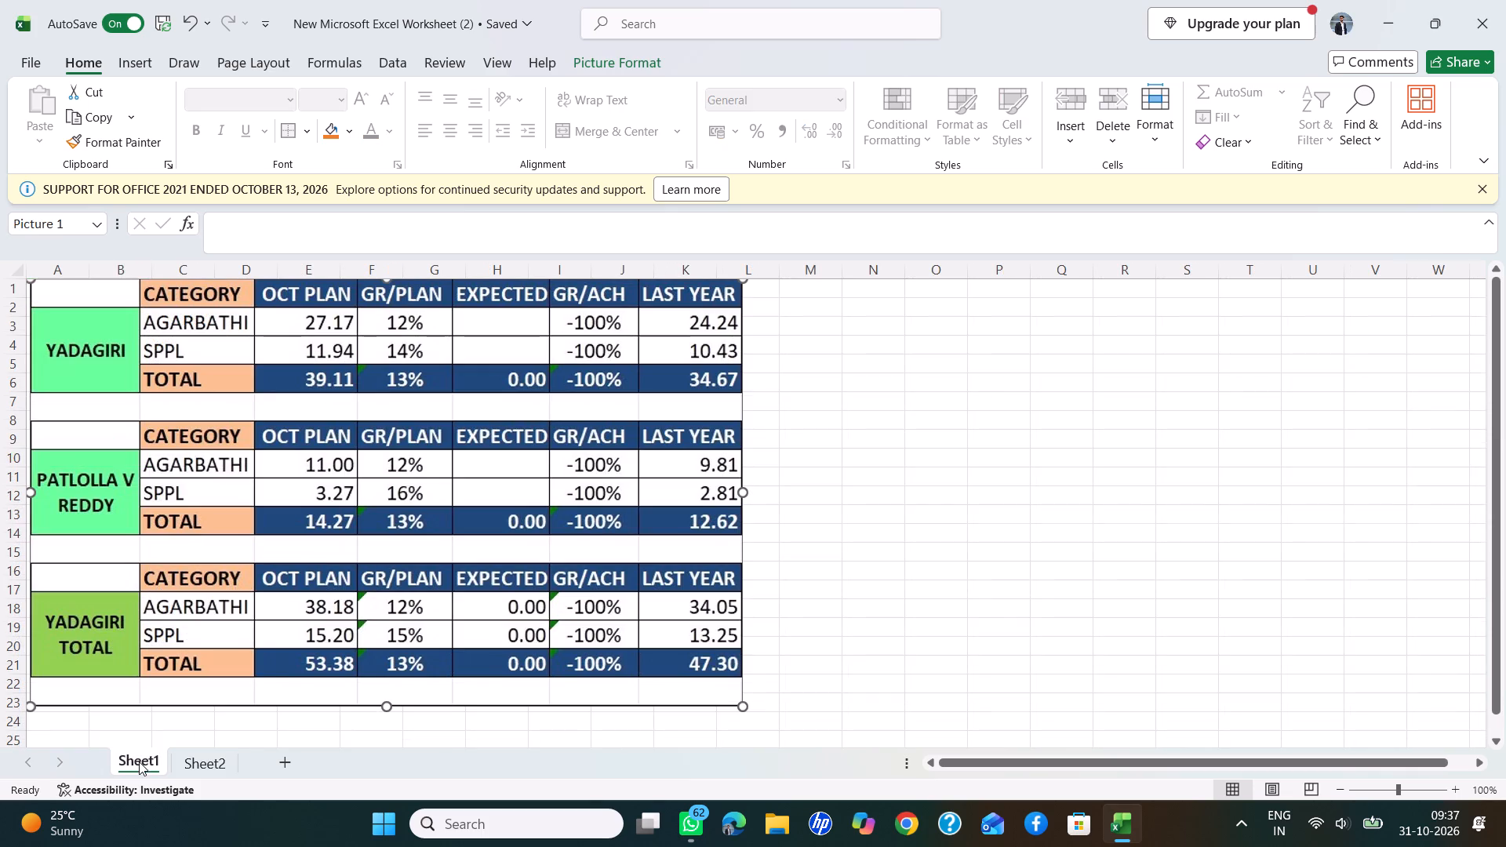
pyautogui.click(187, 769)
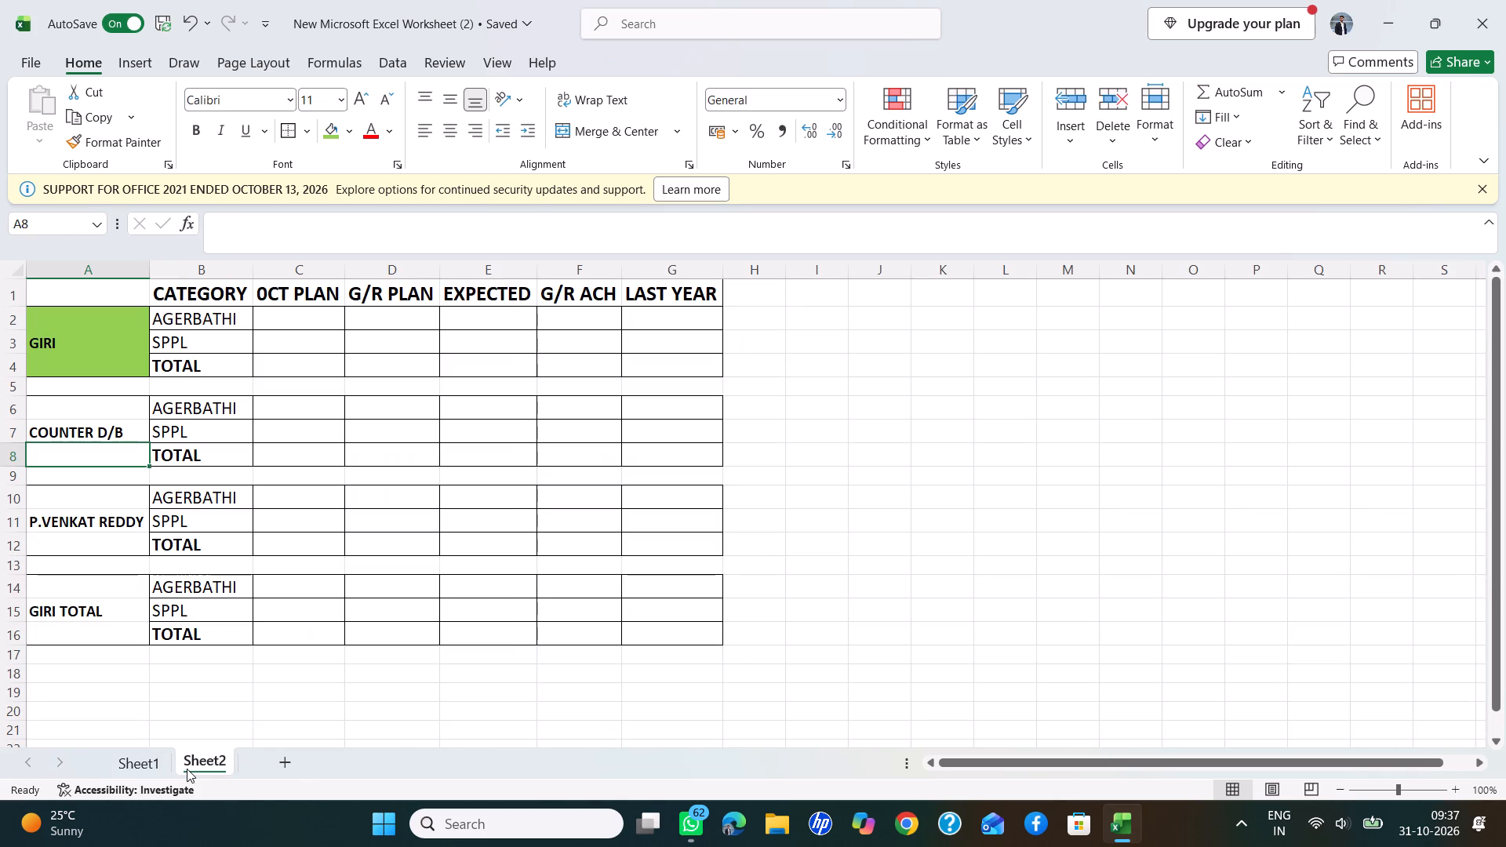
pyautogui.click(117, 352)
pyautogui.click(121, 320)
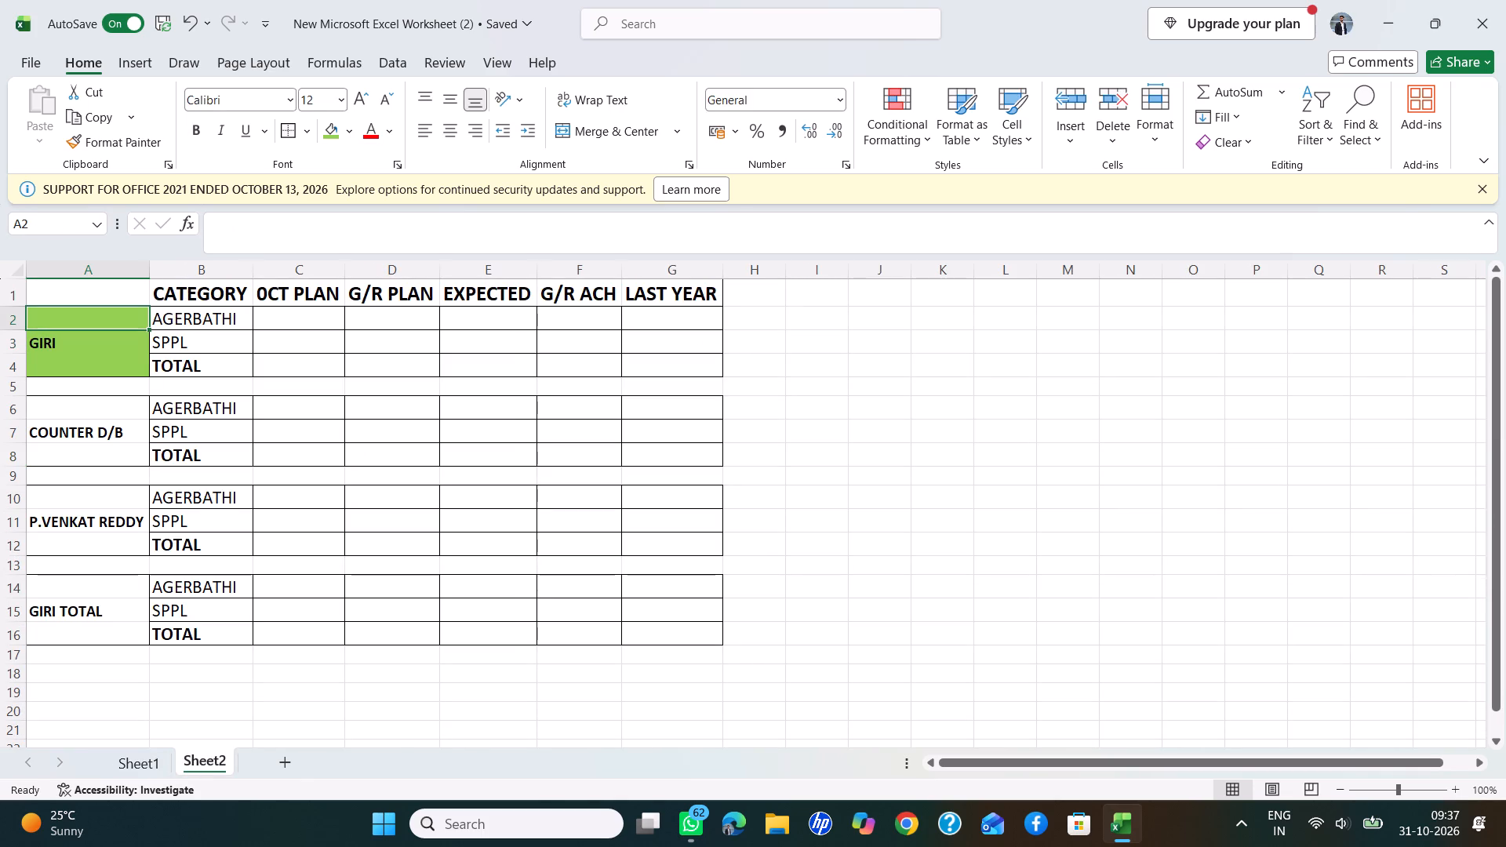
pyautogui.hotkey('shift', 'Down')
pyautogui.hotkey('shift', 'Down')
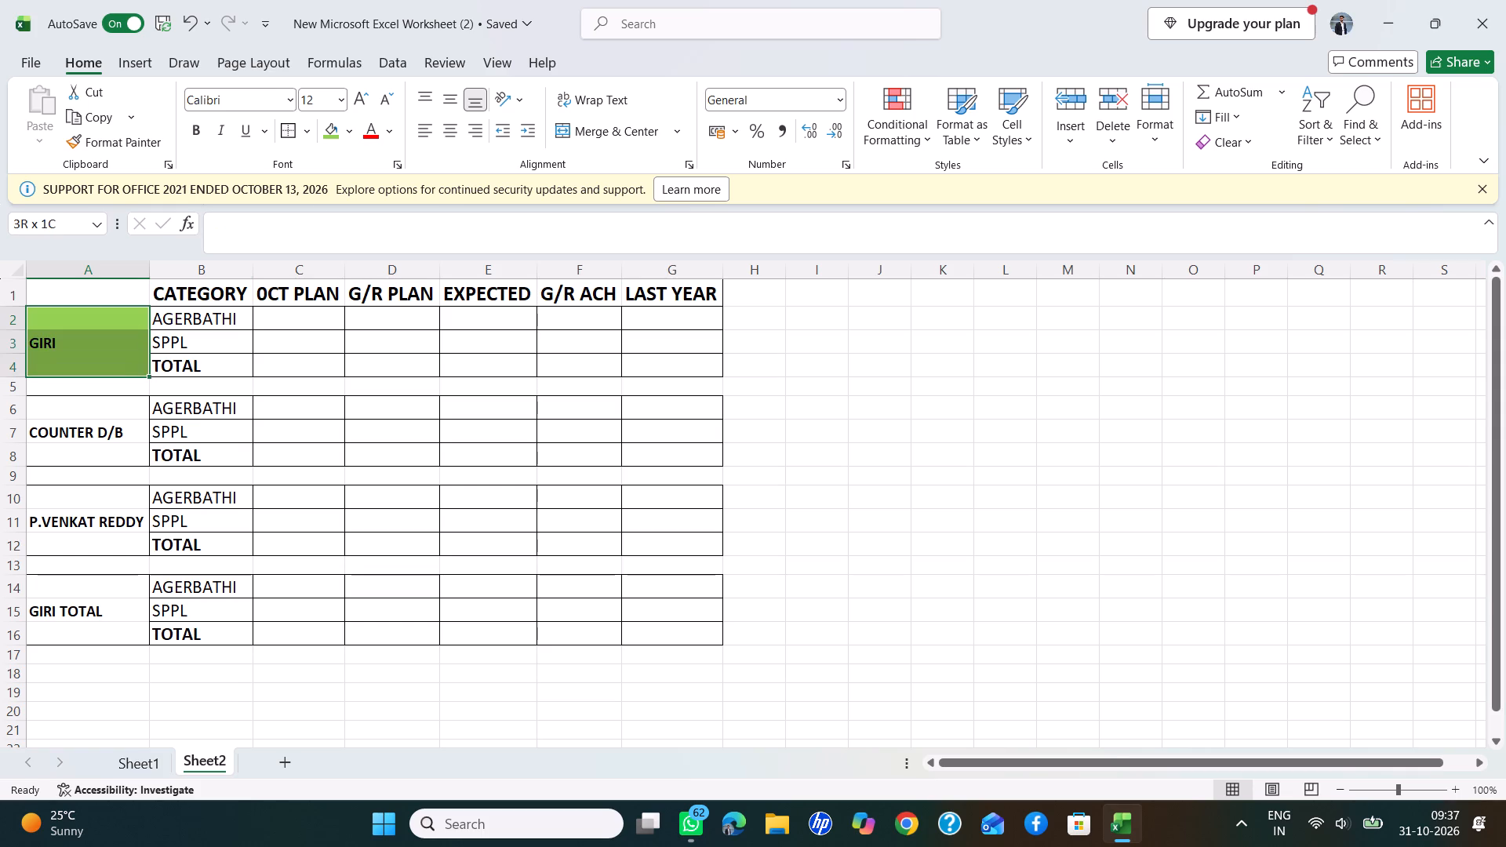
pyautogui.click(351, 134)
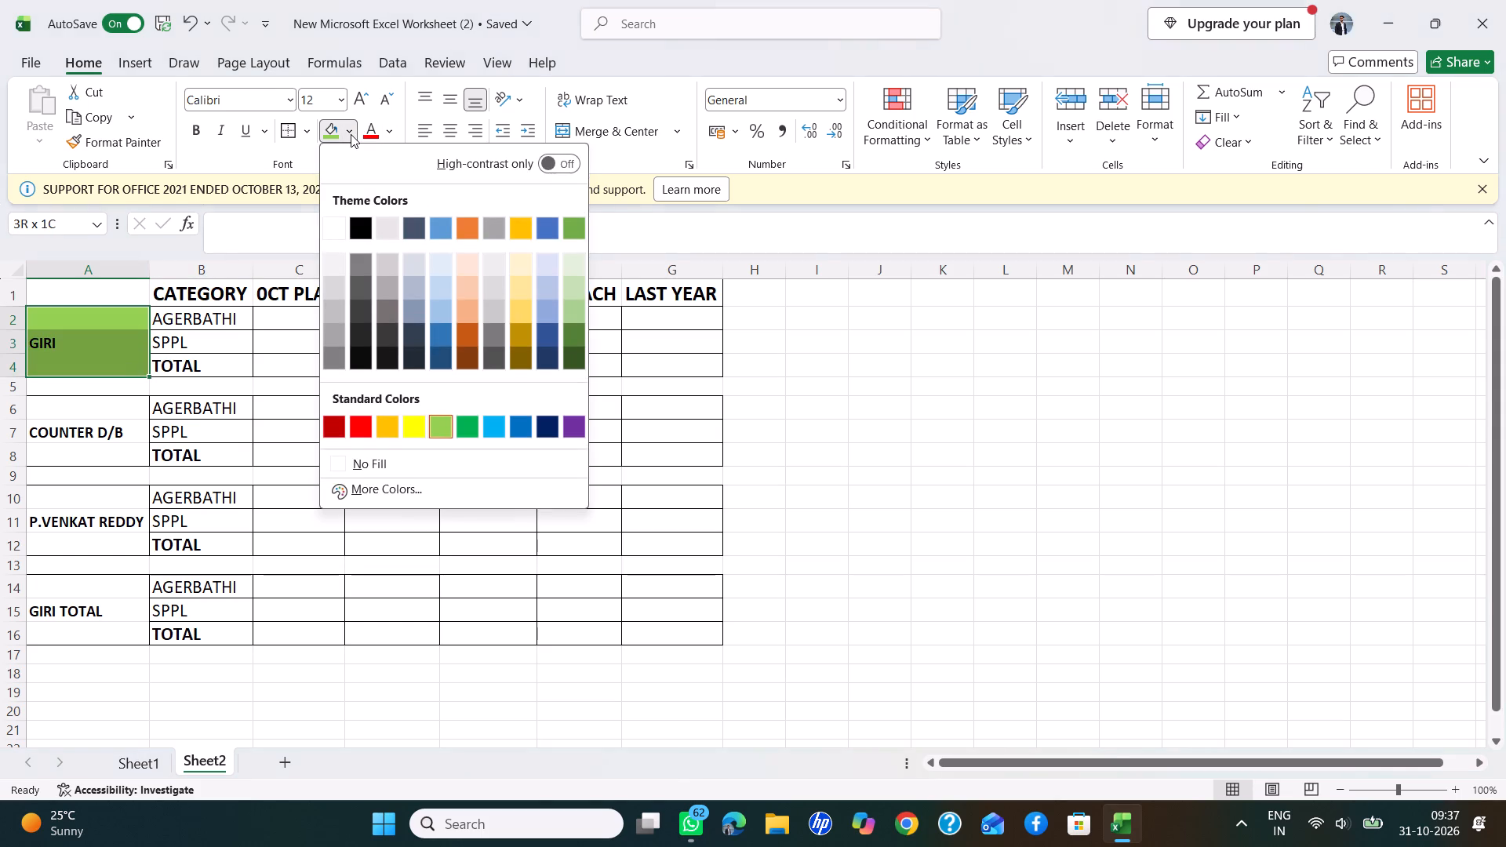
pyautogui.click(351, 134)
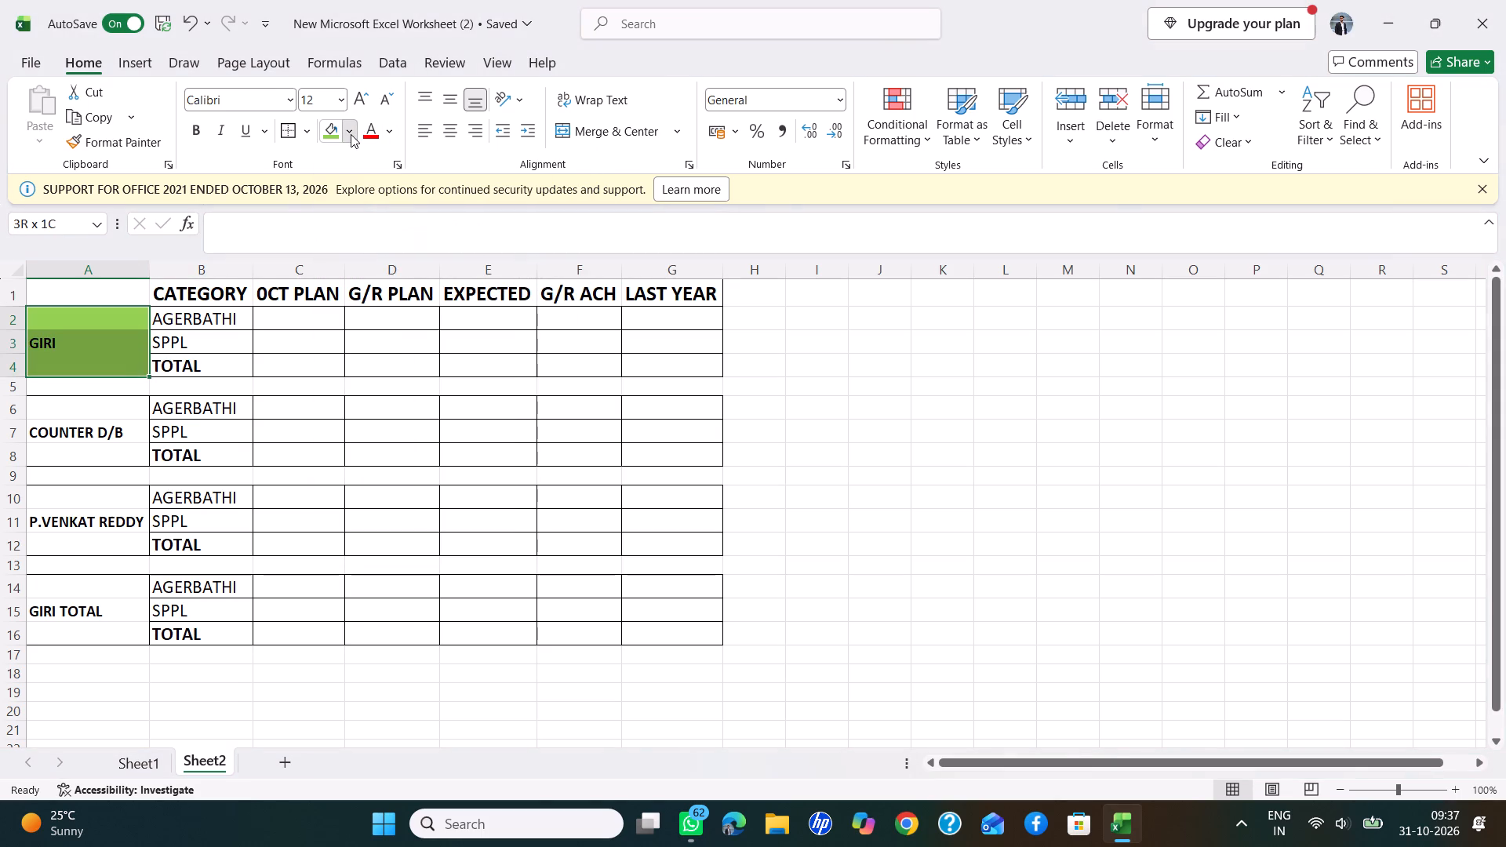
pyautogui.click(353, 134)
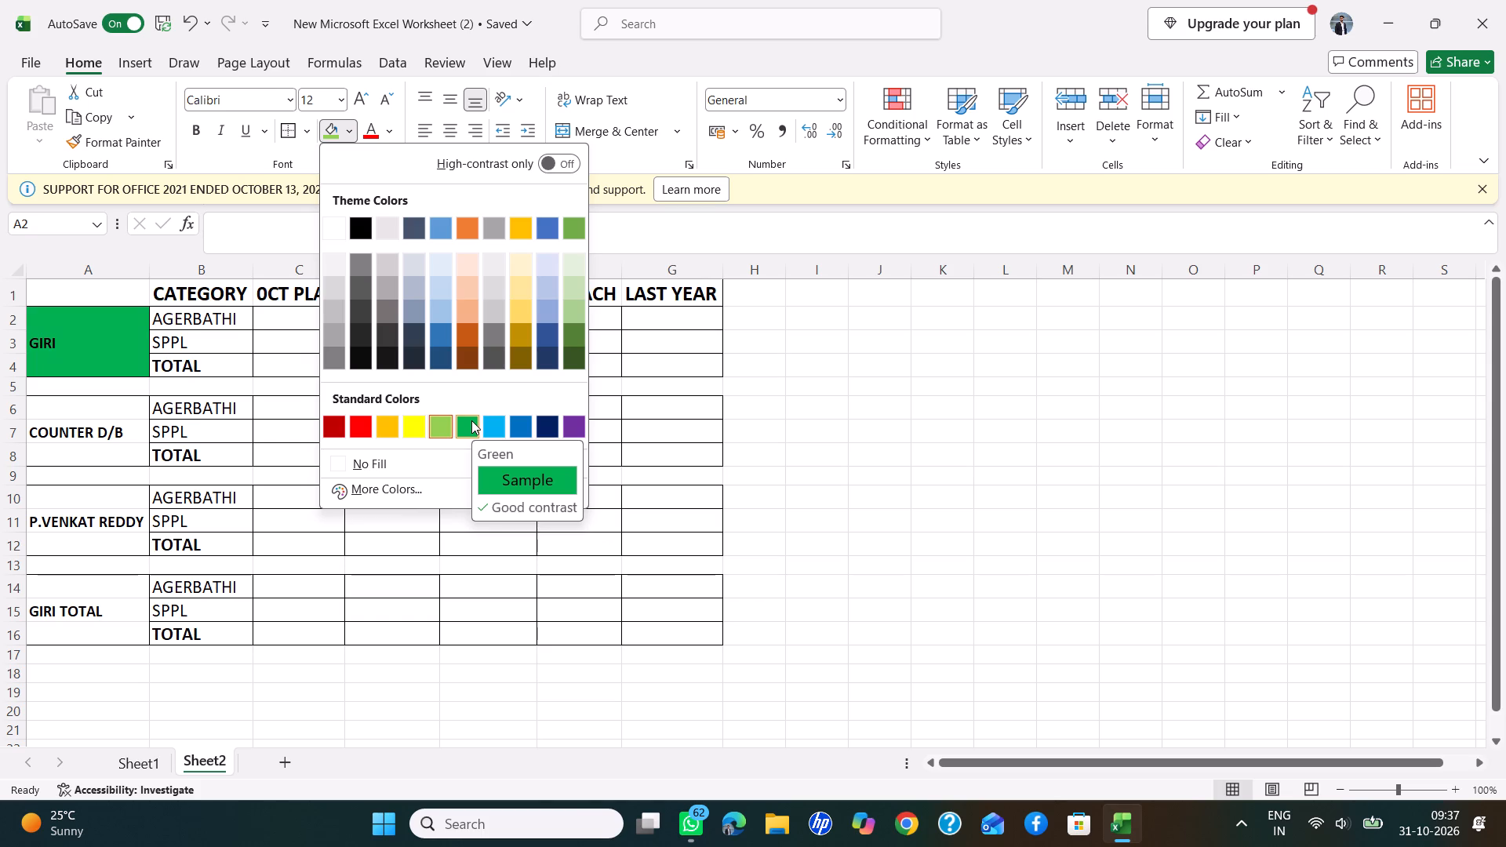
pyautogui.click(419, 532)
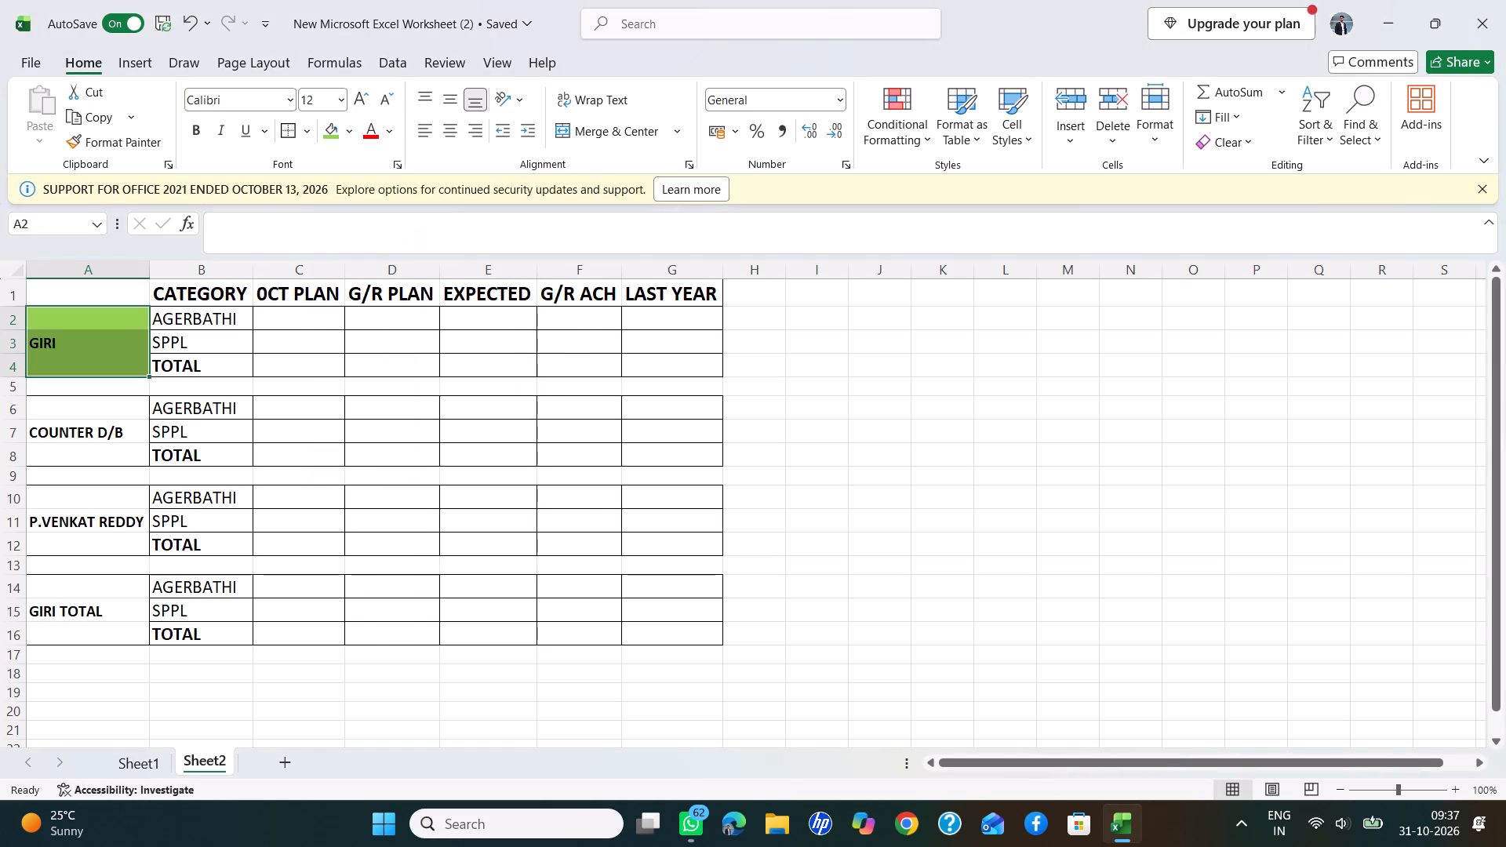
pyautogui.click(136, 772)
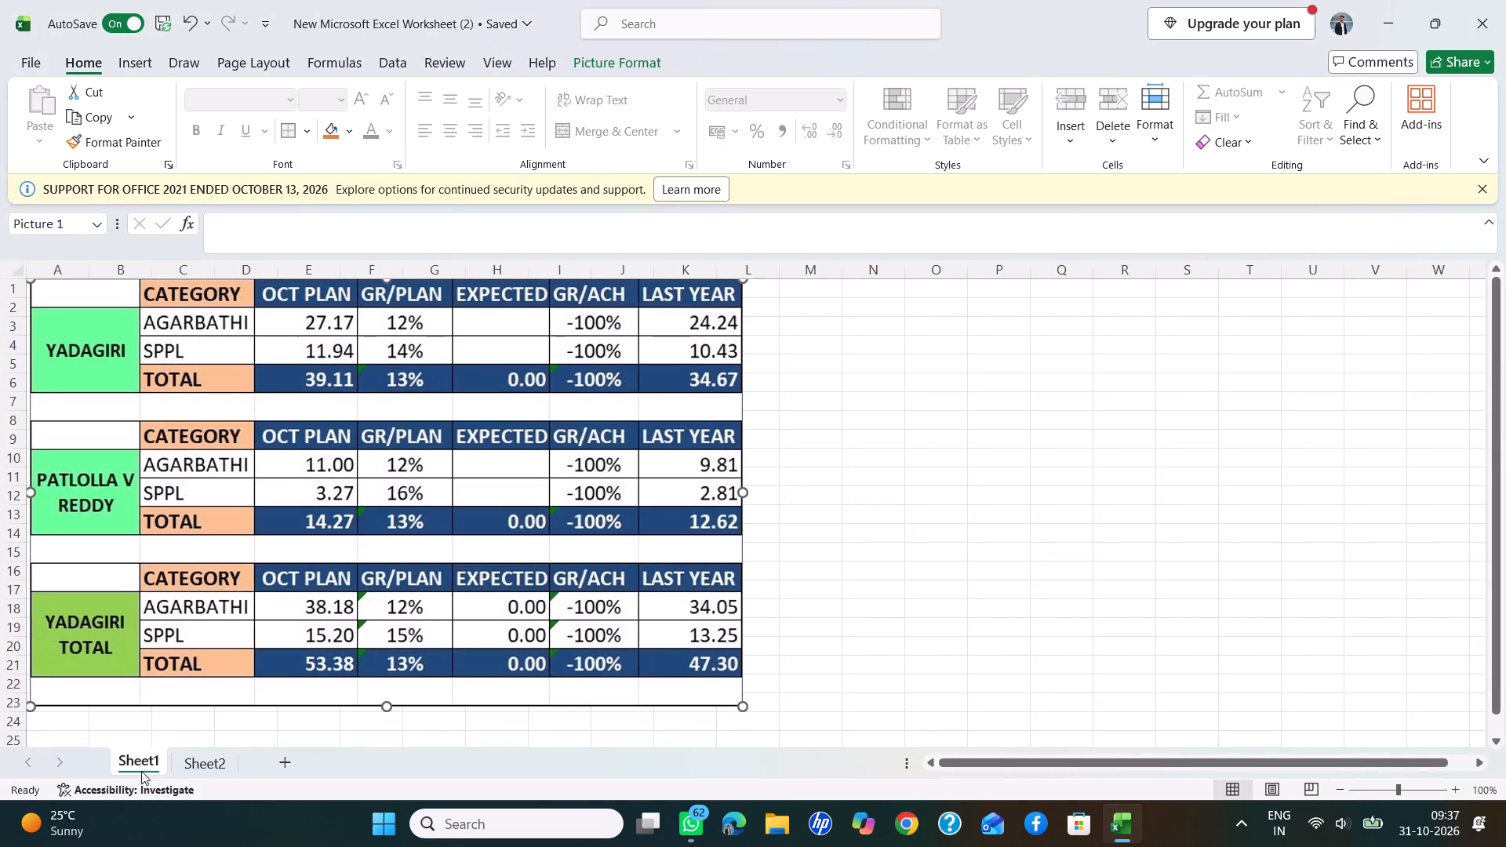
pyautogui.click(220, 758)
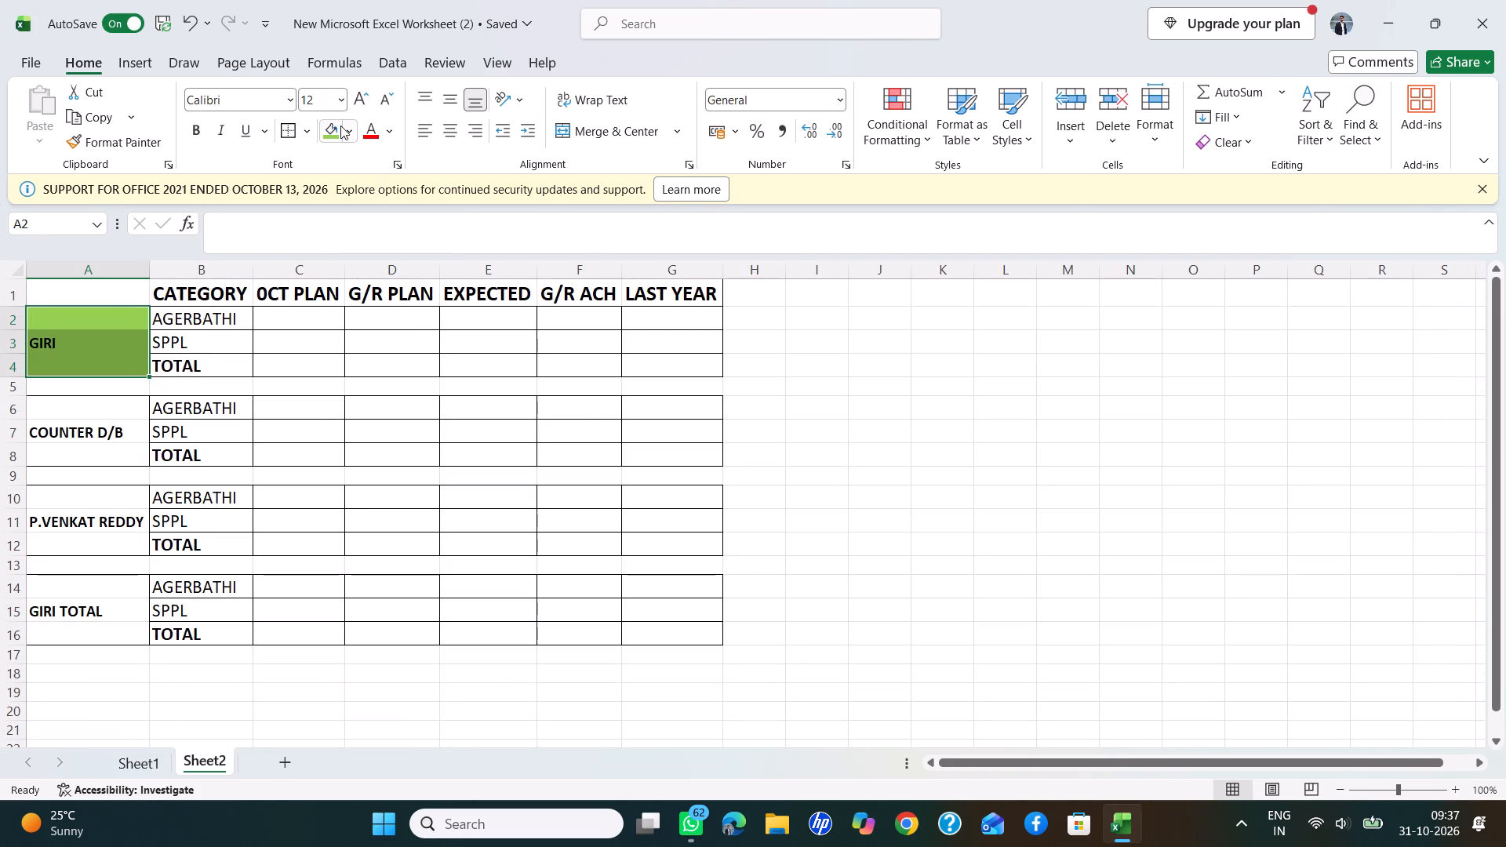
pyautogui.click(347, 130)
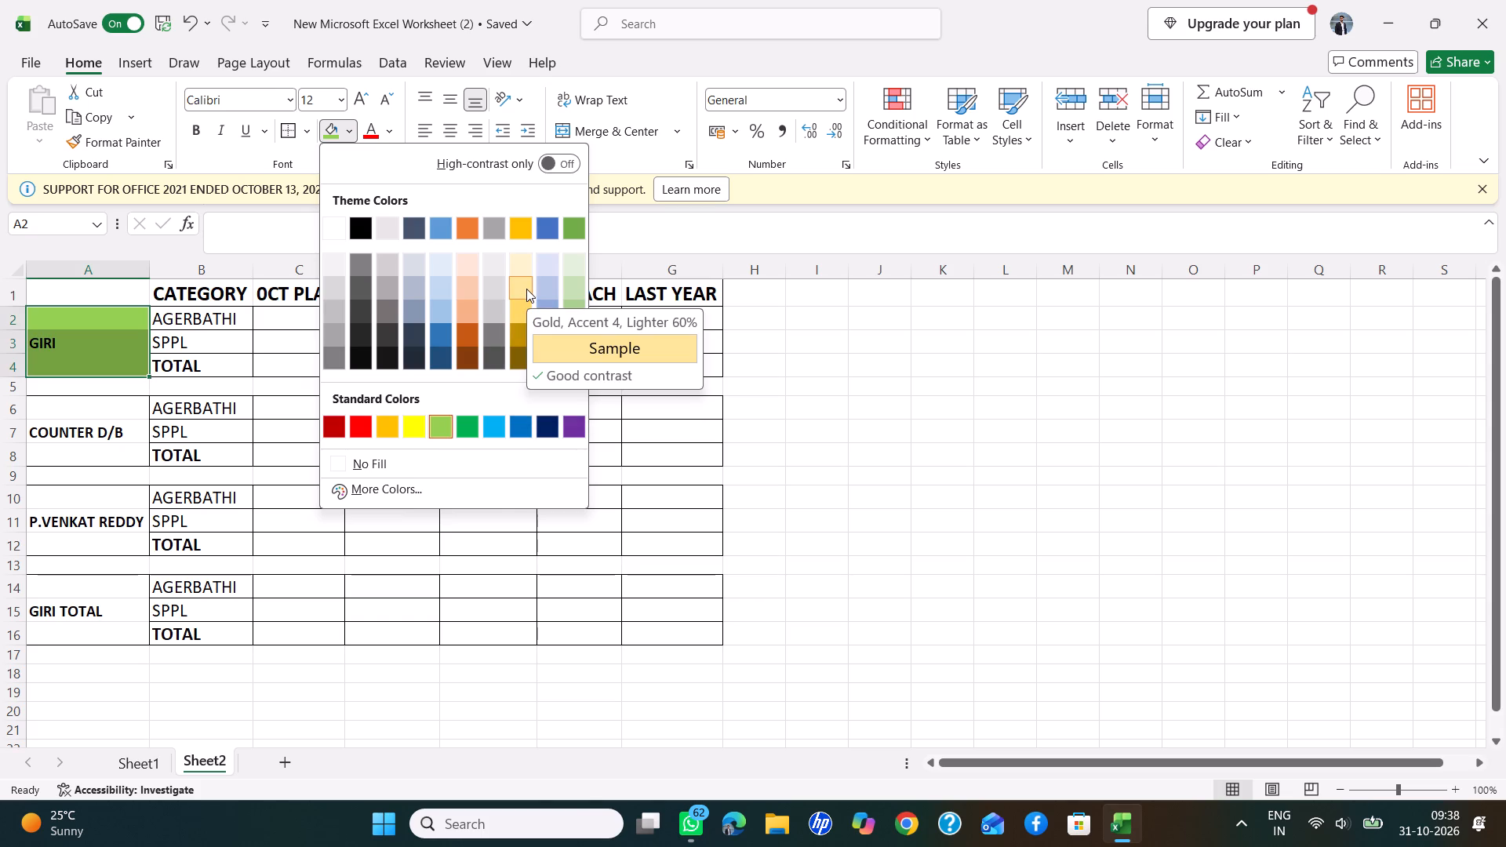
pyautogui.click(526, 289)
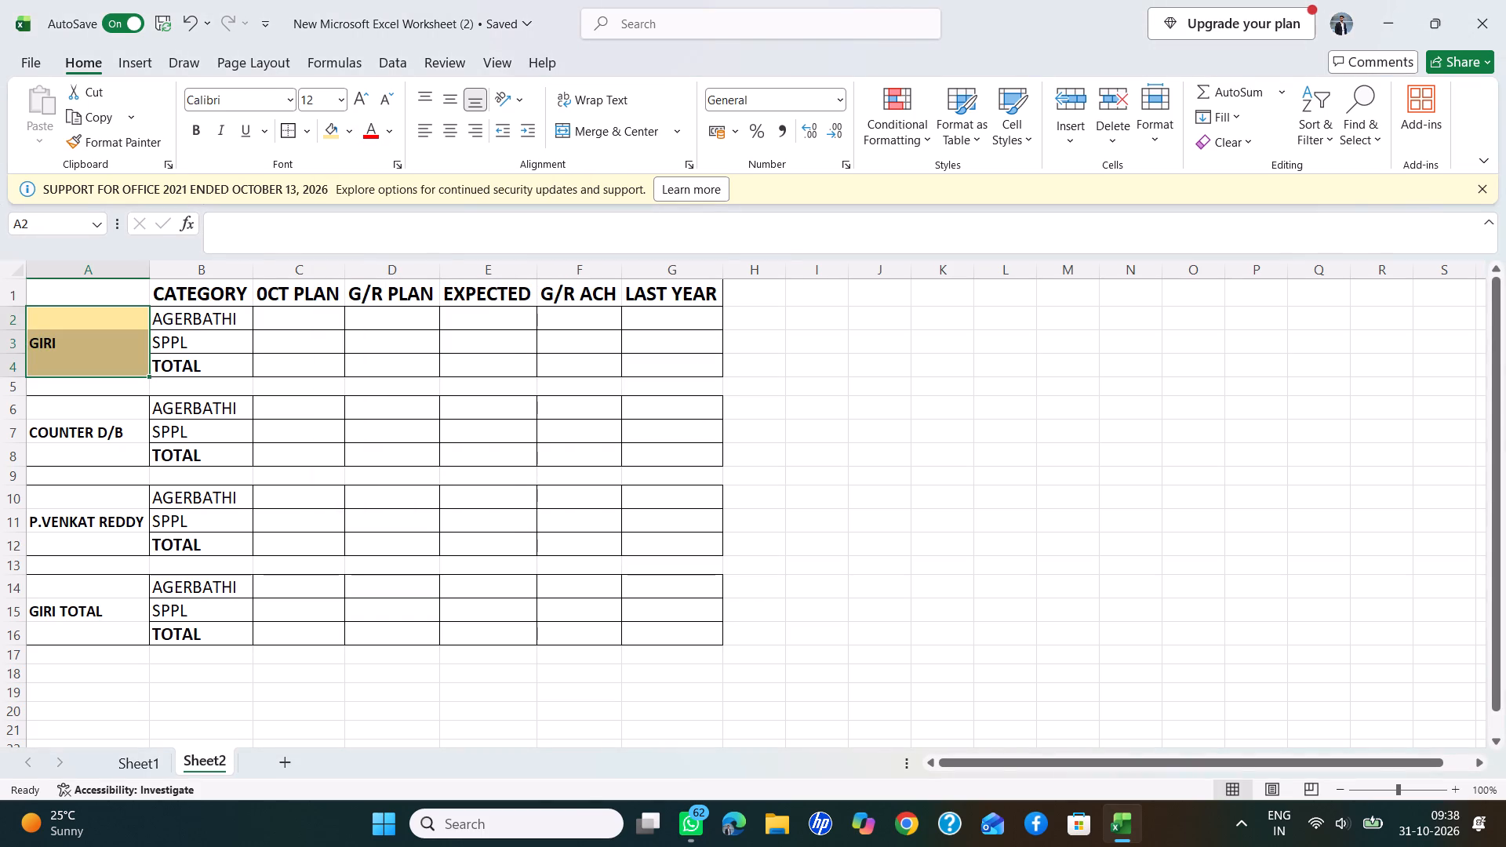
# Fill the second and third block label cells, A6:A8 and A10:A12, with the same Gold, Accent 4, Lighter 60%.
pyautogui.click(99, 442)
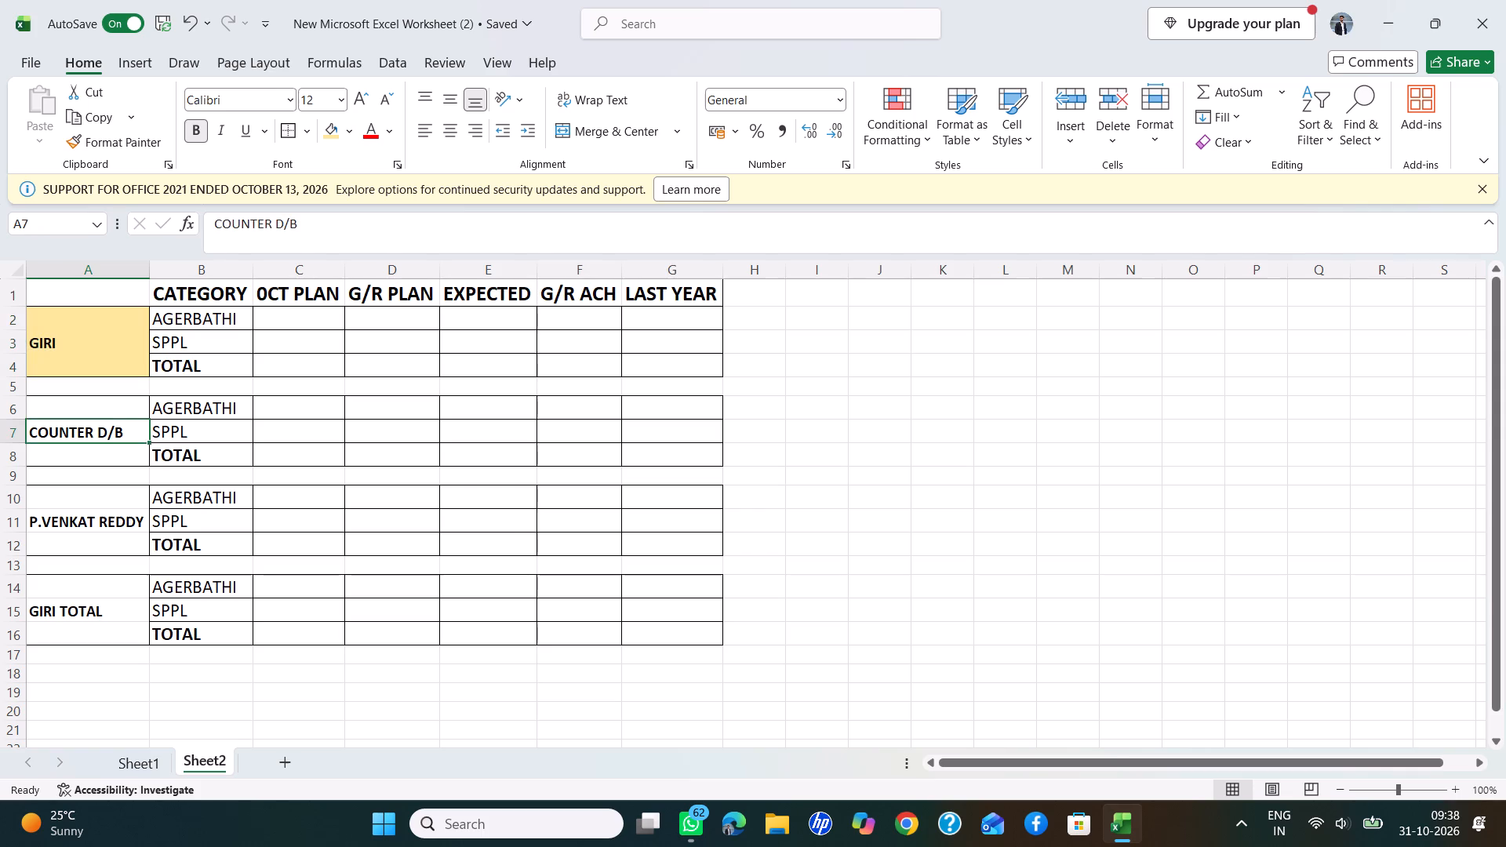
pyautogui.click(102, 414)
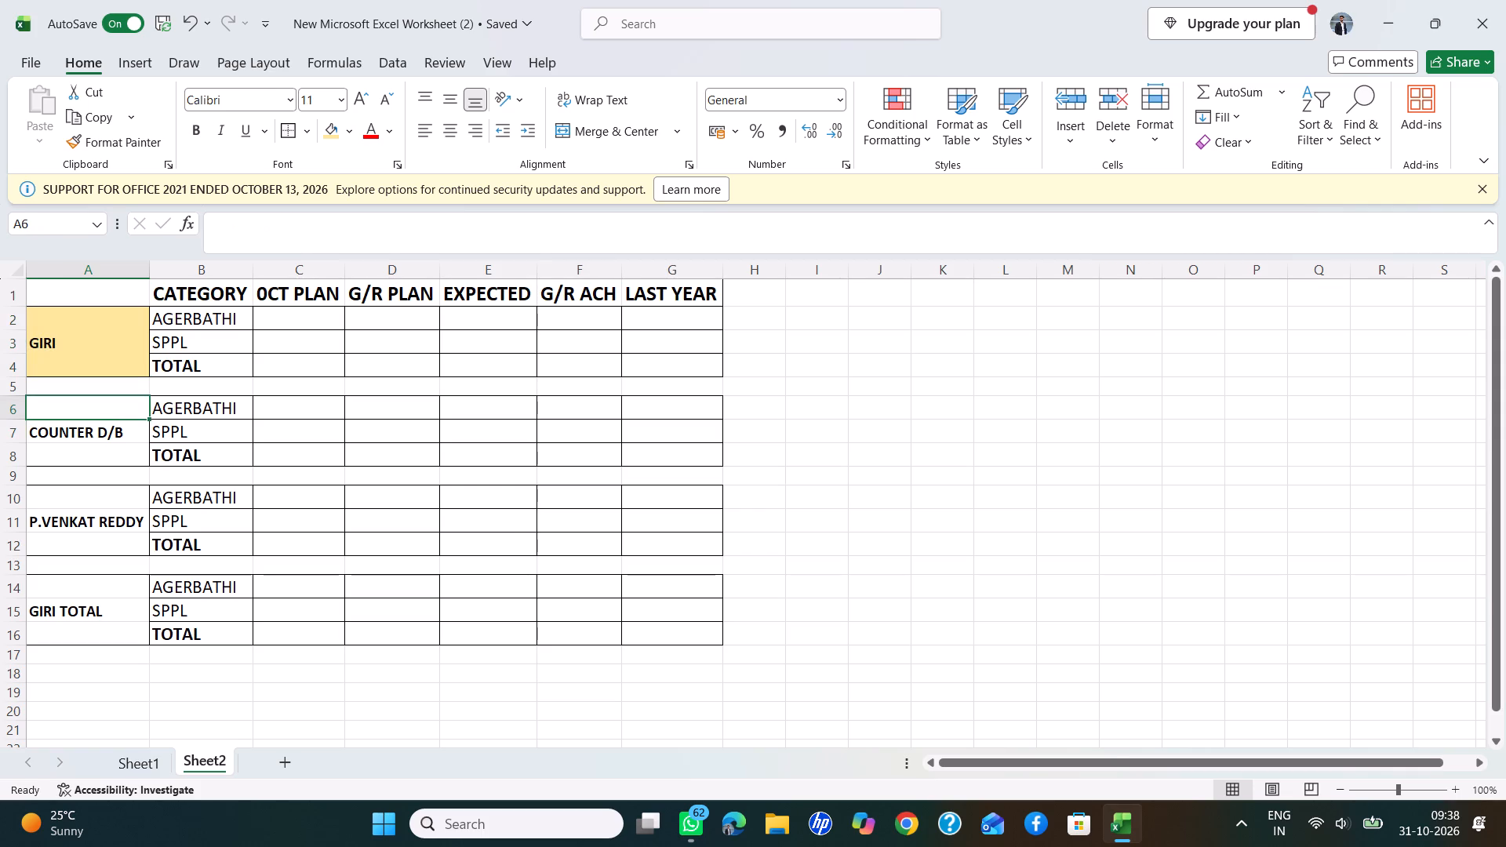
pyautogui.hotkey('shift', 'Down')
pyautogui.hotkey('shift', 'Down')
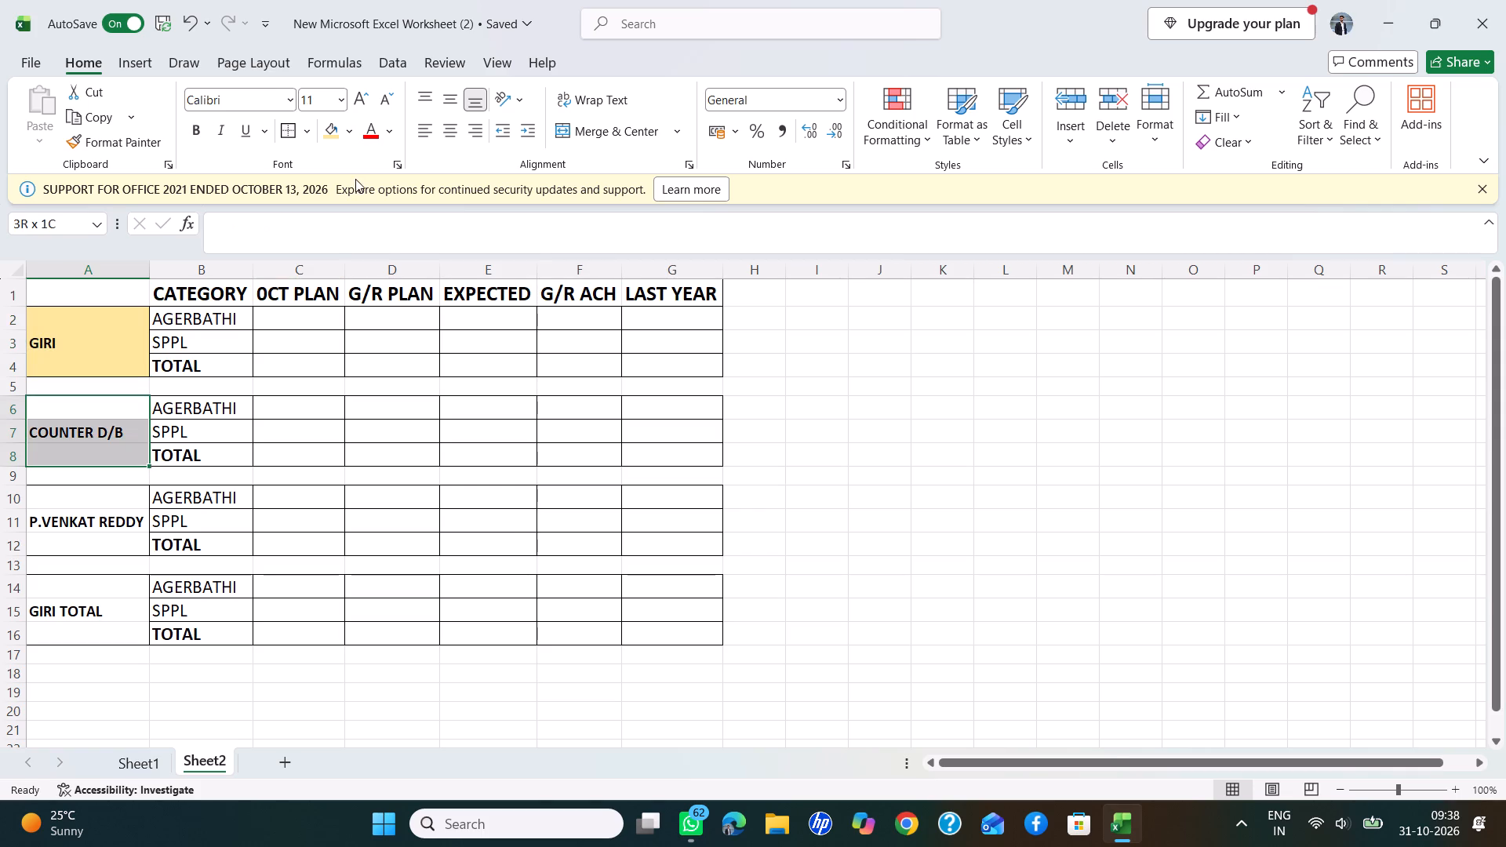
pyautogui.click(326, 129)
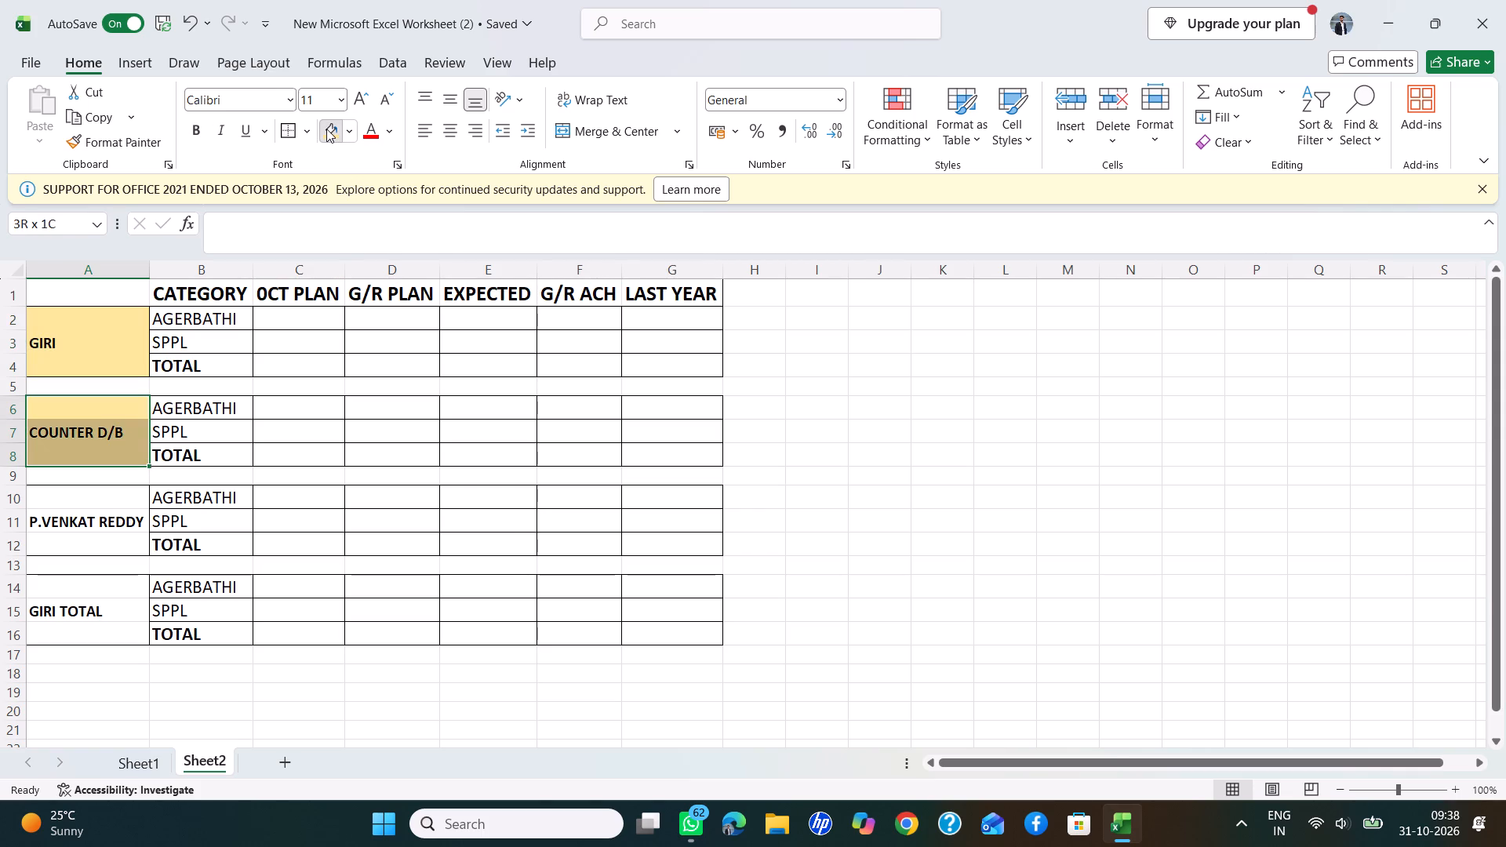
pyautogui.click(109, 500)
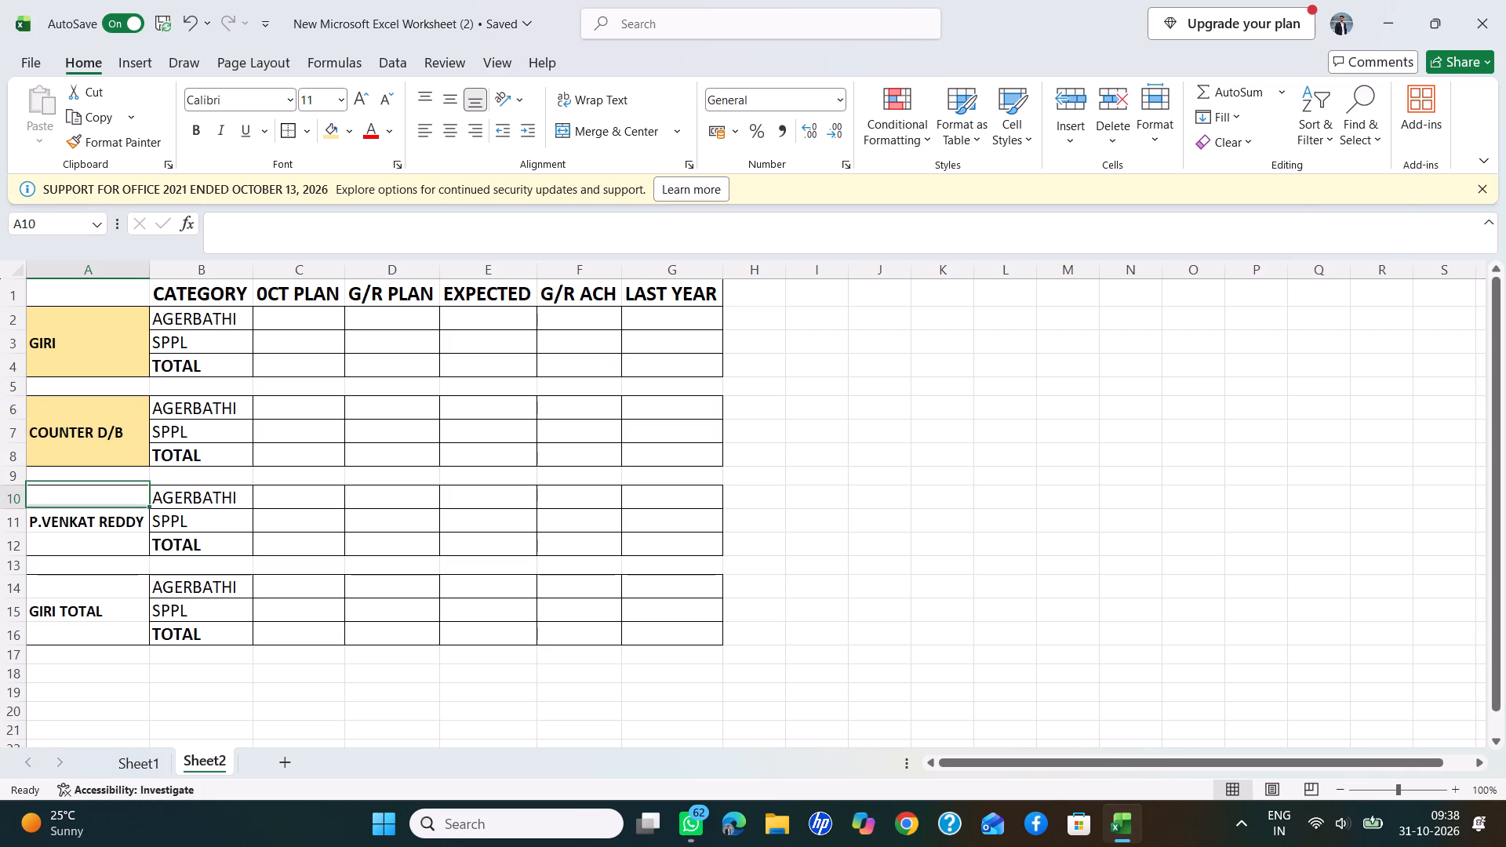
pyautogui.hotkey('shift', 'Down')
pyautogui.hotkey('shift', 'Down')
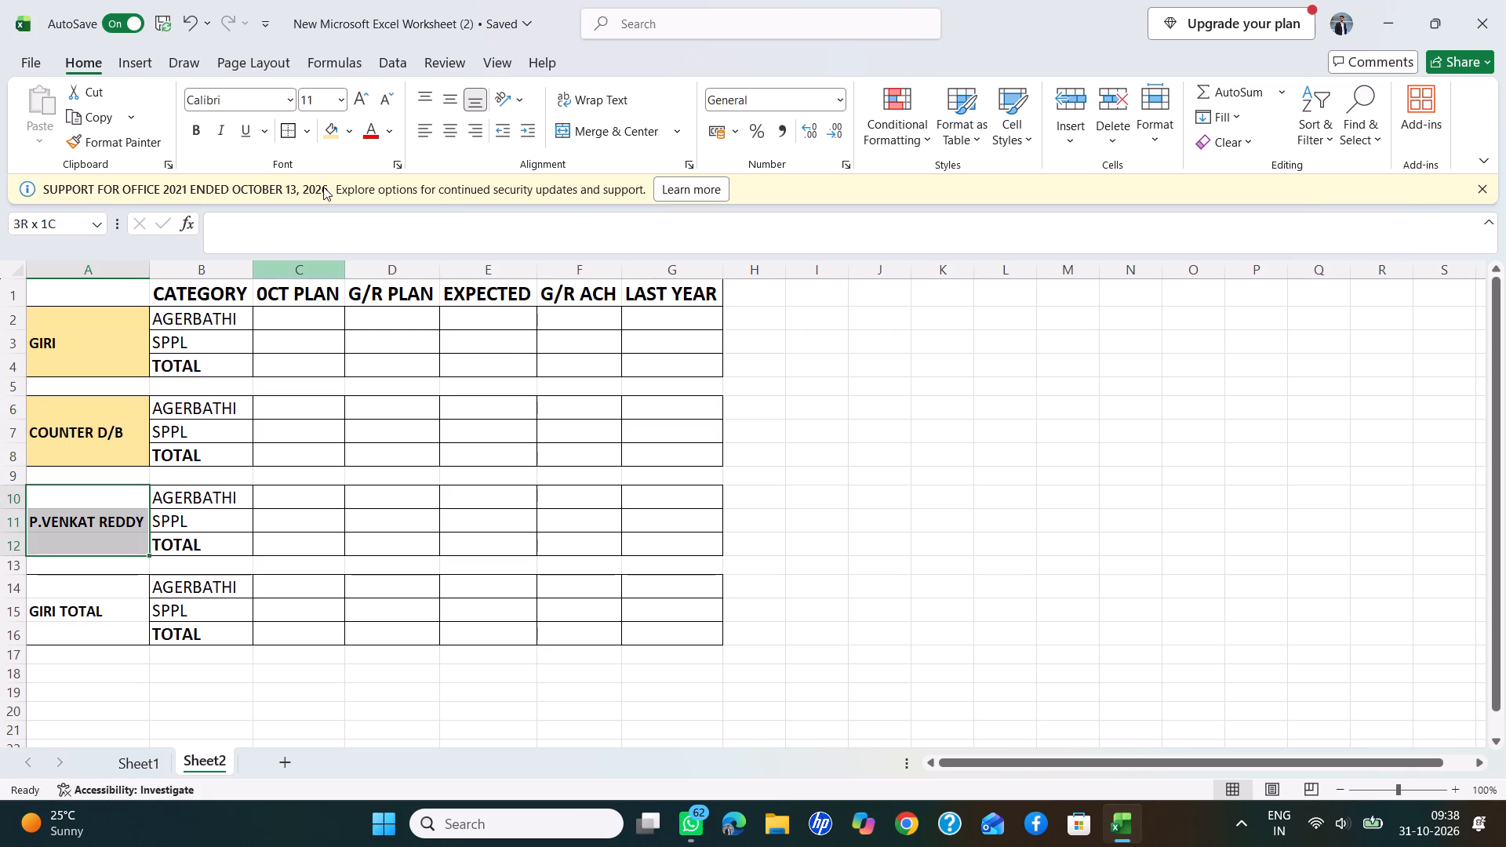
pyautogui.click(333, 133)
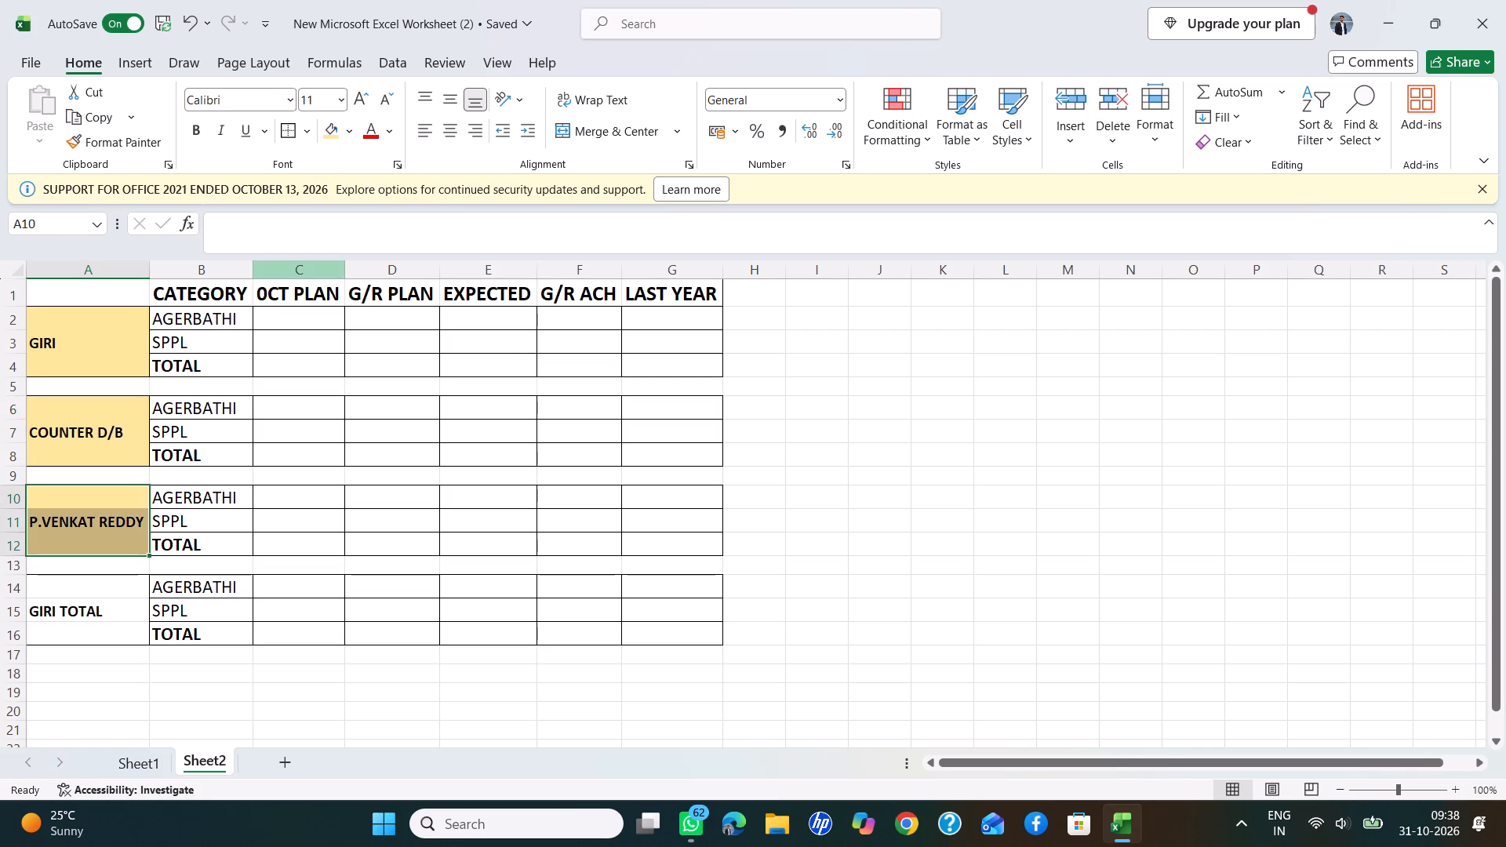
# Fill the GIRI TOTAL label cells A14:A16 with White, Background 1, Darker 35%.
pyautogui.click(118, 594)
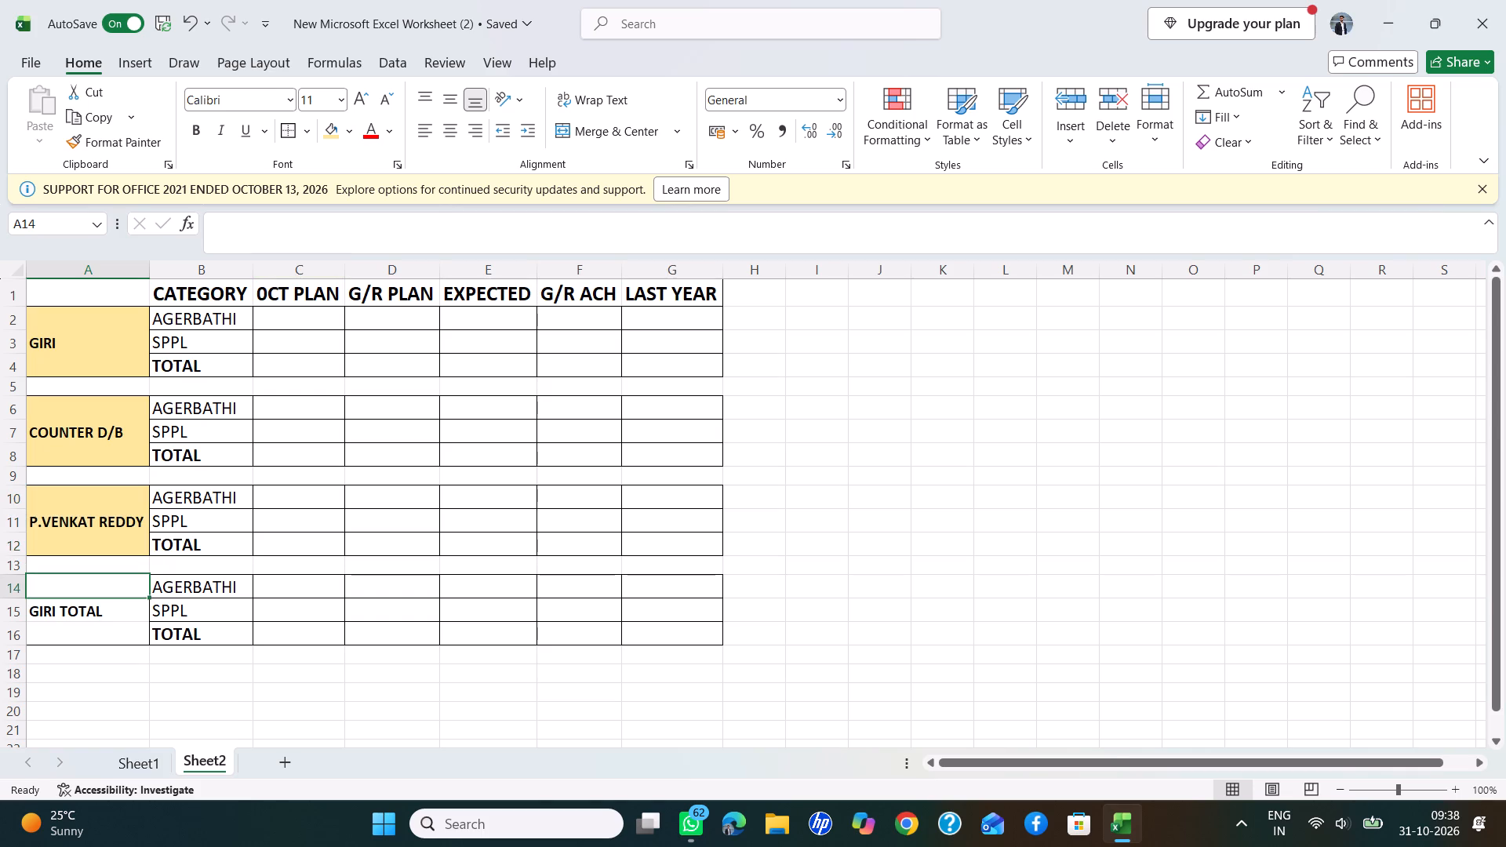
pyautogui.hotkey('shift', 'Down')
pyautogui.hotkey('shift', 'Down')
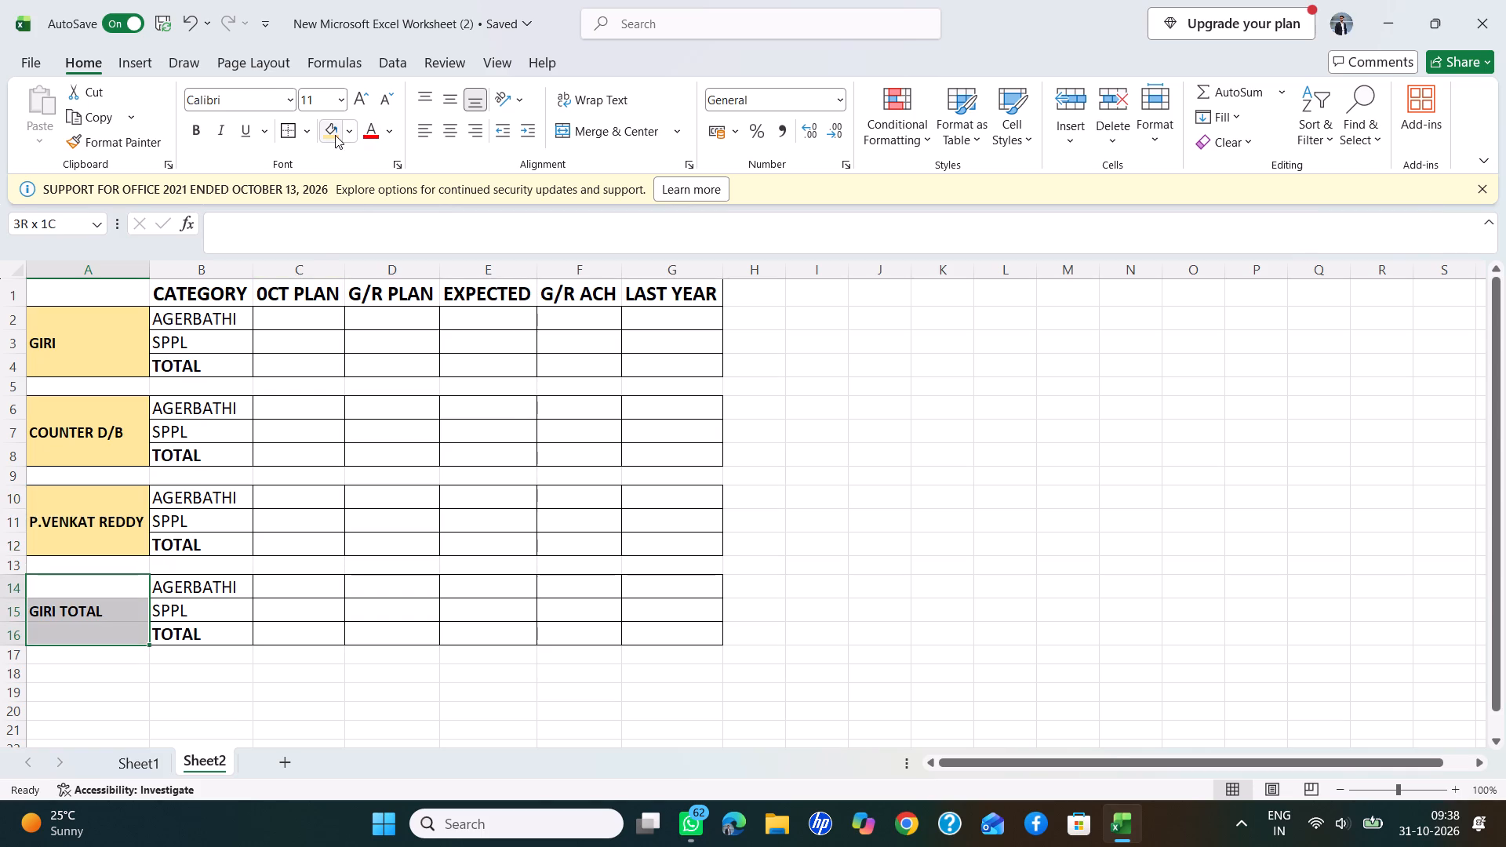
pyautogui.click(355, 132)
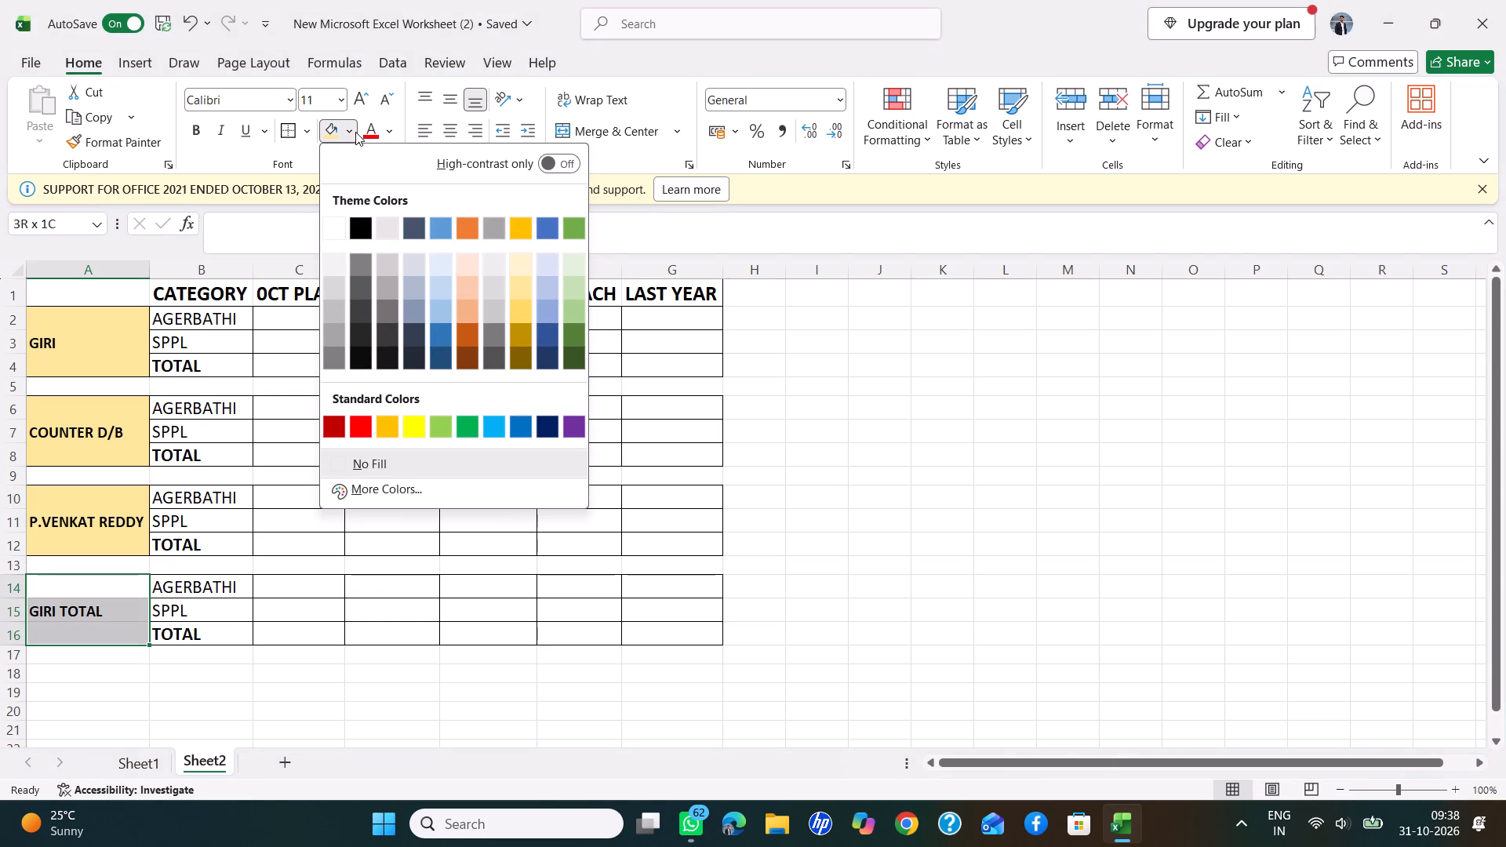
pyautogui.click(340, 340)
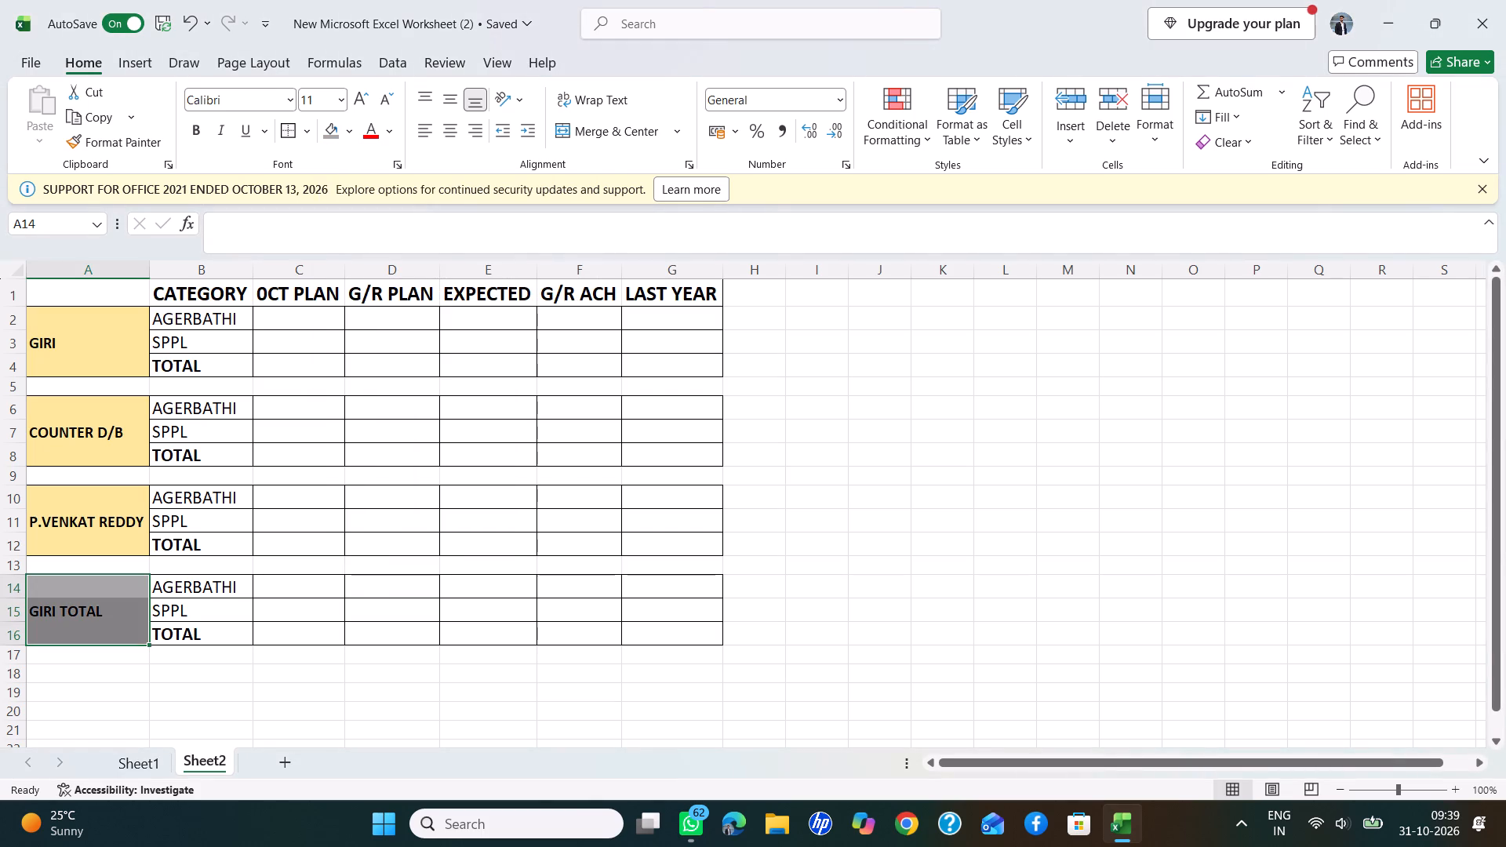
# Compare the formatting of the Sheet2 blocks with the table picture on Sheet1.
pyautogui.click(180, 619)
pyautogui.click(123, 773)
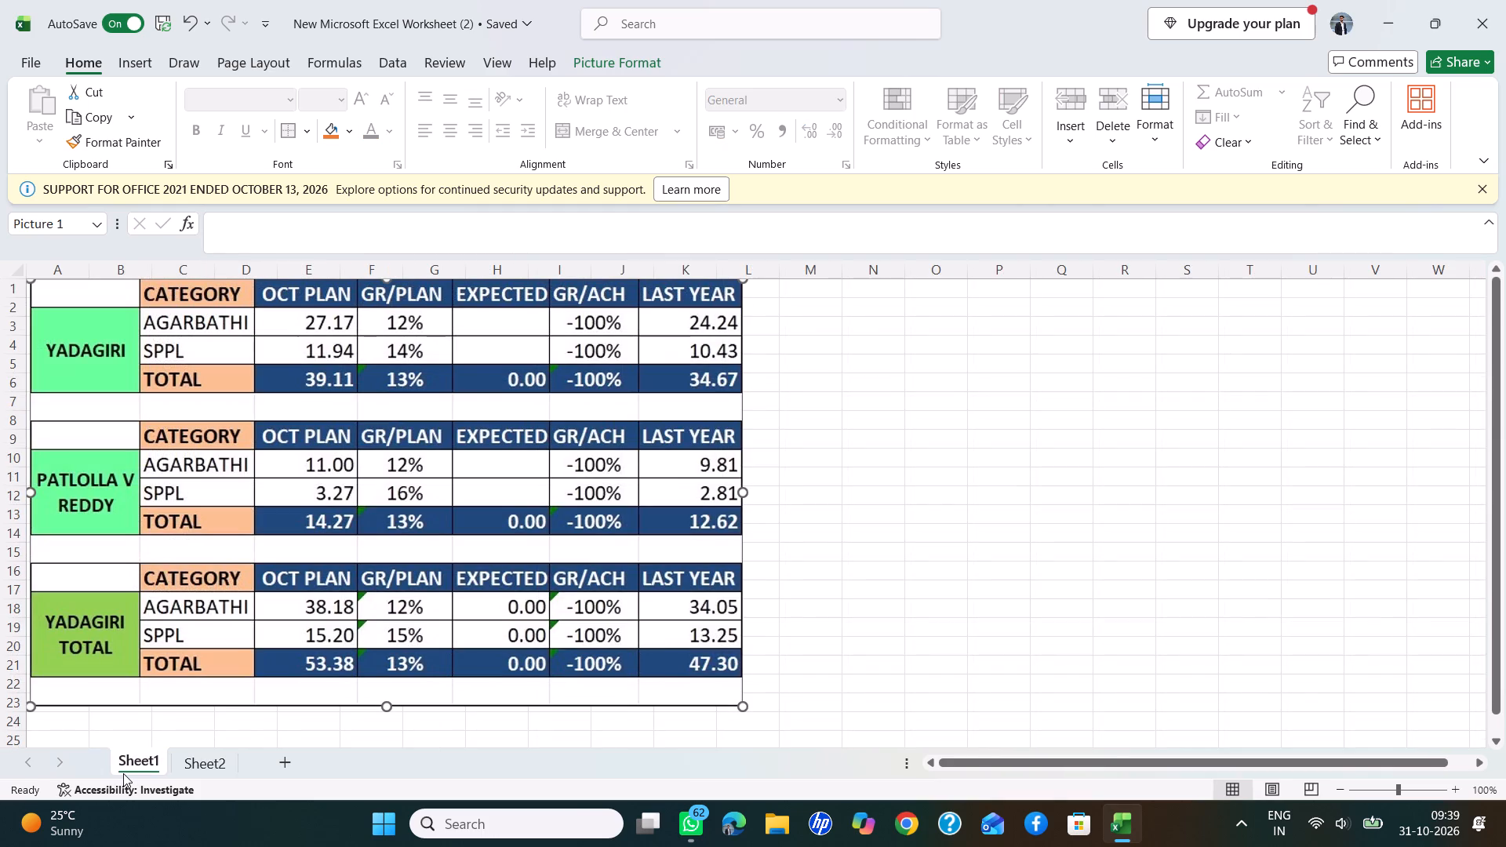
pyautogui.click(217, 762)
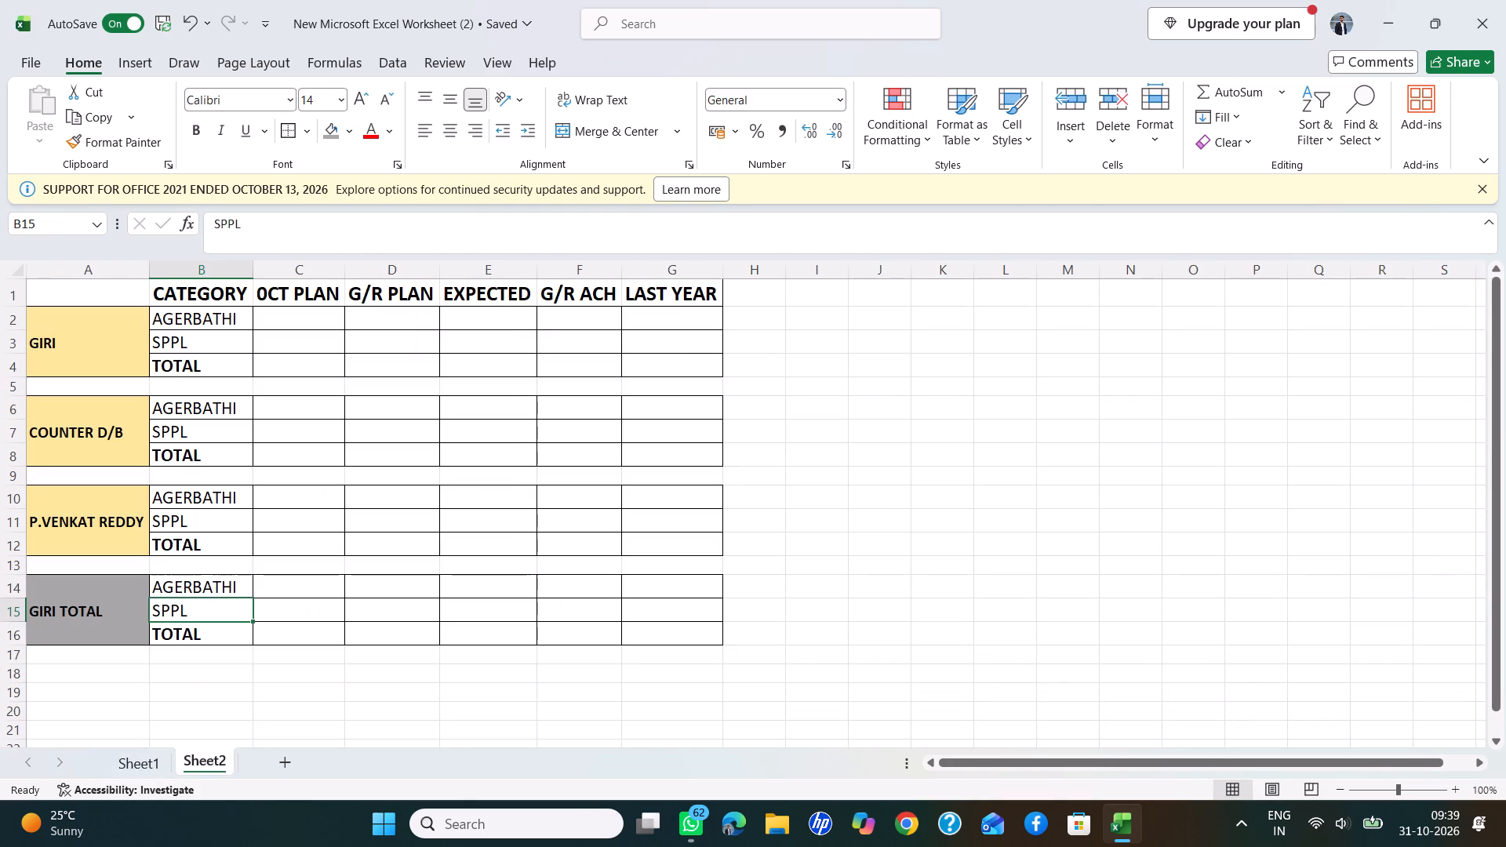
pyautogui.click(144, 764)
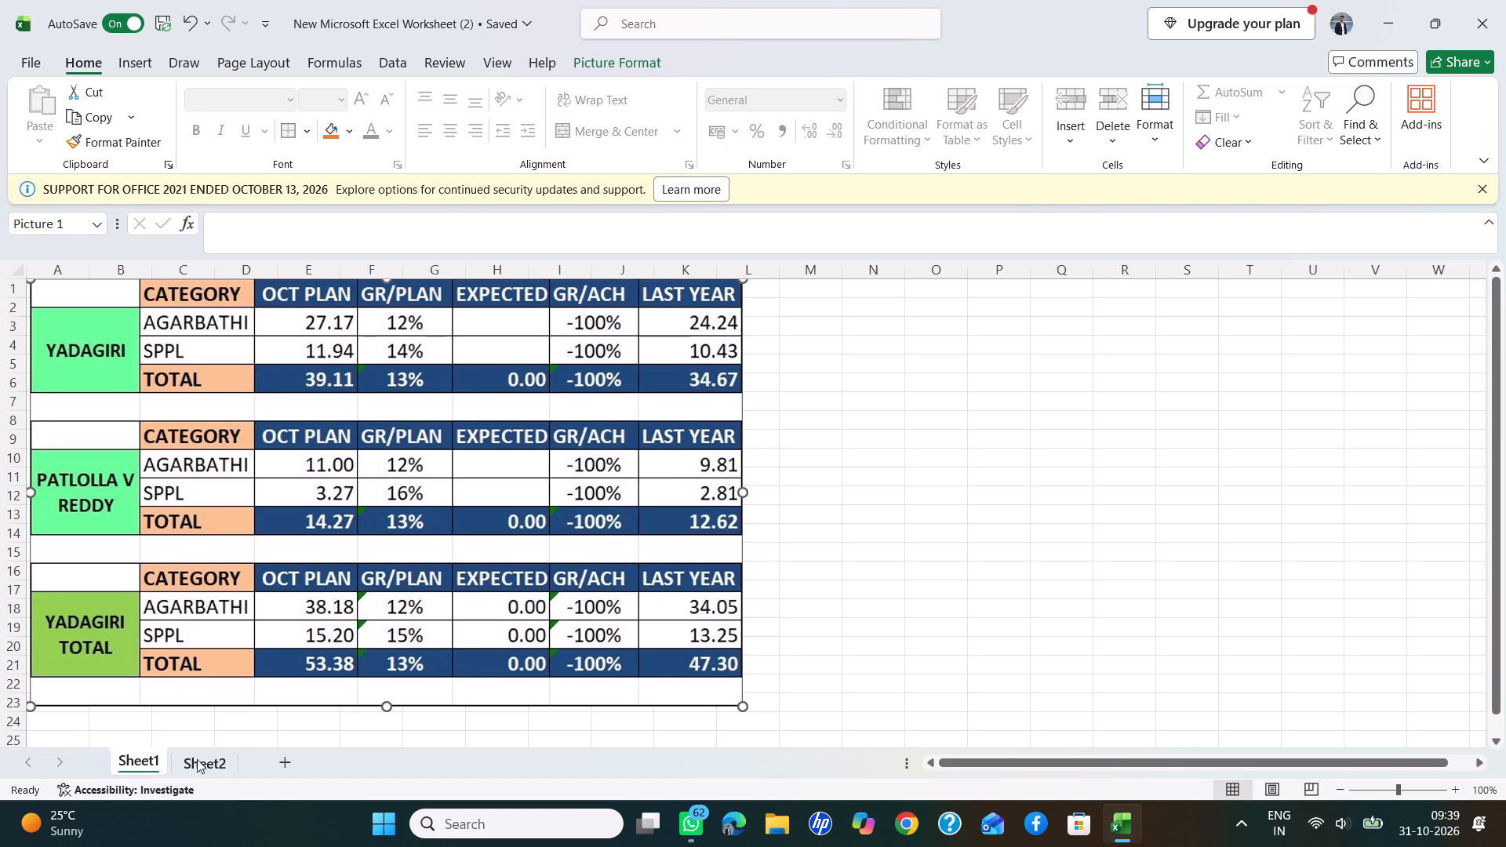
pyautogui.click(220, 759)
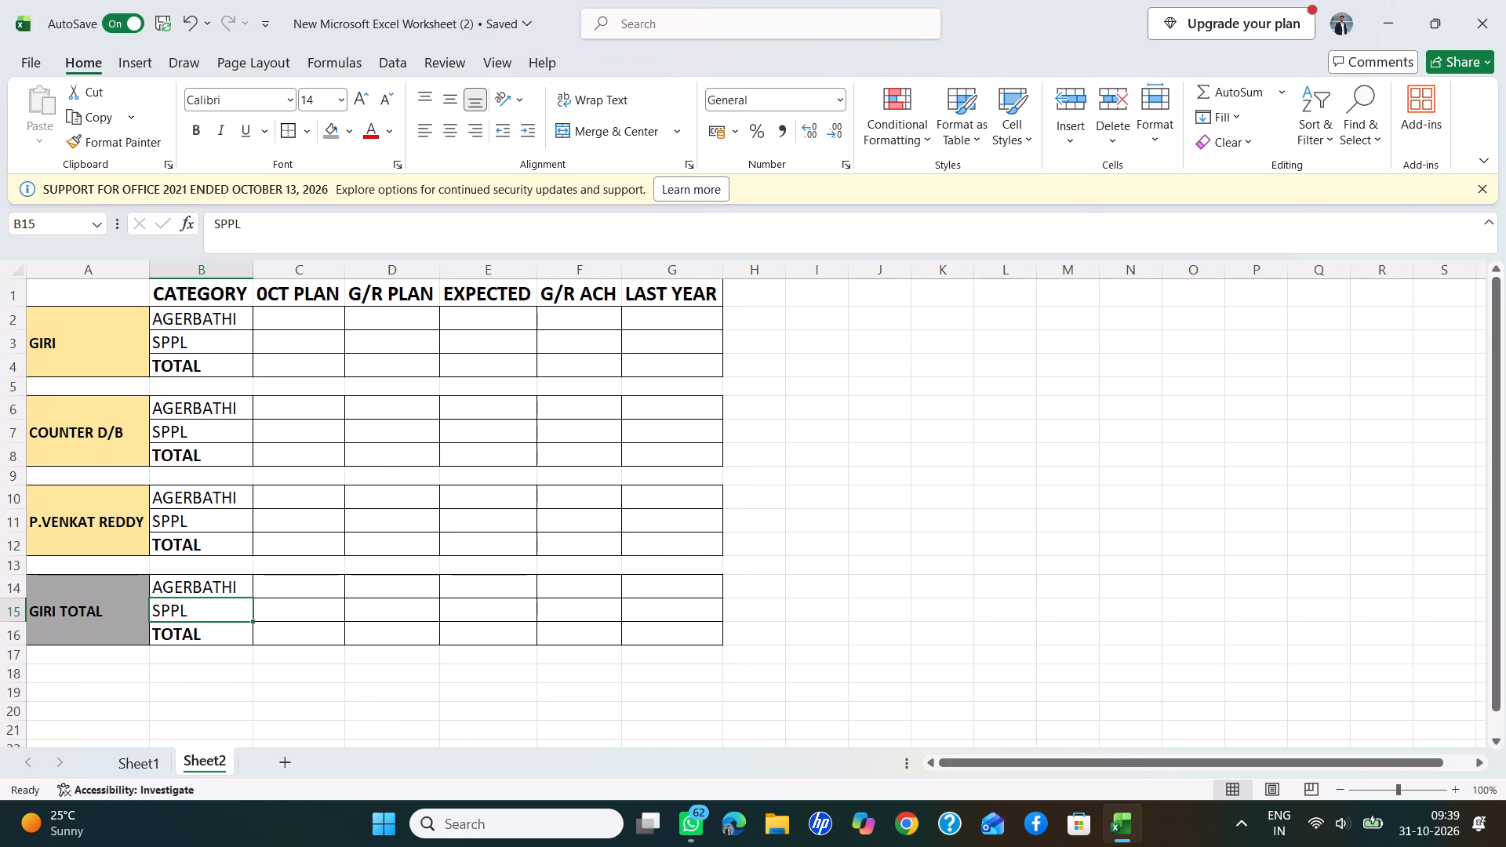
pyautogui.click(149, 760)
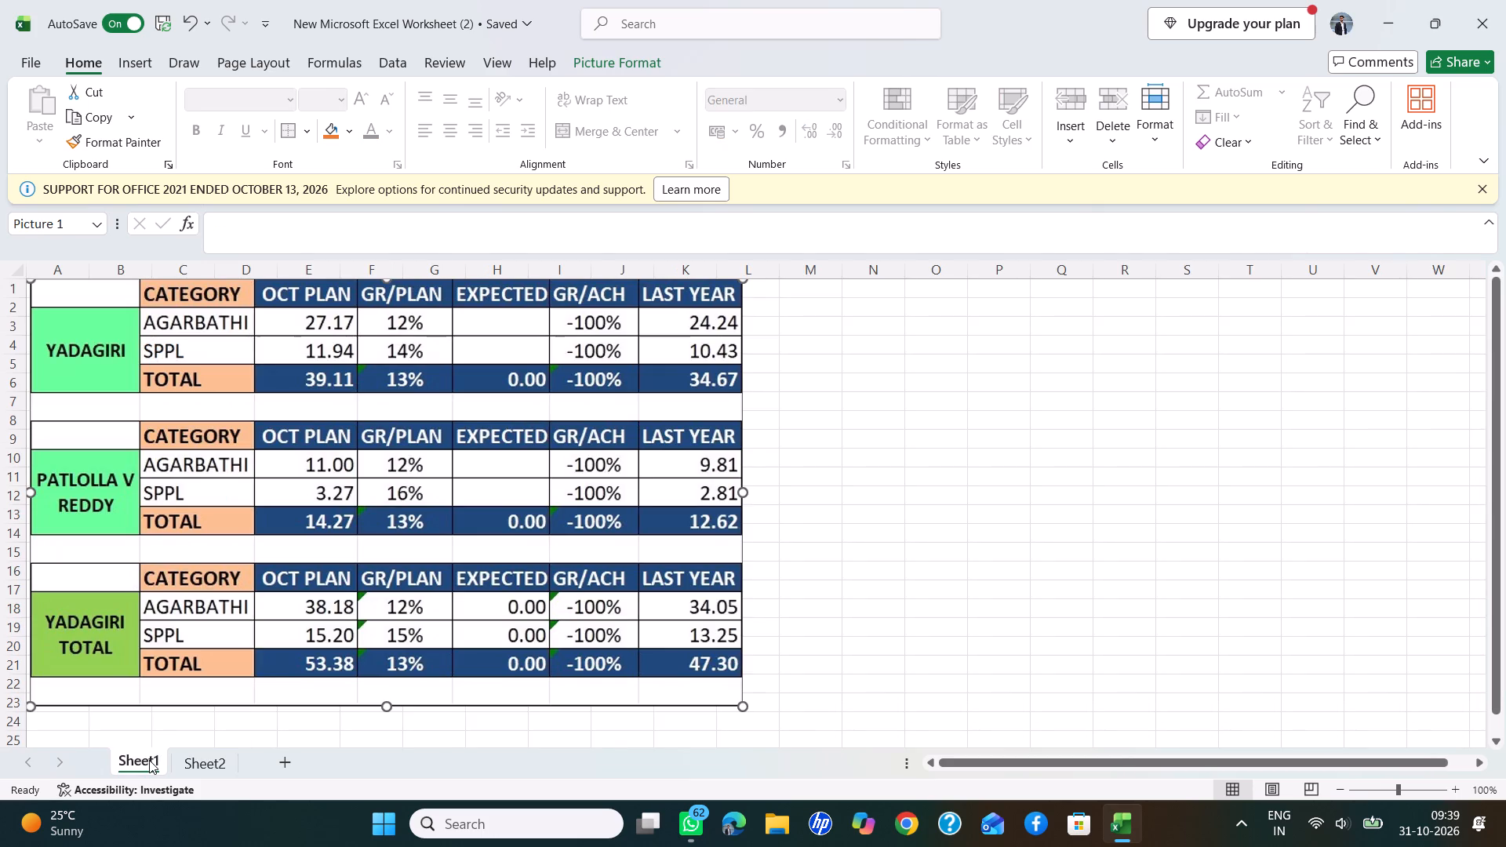
pyautogui.click(208, 761)
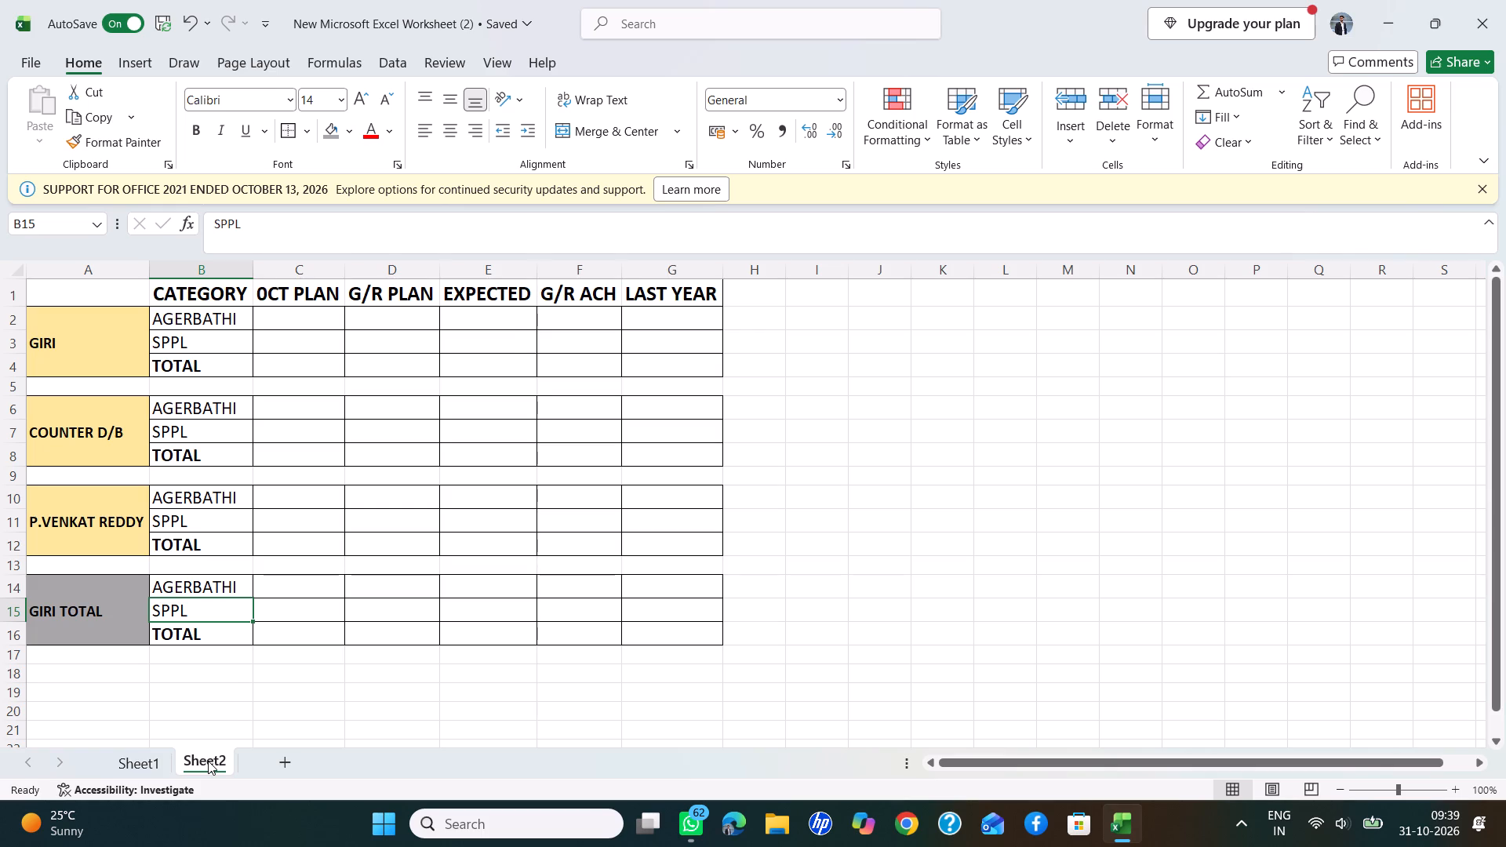
# Apply outside borders around the header cells B1:G1, from CATEGORY to LAST YEAR.
pyautogui.click(185, 292)
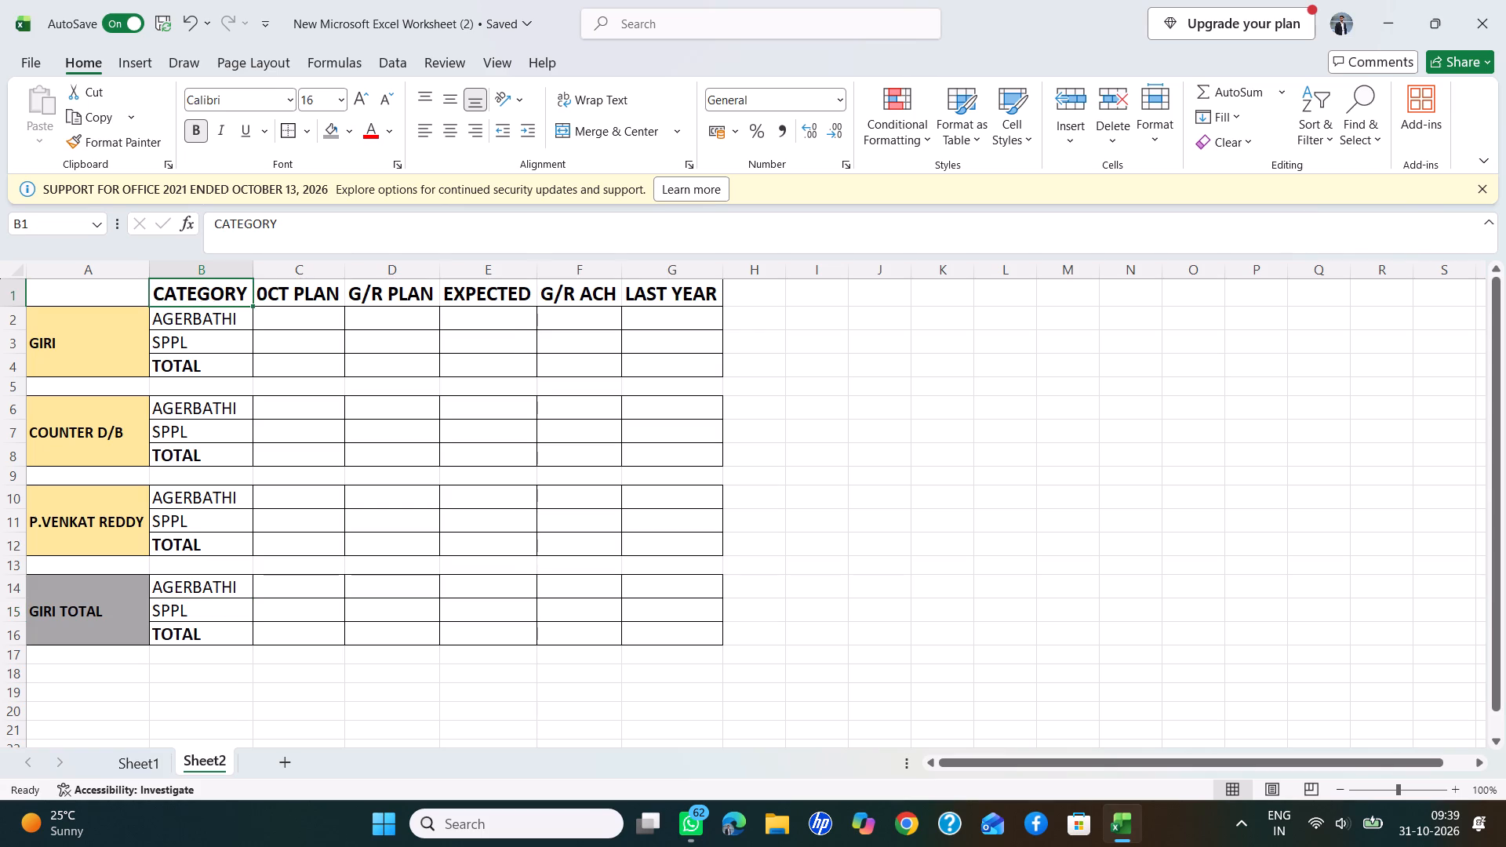
pyautogui.hotkey('shift', 'Right')
pyautogui.hotkey('shift', 'Right')
pyautogui.hotkey('shift', 'Right')
pyautogui.hotkey('shift', 'Right')
pyautogui.hotkey('shift', 'Right')
pyautogui.hotkey('shift', 'Right')
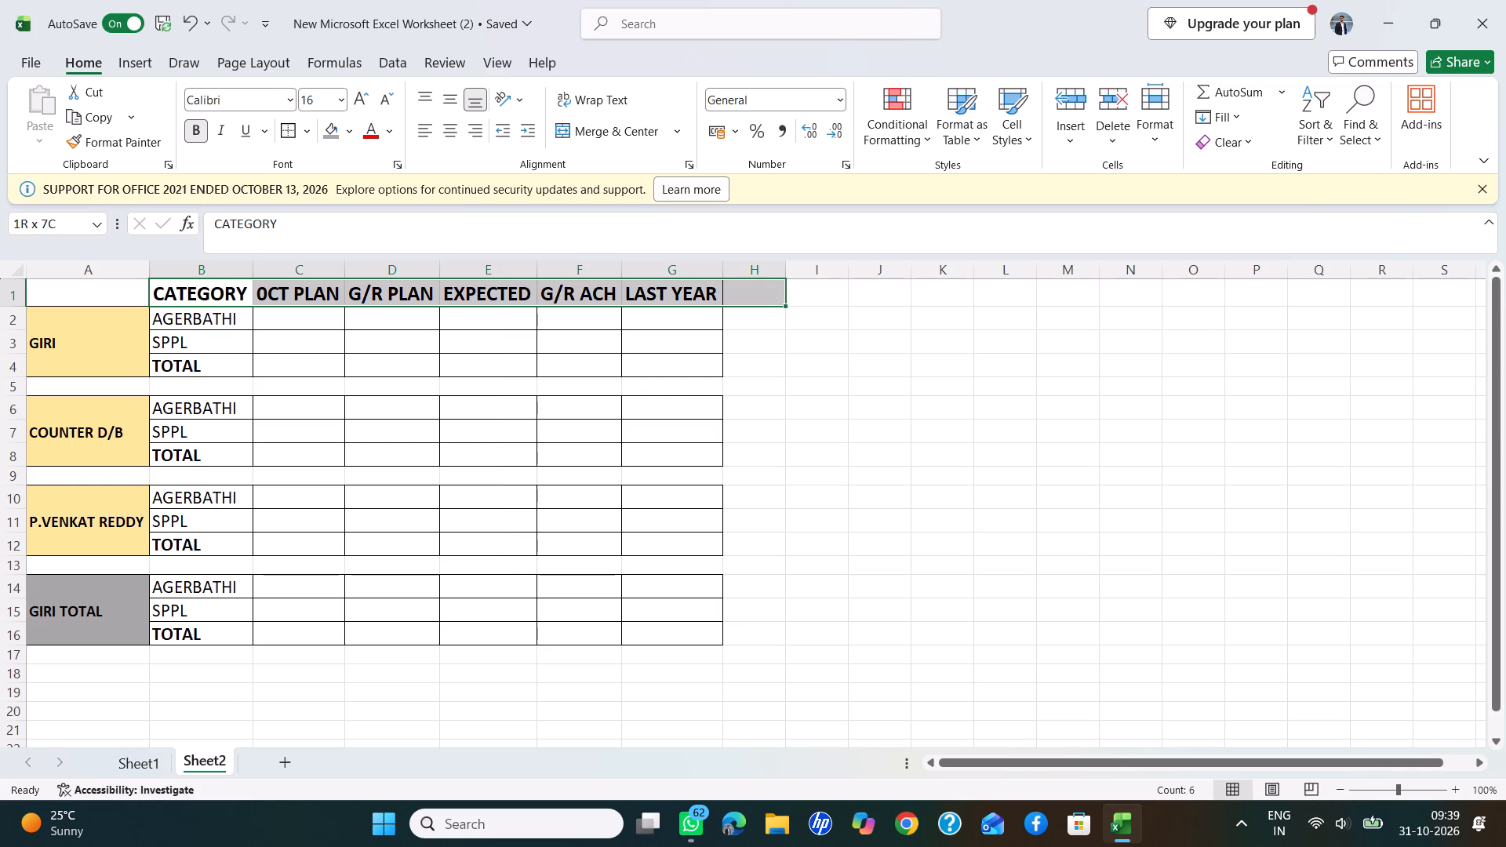
pyautogui.hotkey('shift', 'Left')
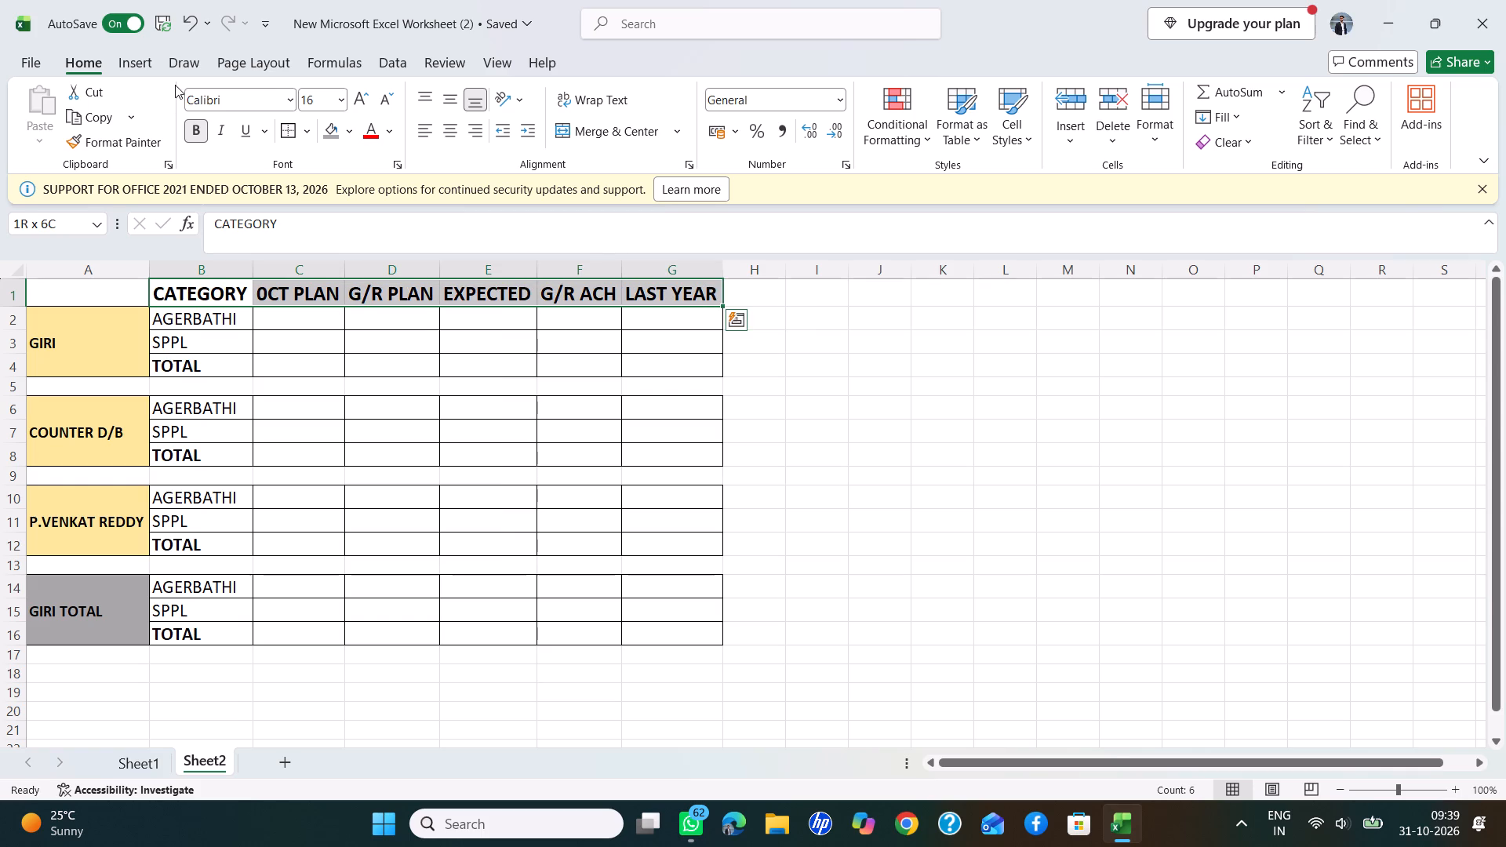
pyautogui.click(305, 128)
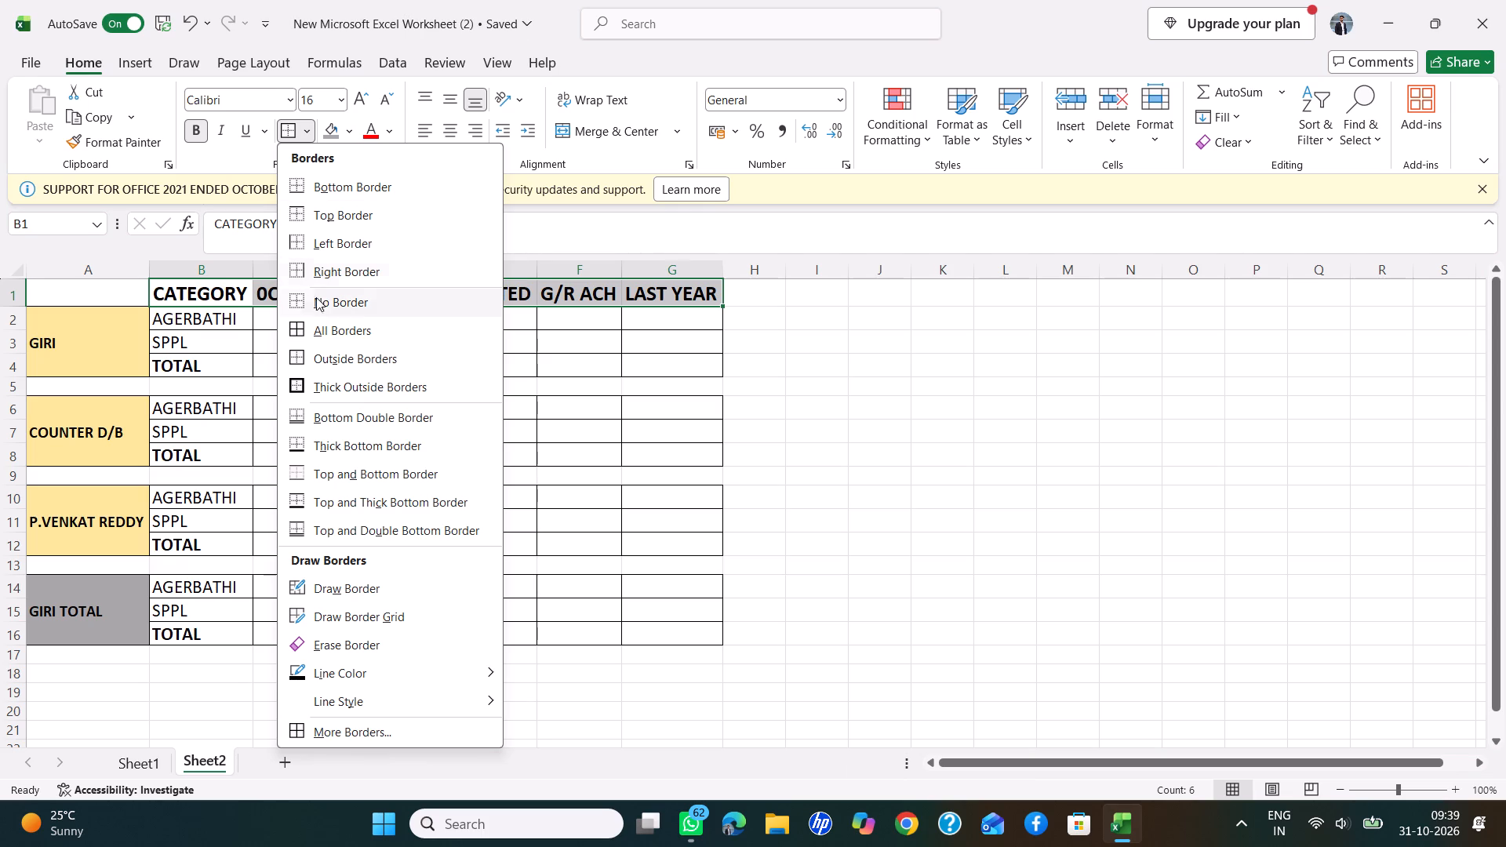
pyautogui.click(317, 360)
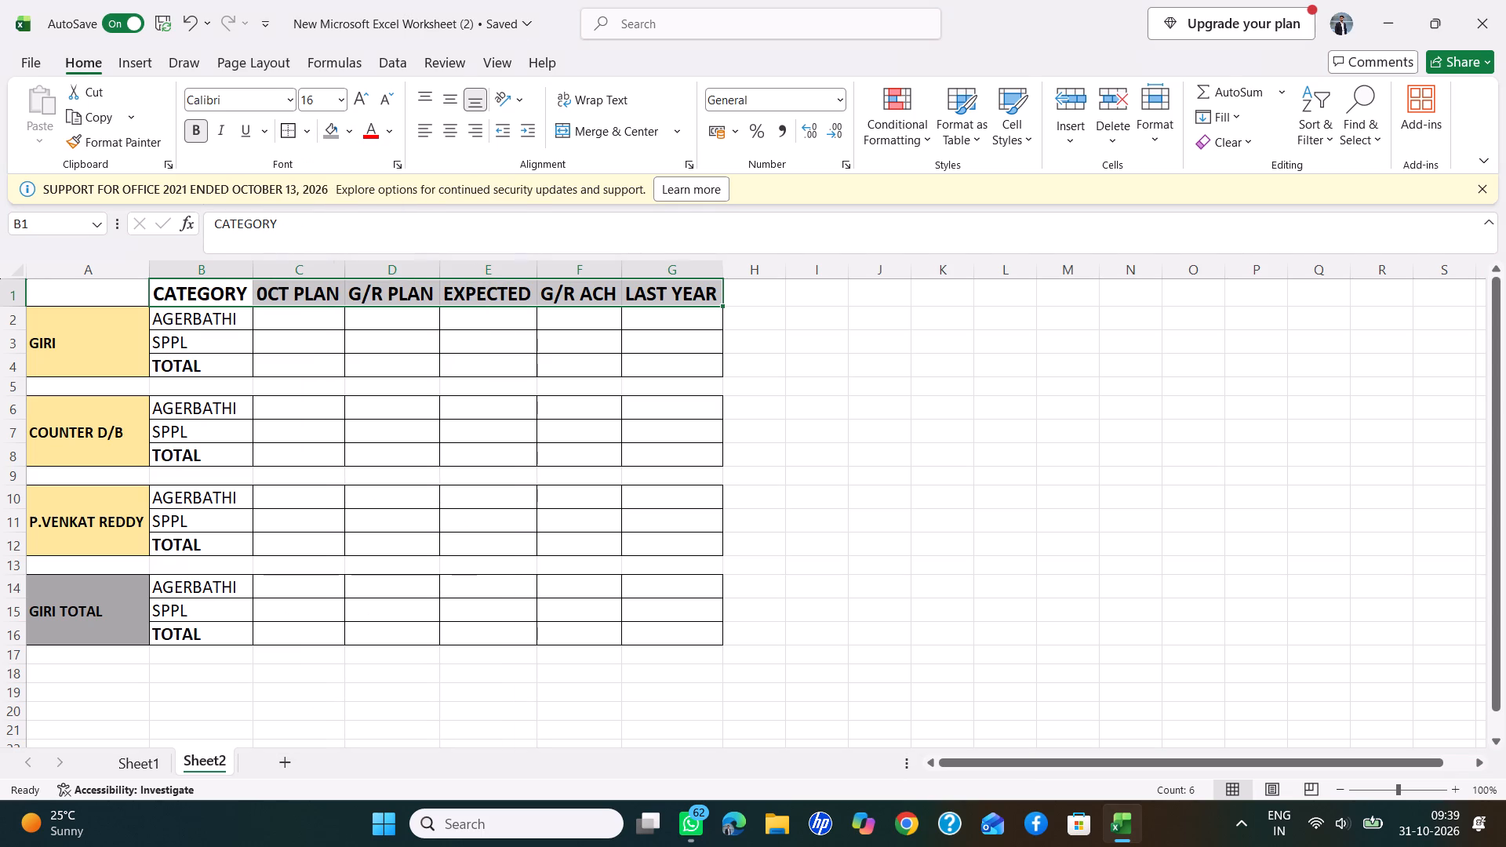
pyautogui.click(239, 398)
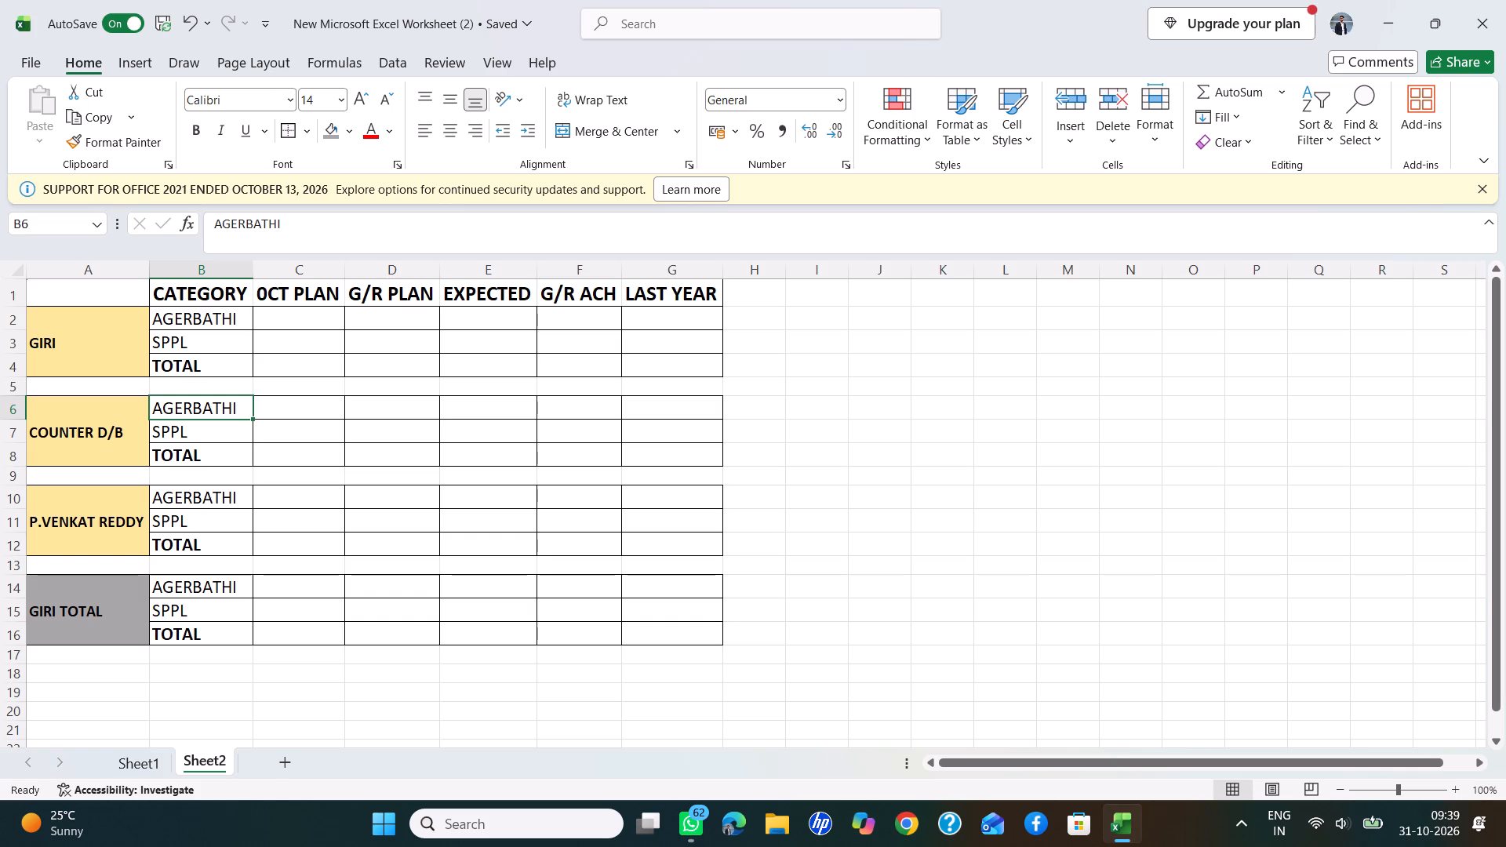
# Check the header formatting in the Sheet1 picture and apply all borders to the Sheet2 header cells B1:G1.
pyautogui.click(150, 758)
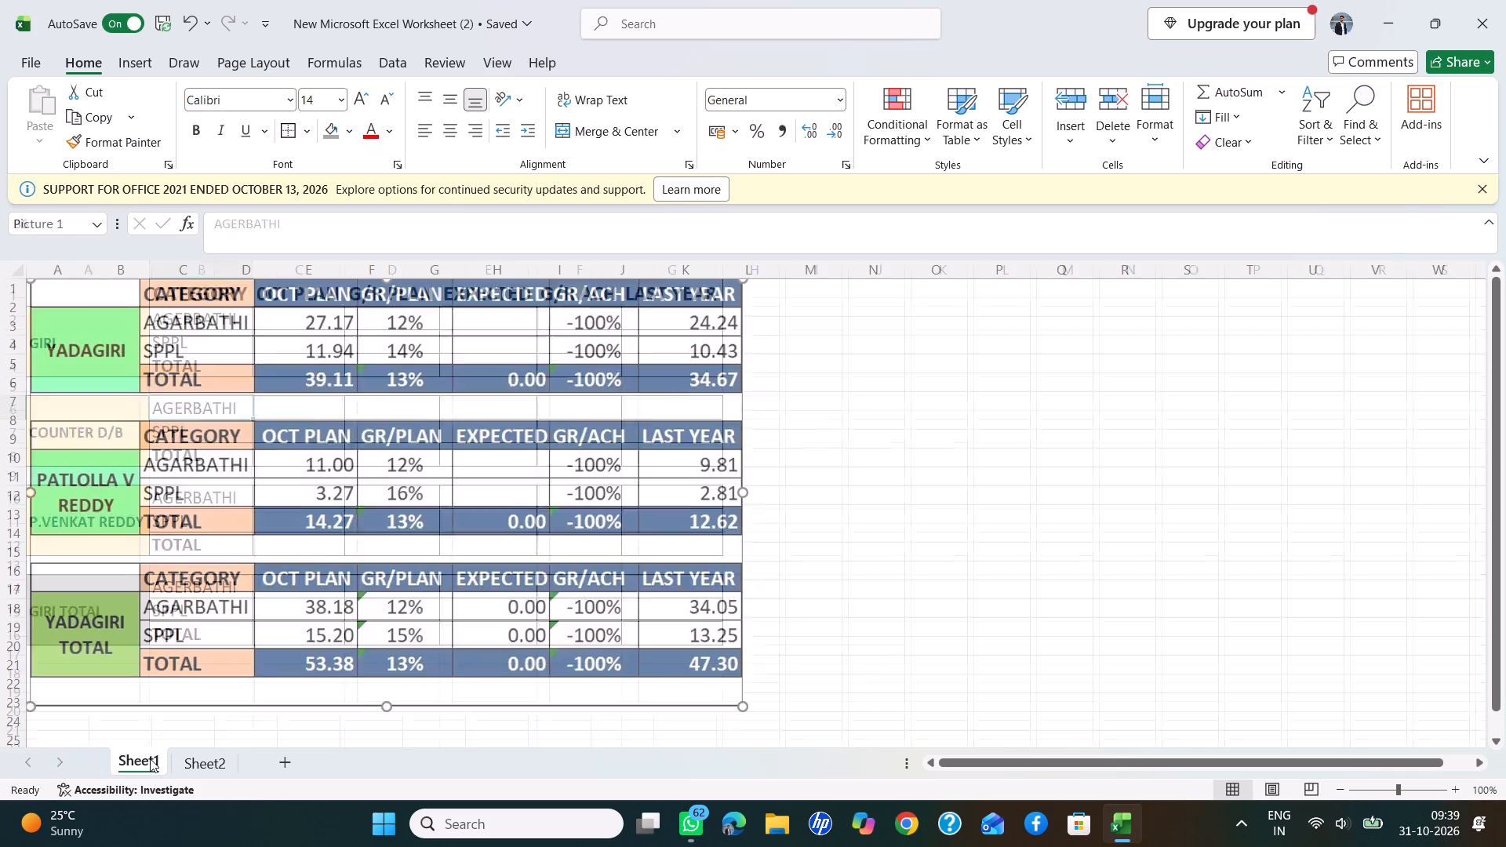
pyautogui.click(225, 754)
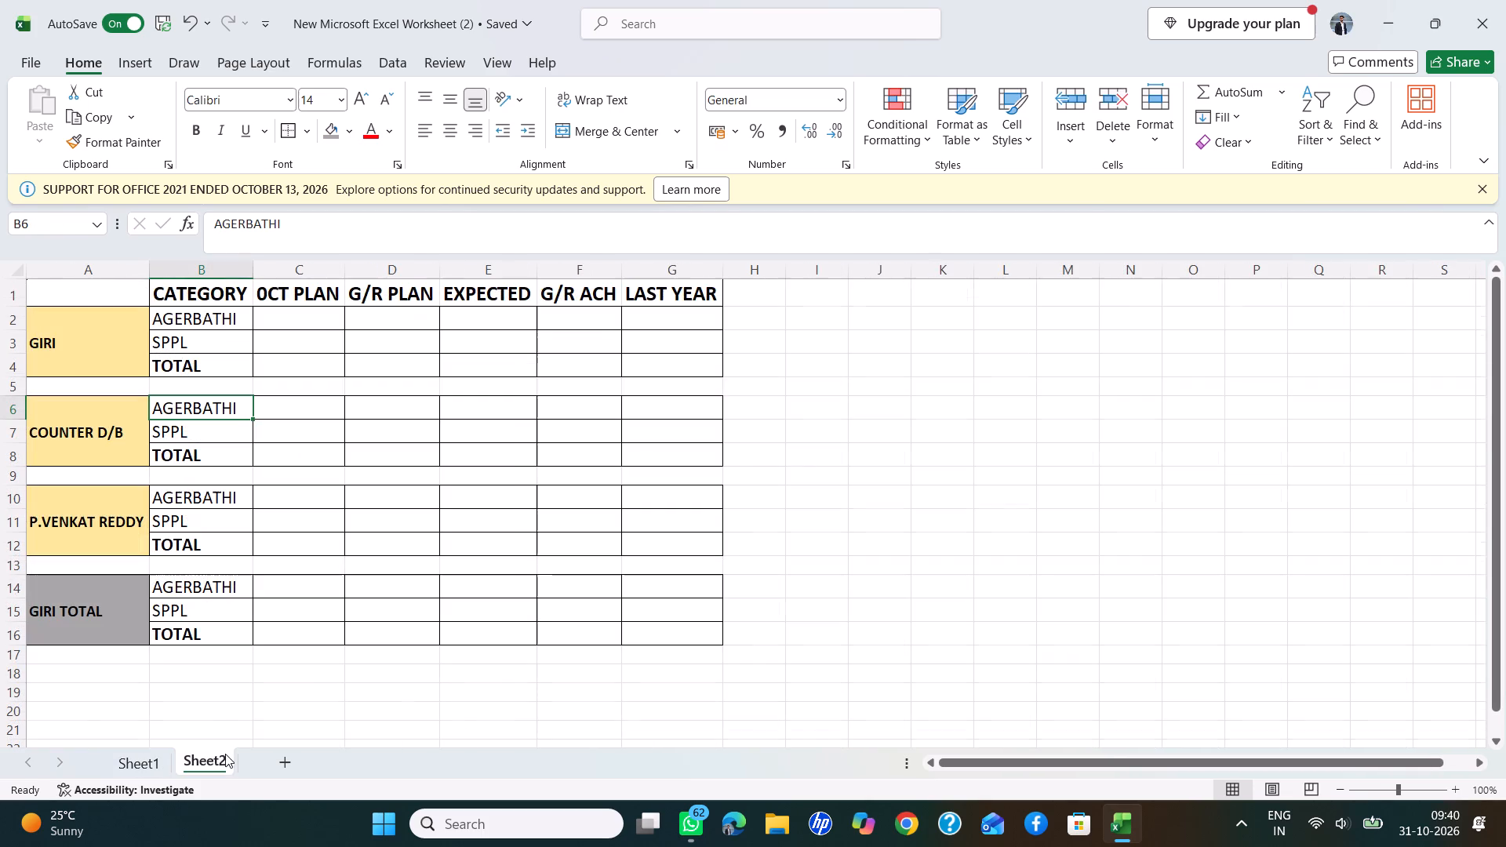
pyautogui.click(215, 289)
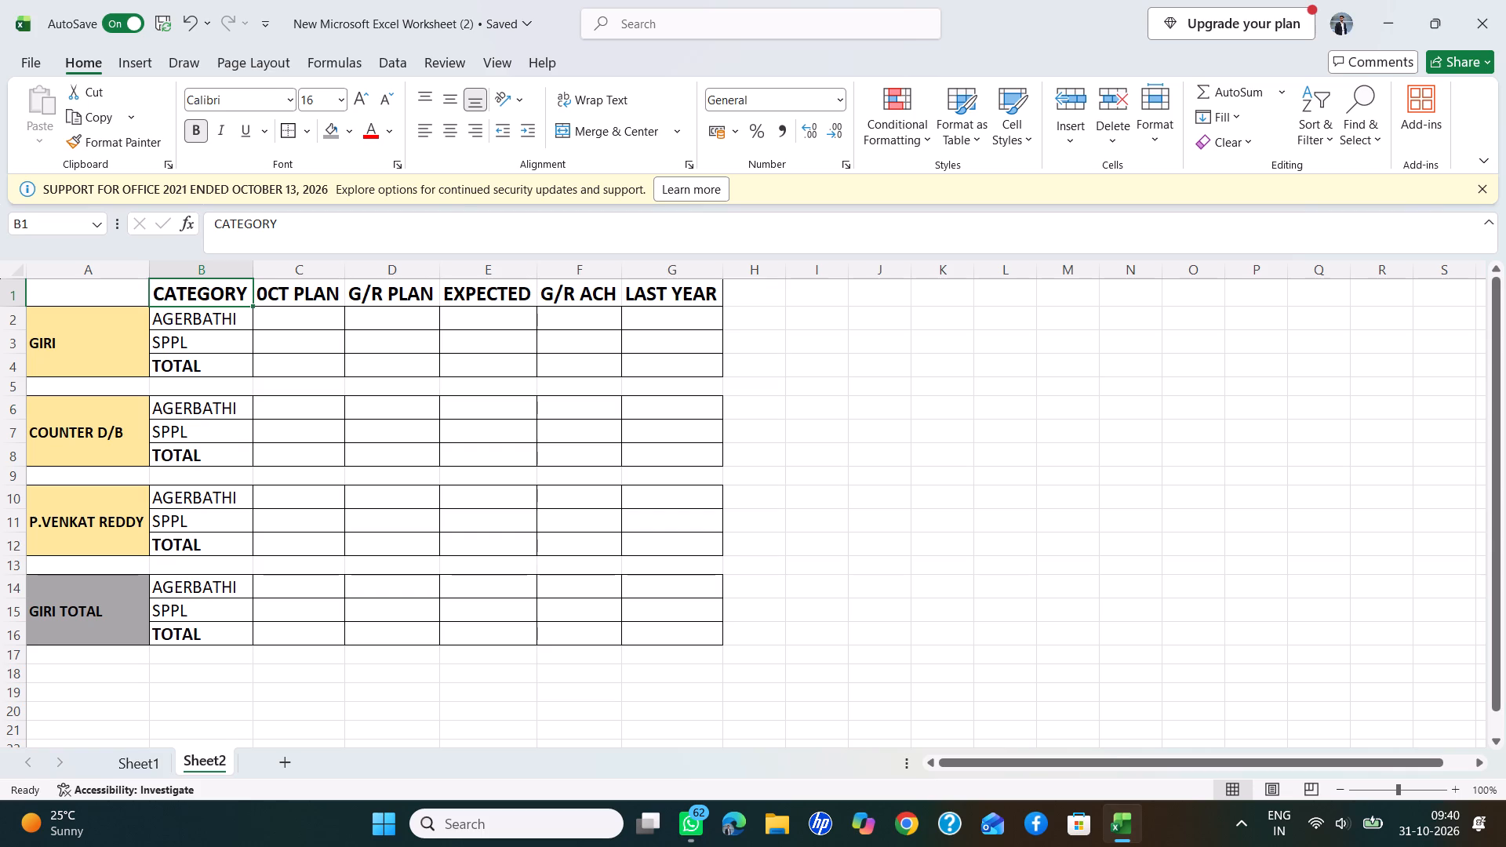
pyautogui.hotkey('shift', 'Right')
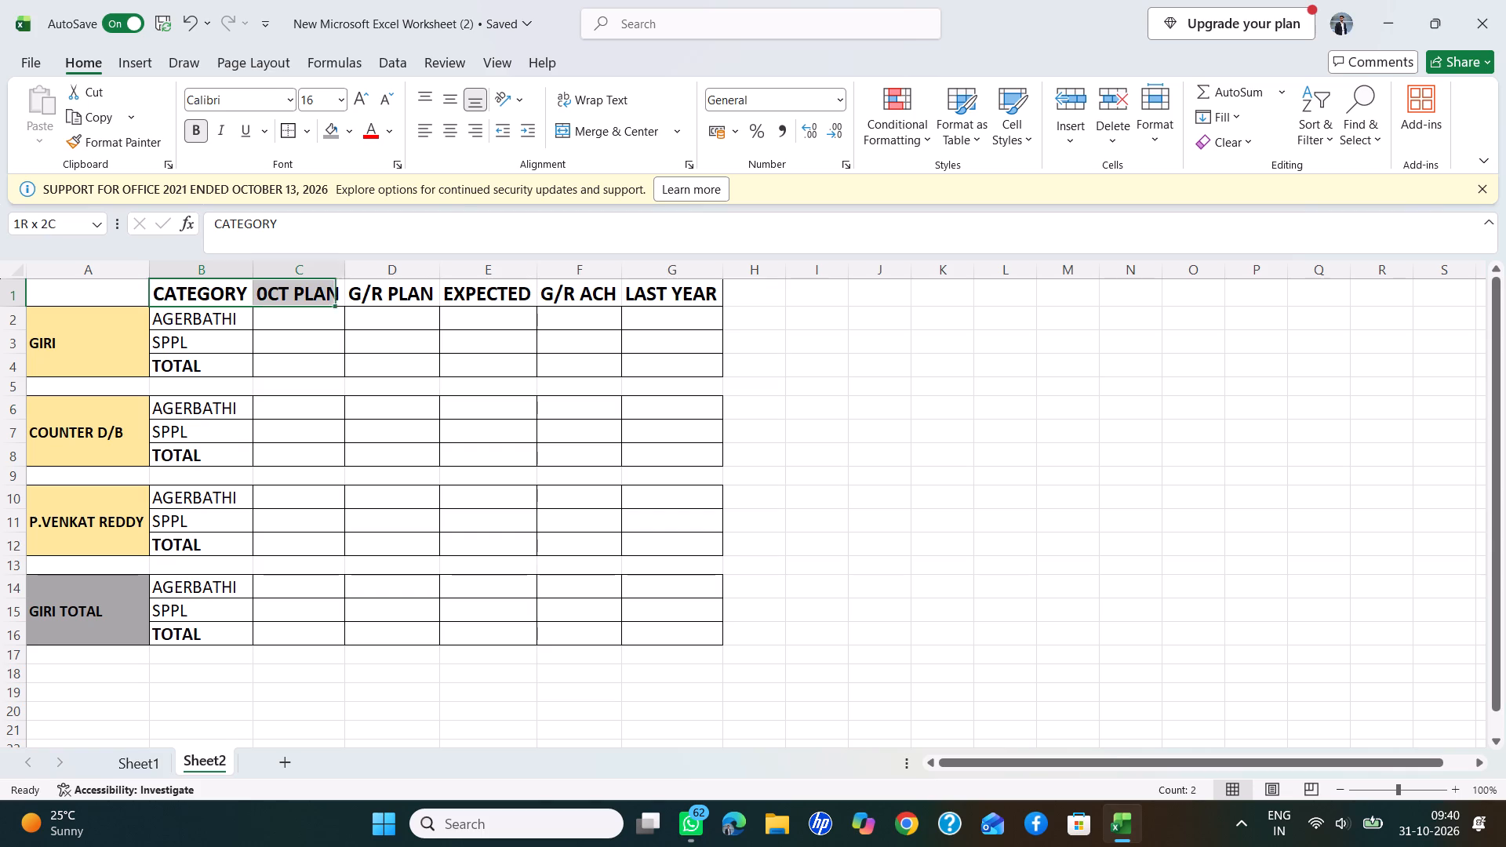
pyautogui.hotkey('shift', 'Right')
pyautogui.hotkey('shift', 'Right')
pyautogui.hotkey('shift', 'Right')
pyautogui.hotkey('shift', 'Right')
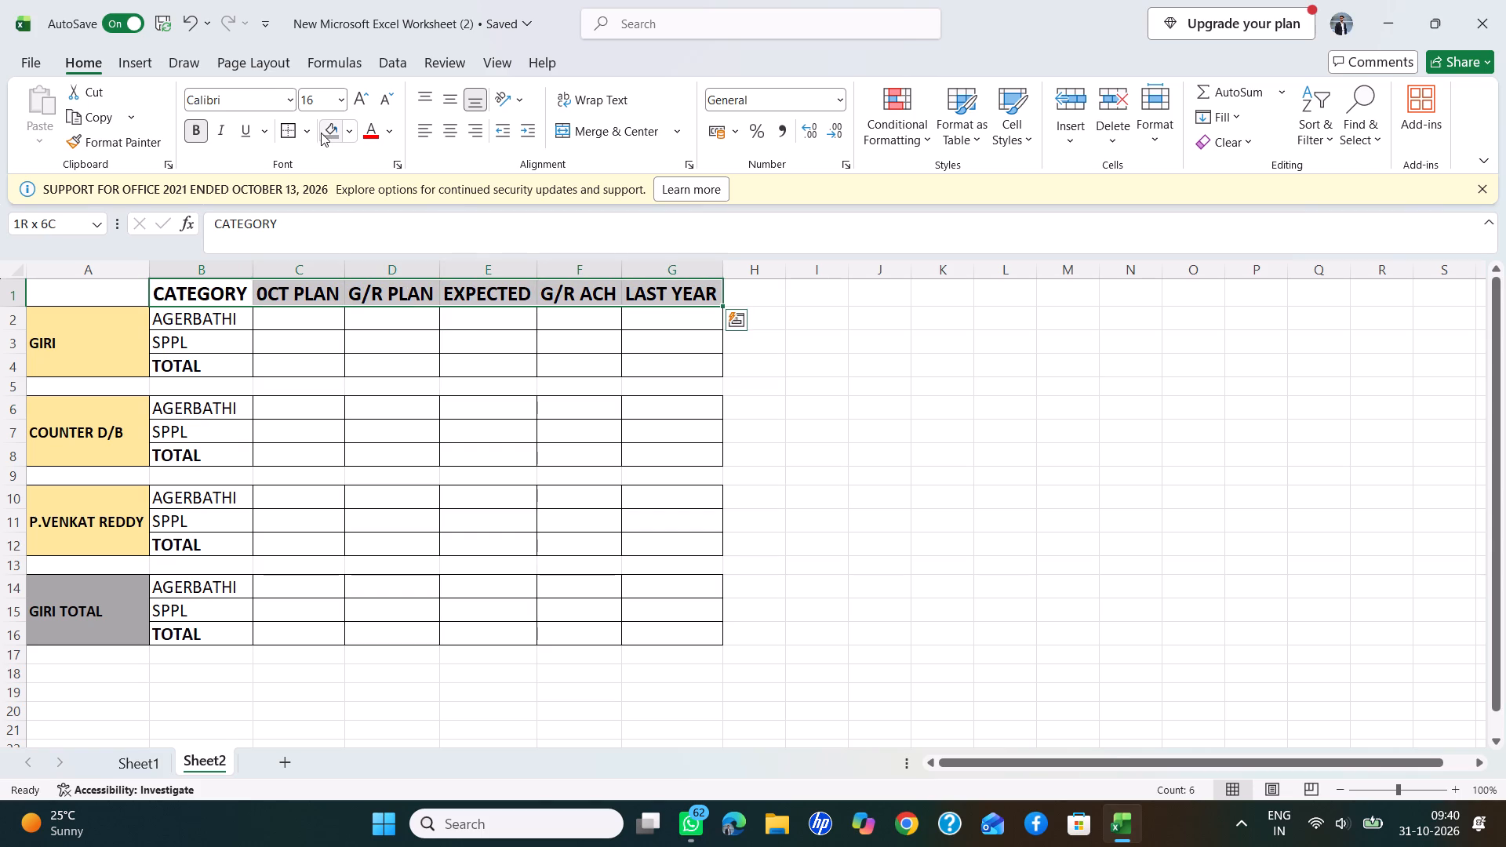
pyautogui.click(311, 128)
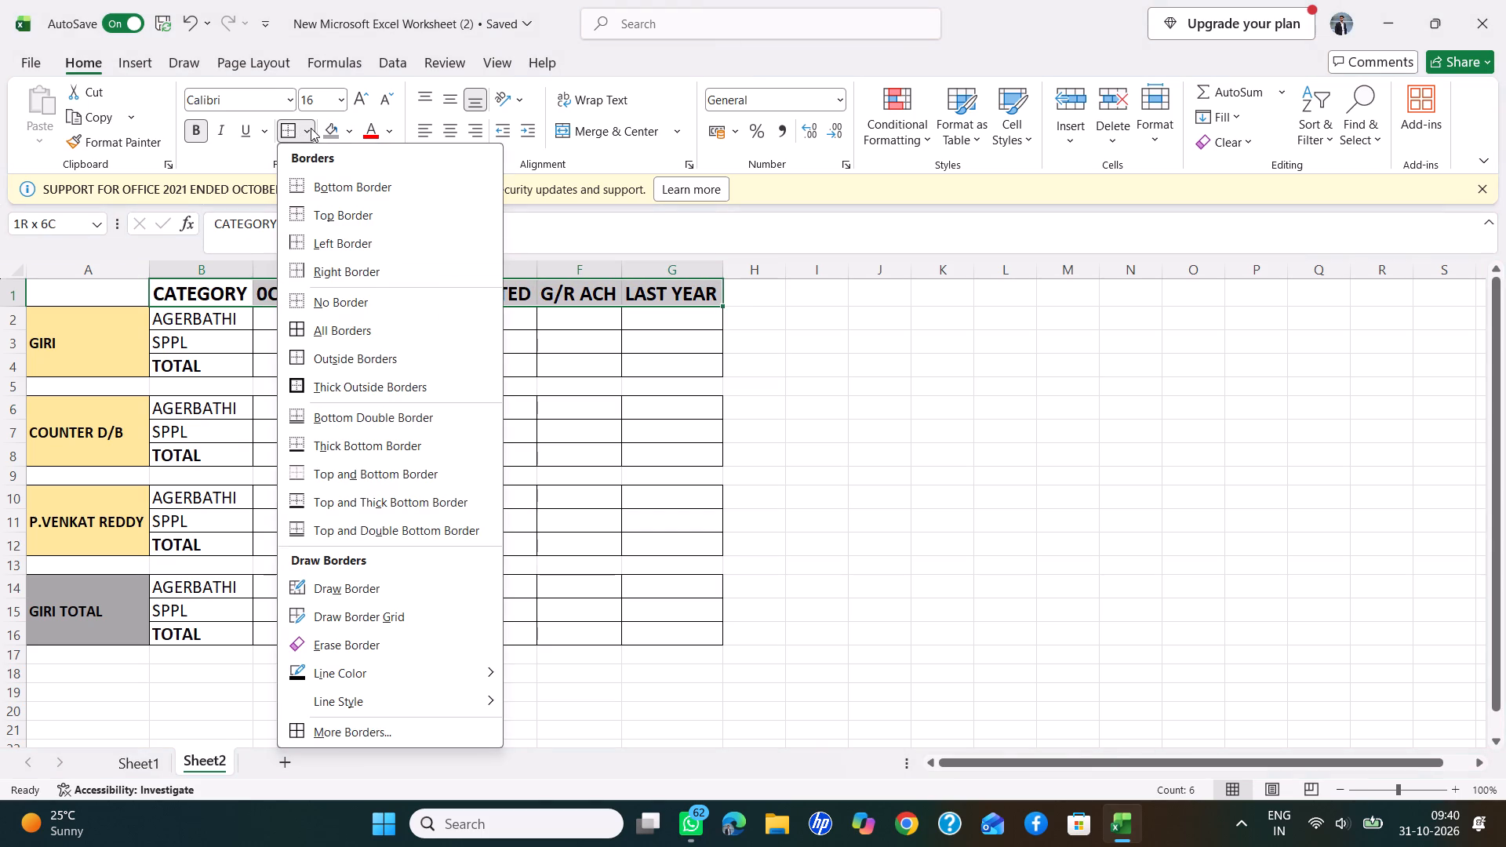
pyautogui.click(310, 330)
pyautogui.click(310, 349)
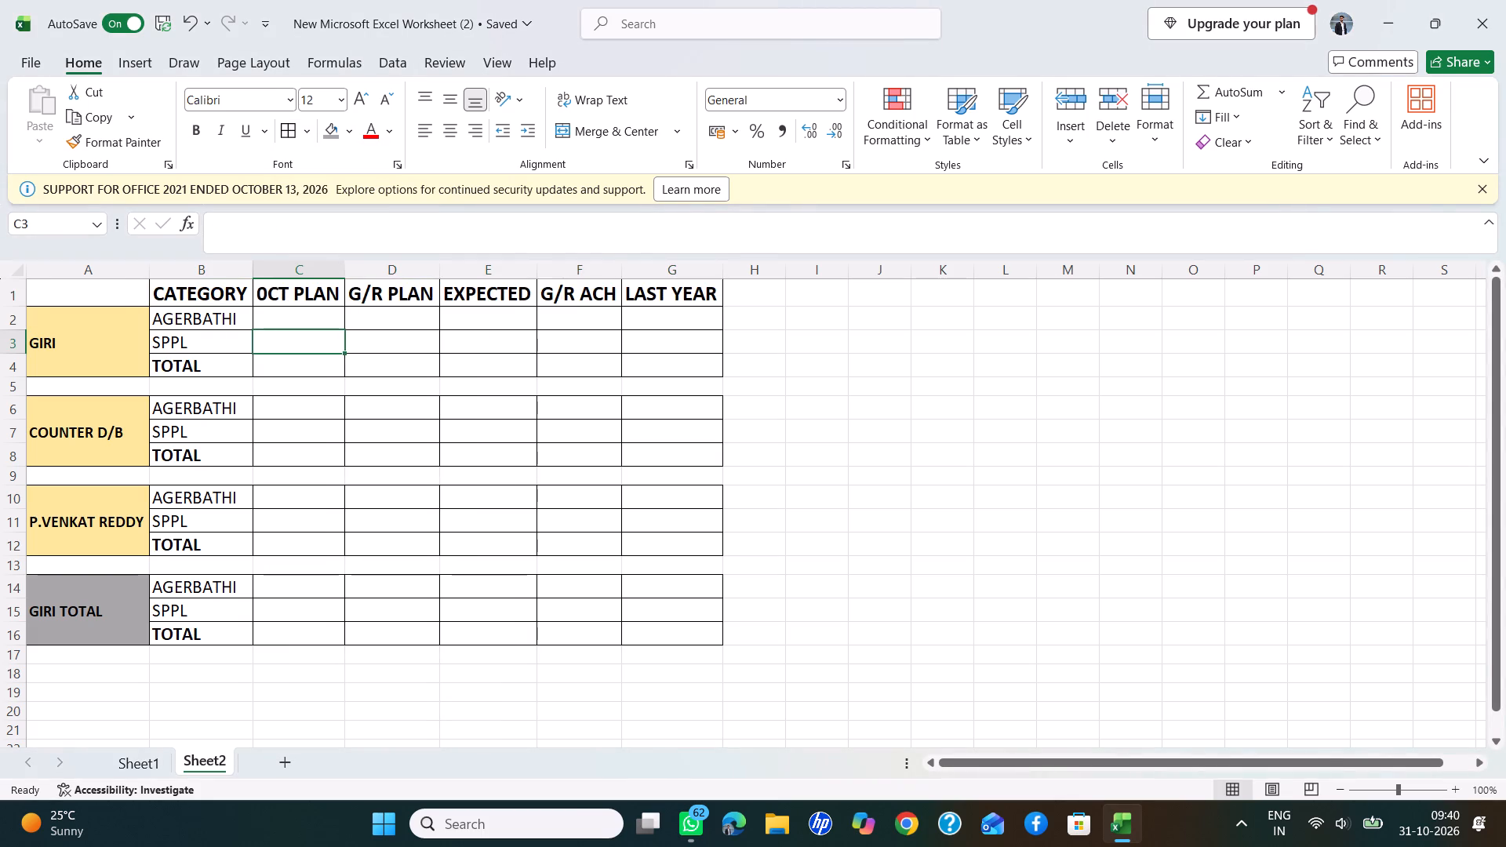
# Fill the CATEGORY header cell B1 with the standard Yellow colour.
pyautogui.click(215, 290)
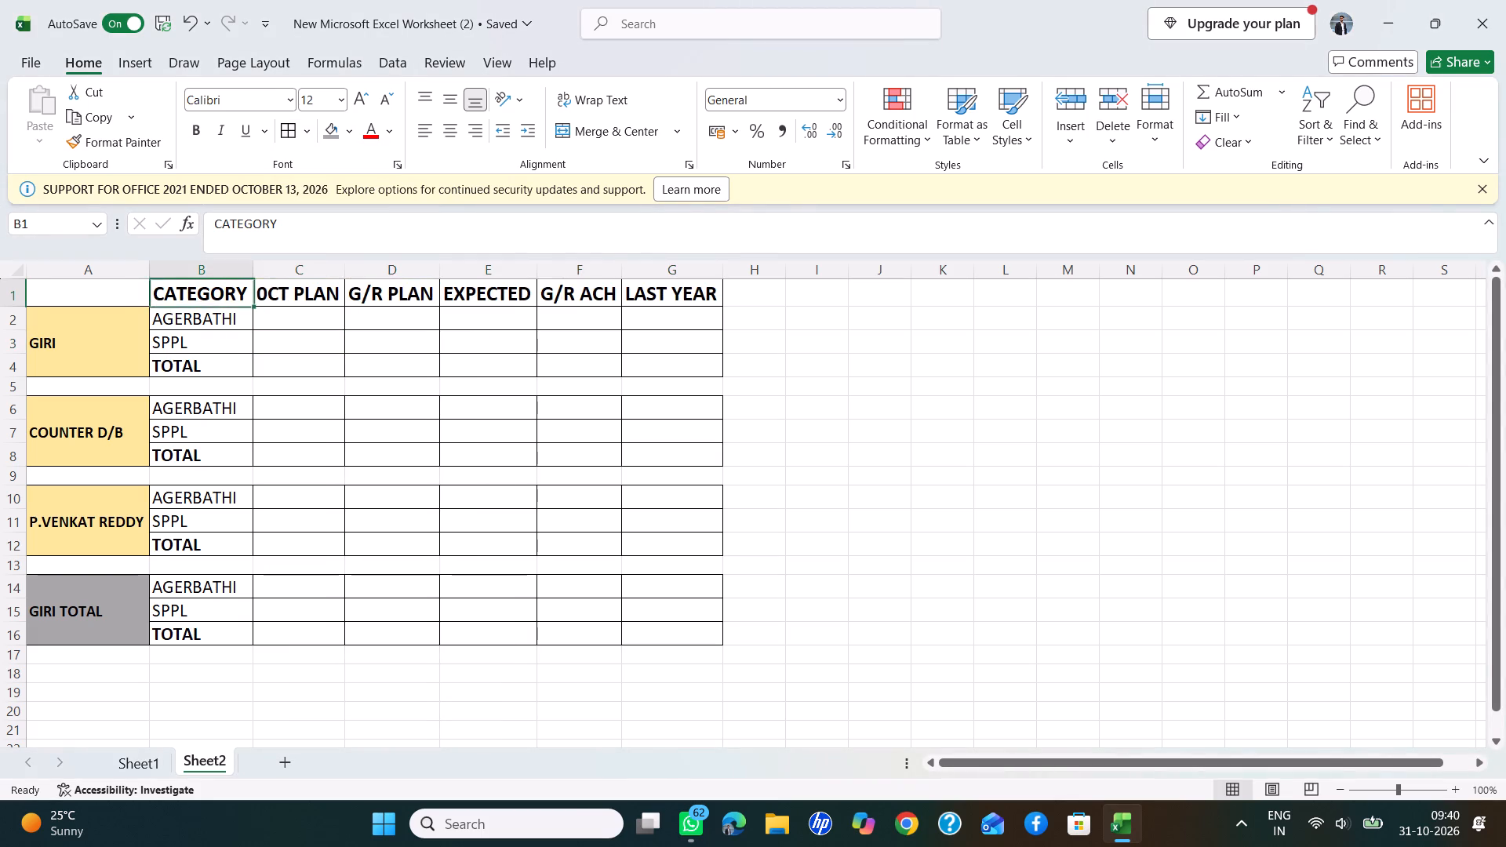
pyautogui.click(344, 133)
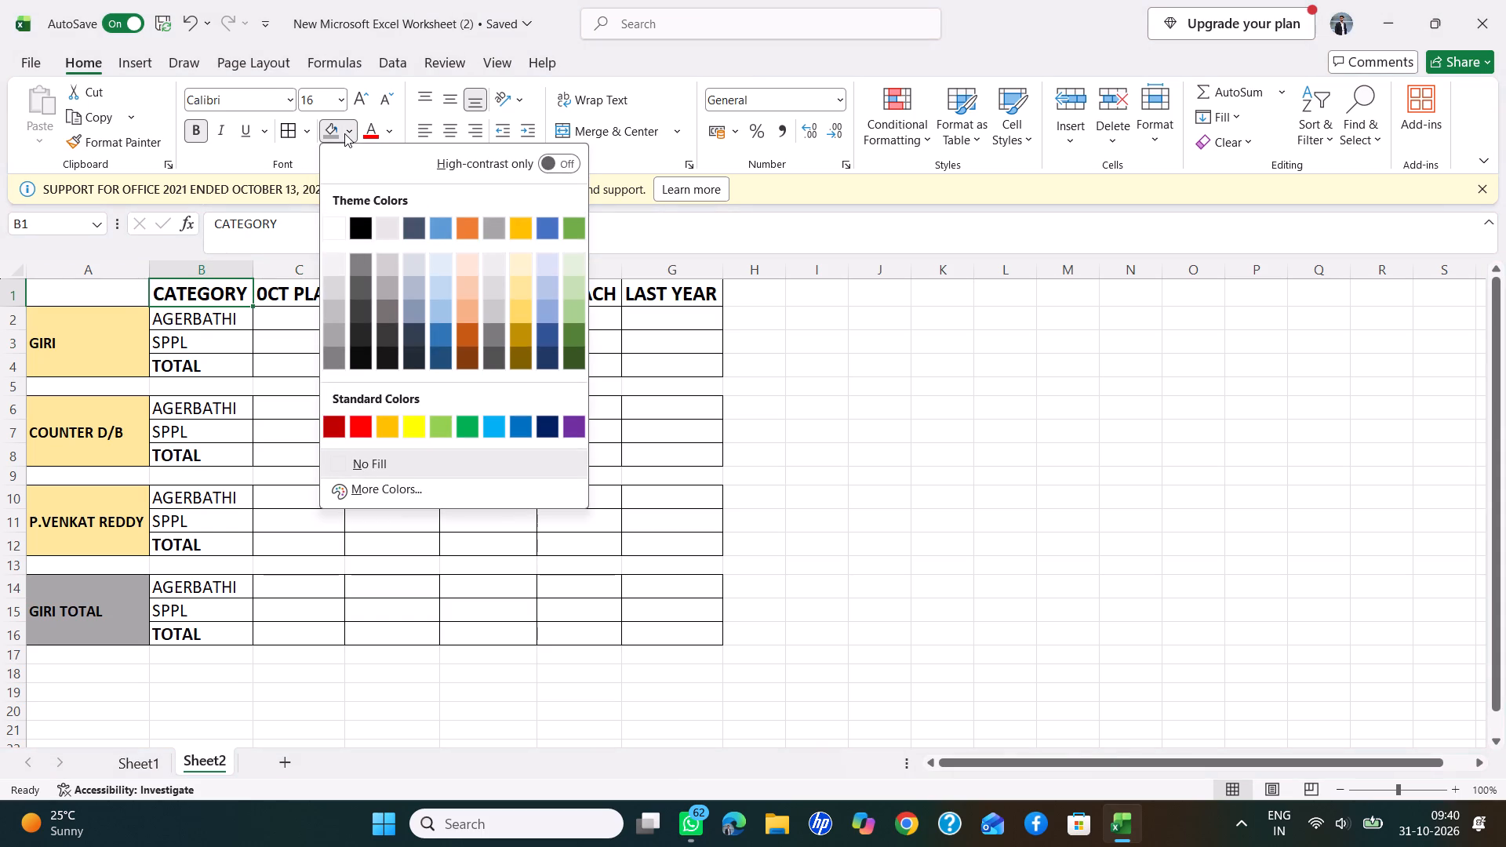
pyautogui.click(414, 421)
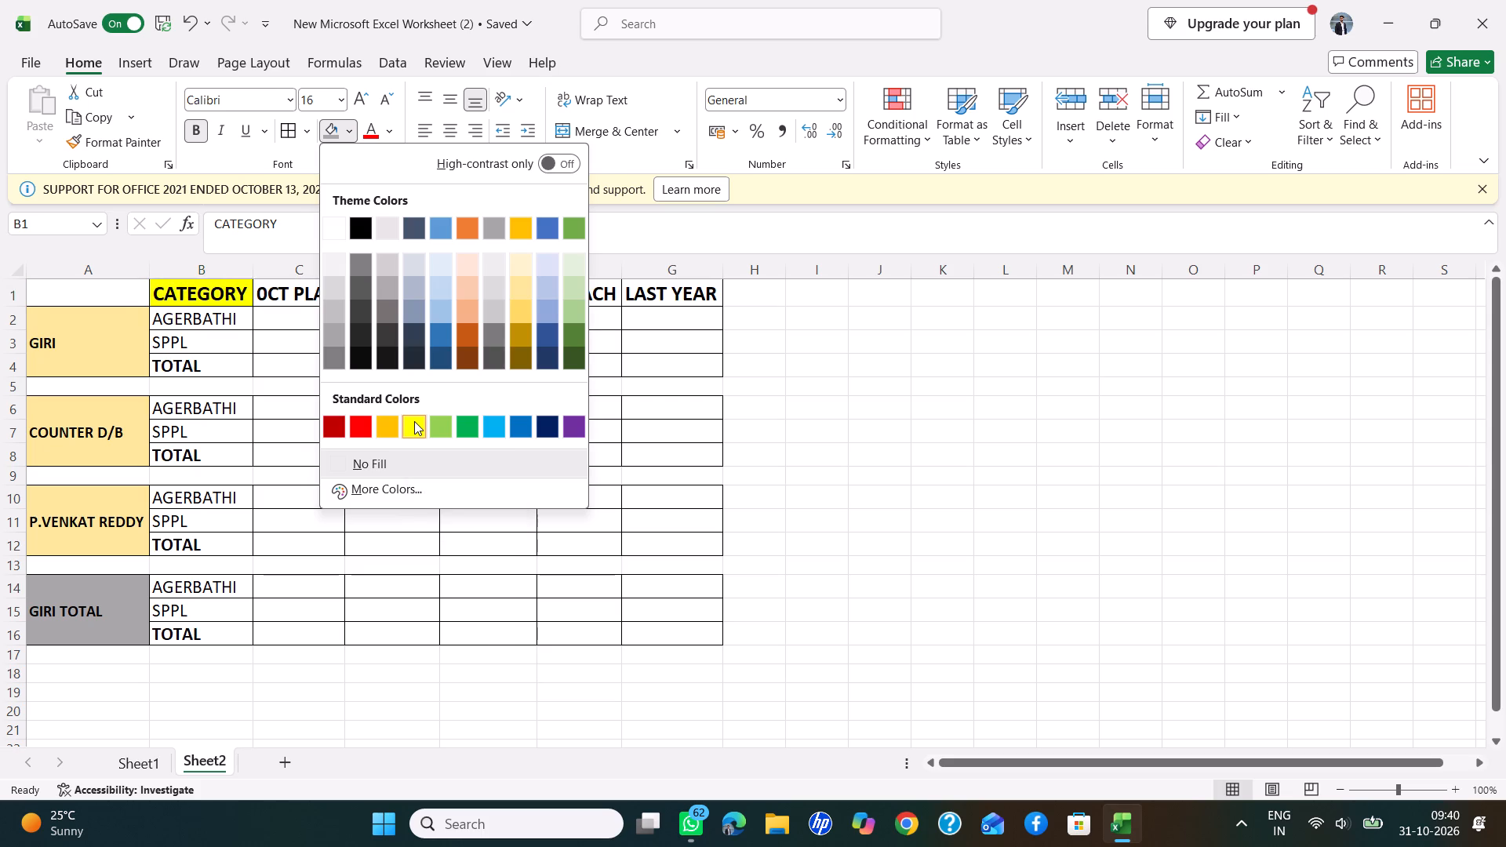
# Fill the TOTAL label cells B4, B8, B12 and B16 with the same yellow, checking against the Sheet1 picture.
pyautogui.click(220, 375)
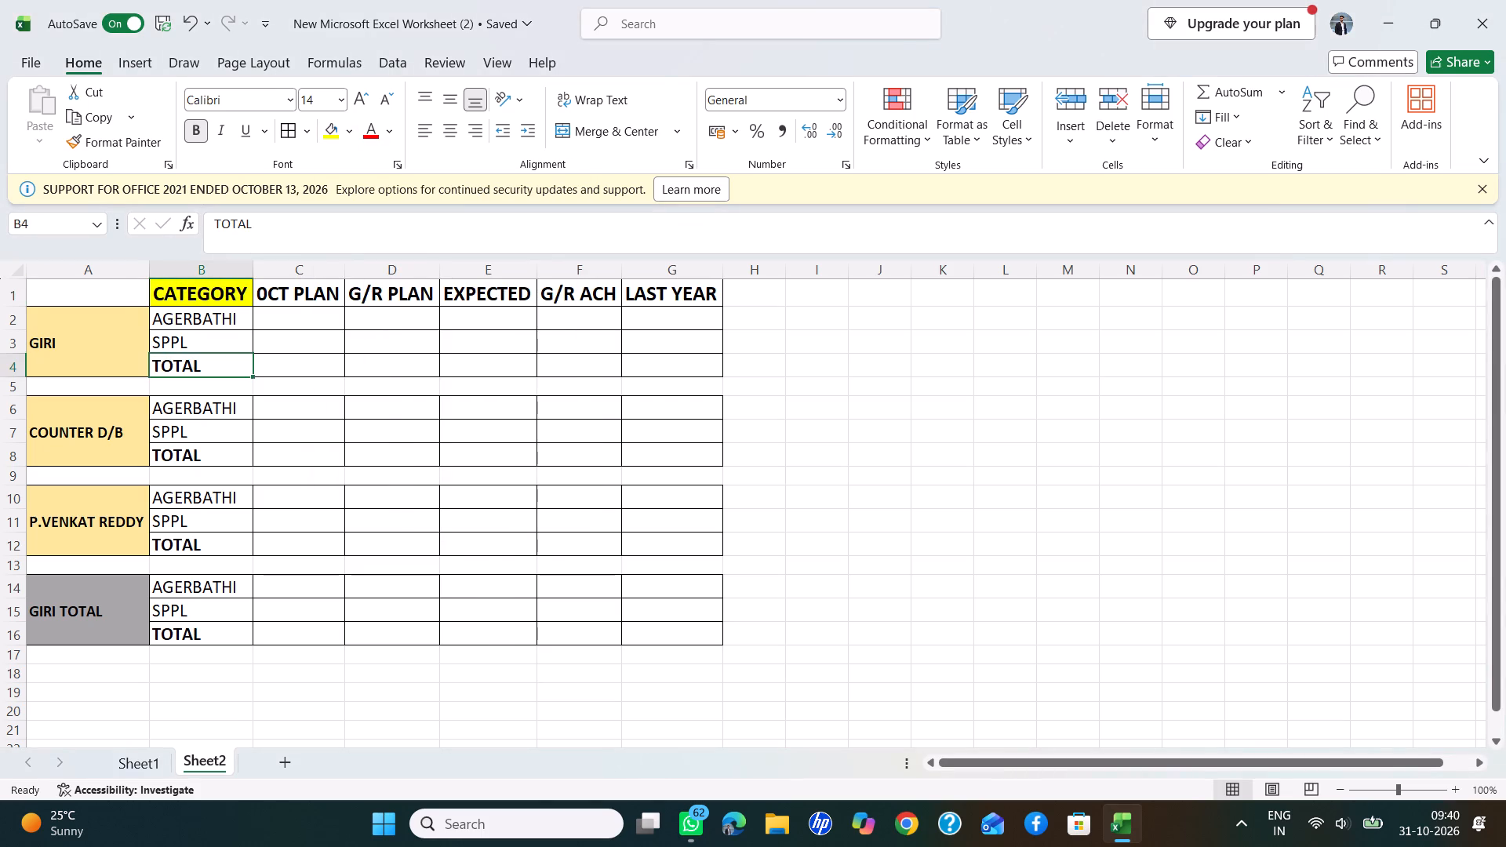
pyautogui.click(330, 133)
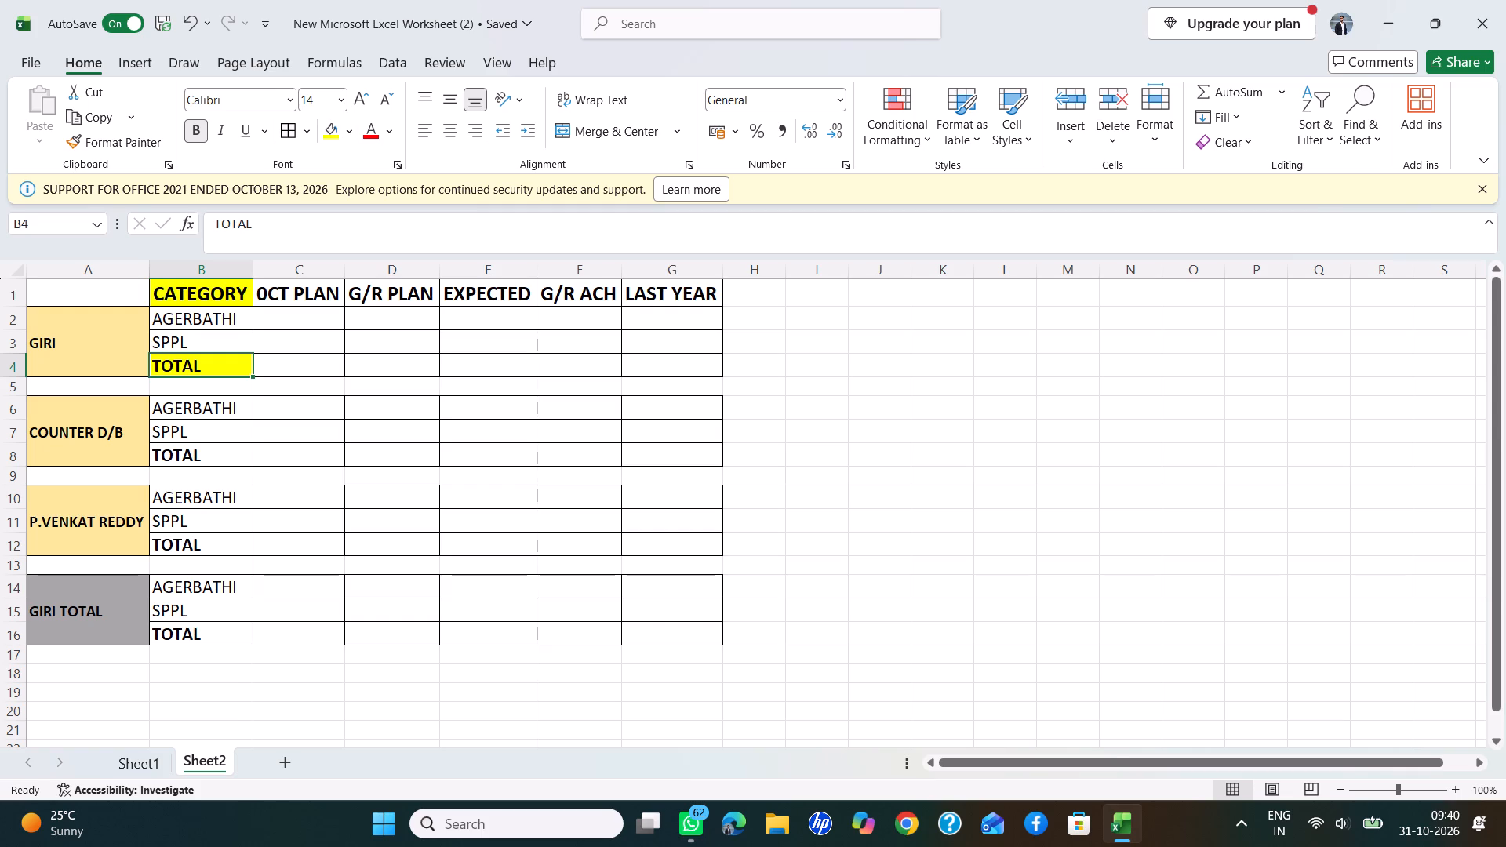
pyautogui.click(140, 768)
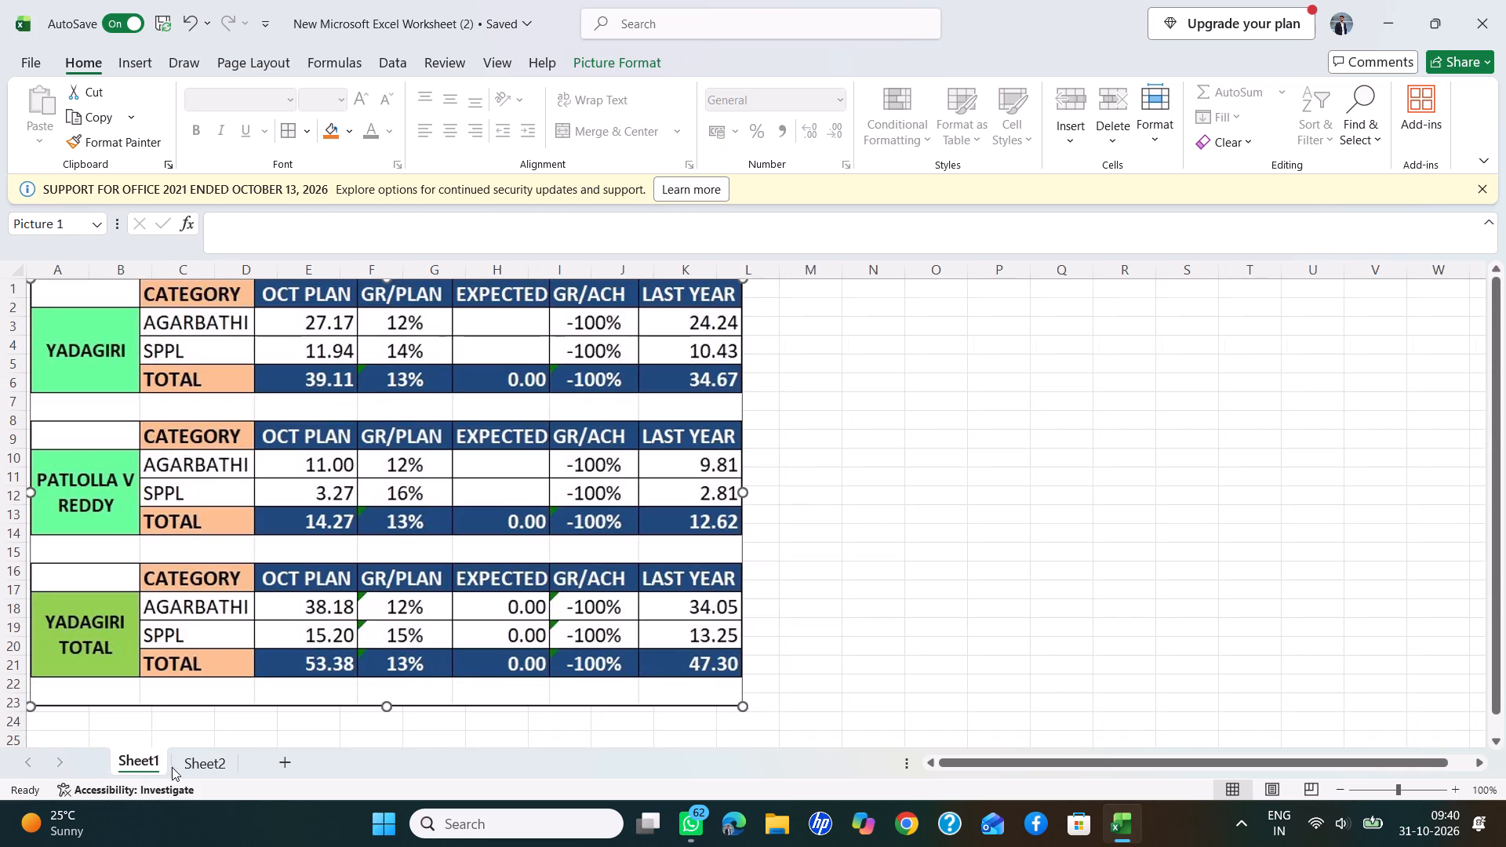
pyautogui.click(195, 768)
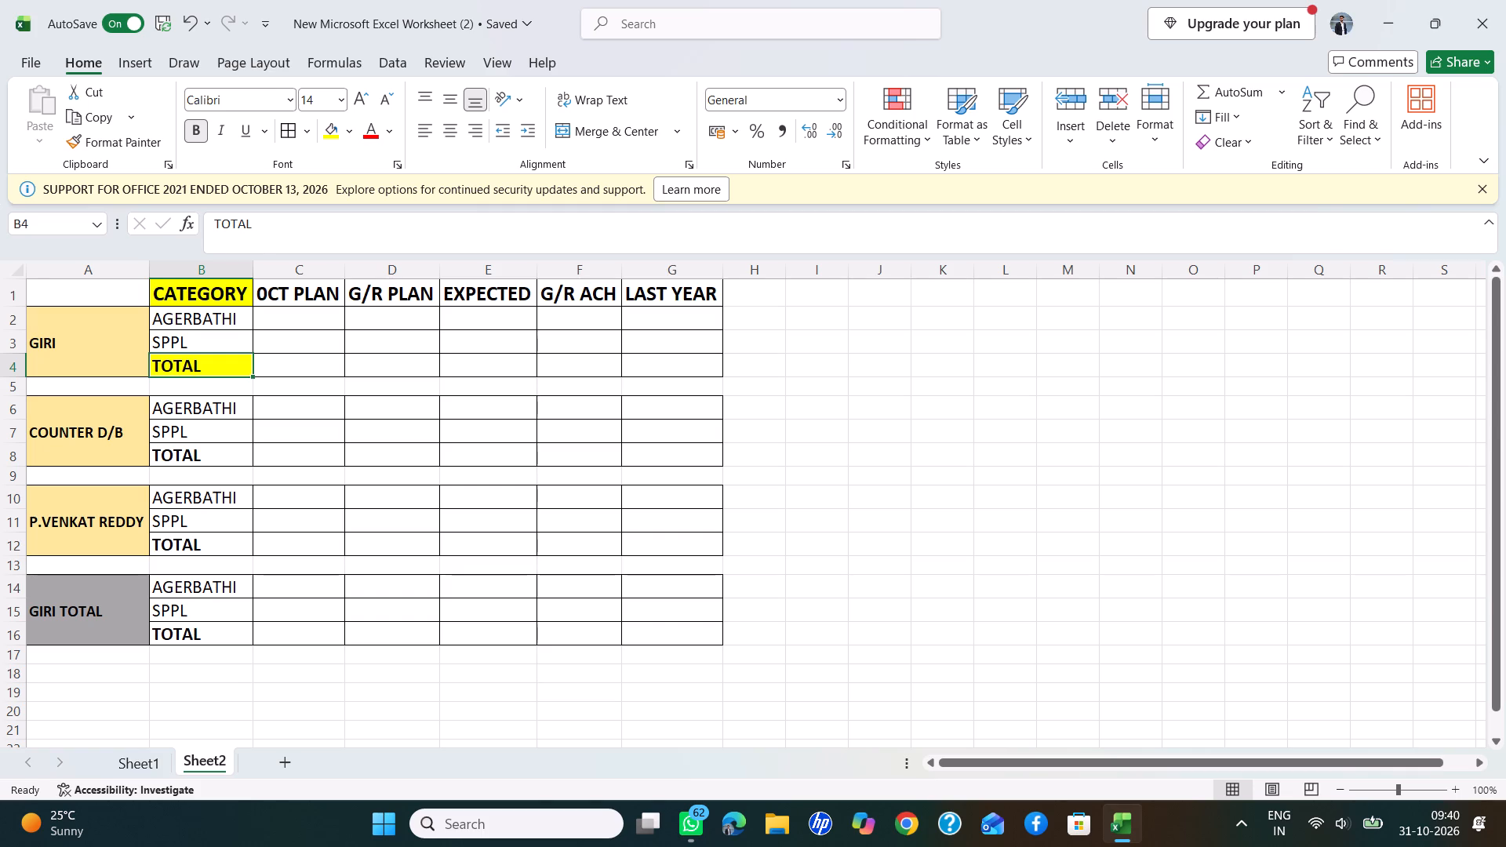
pyautogui.click(201, 461)
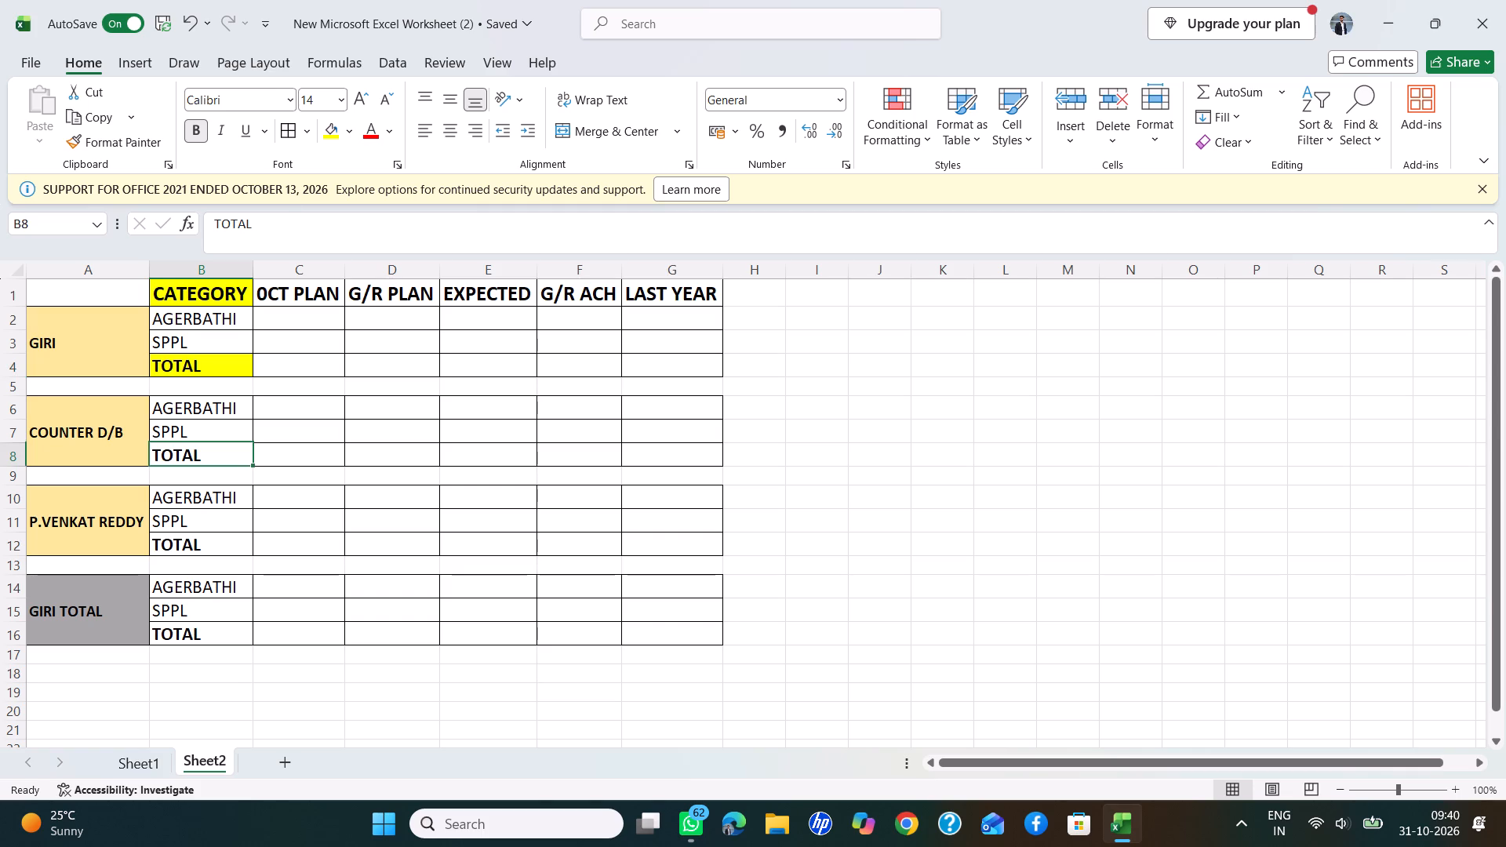
pyautogui.click(333, 133)
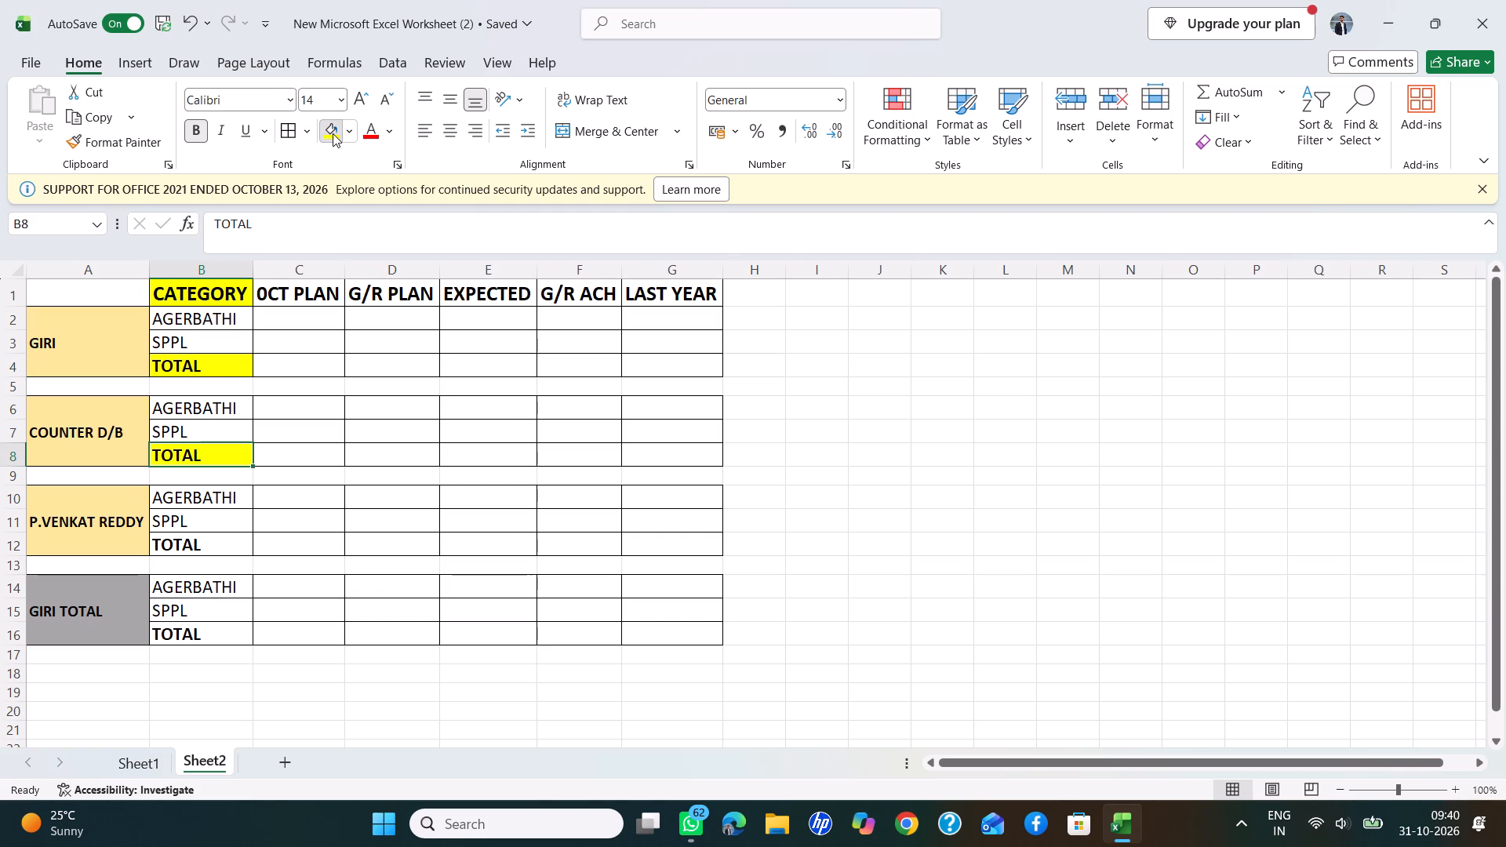
pyautogui.click(213, 541)
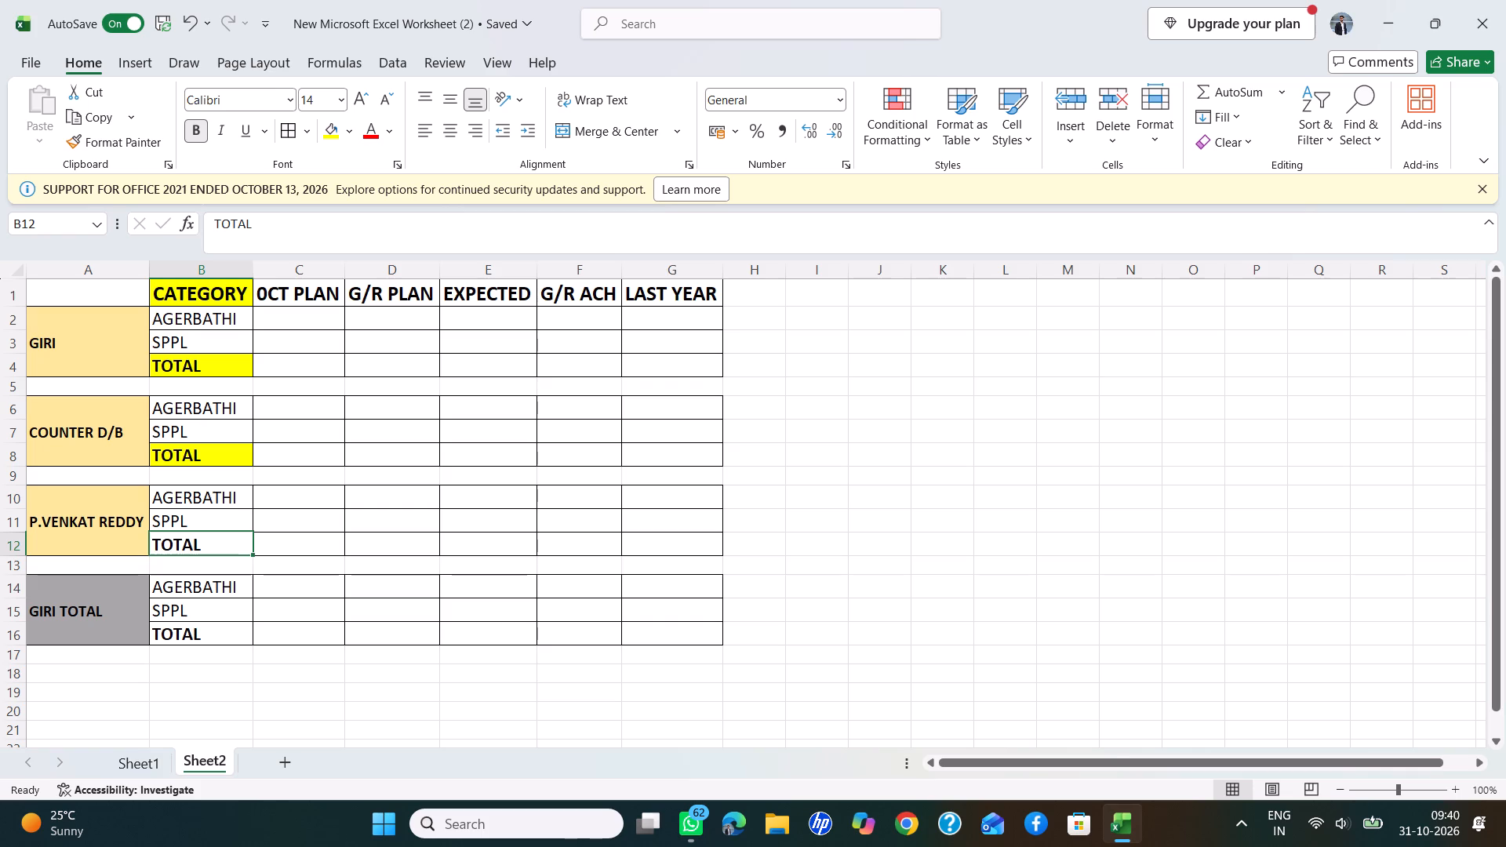
pyautogui.click(333, 137)
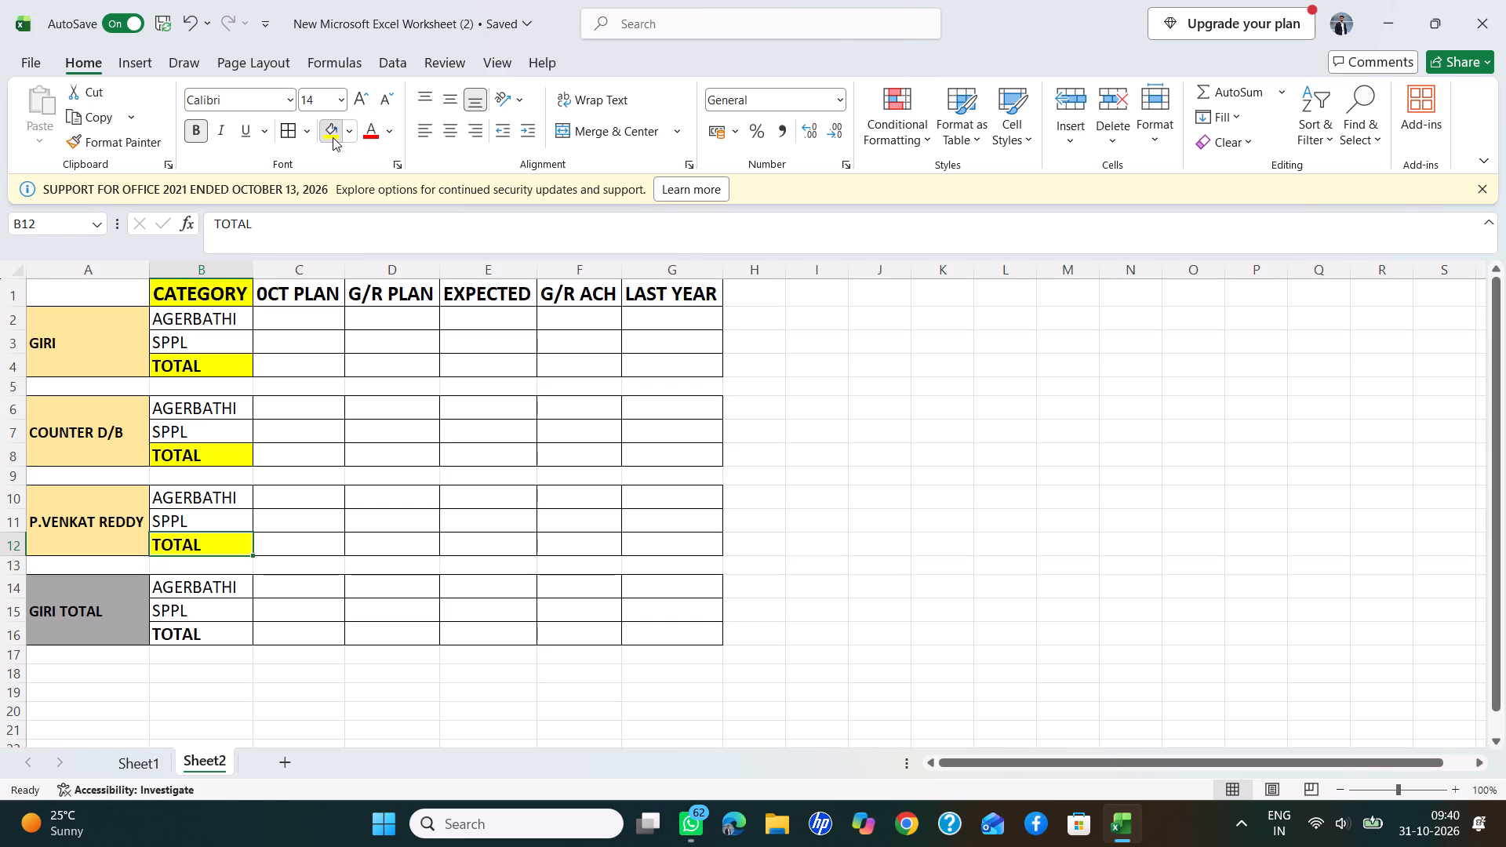
pyautogui.click(209, 635)
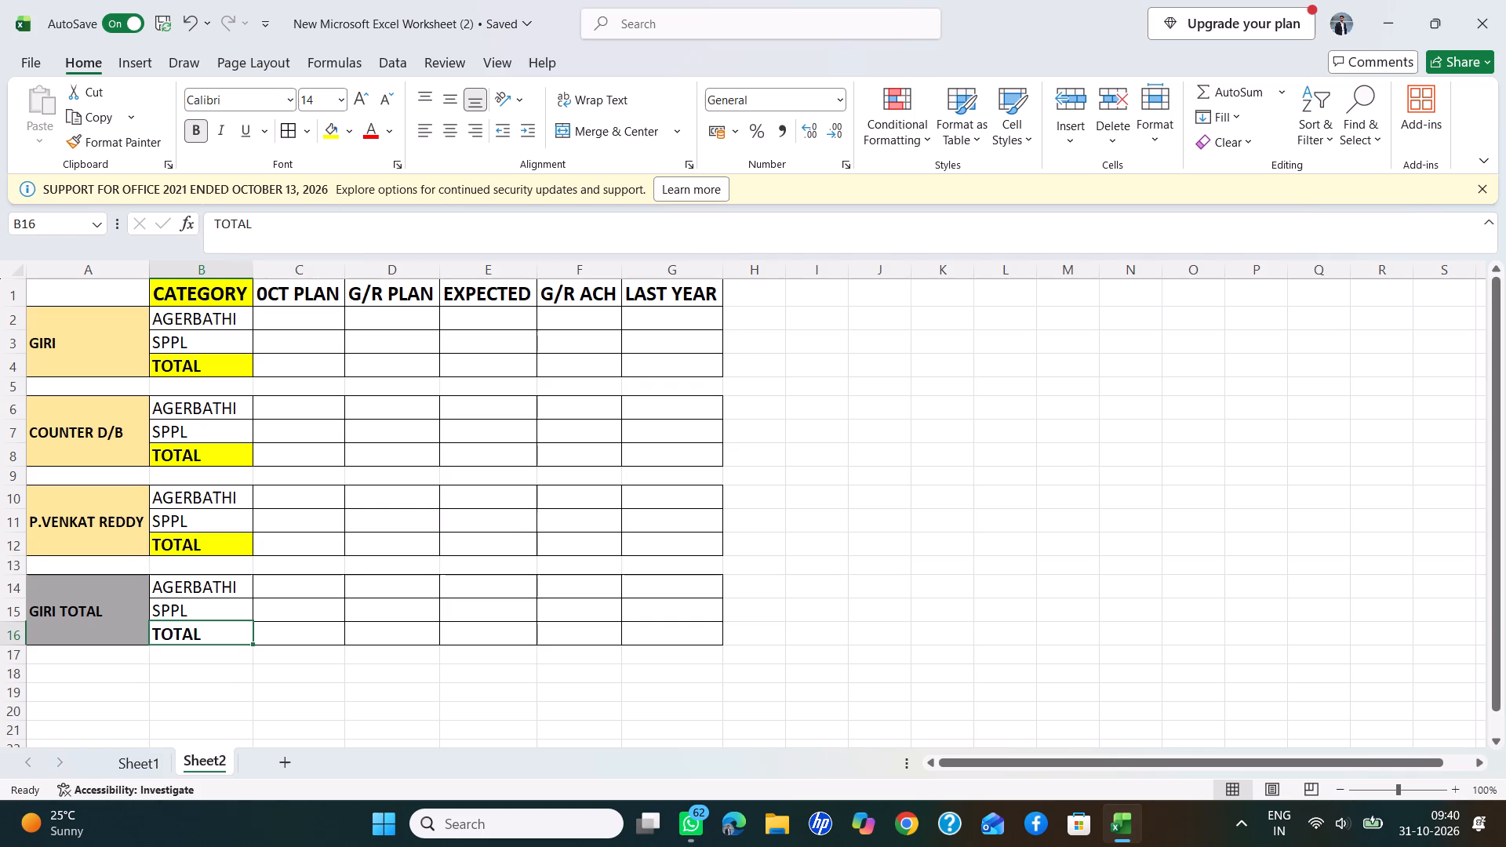
pyautogui.click(333, 130)
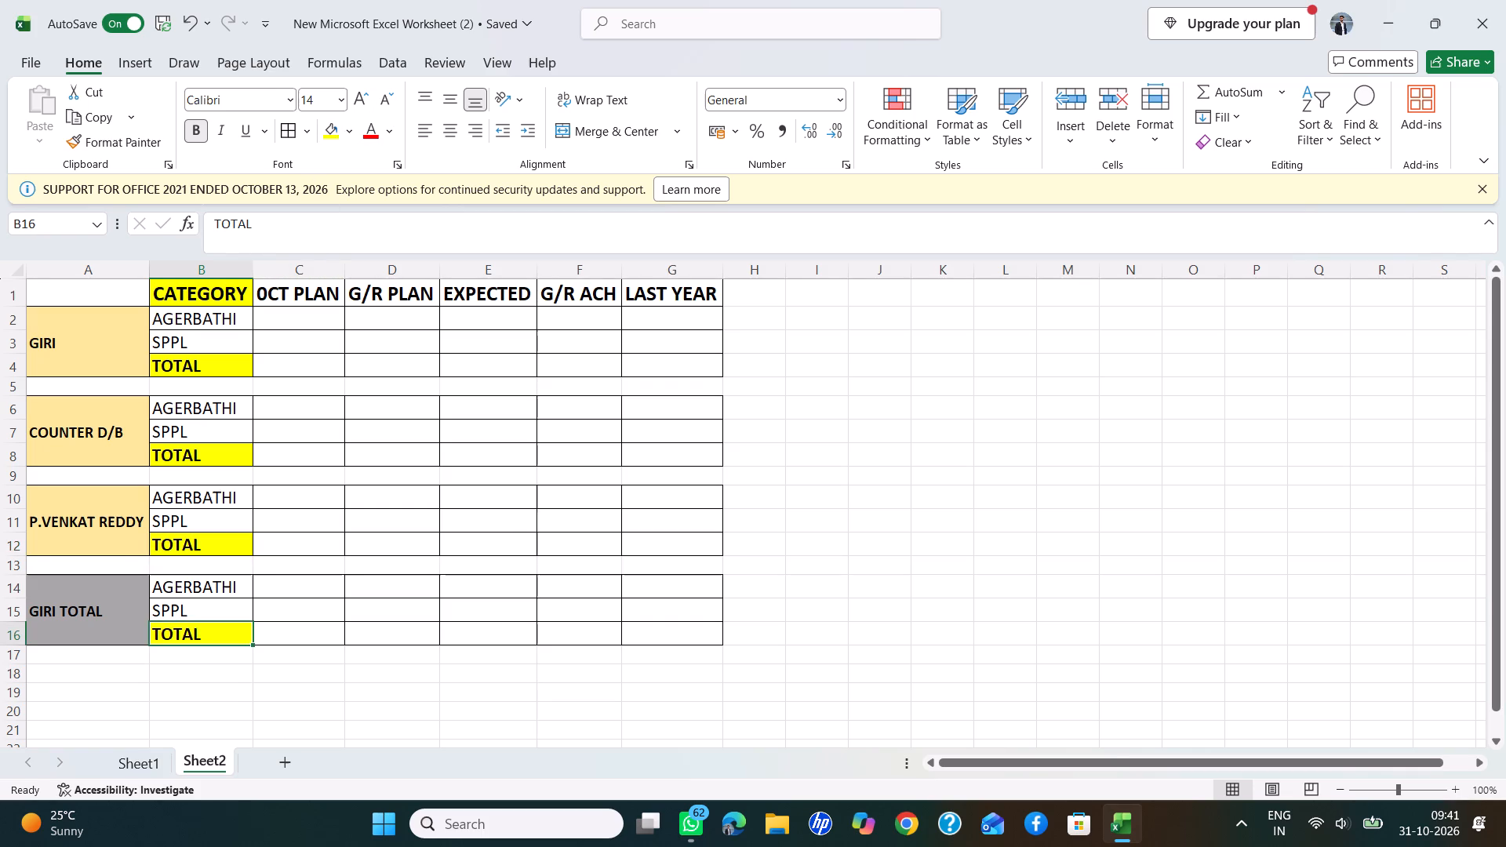
# Check the Sheet1 picture and fill the header cells C1:G1, from OCT PLAN to LAST YEAR, with a light orange theme colour.
pyautogui.click(140, 762)
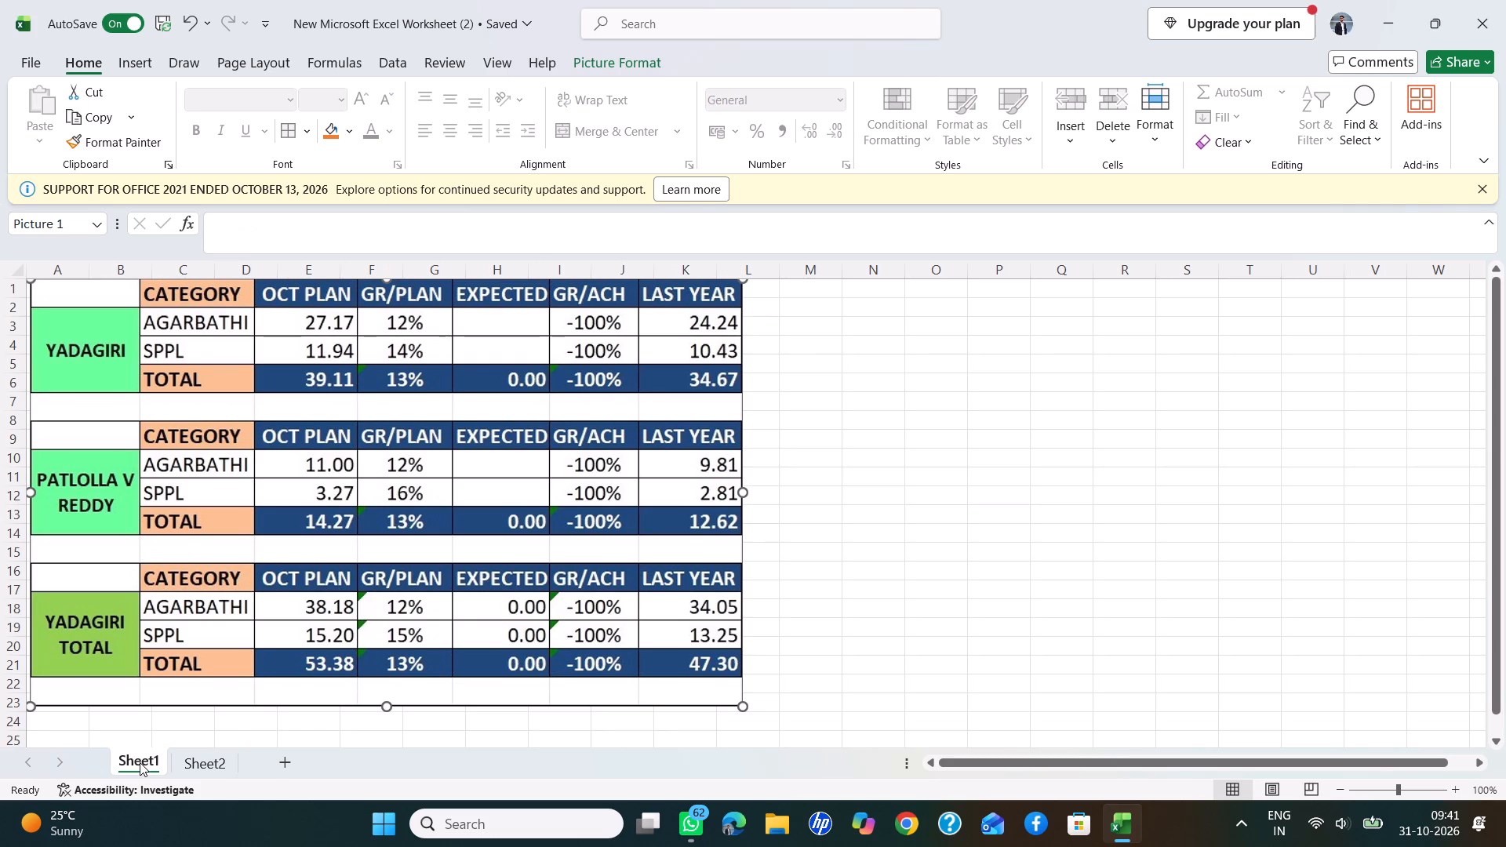
pyautogui.click(211, 762)
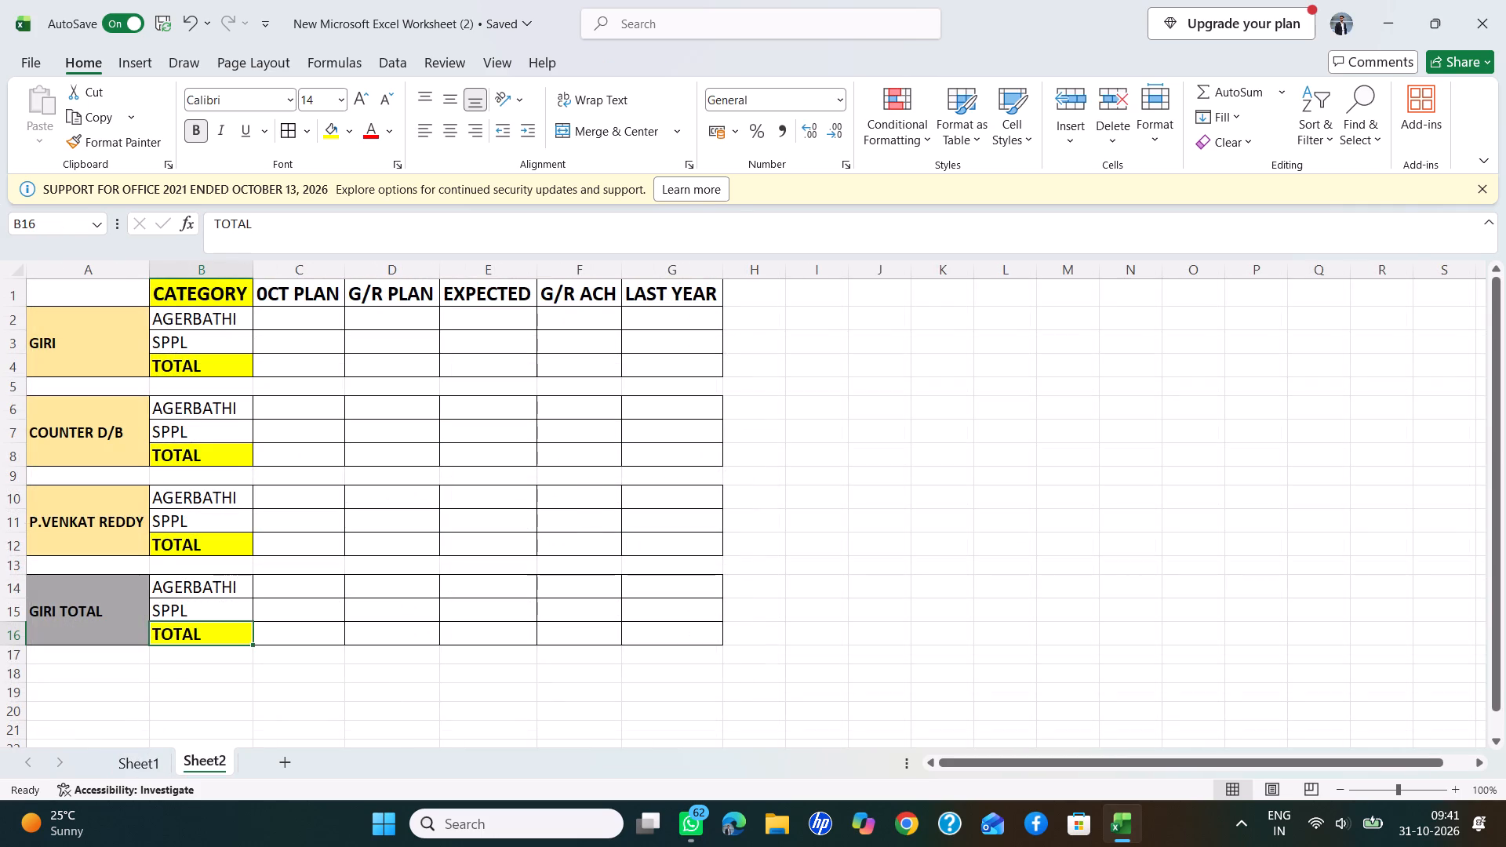
pyautogui.click(301, 295)
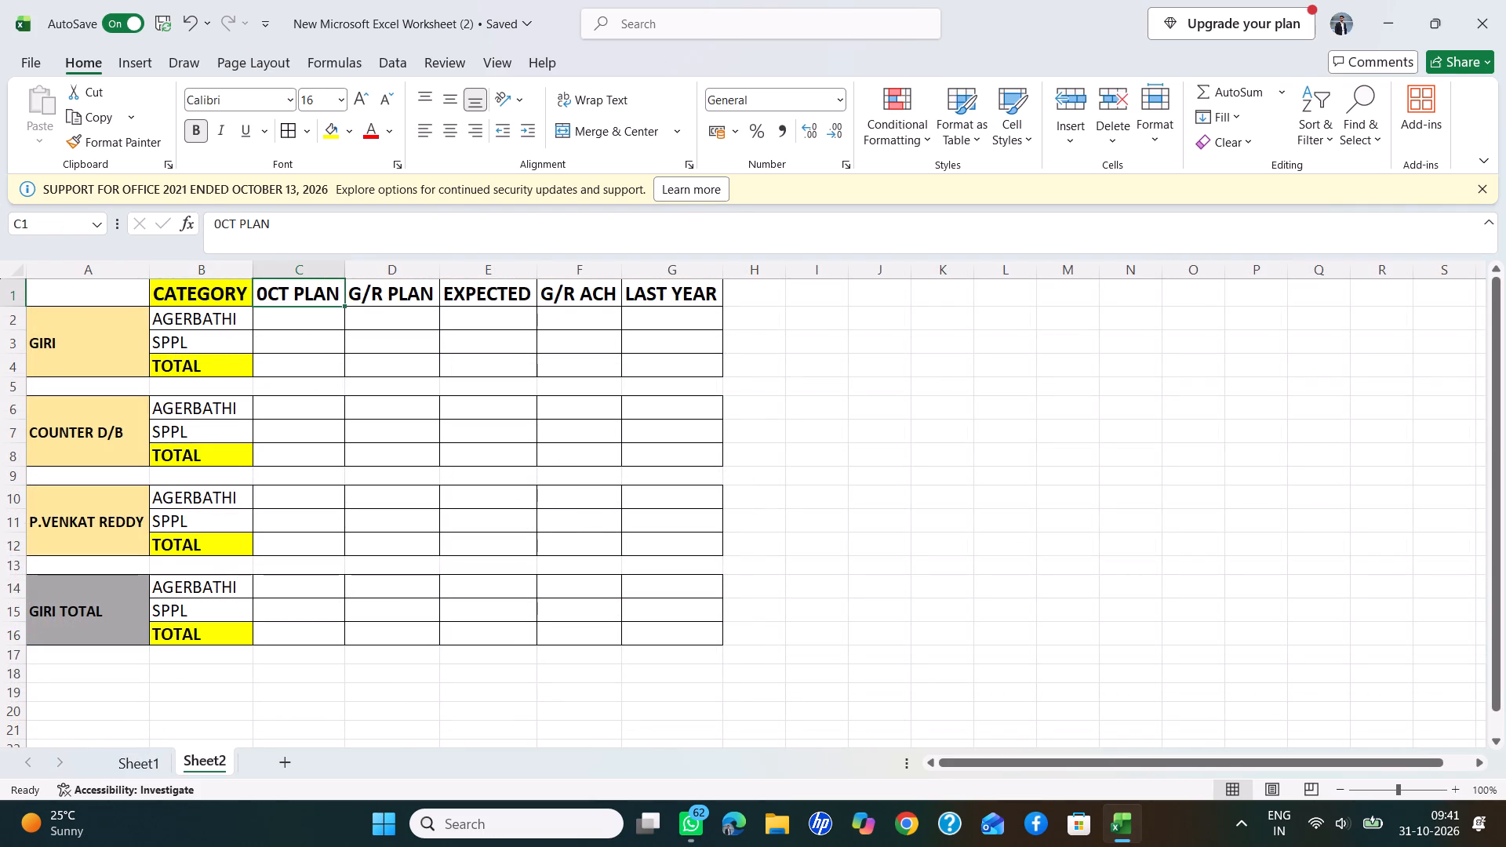
pyautogui.hotkey('shift', 'Right')
pyautogui.hotkey('shift', 'Right')
pyautogui.hotkey('shift', 'Right')
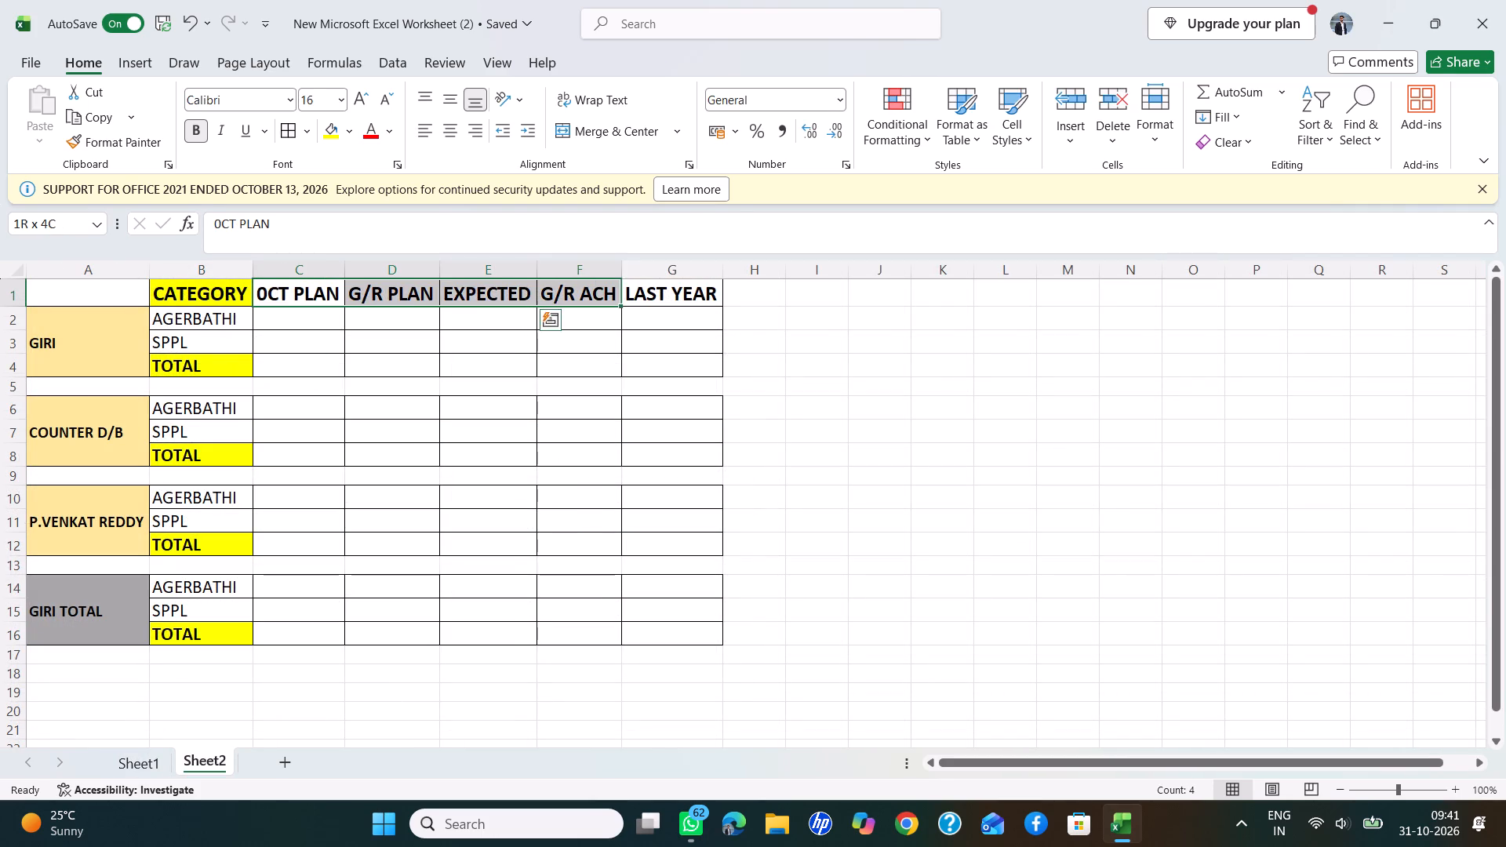
pyautogui.hotkey('shift', 'Right')
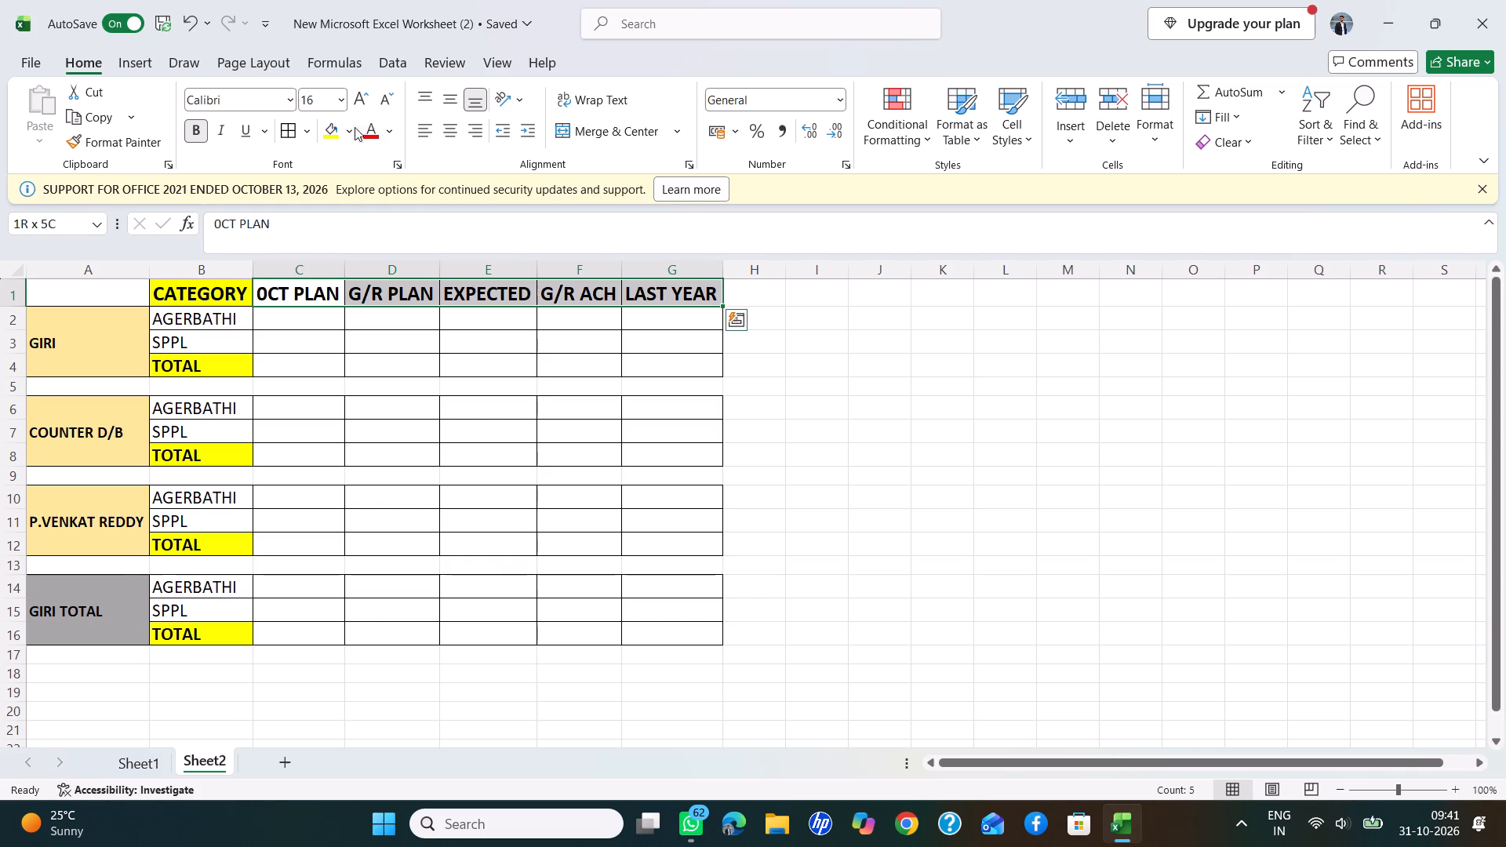
pyautogui.click(349, 133)
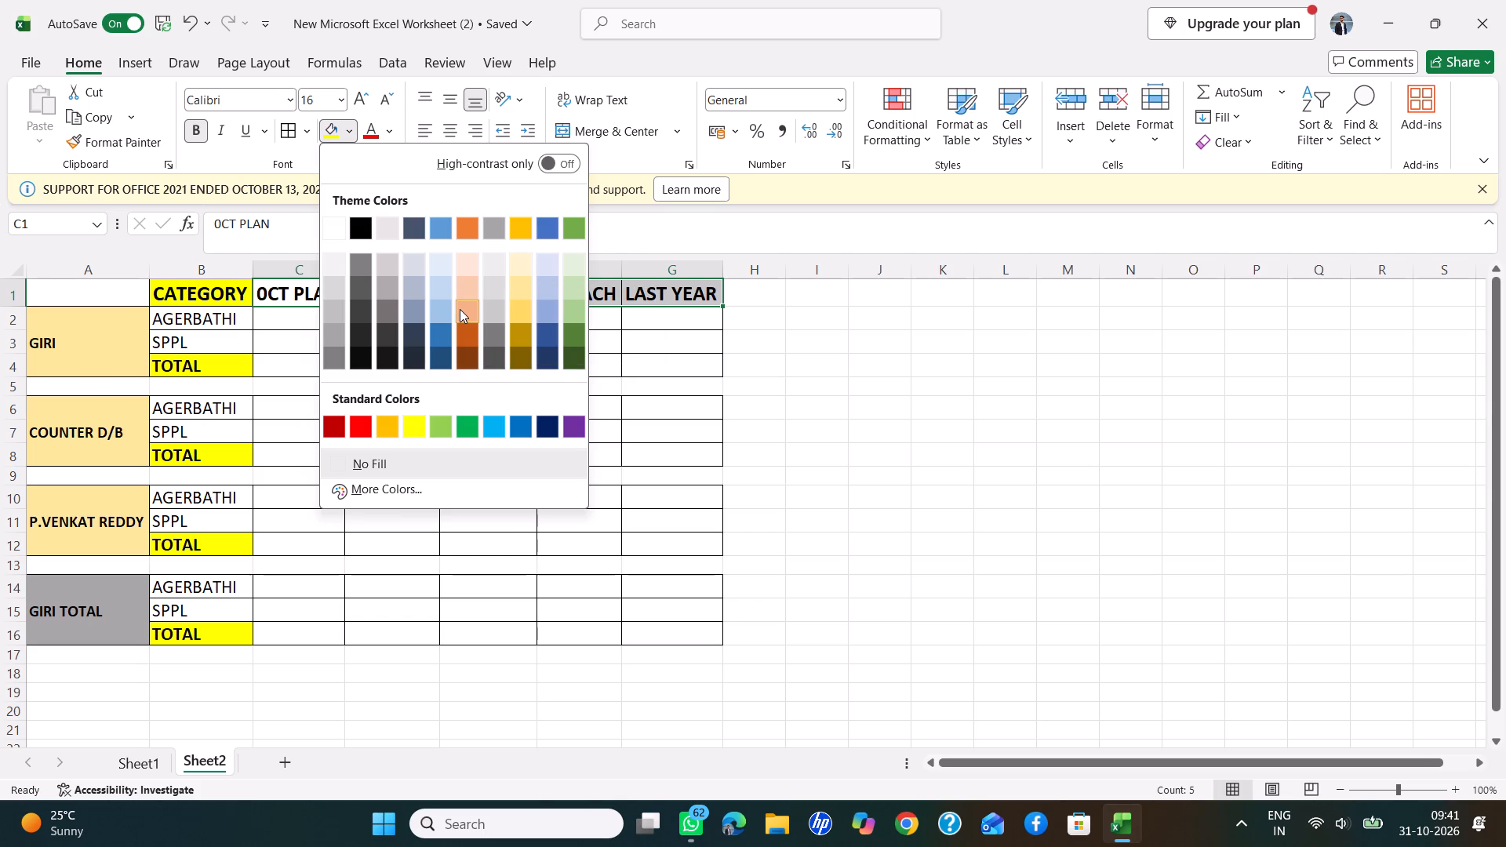
pyautogui.click(460, 309)
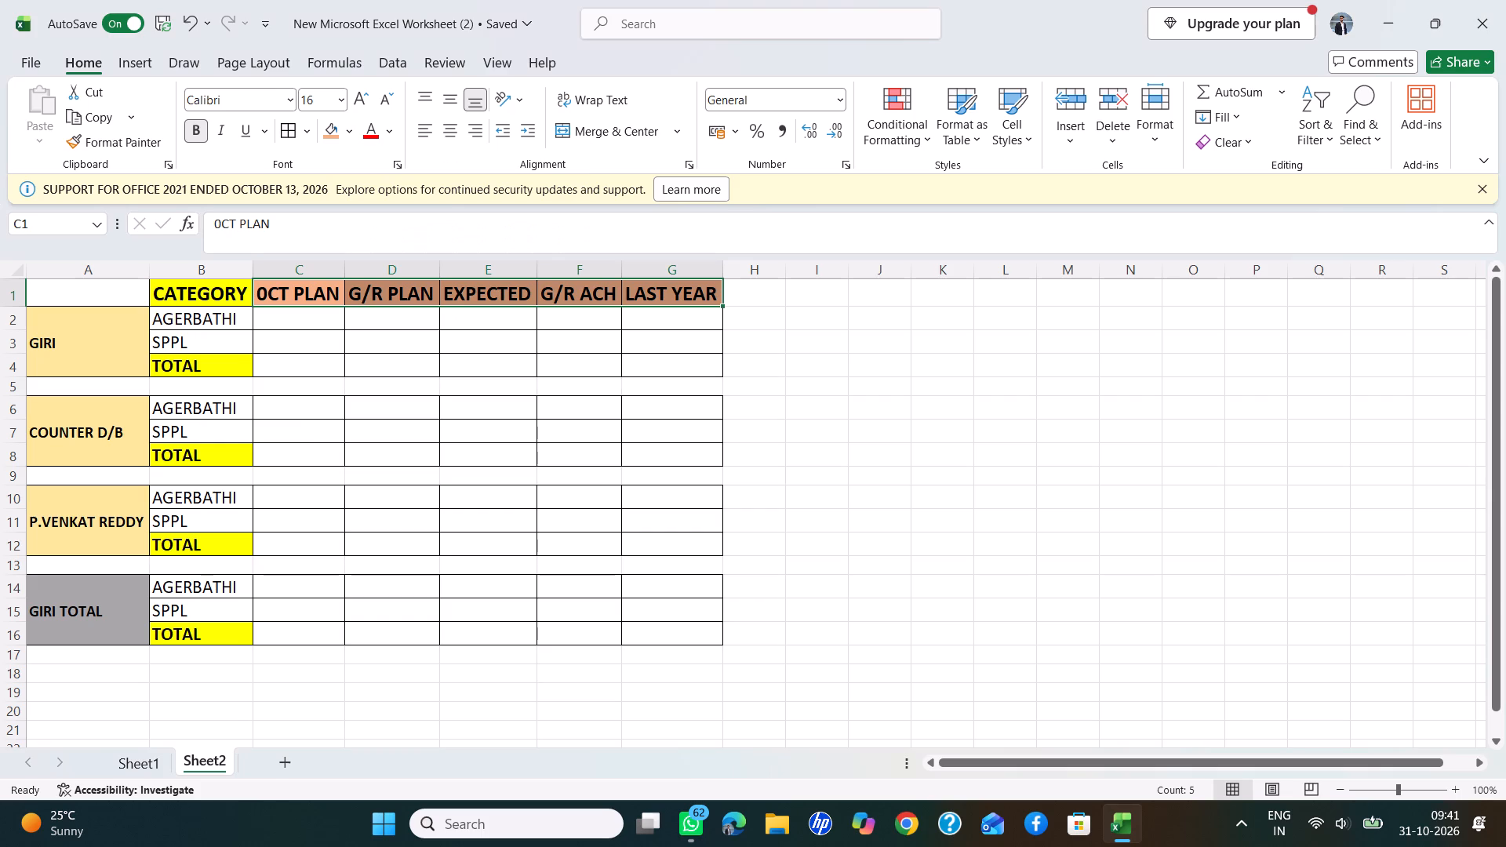
# Check the total row in the Sheet1 picture and fill the GIRI block's total cells C4:G4 with the same light orange.
pyautogui.click(303, 369)
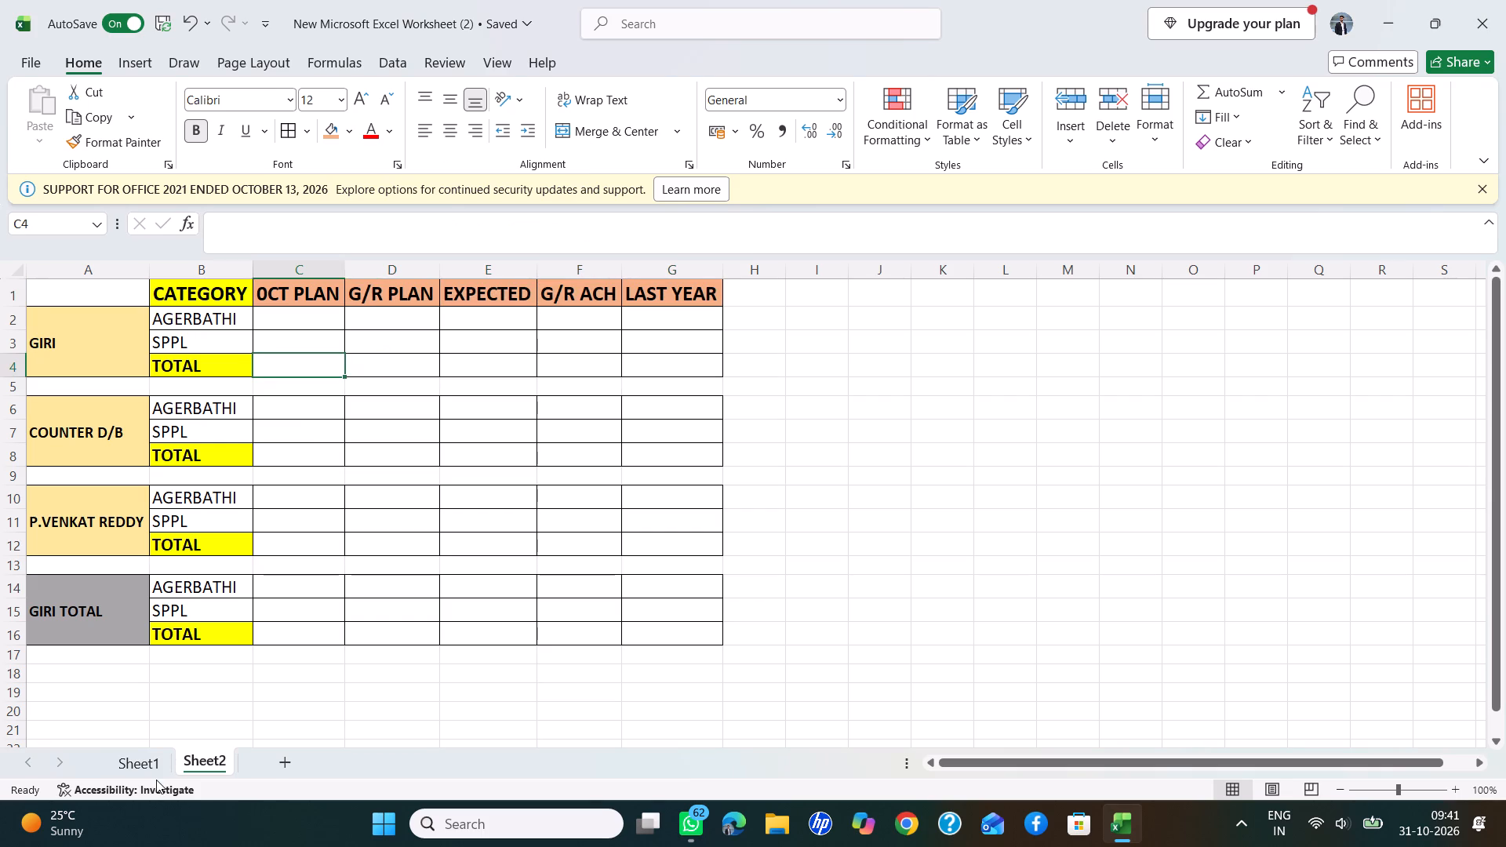
pyautogui.click(151, 763)
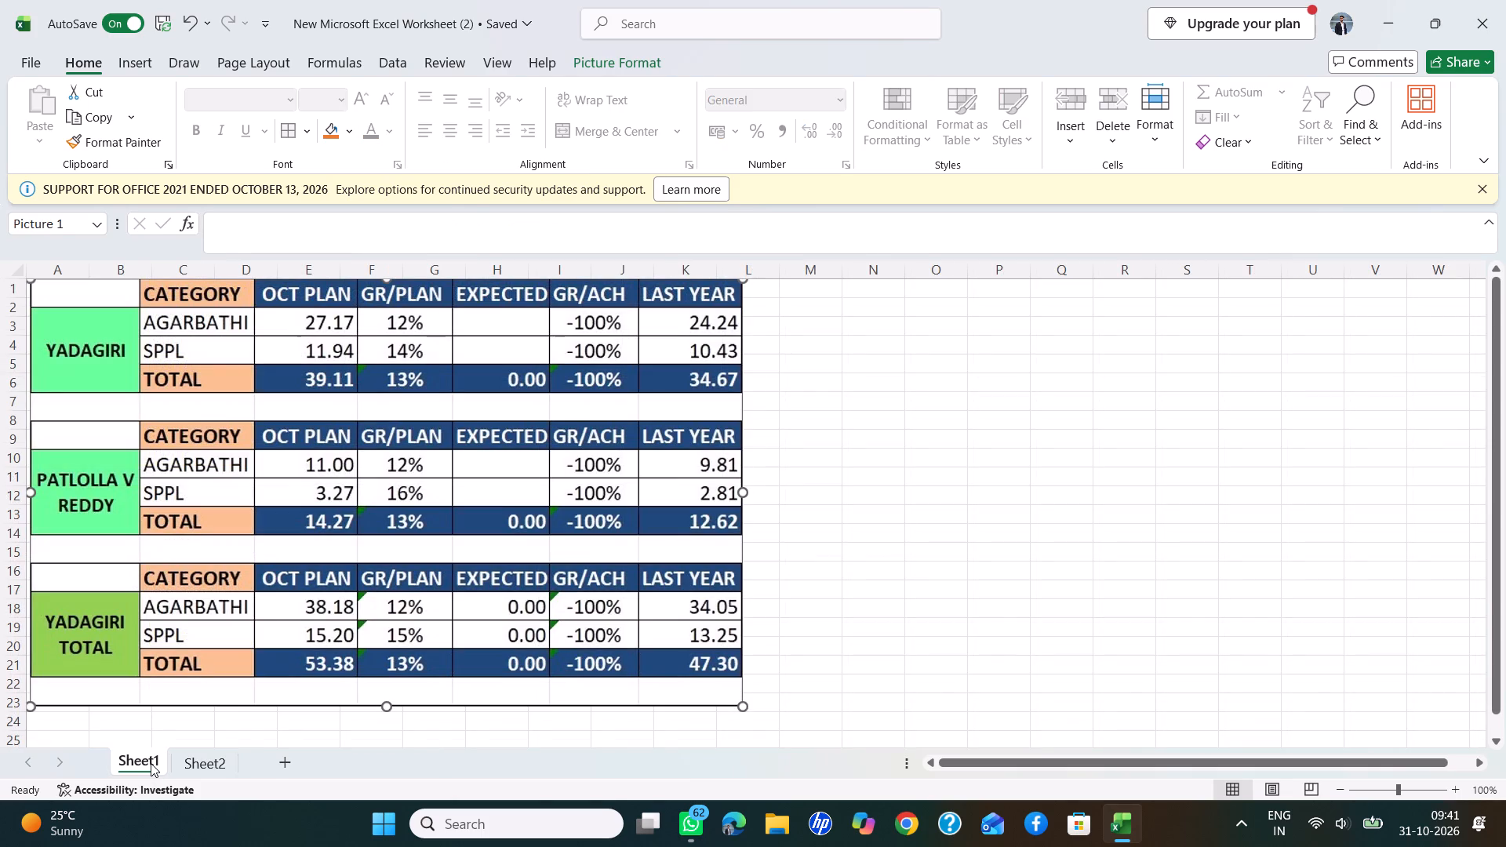
pyautogui.click(206, 760)
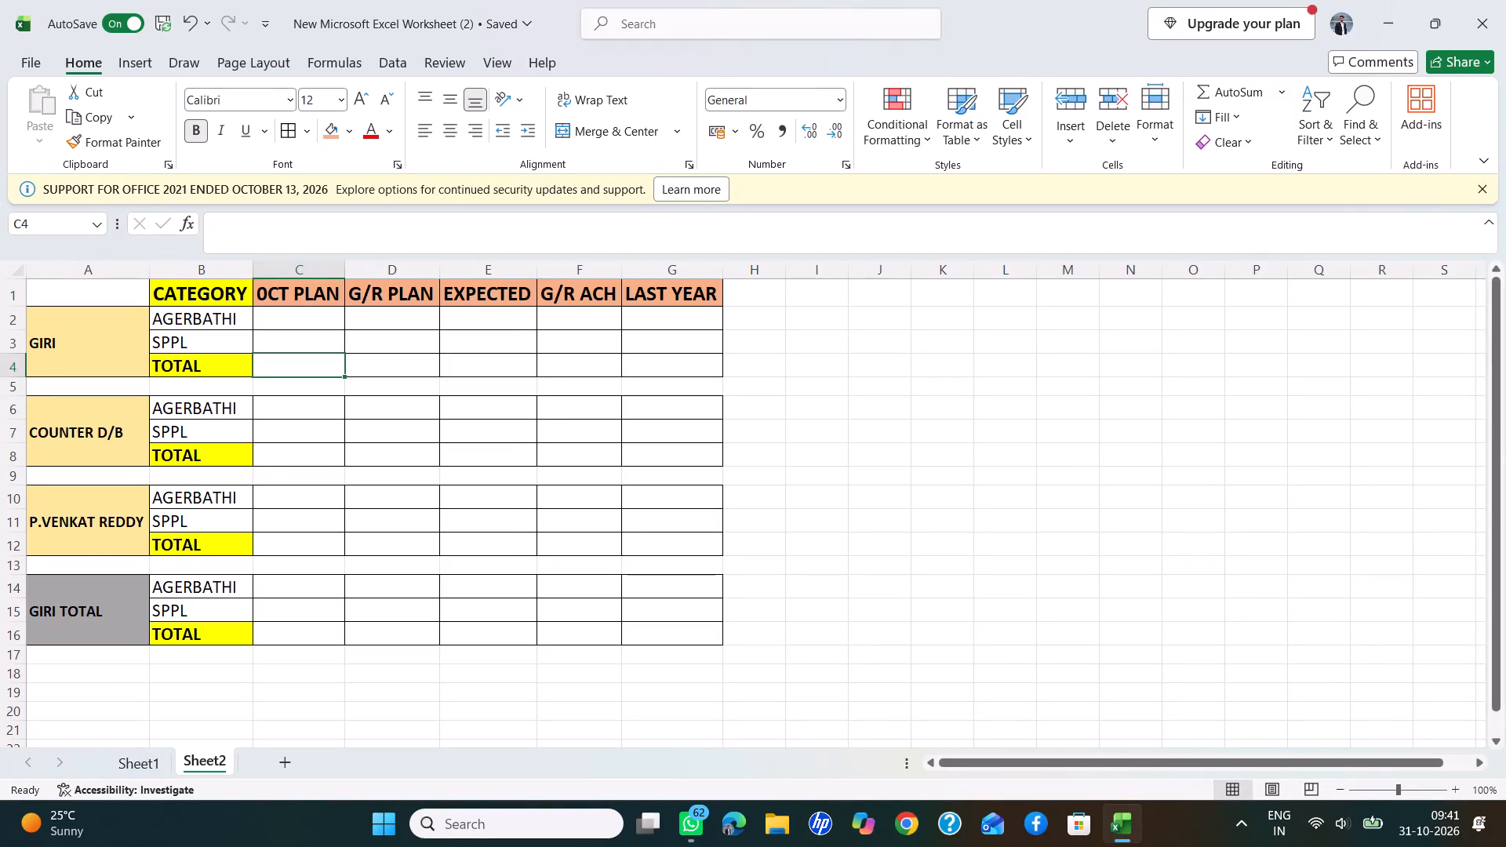
pyautogui.hotkey('shift', 'Right')
pyautogui.hotkey('shift', 'Right')
pyautogui.hotkey('shift', 'Right')
pyautogui.hotkey('shift', 'Right')
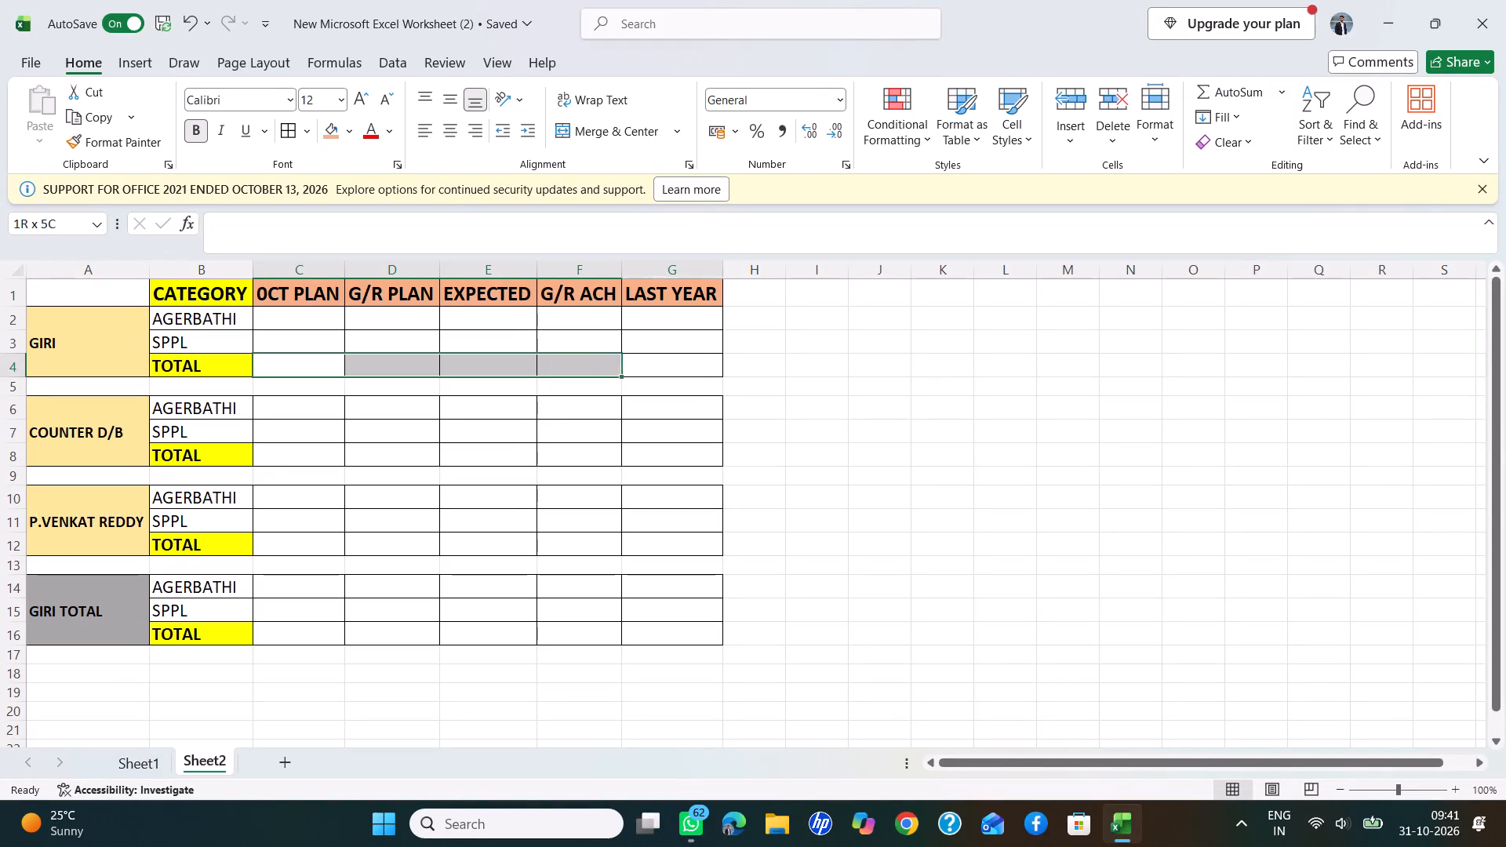
pyautogui.click(333, 131)
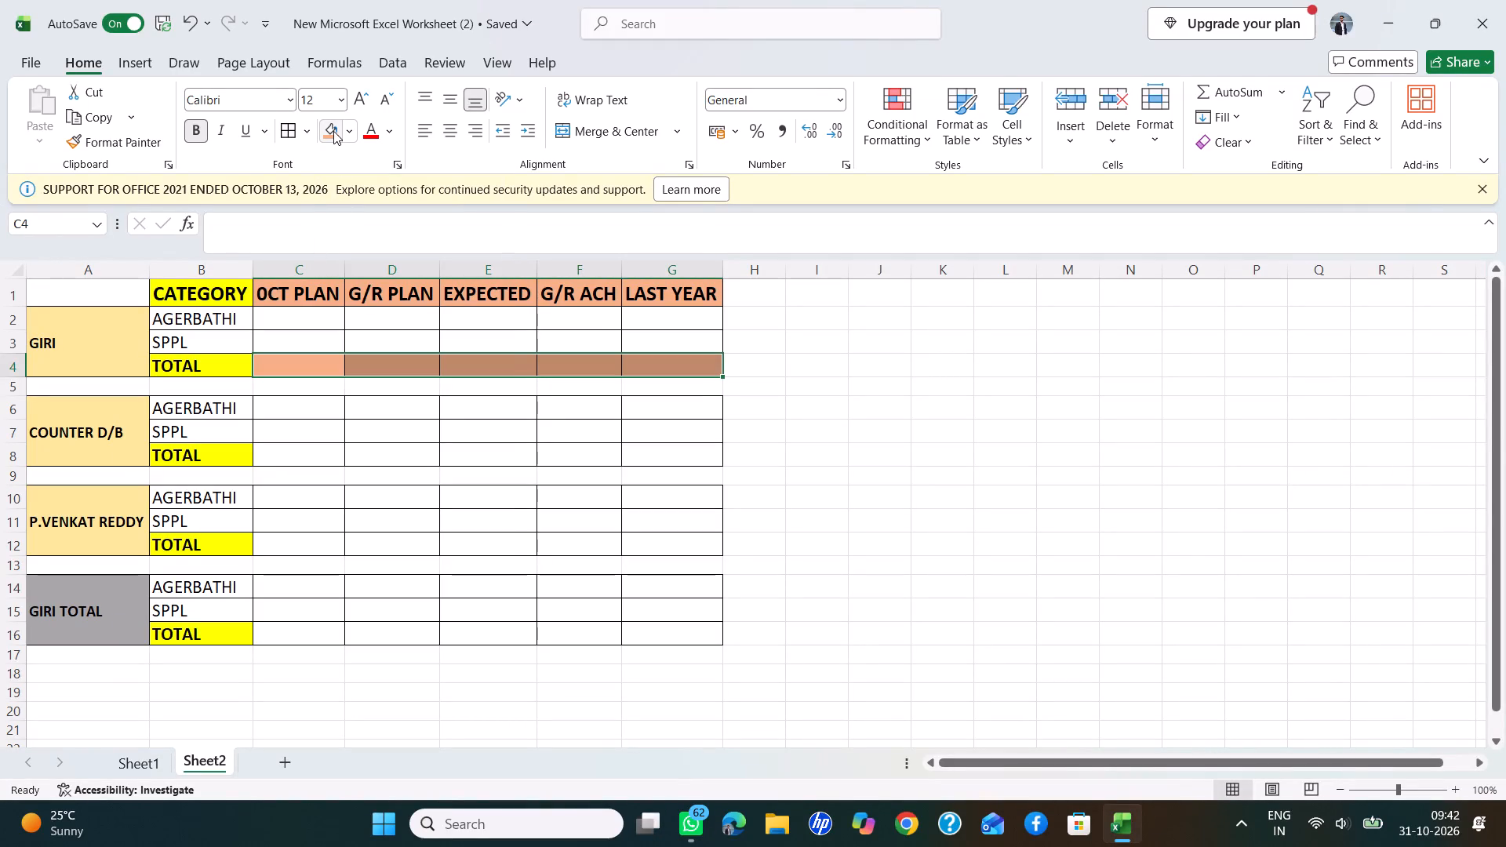
pyautogui.click(317, 369)
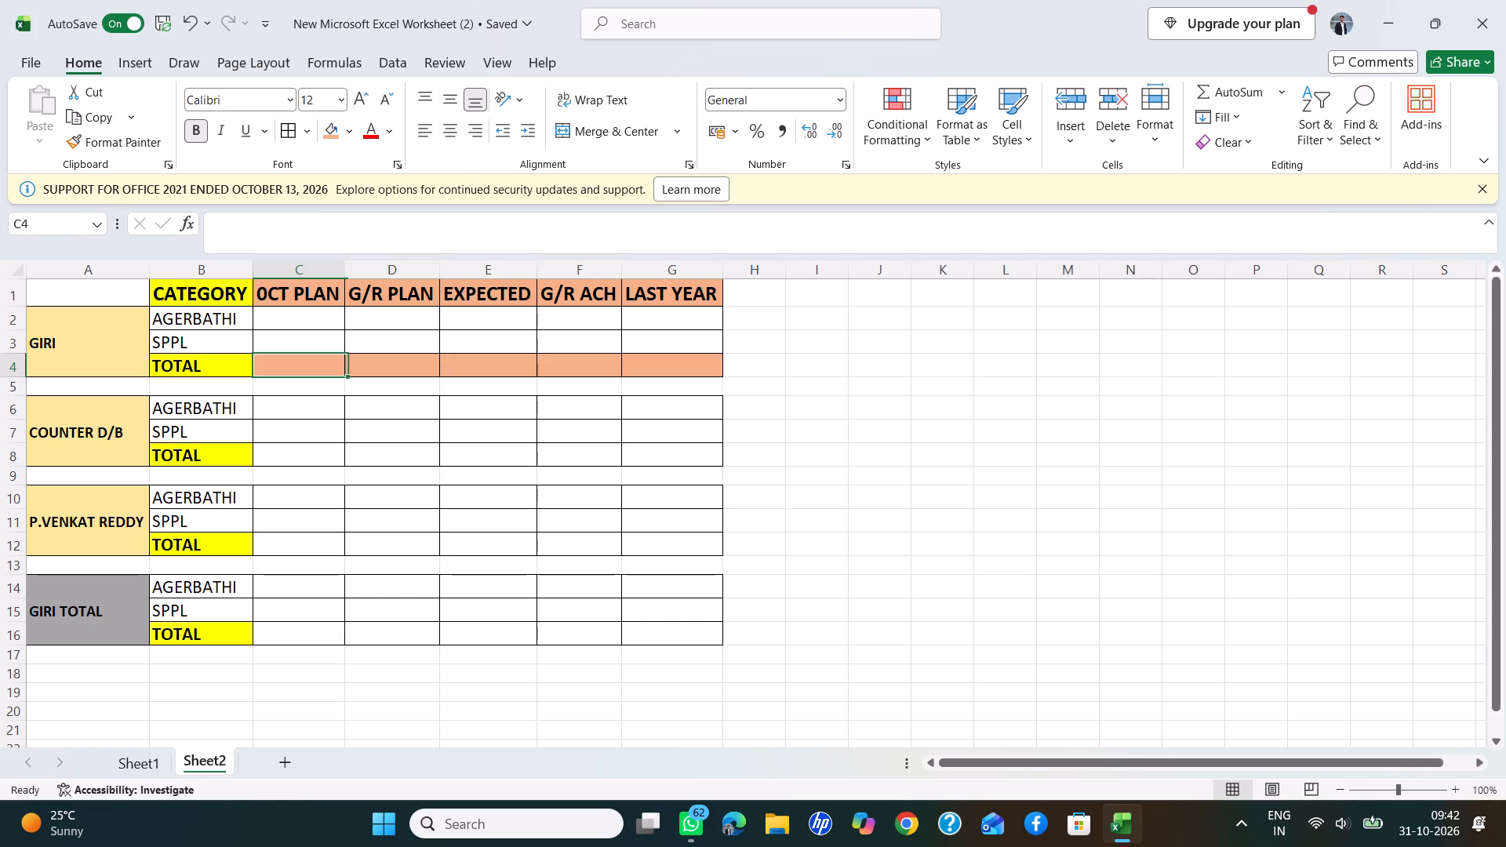
# Fill the COUNTER D/B block's total cells C8:G8 with the same light orange as the GIRI total row.
pyautogui.click(292, 462)
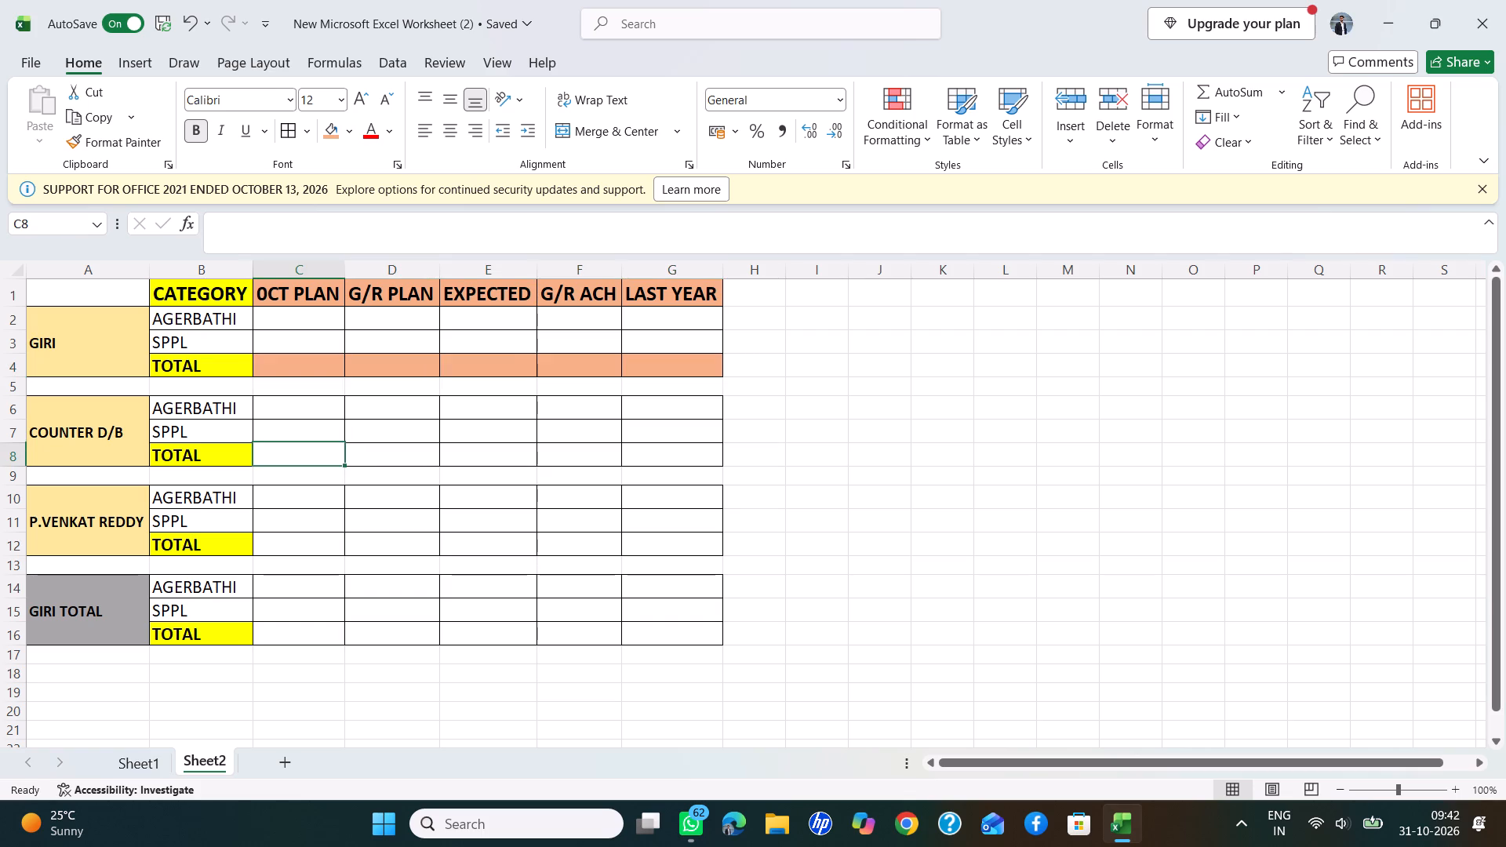
pyautogui.hotkey('shift', 'Right')
pyautogui.hotkey('shift', 'Right')
pyautogui.hotkey('shift', 'Right')
pyautogui.hotkey('shift', 'Right')
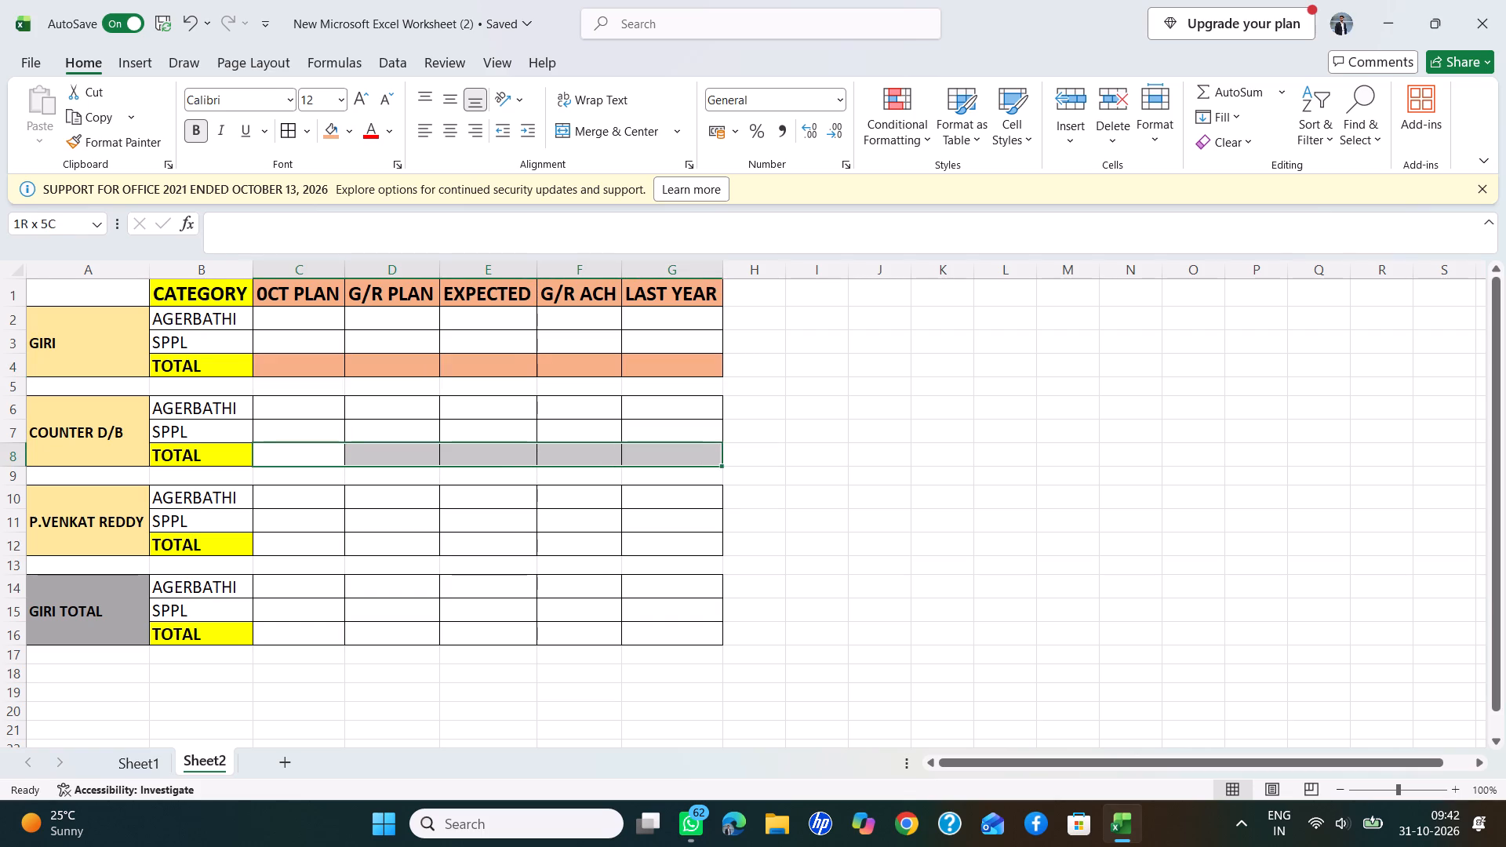
pyautogui.click(329, 133)
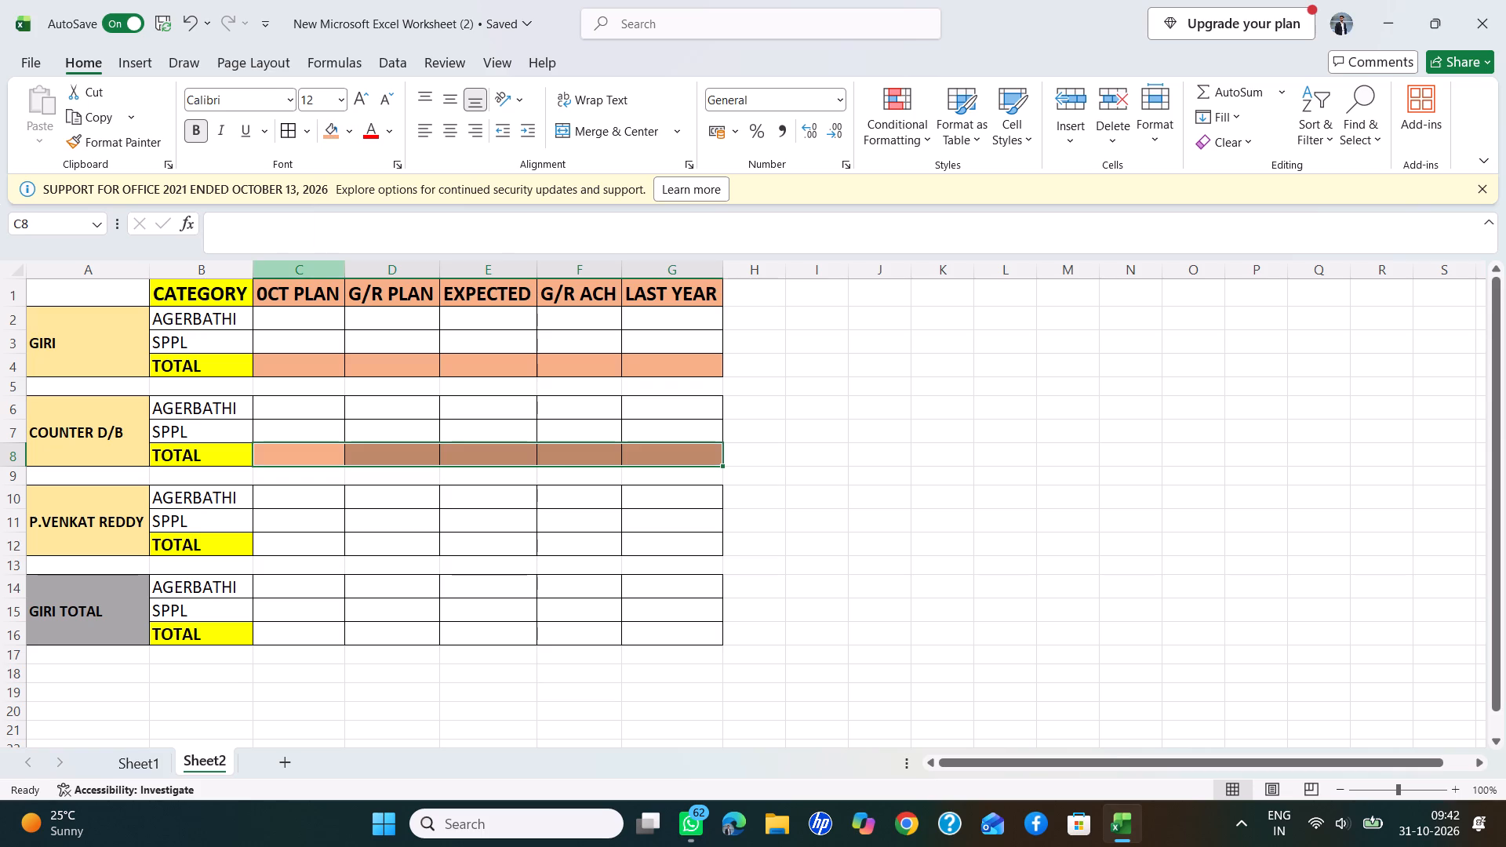
# Fill the third block's total cells C12:G12 with the same light orange.
pyautogui.click(295, 545)
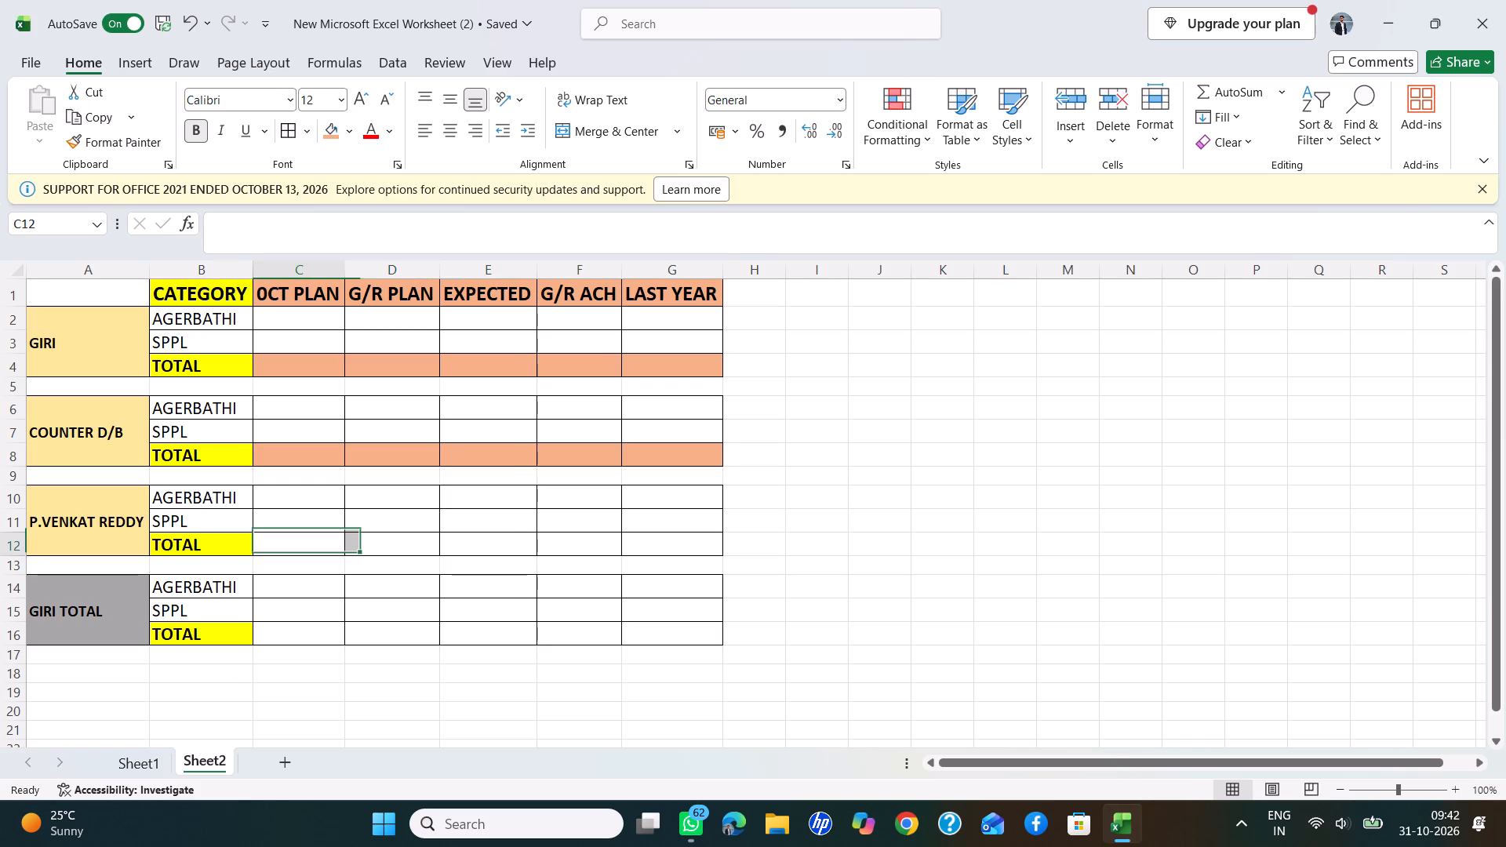
pyautogui.hotkey('shift', 'Right')
pyautogui.hotkey('shift', 'Right')
pyautogui.hotkey('shift', 'Right')
pyautogui.hotkey('shift', 'Right')
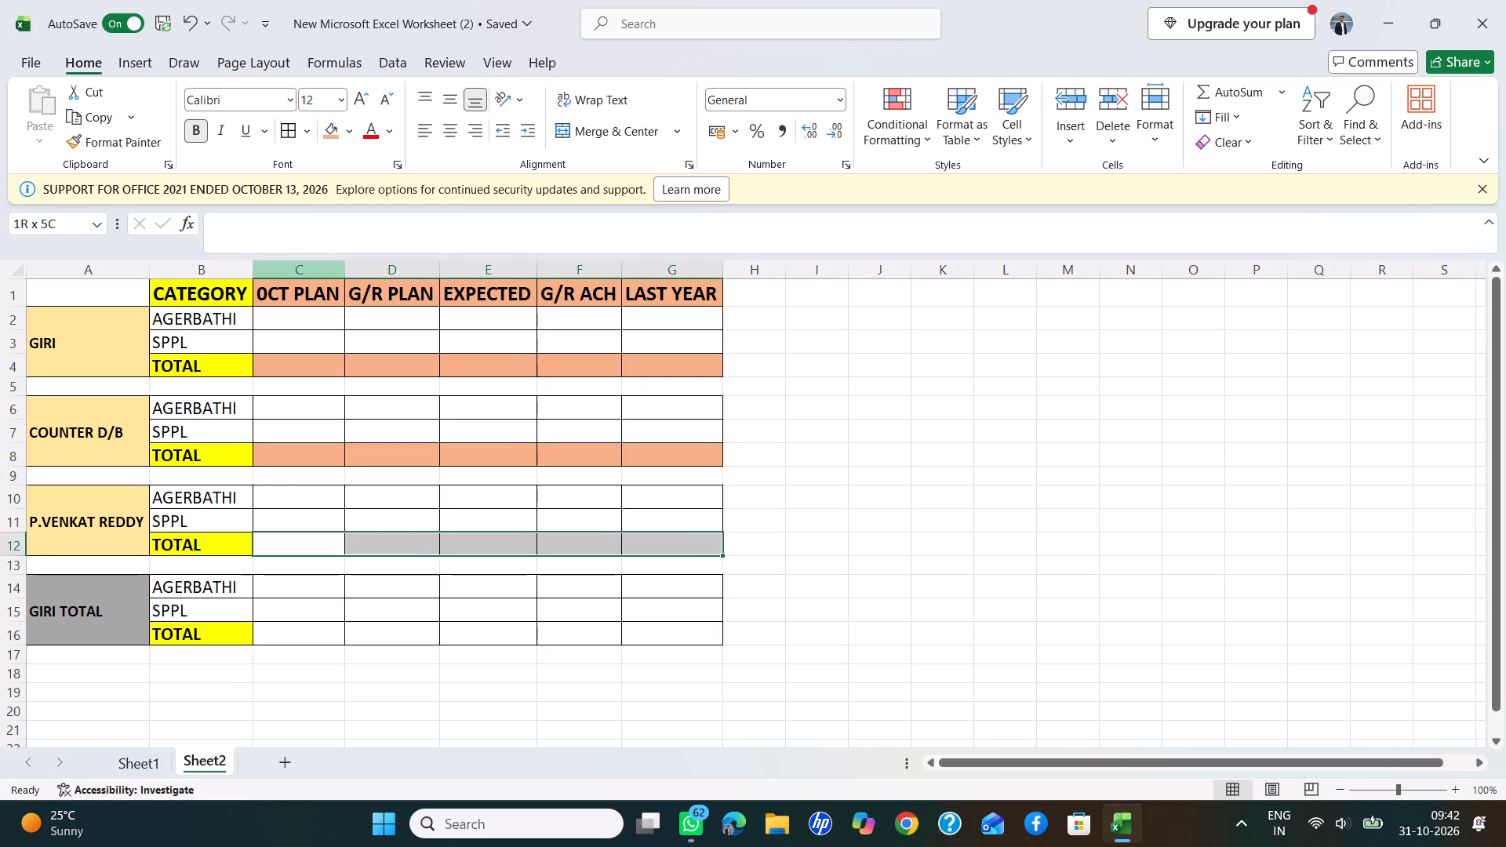
pyautogui.click(323, 133)
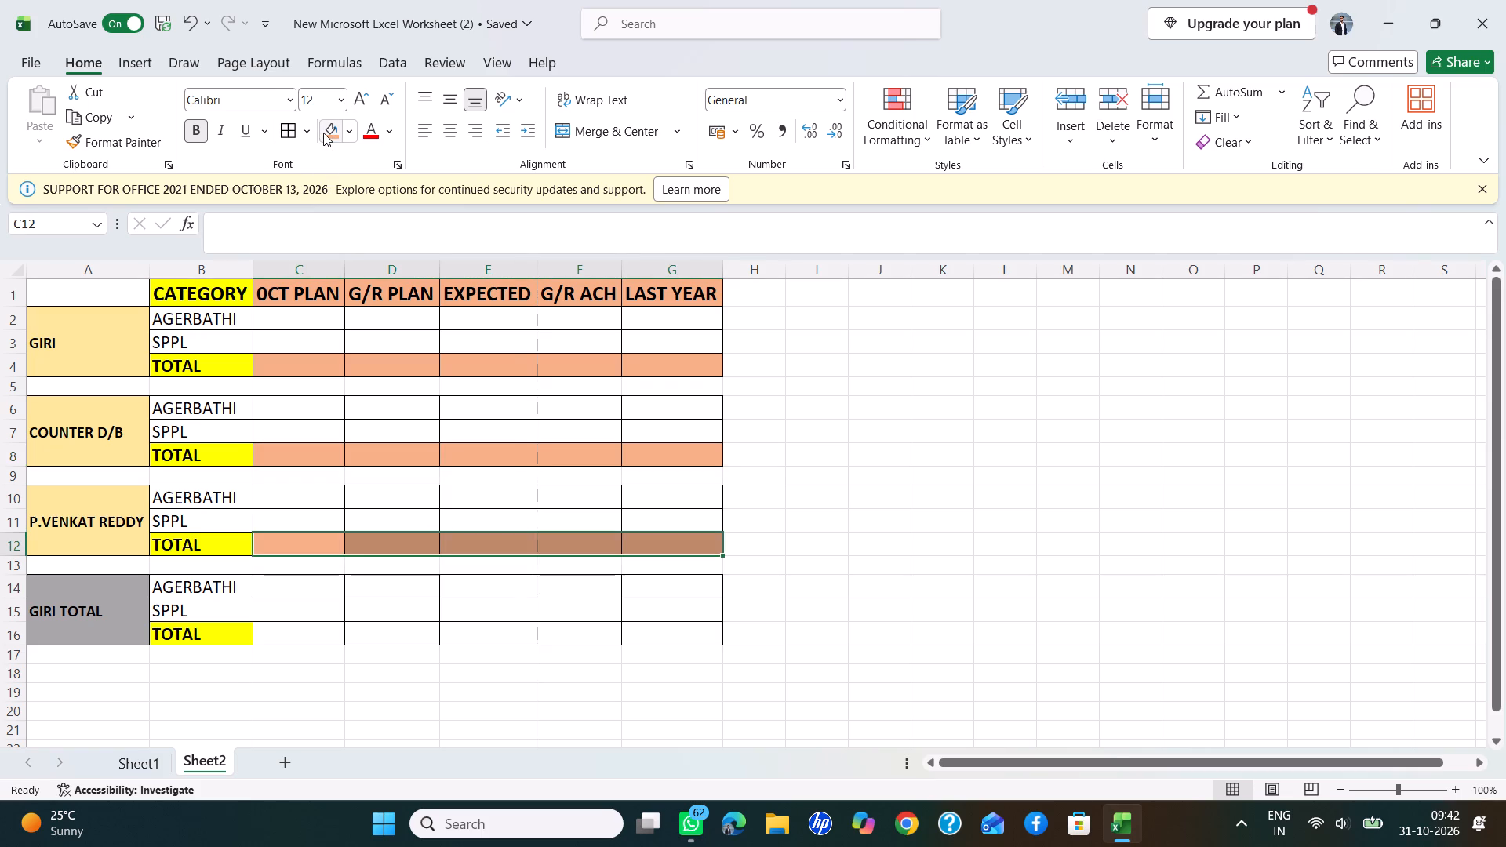
# Fill the GIRI TOTAL block's total cells C16:G16 with the same light orange.
pyautogui.click(315, 632)
pyautogui.hotkey('shift', 'Right')
pyautogui.hotkey('shift', 'Right')
pyautogui.hotkey('shift', 'Right')
pyautogui.hotkey('shift', 'Right')
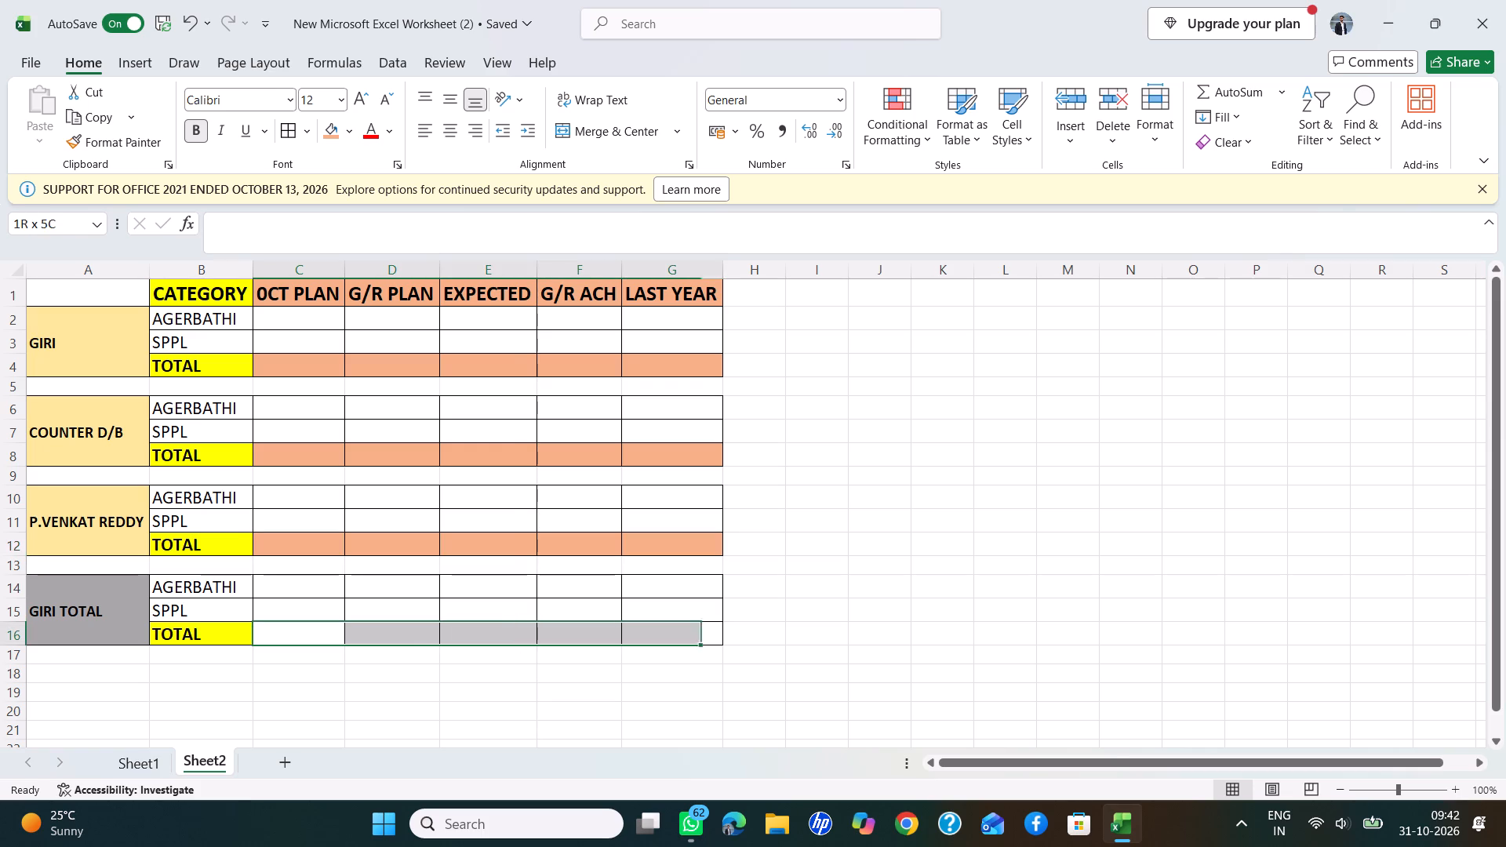
pyautogui.click(331, 132)
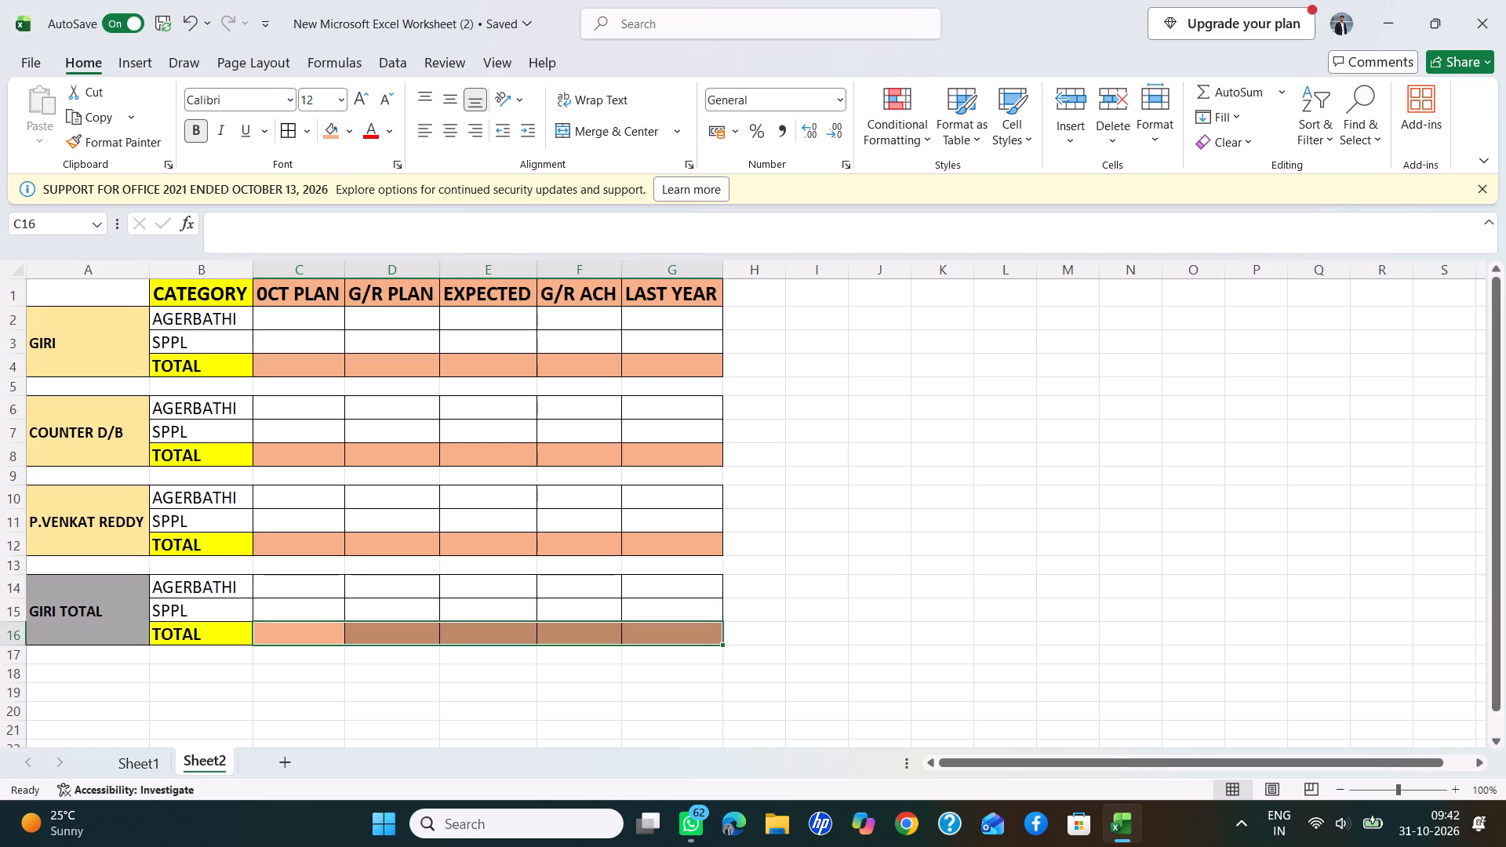
# Save the workbook.
pyautogui.click(394, 430)
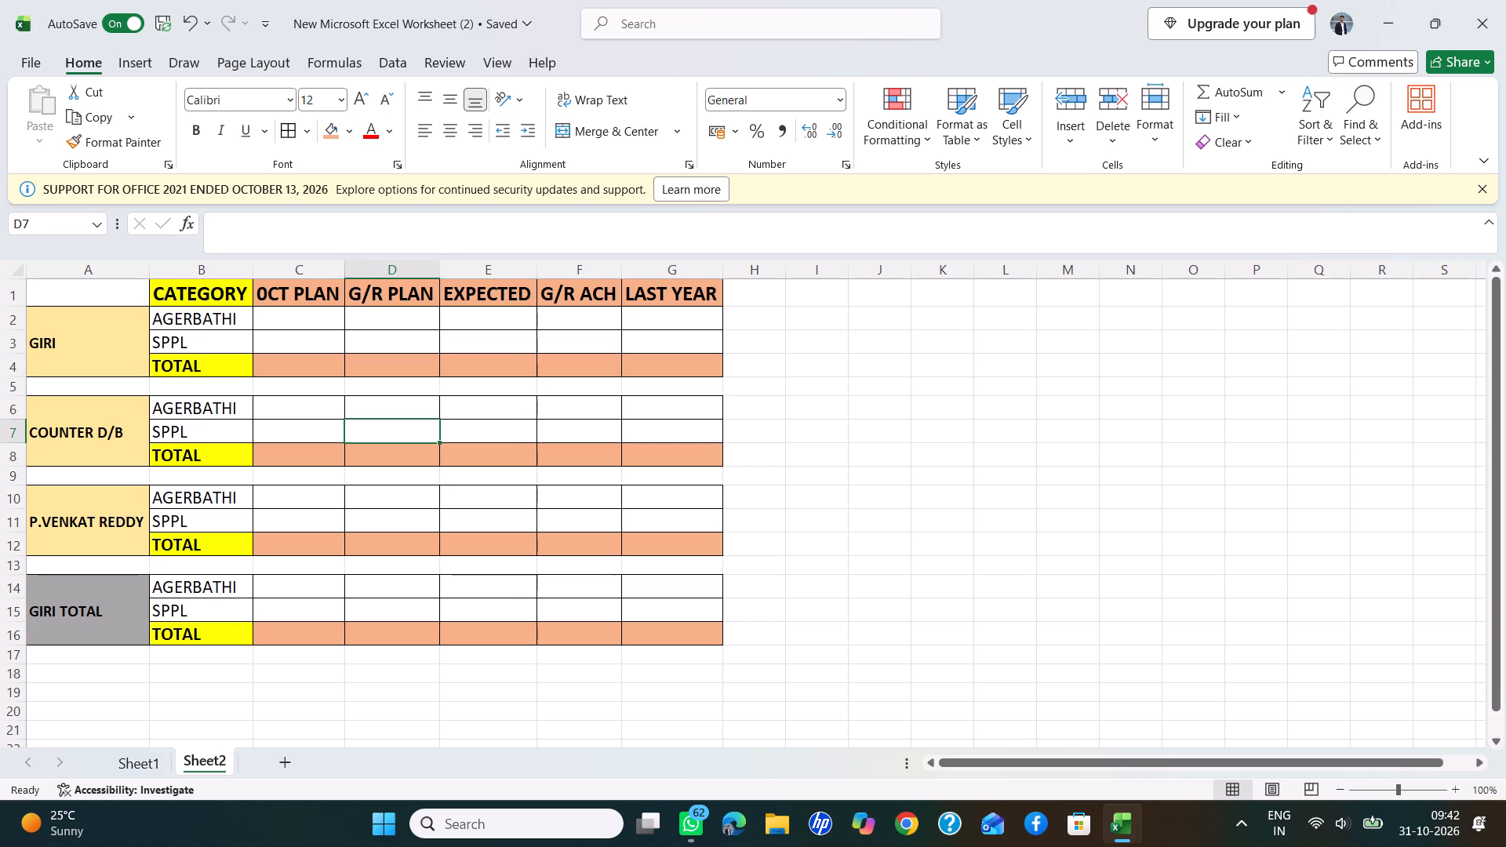
pyautogui.hotkey('ctrl', 's')
# Enter the GIRI block's OCT PLAN values, 23.49 for AGERBATHI in C2 and 7.92 for SPPL in C3, checking the Sheet1 picture.
pyautogui.click(319, 322)
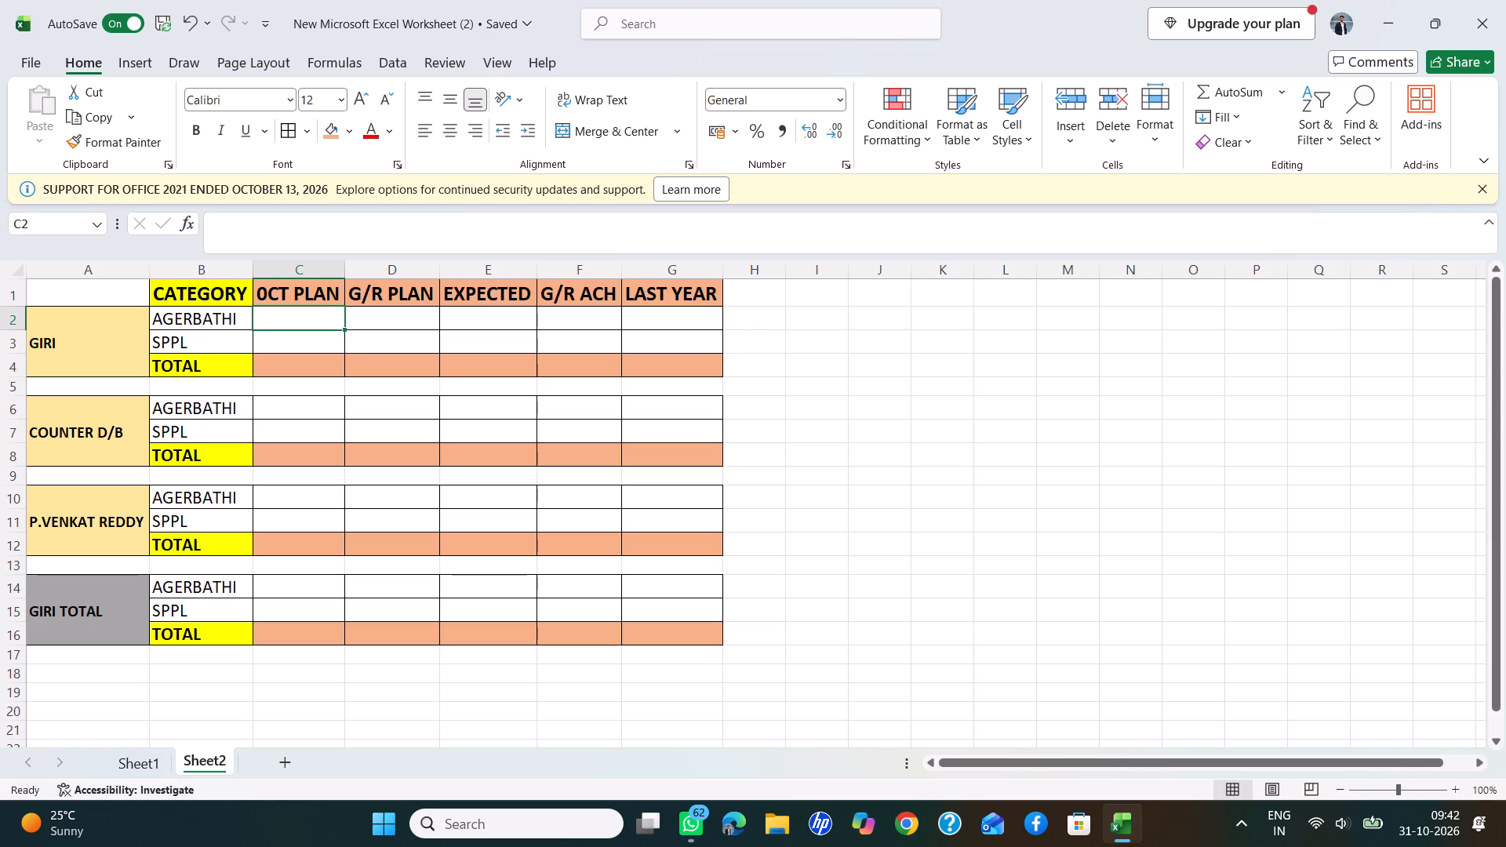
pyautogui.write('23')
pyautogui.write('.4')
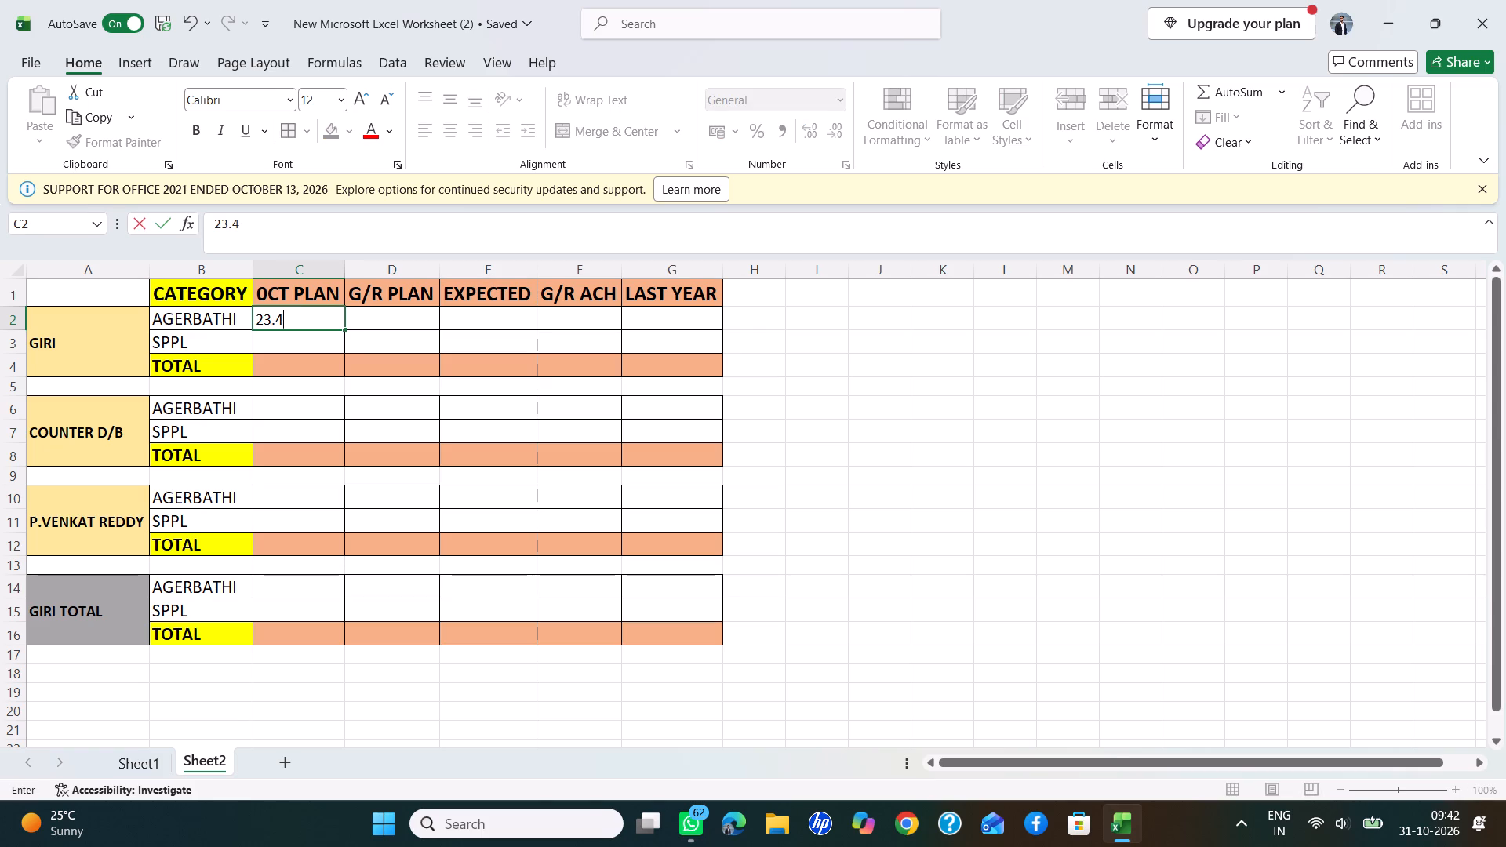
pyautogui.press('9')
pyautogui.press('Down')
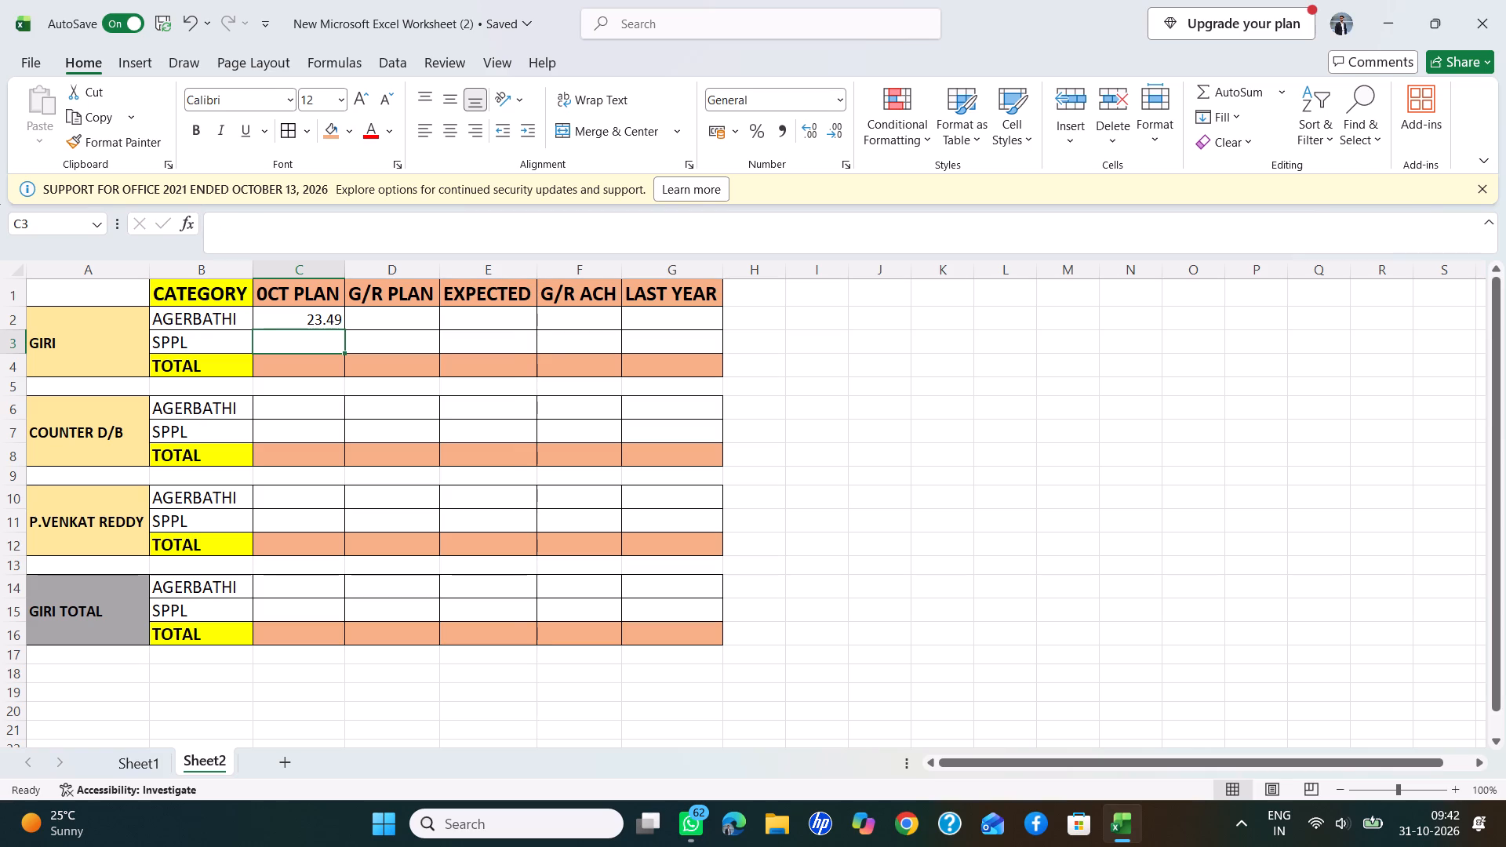
pyautogui.click(144, 765)
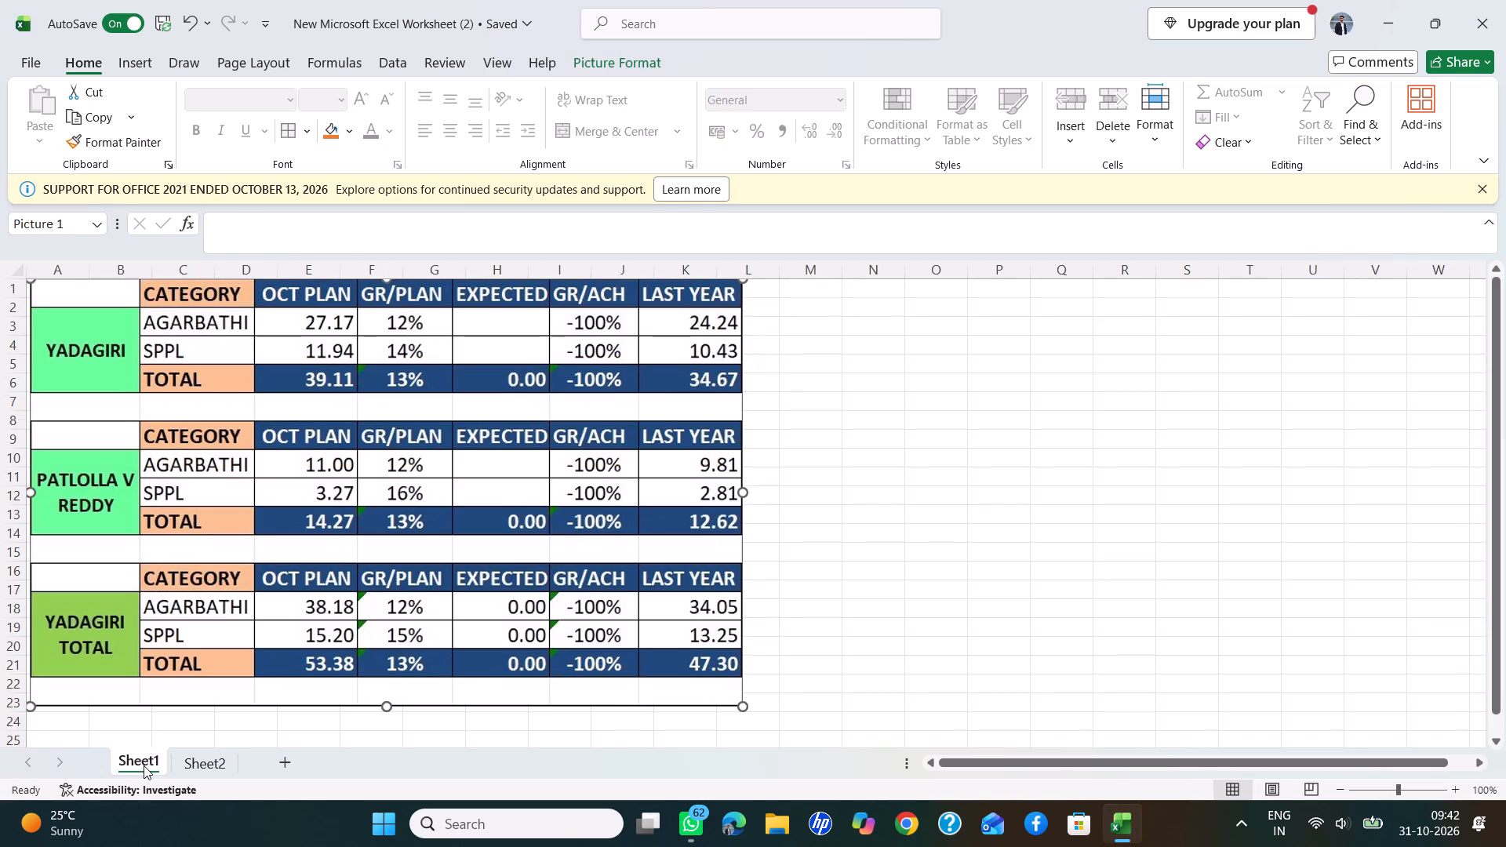
pyautogui.click(198, 765)
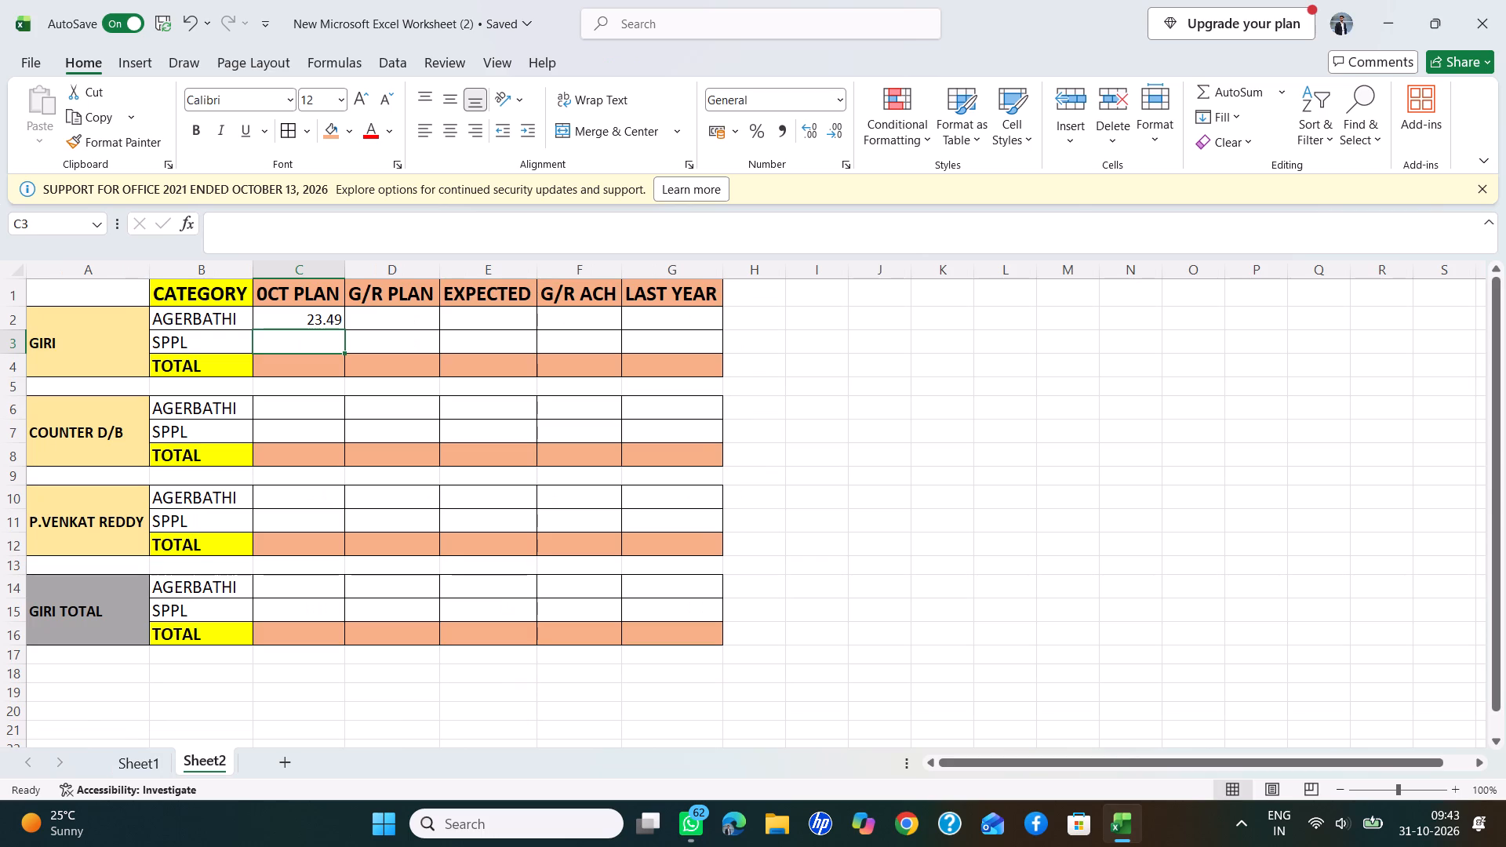
pyautogui.click(319, 343)
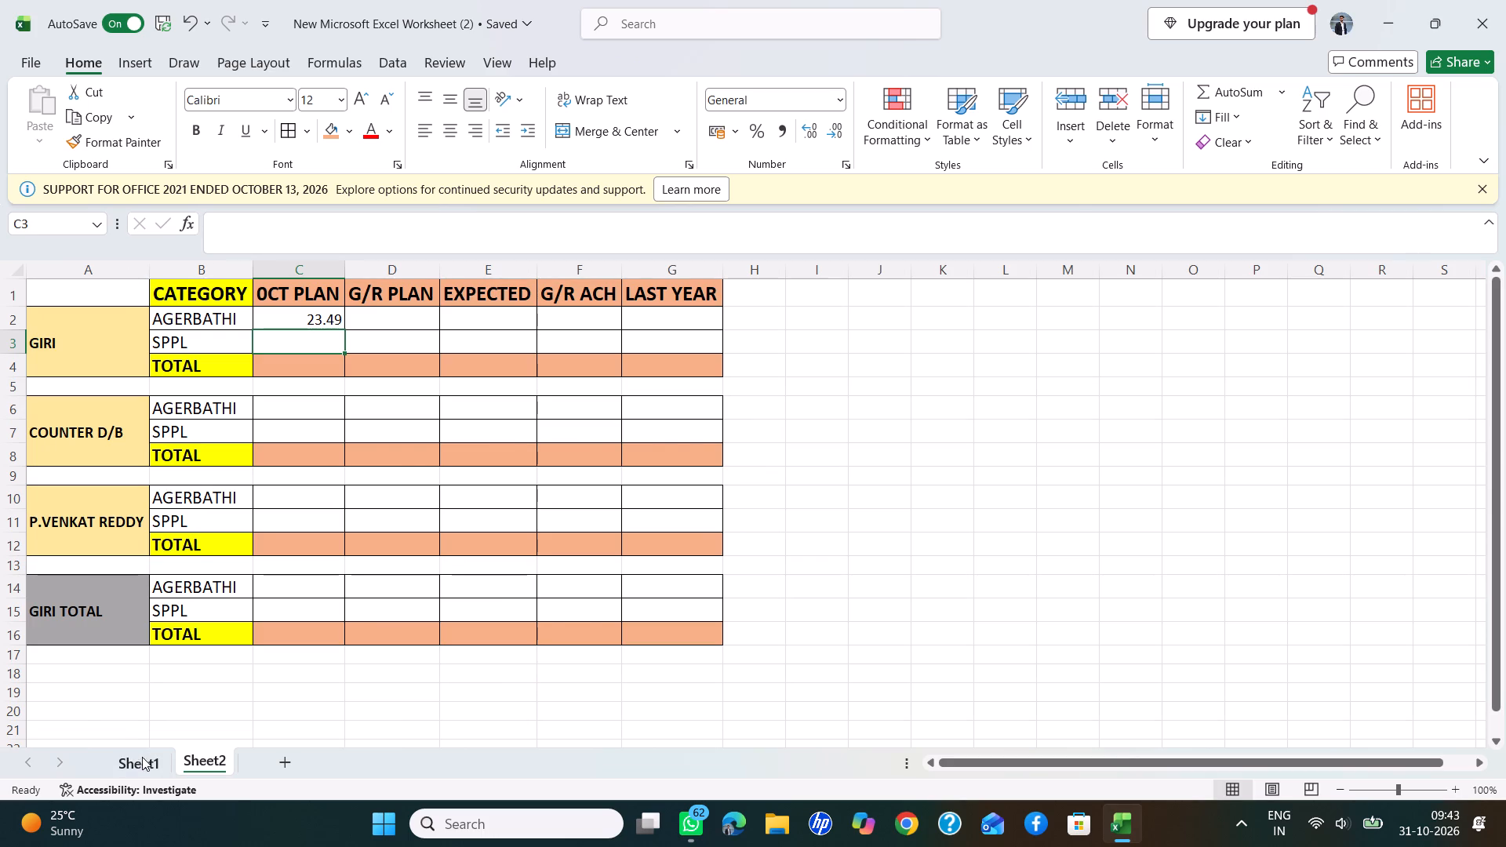
pyautogui.click(141, 763)
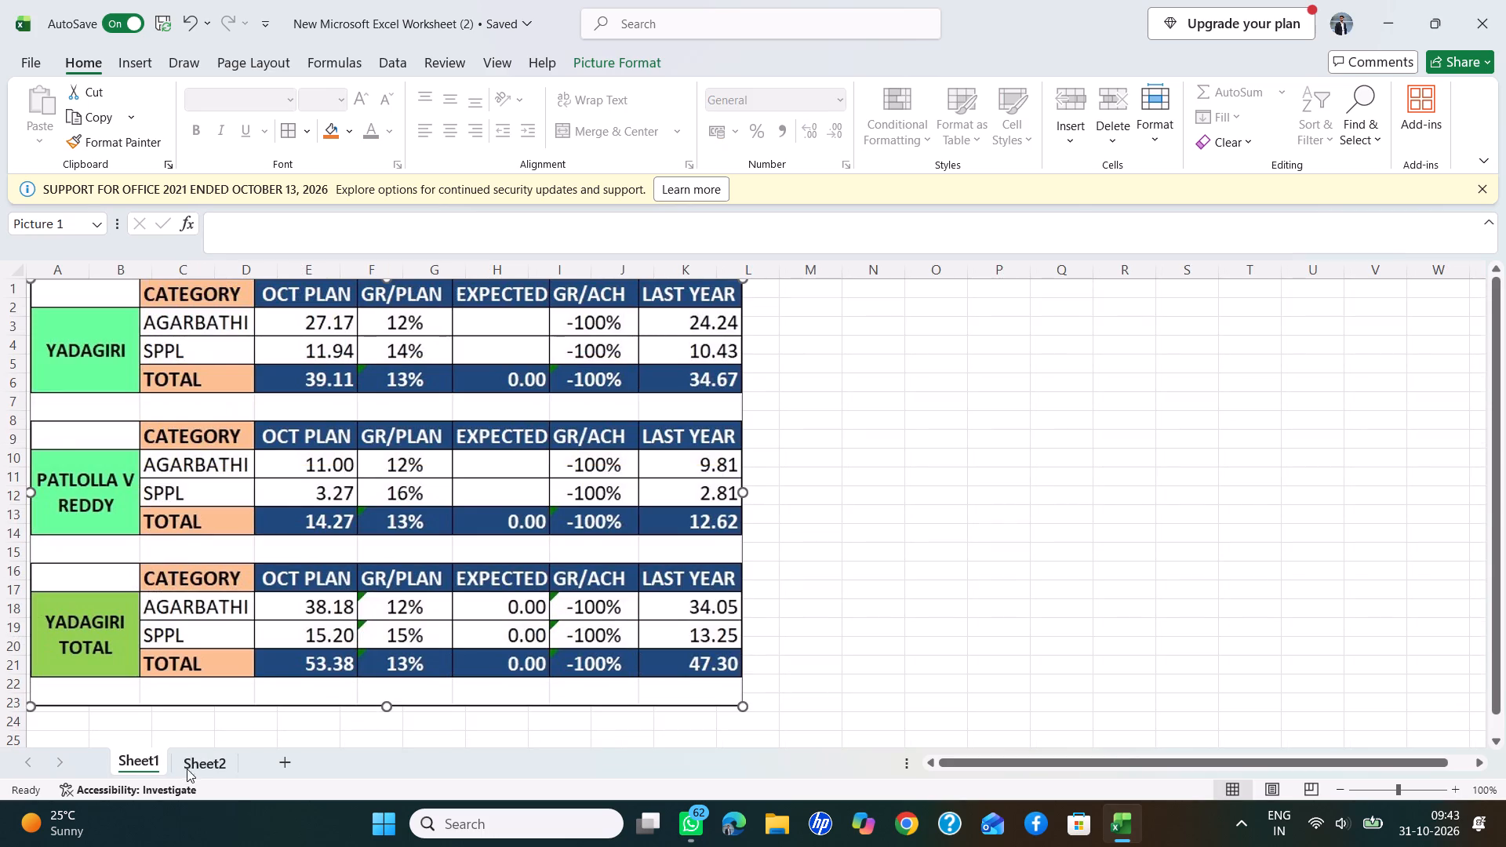
pyautogui.click(195, 765)
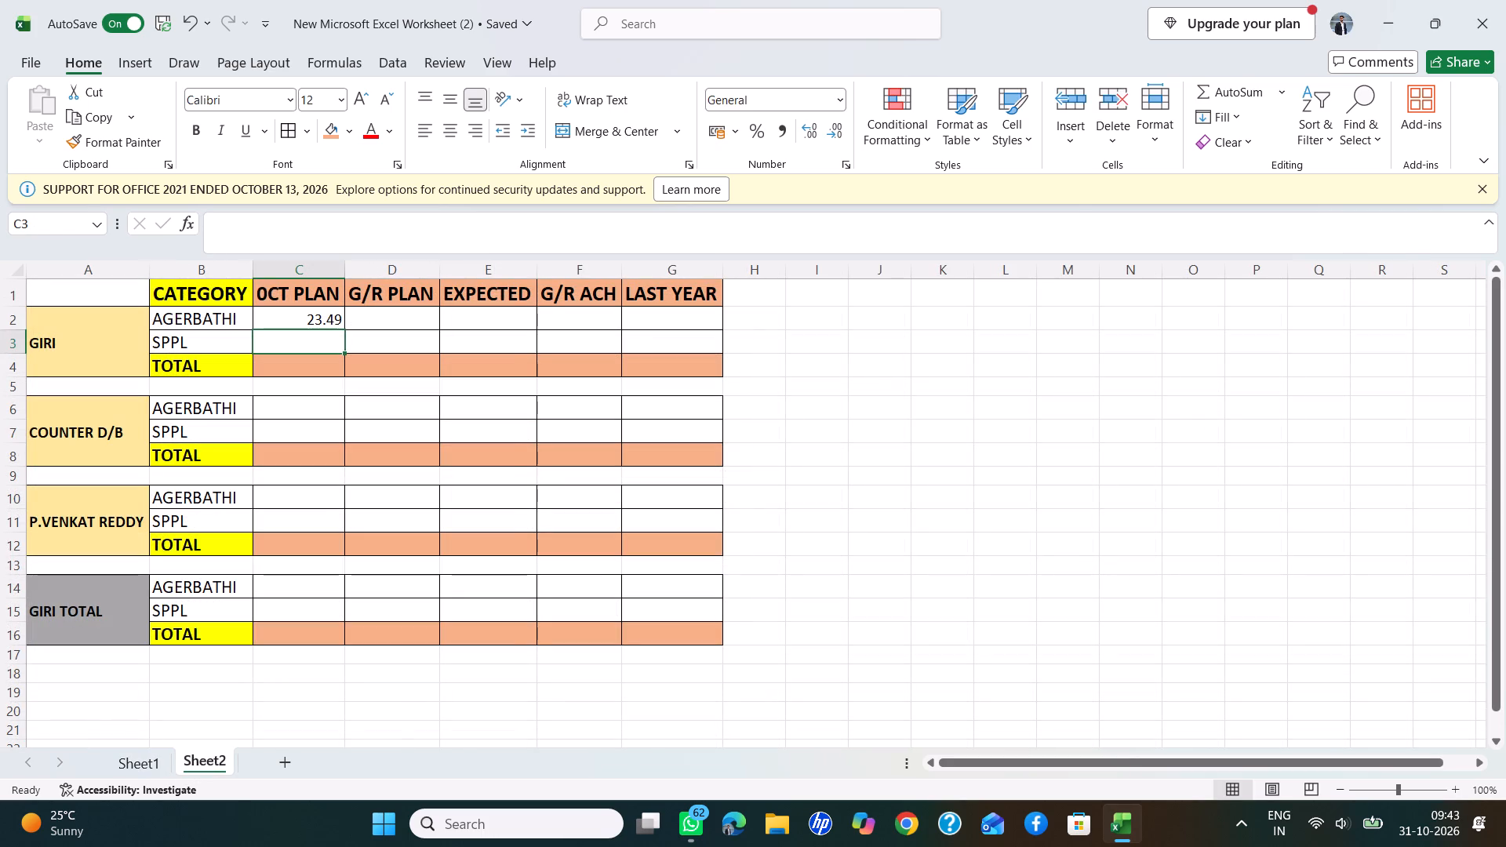
pyautogui.click(307, 343)
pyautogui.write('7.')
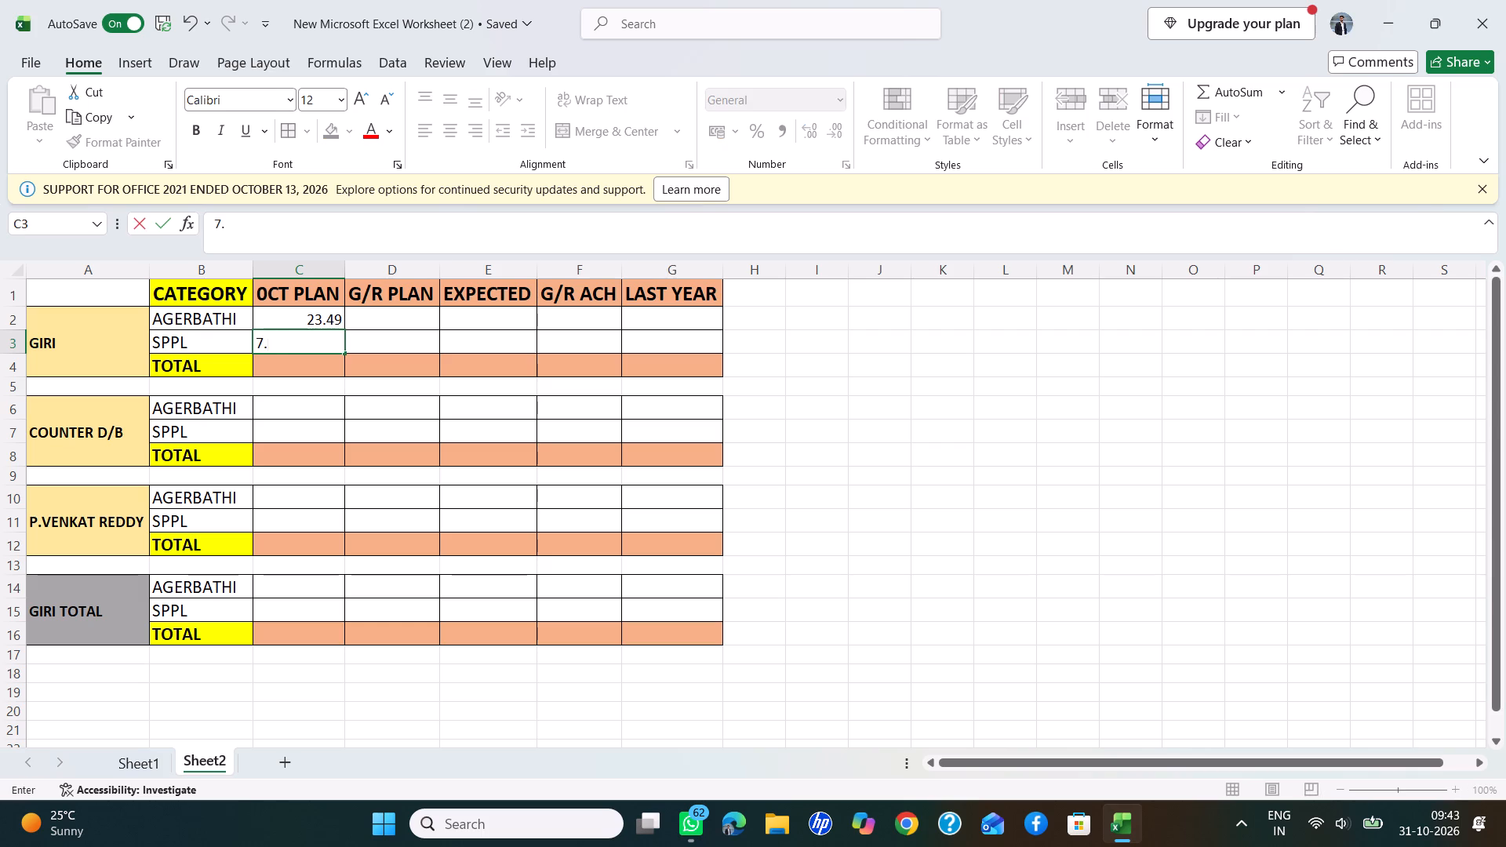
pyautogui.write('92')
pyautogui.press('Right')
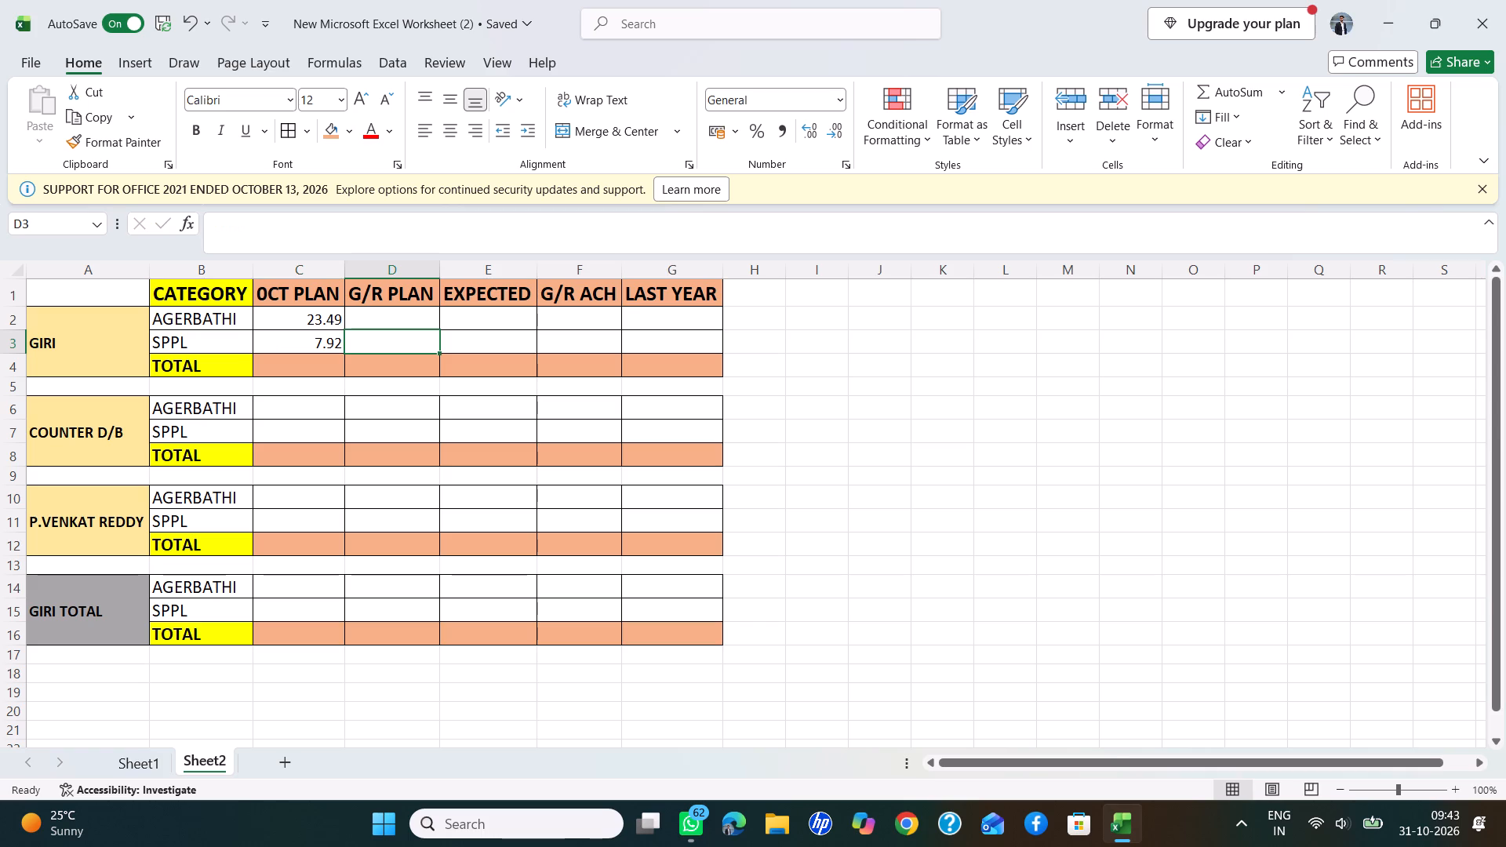
# Enter the GIRI block's G/R PLAN percentages, 12% for AGERBATHI in D2 and 14% for SPPL in D3.
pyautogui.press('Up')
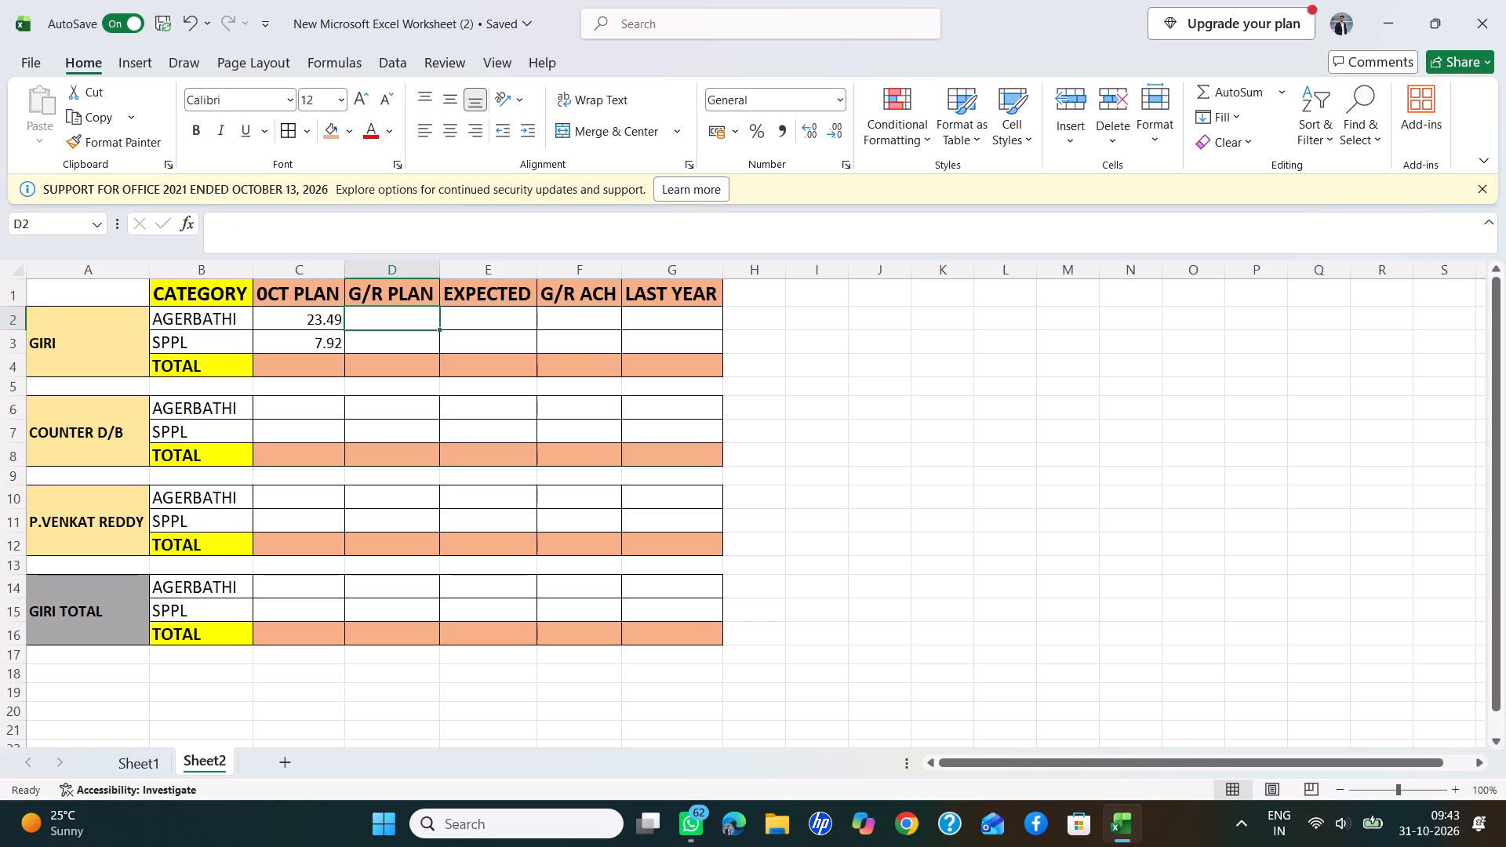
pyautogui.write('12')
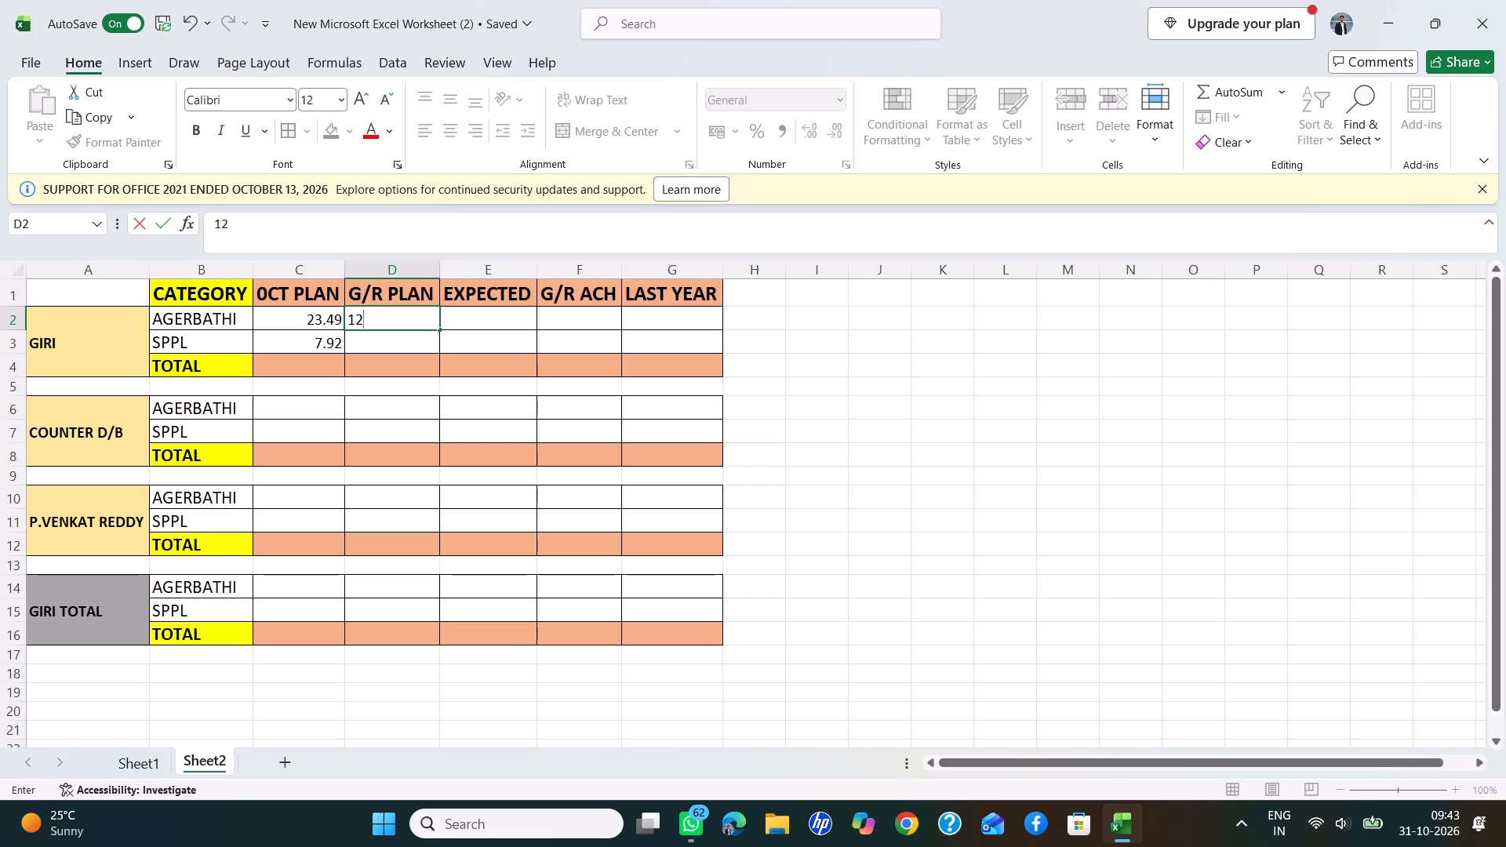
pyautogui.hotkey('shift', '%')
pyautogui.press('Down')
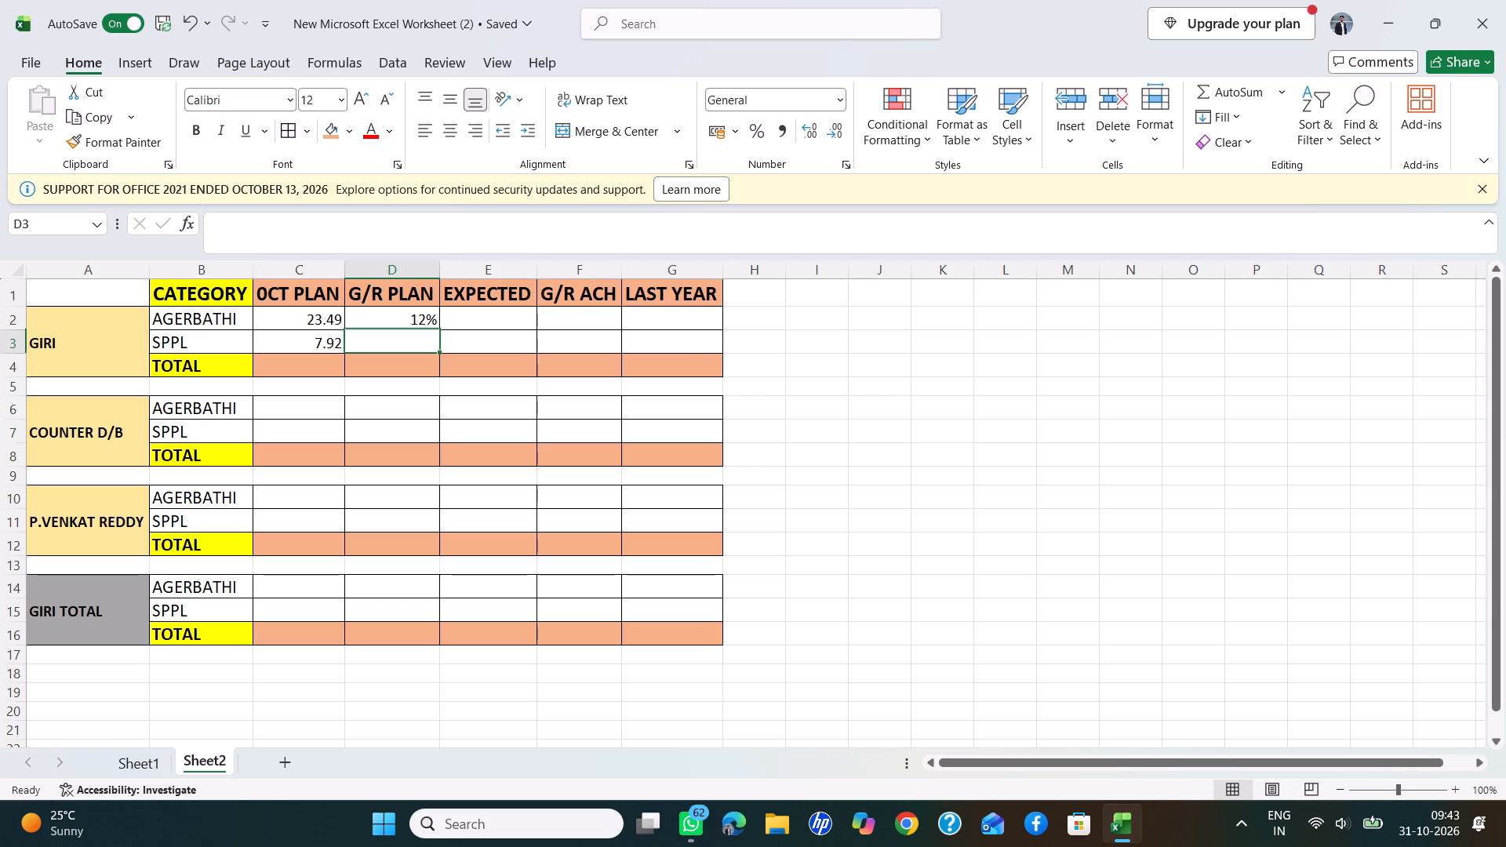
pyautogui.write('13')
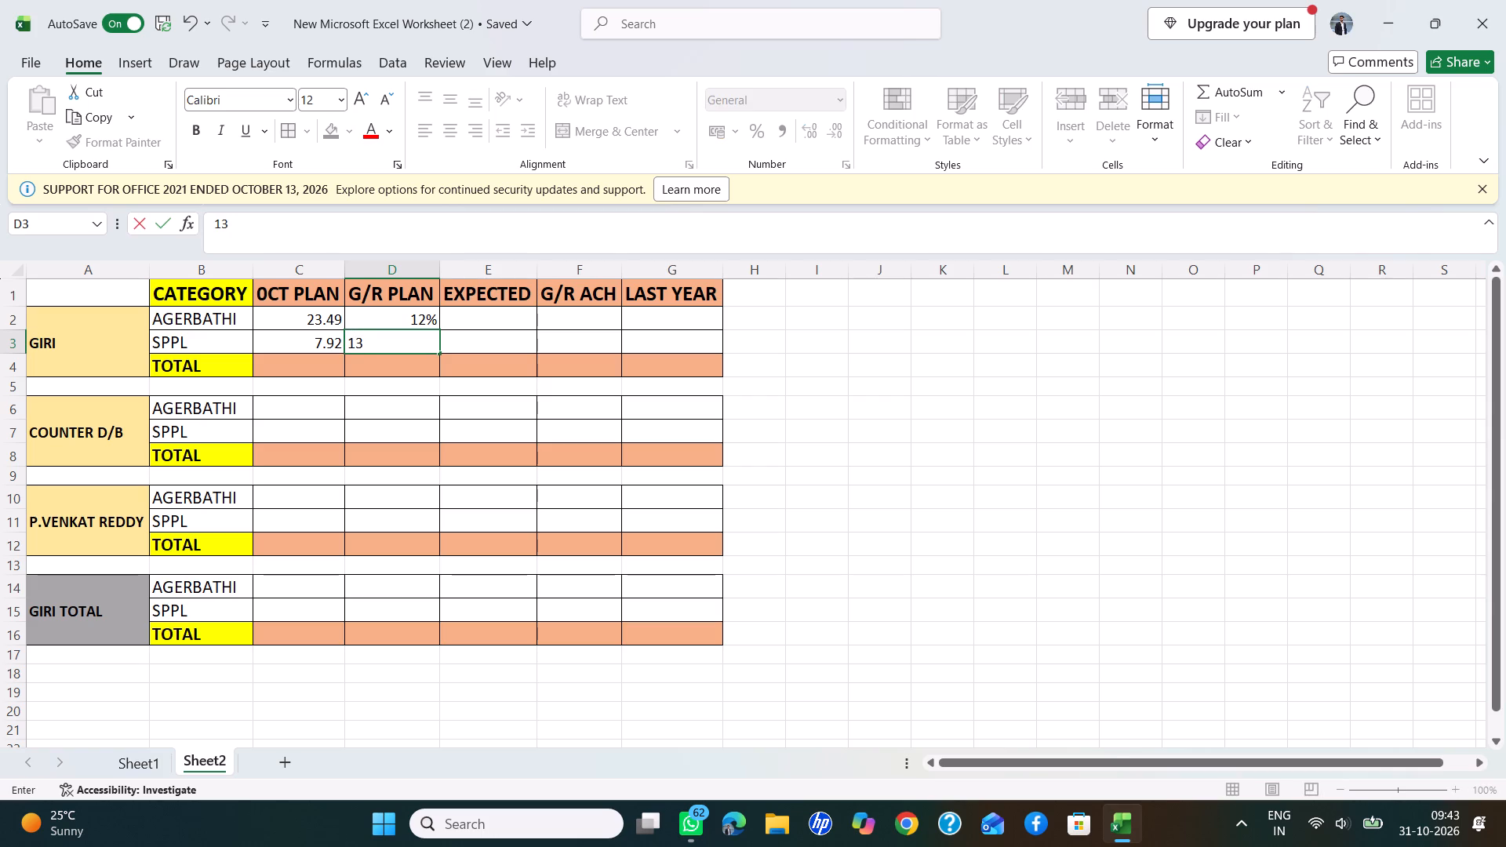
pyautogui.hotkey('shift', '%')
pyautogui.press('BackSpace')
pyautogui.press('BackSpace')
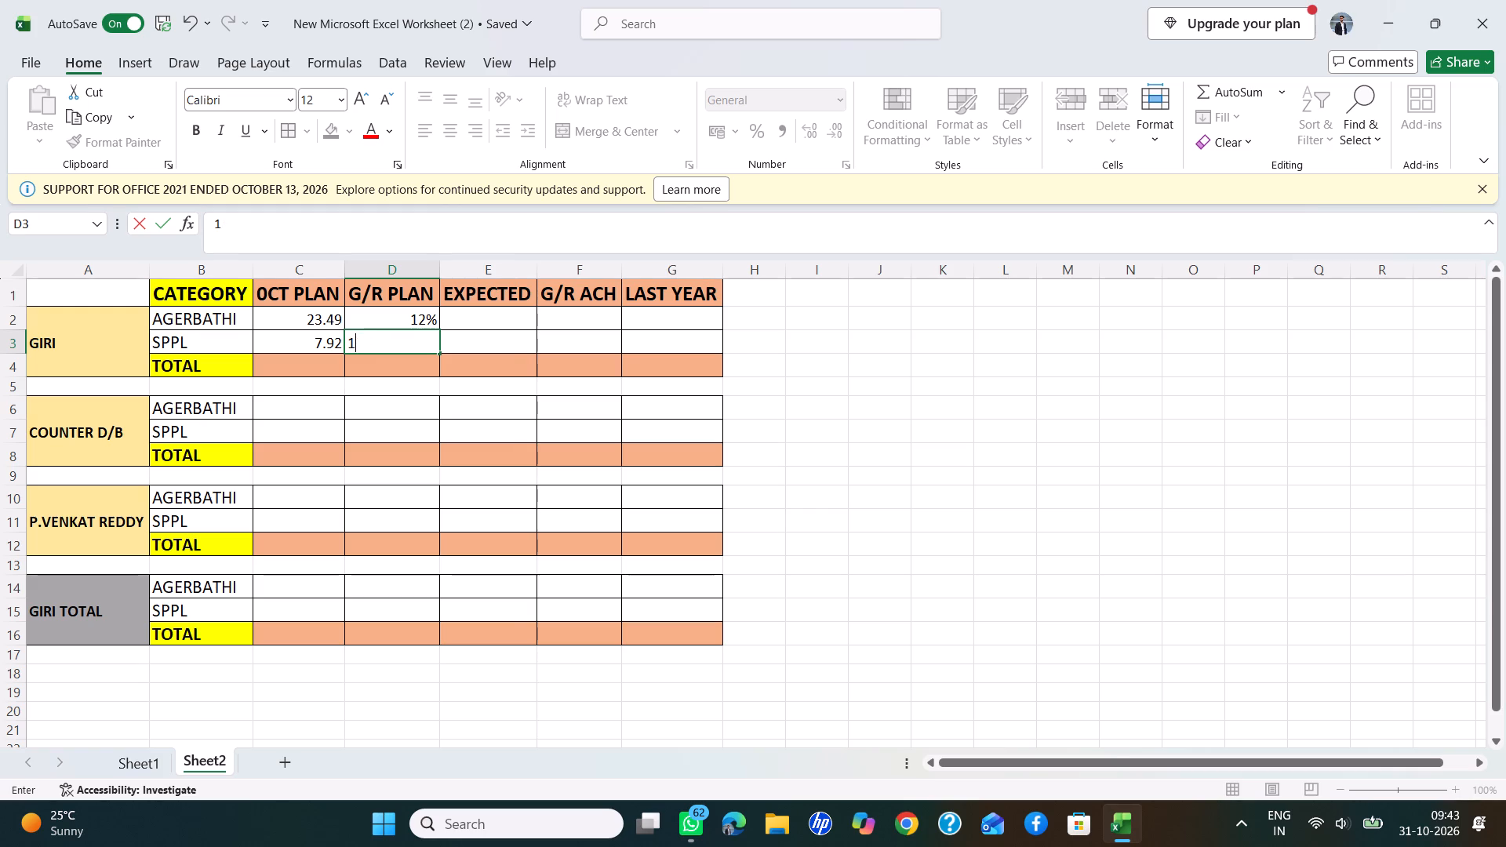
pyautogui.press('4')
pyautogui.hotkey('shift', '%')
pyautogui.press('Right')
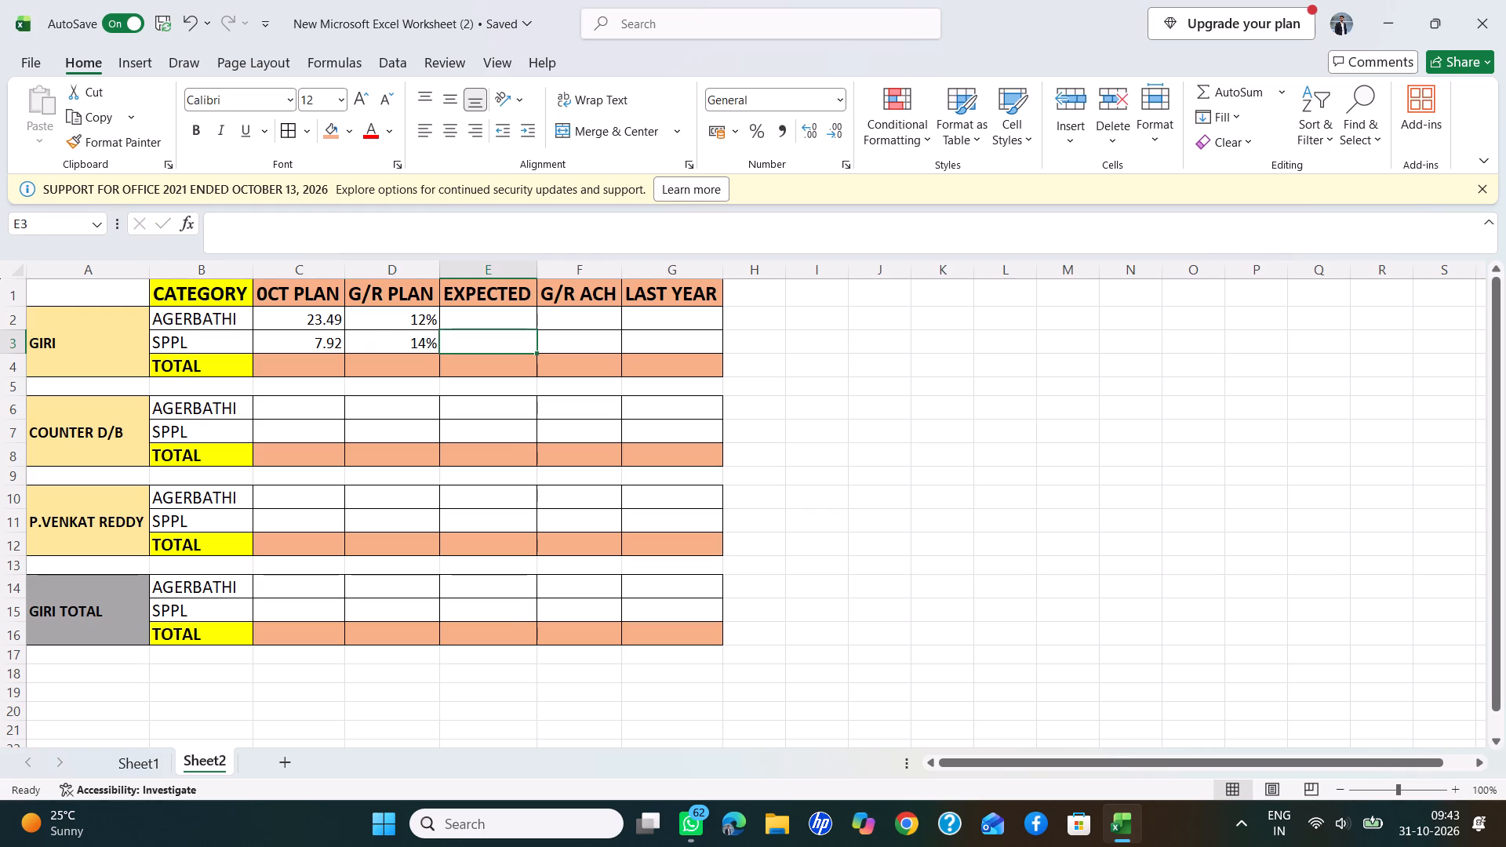
# Enter 21.56 as the GIRI block's EXPECTED value for AGERBATHI in E2.
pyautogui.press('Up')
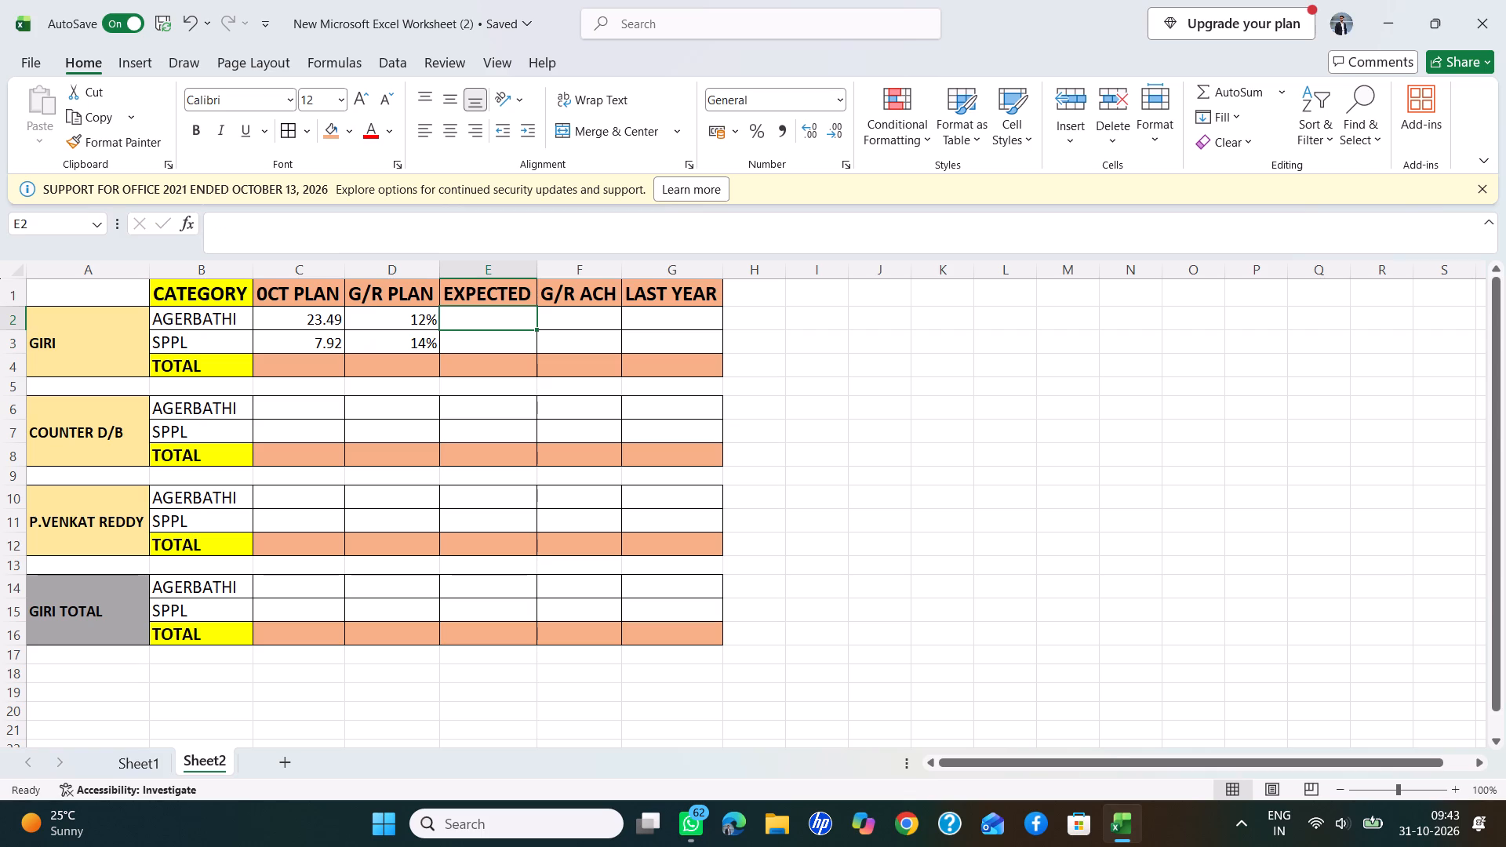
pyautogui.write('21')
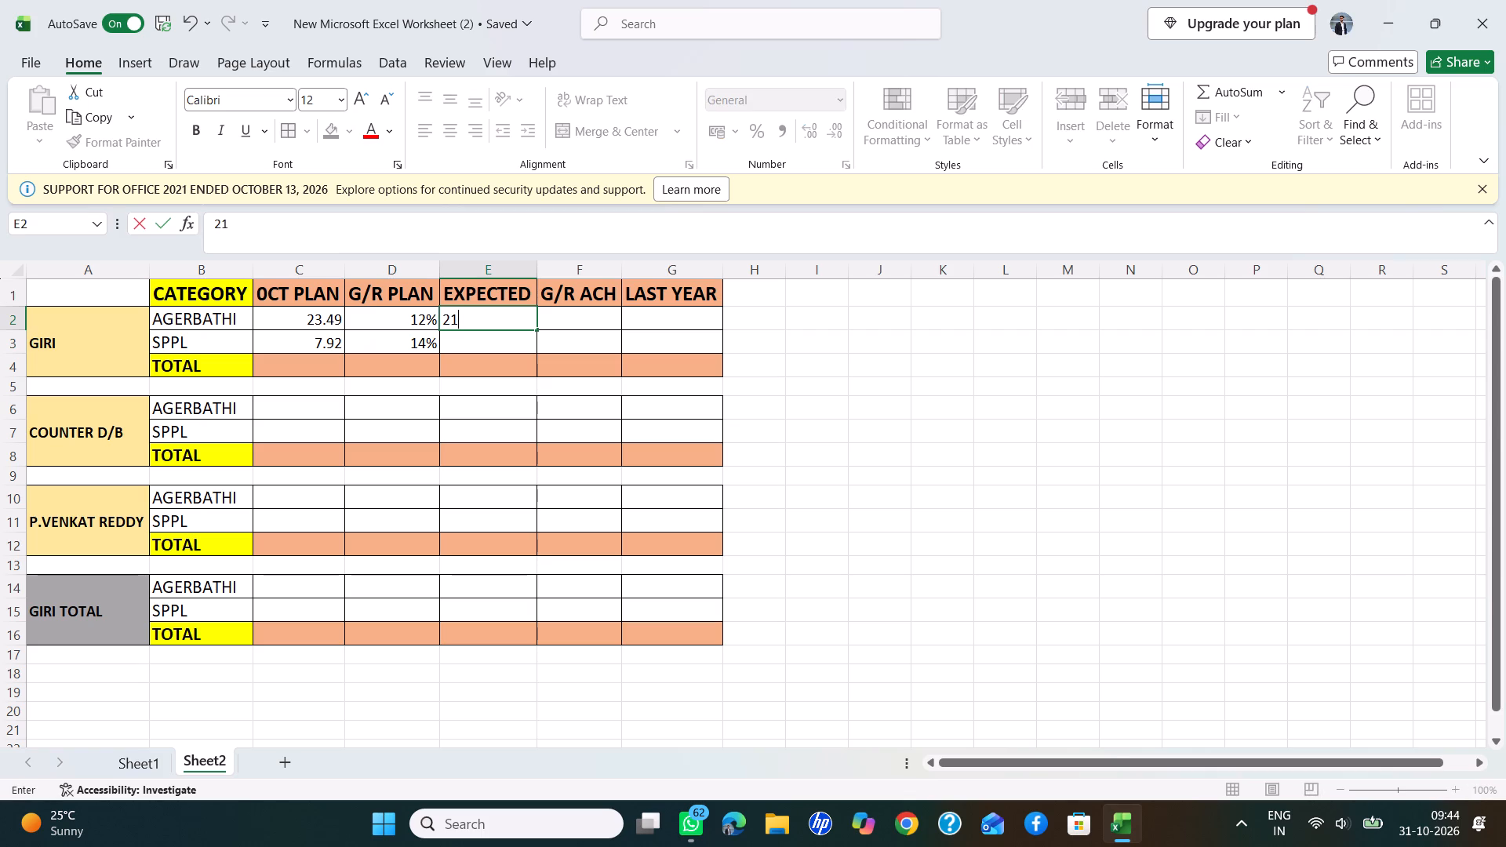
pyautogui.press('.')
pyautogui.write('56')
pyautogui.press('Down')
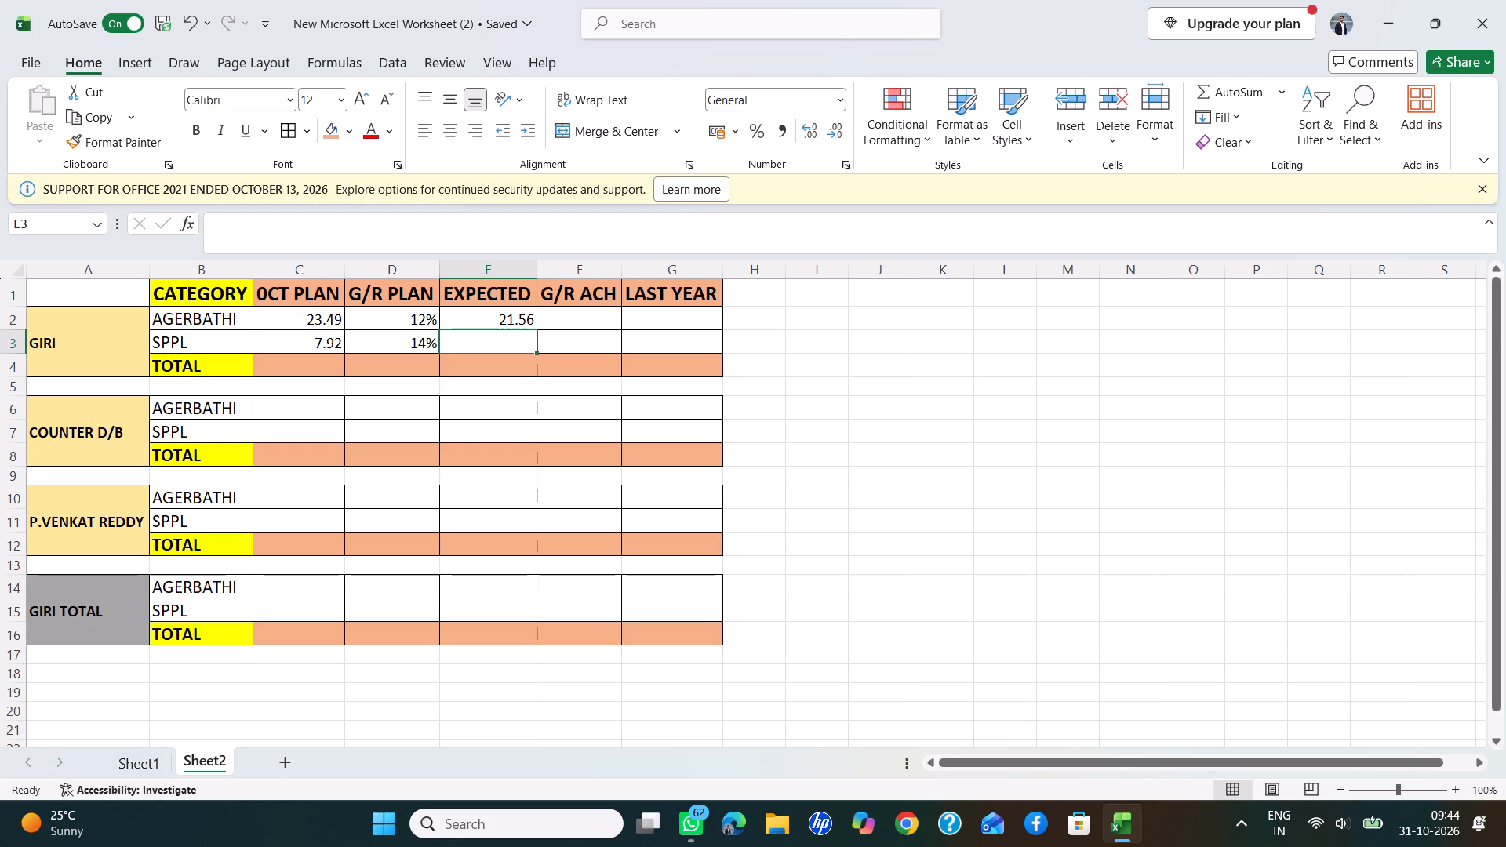
# Enter 6.15 as the GIRI block's EXPECTED value for SPPL in E3.
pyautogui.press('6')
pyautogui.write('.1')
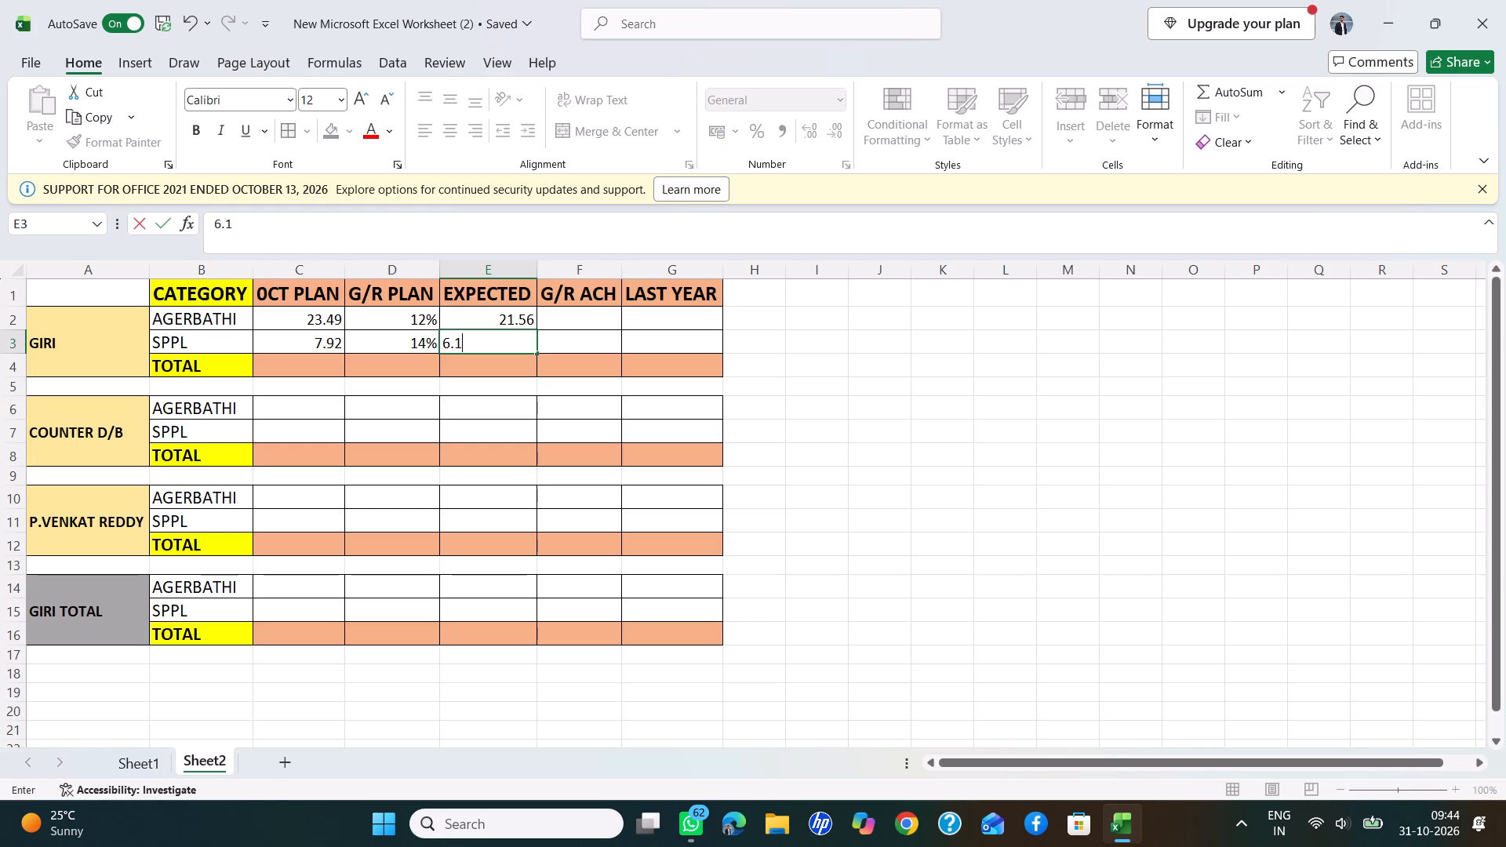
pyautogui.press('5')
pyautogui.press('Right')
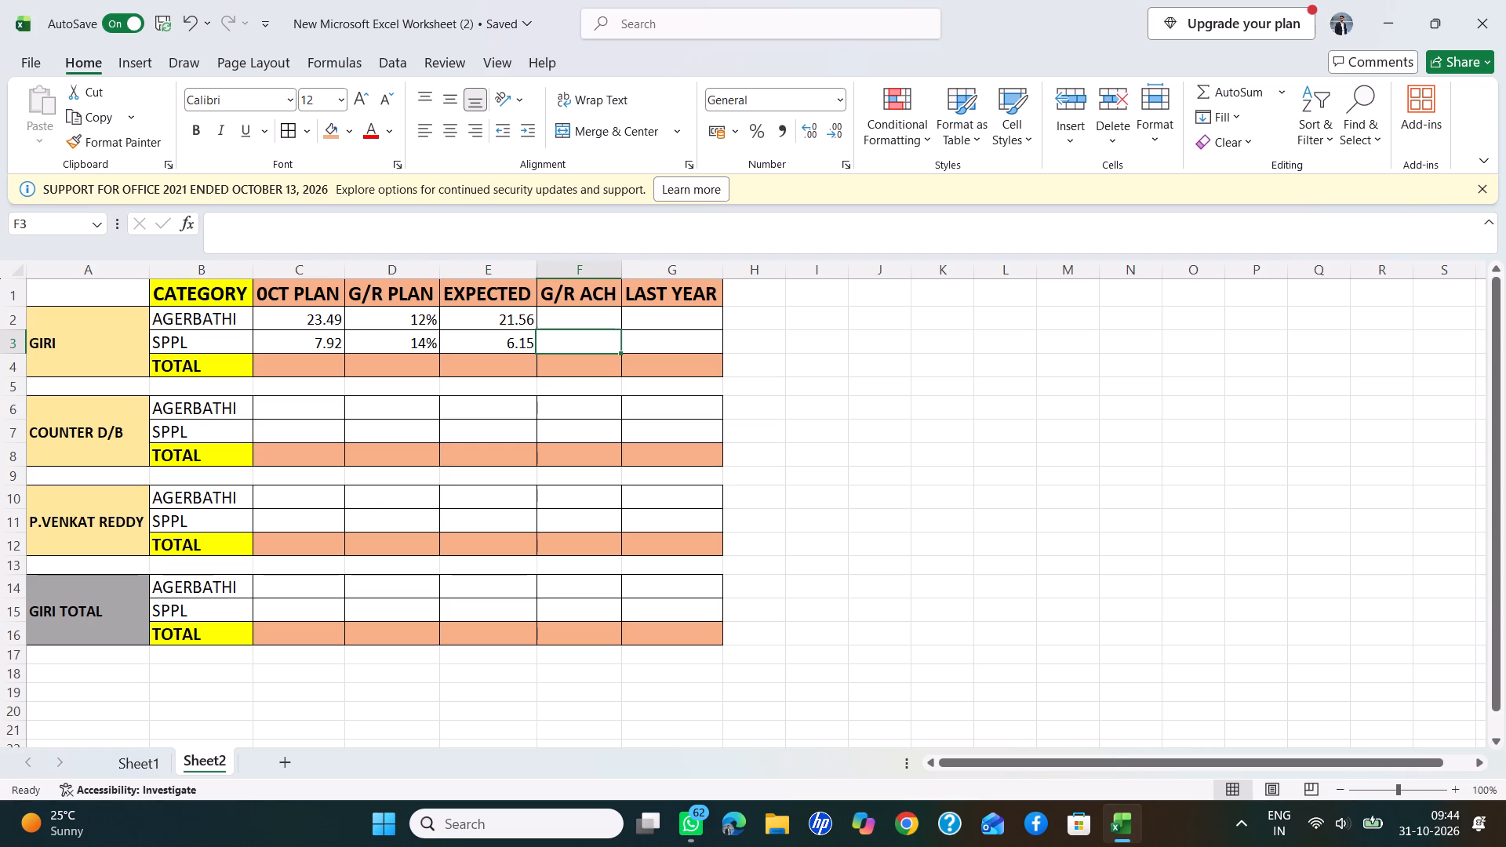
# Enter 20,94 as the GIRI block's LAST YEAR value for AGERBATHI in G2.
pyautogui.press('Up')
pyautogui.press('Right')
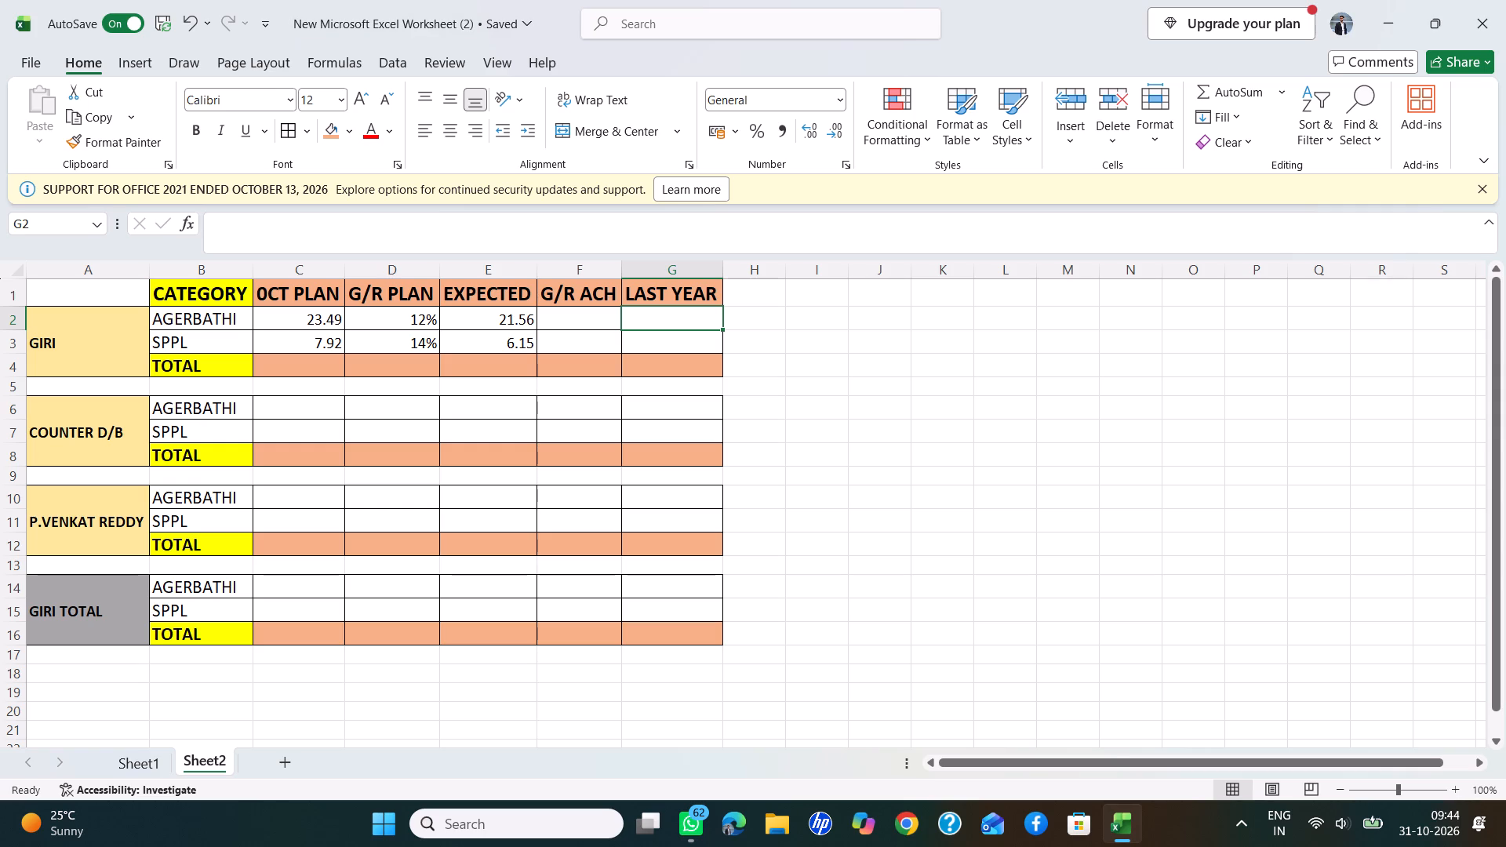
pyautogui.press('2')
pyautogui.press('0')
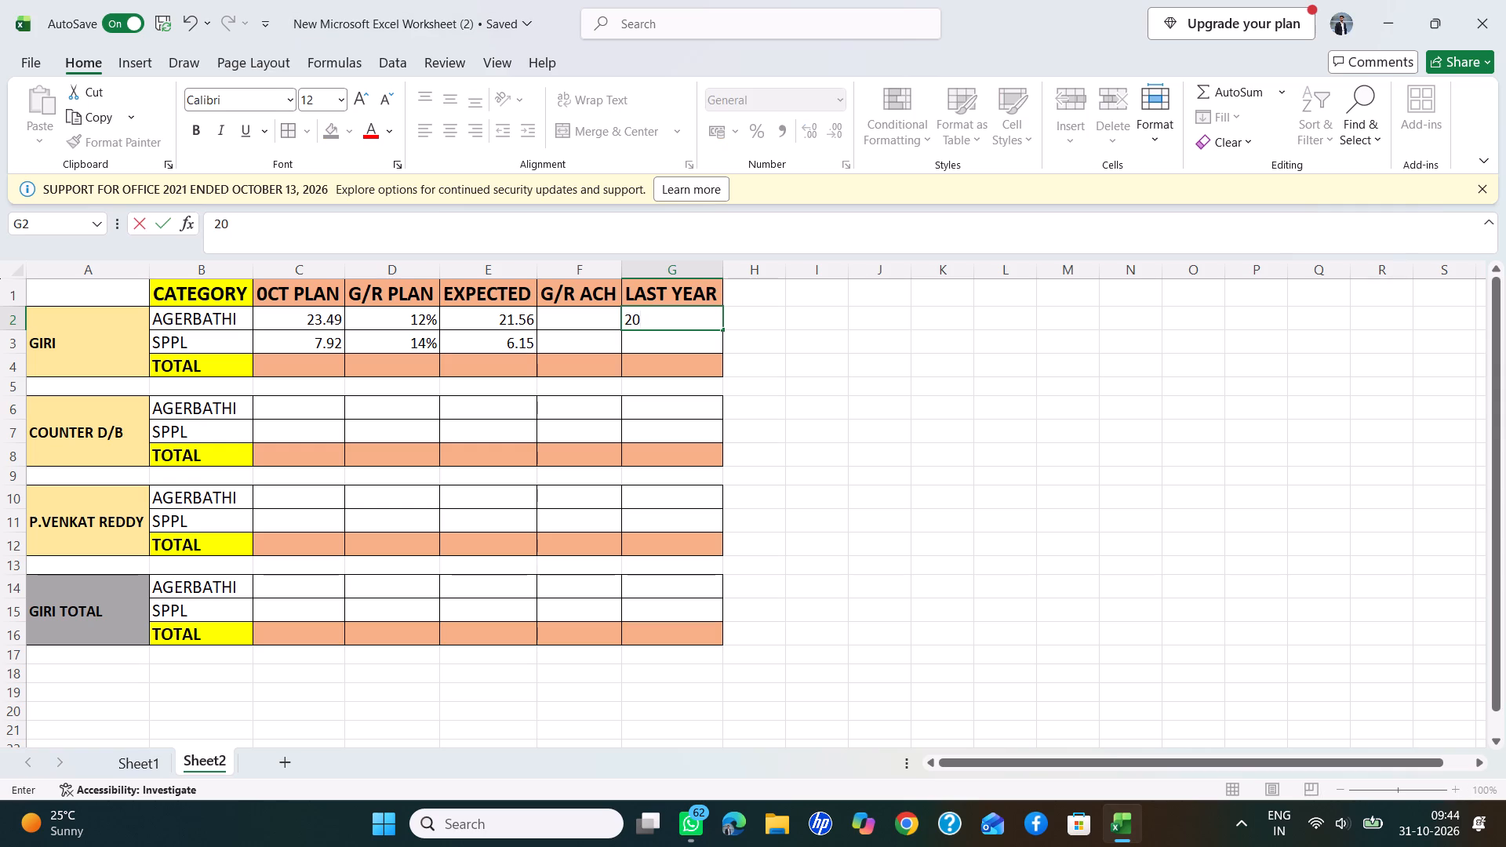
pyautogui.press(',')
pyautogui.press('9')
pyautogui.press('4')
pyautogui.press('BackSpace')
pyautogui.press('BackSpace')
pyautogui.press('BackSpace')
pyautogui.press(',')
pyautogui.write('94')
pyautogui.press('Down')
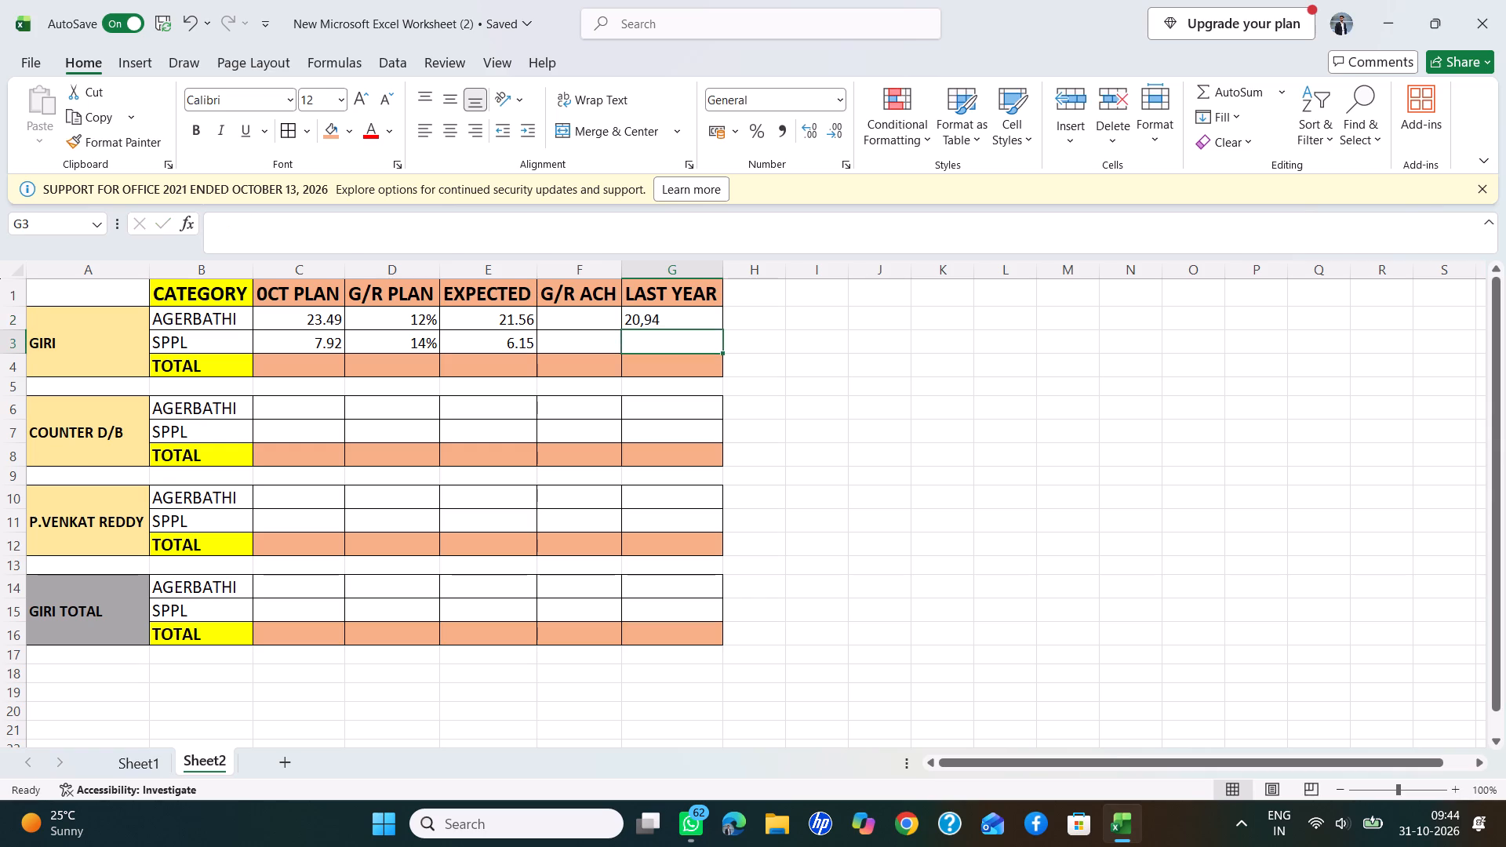
# Enter the GIRI block's LAST YEAR values, replacing AGERBATHI's entry in G2 with 20.94 and putting 6.86 for SPPL in G3.
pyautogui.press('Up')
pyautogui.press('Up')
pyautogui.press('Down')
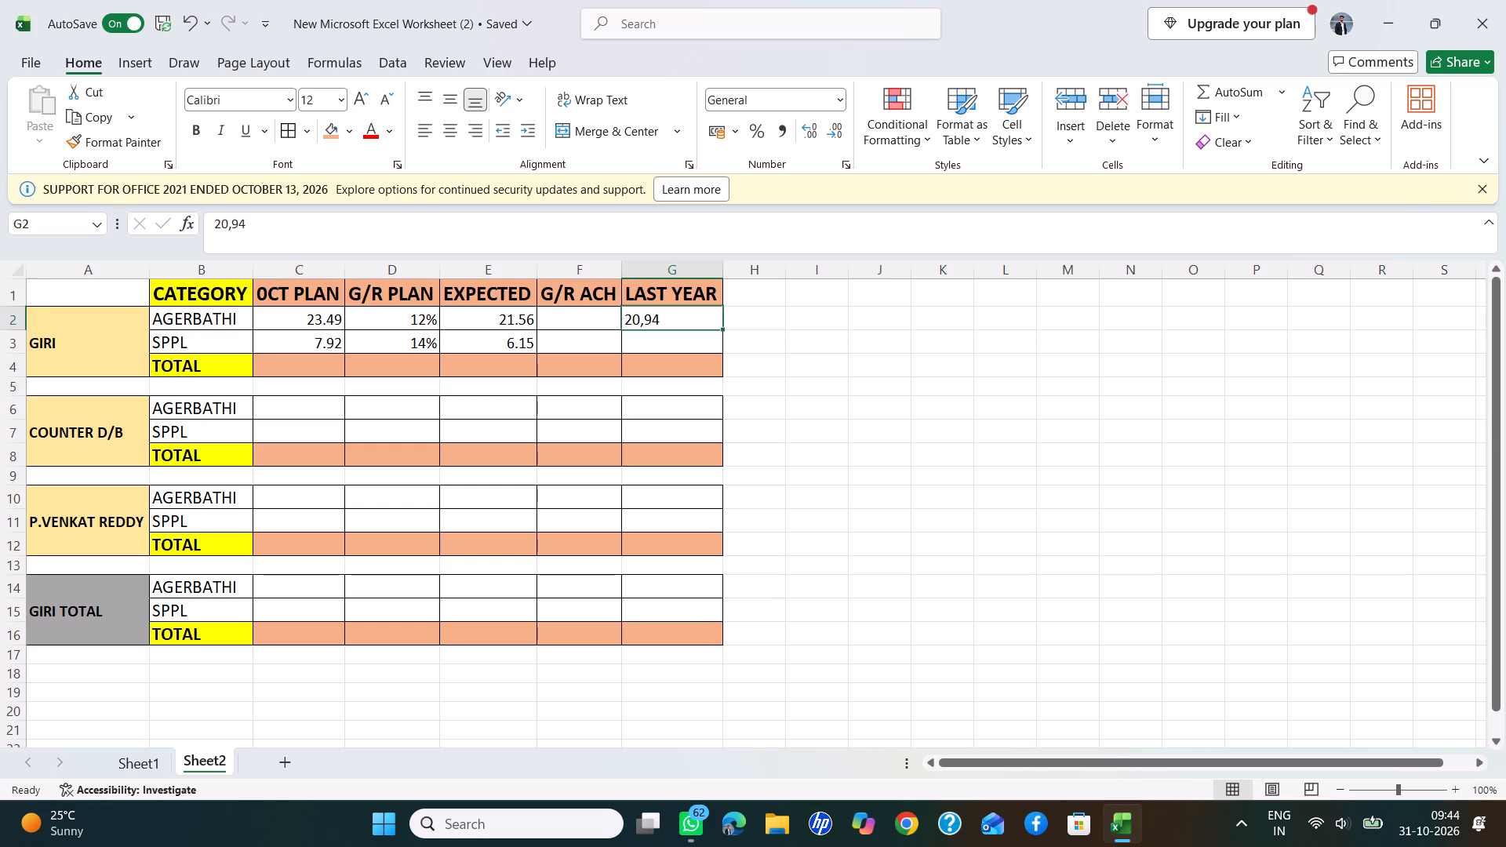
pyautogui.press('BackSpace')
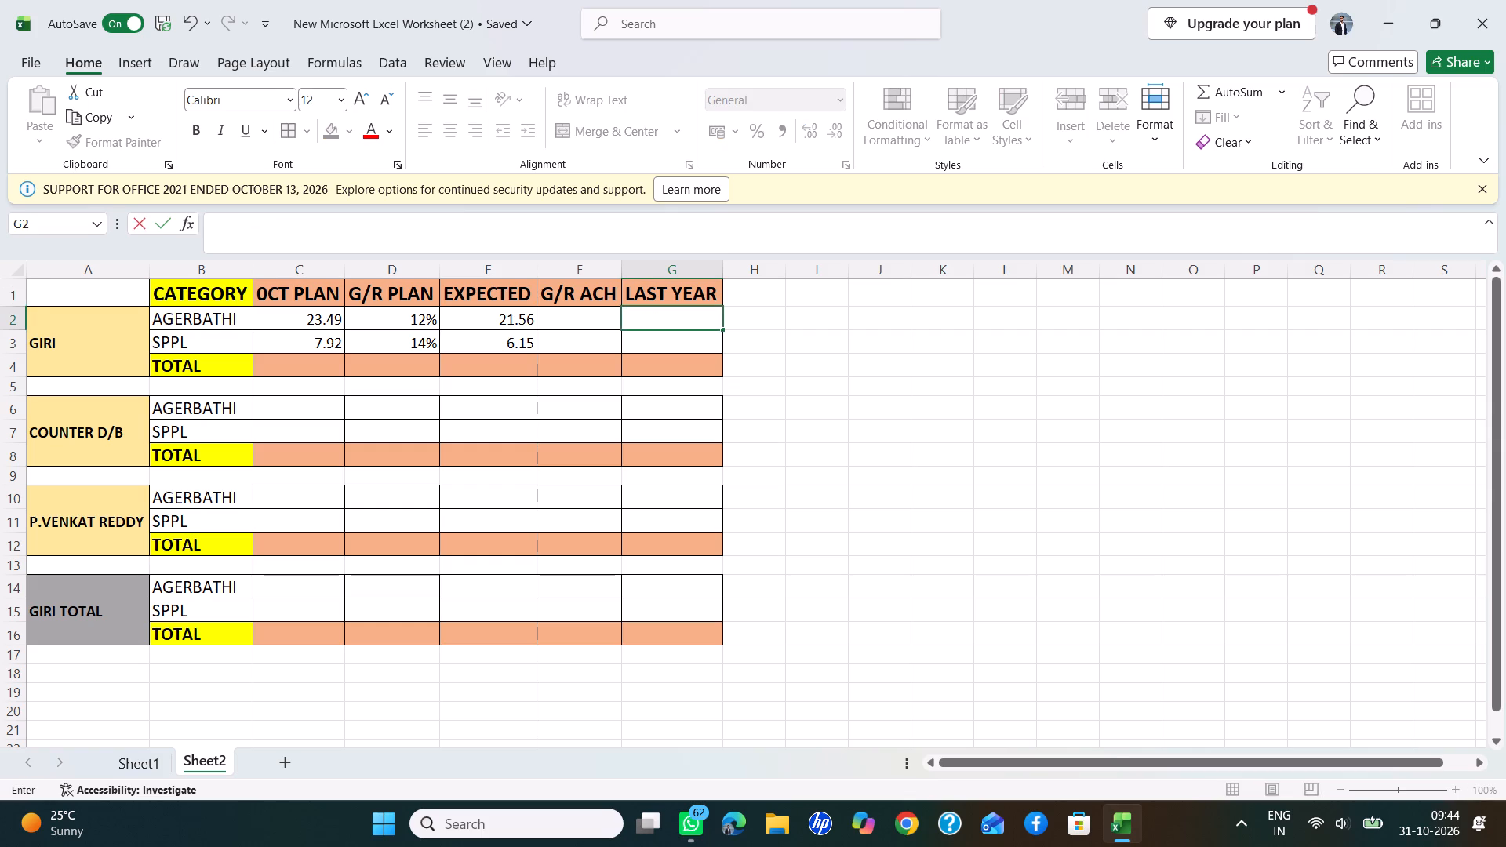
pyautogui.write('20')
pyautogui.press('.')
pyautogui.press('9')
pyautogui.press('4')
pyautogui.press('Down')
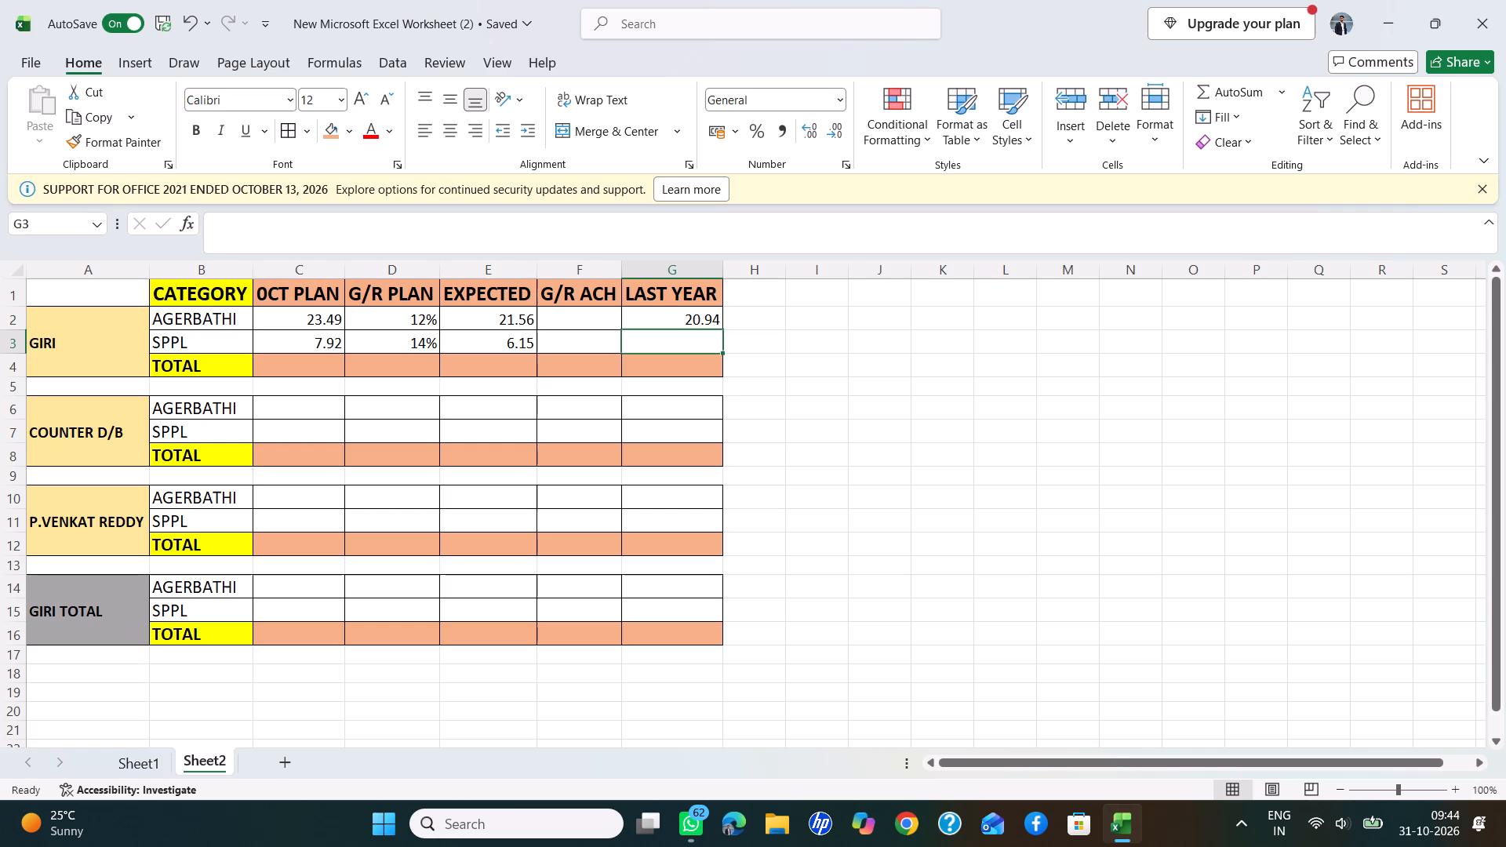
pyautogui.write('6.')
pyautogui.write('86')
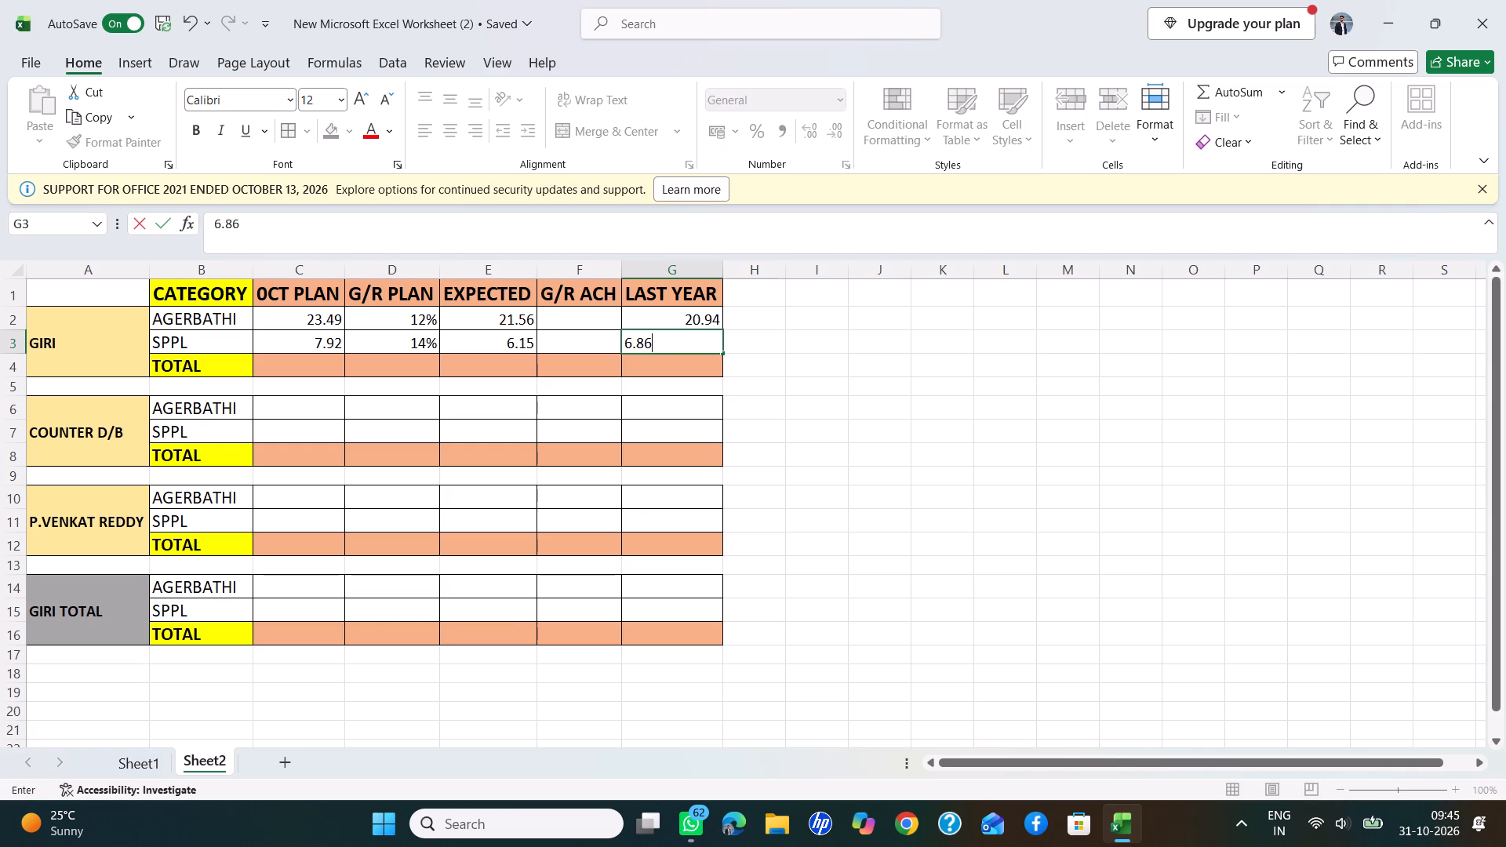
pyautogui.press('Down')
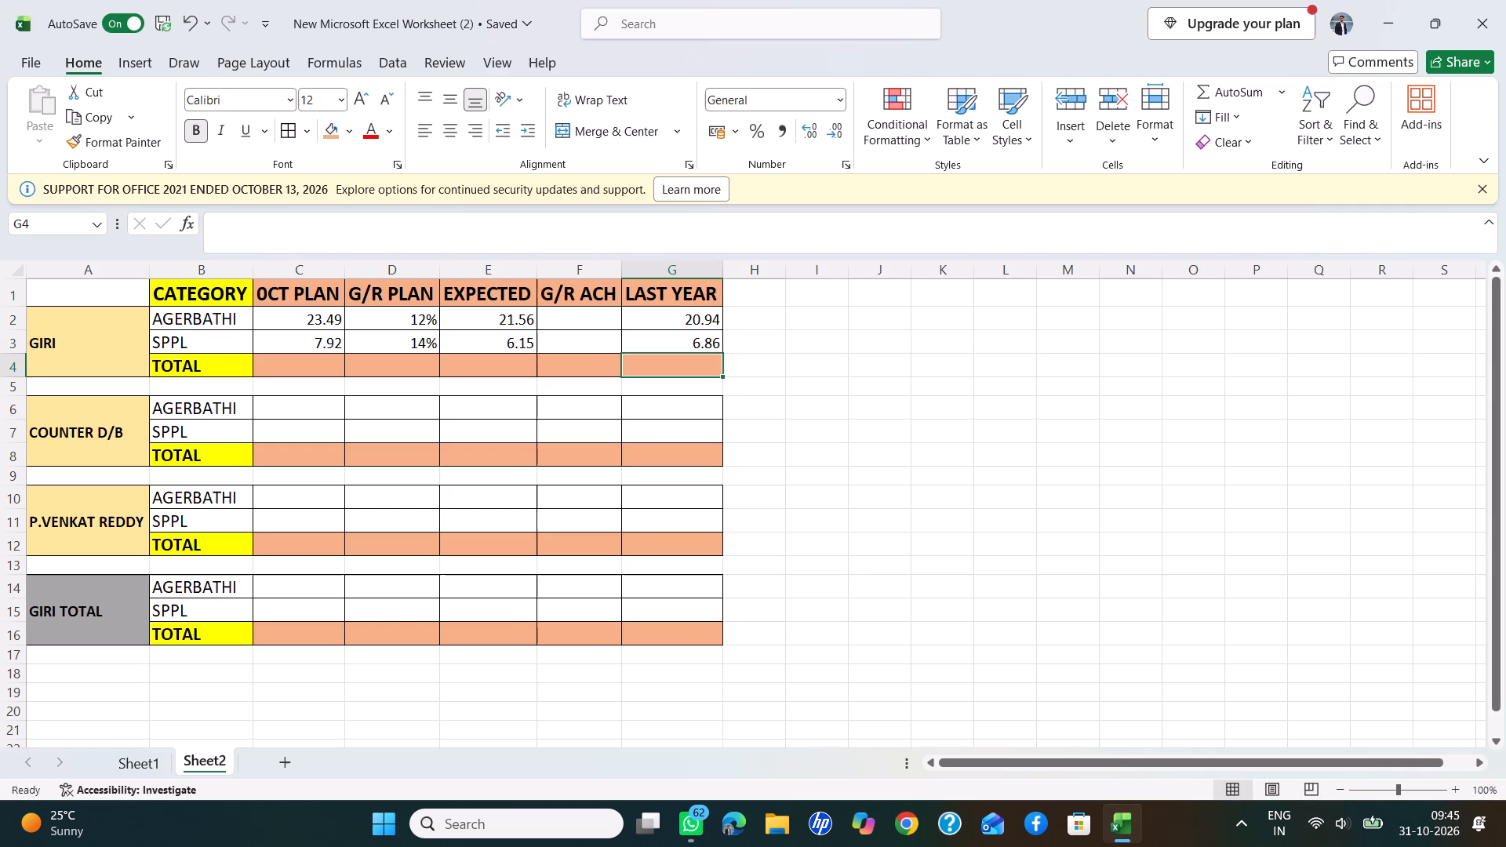
# Enter the GIRI block's TOTAL values, 27.80 for LAST YEAR in G4 and 27.71 for EXPECTED in E4.
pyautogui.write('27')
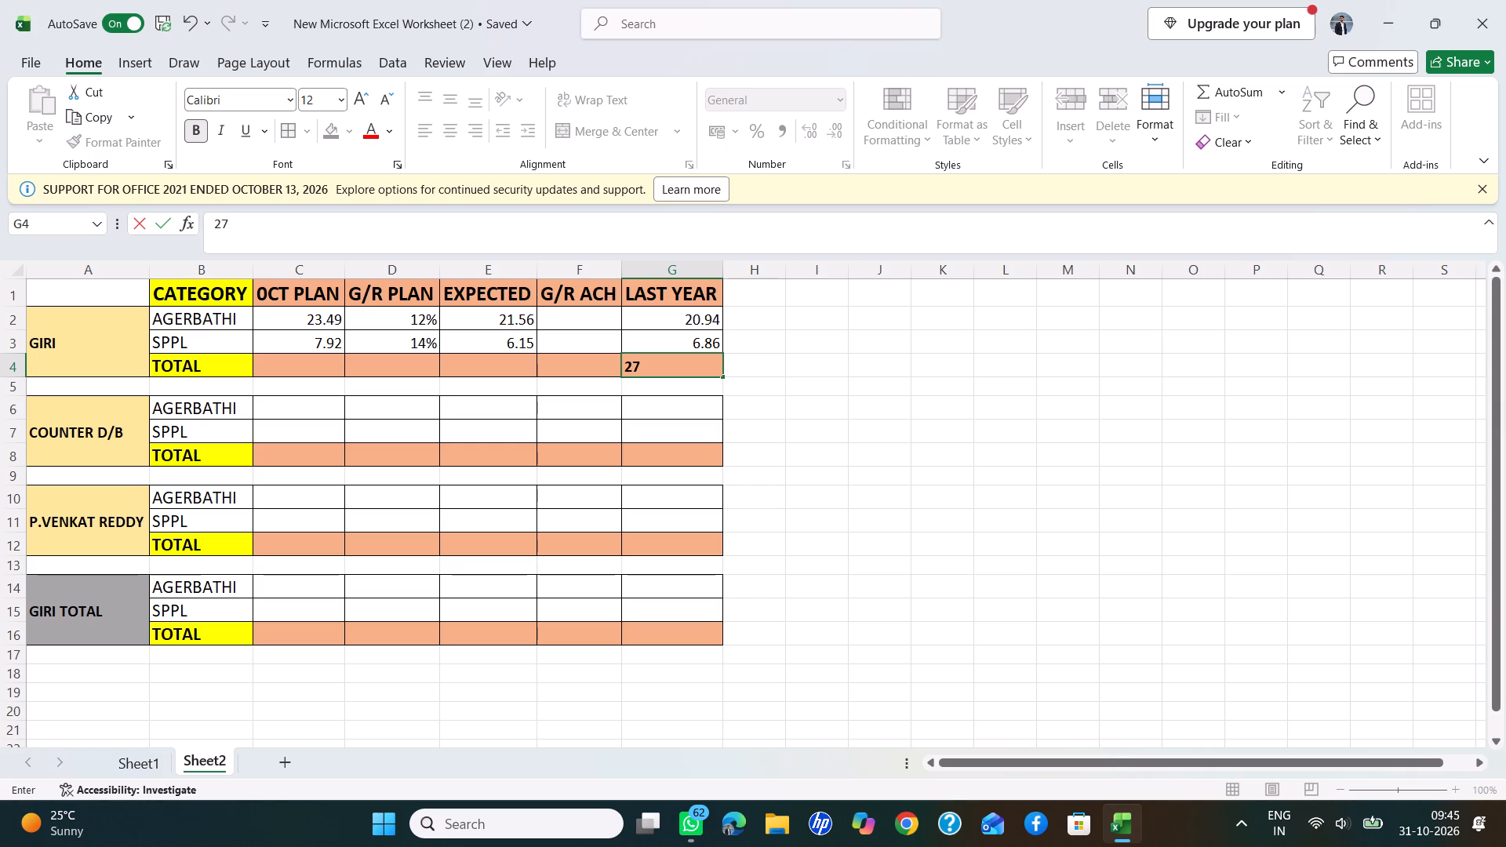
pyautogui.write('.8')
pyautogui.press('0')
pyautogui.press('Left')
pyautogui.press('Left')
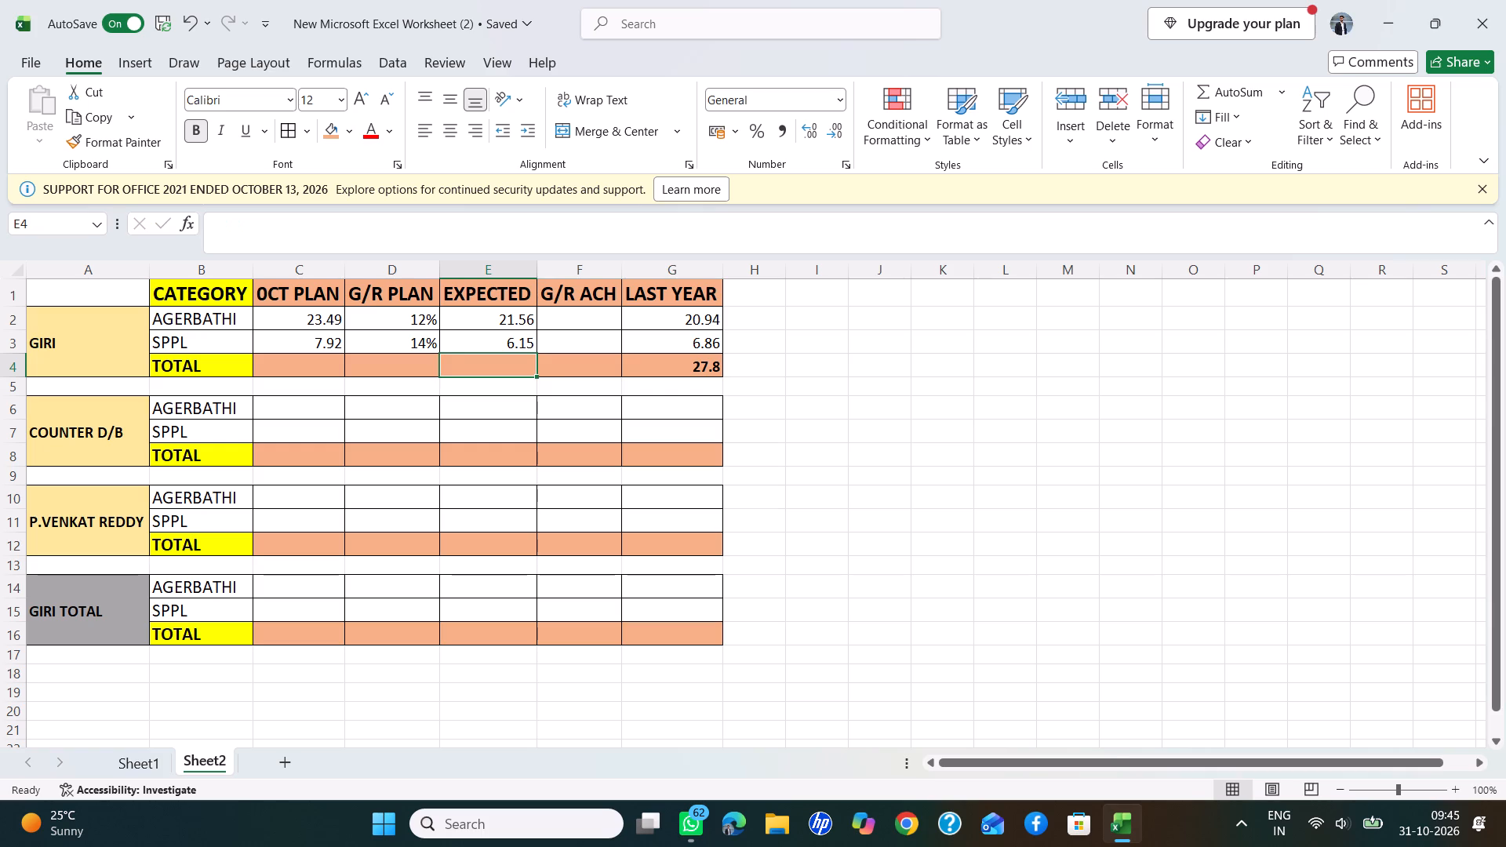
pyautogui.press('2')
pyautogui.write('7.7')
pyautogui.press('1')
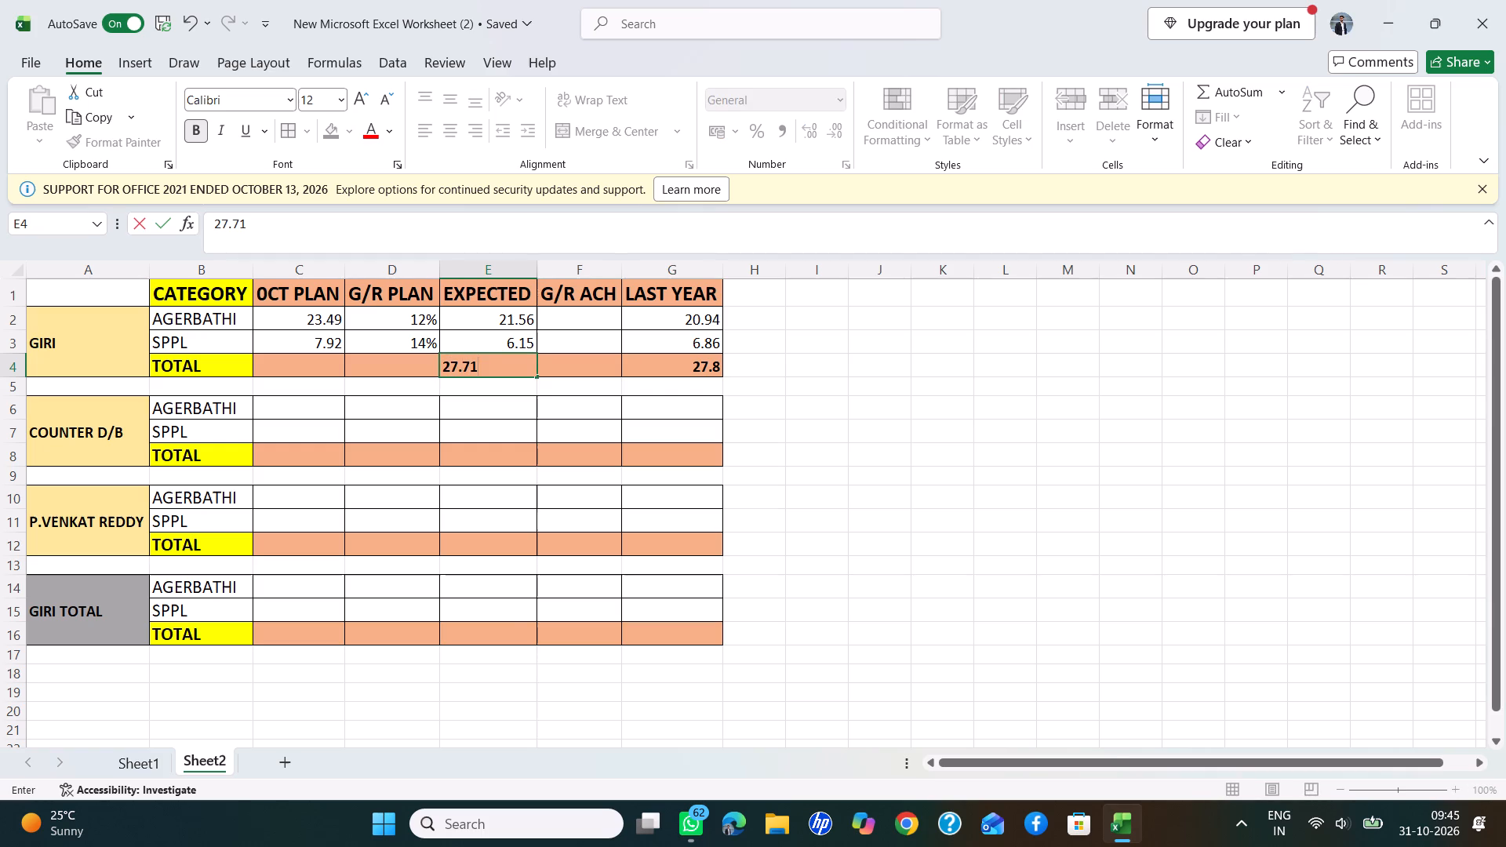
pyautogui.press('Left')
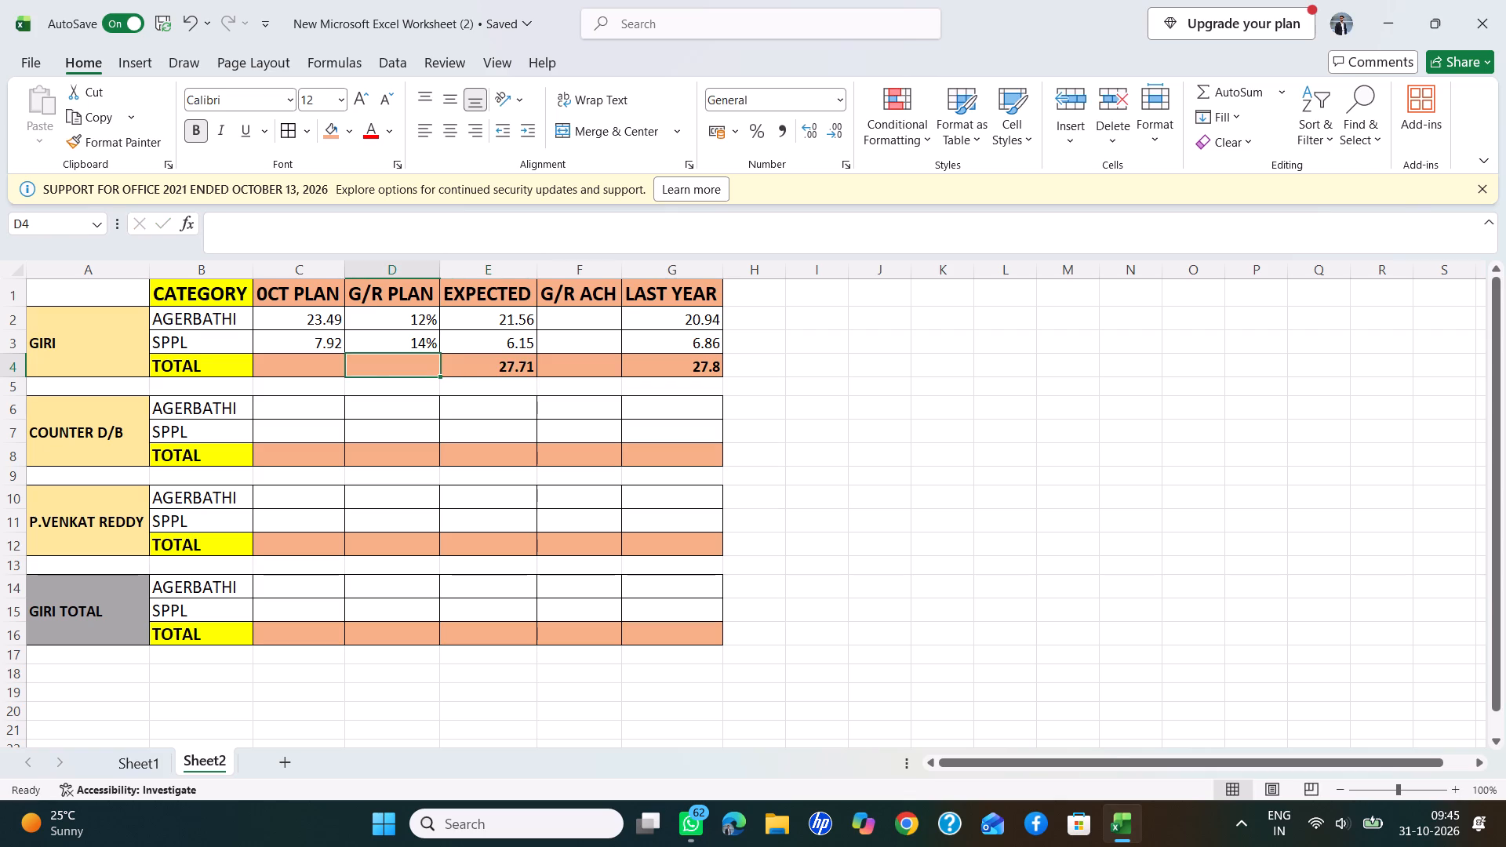
# Enter the GIRI block's TOTAL values, 31.41 for OCT PLAN in C4 and 13% for G/R PLAN in D4.
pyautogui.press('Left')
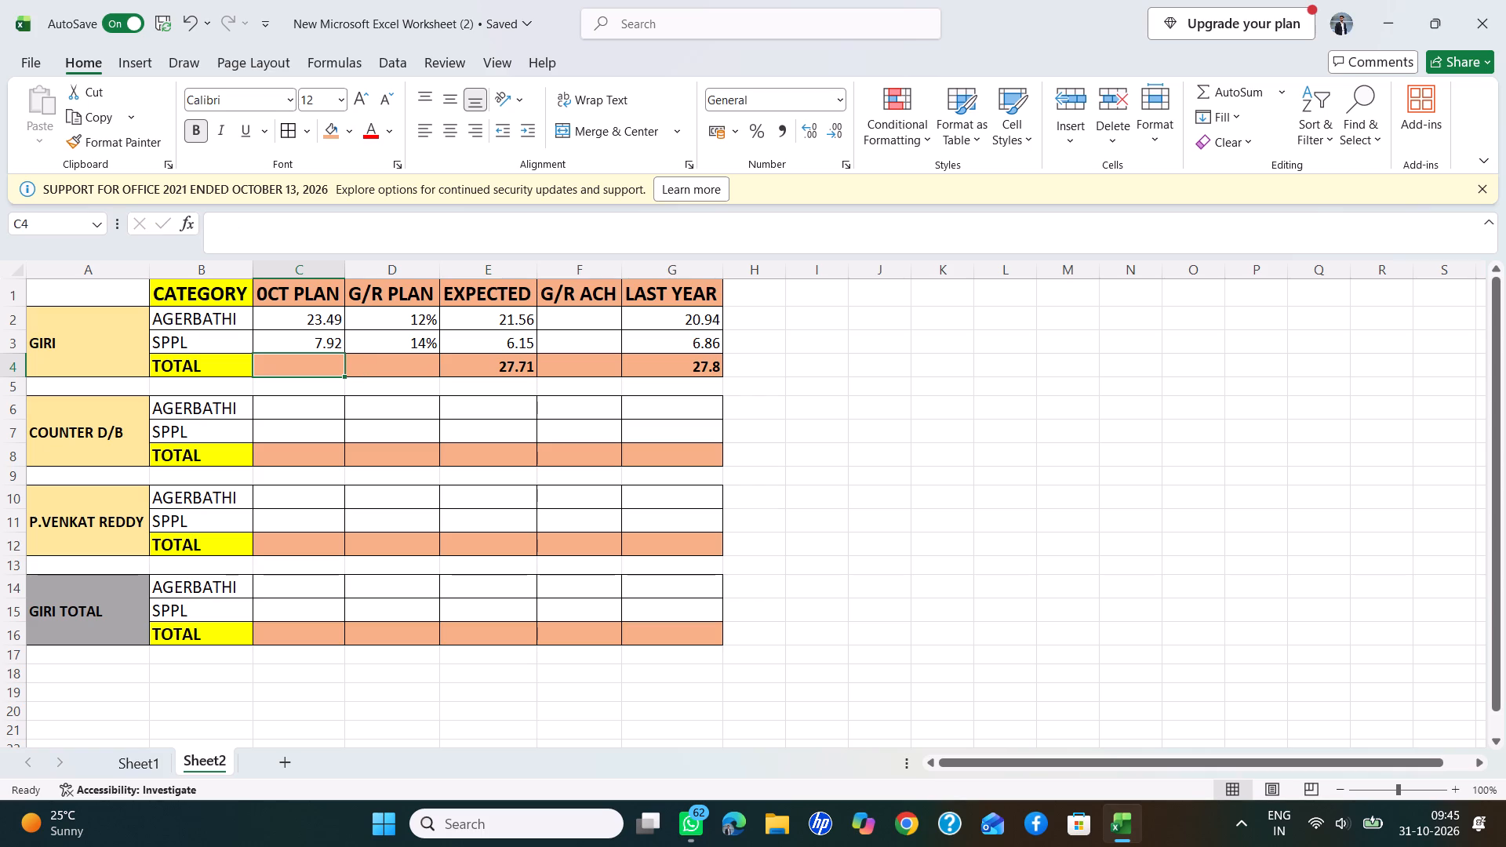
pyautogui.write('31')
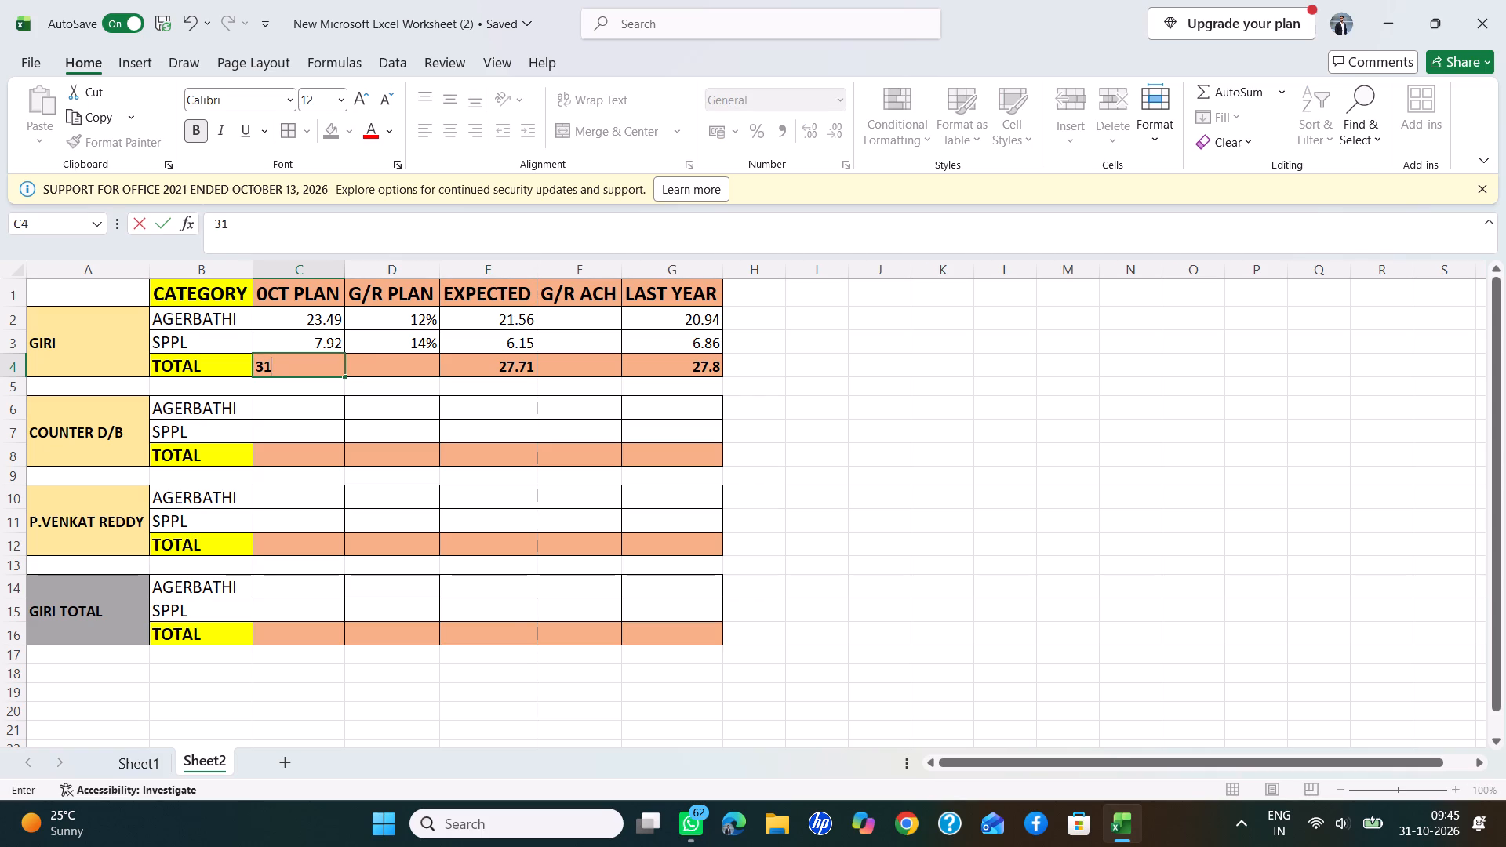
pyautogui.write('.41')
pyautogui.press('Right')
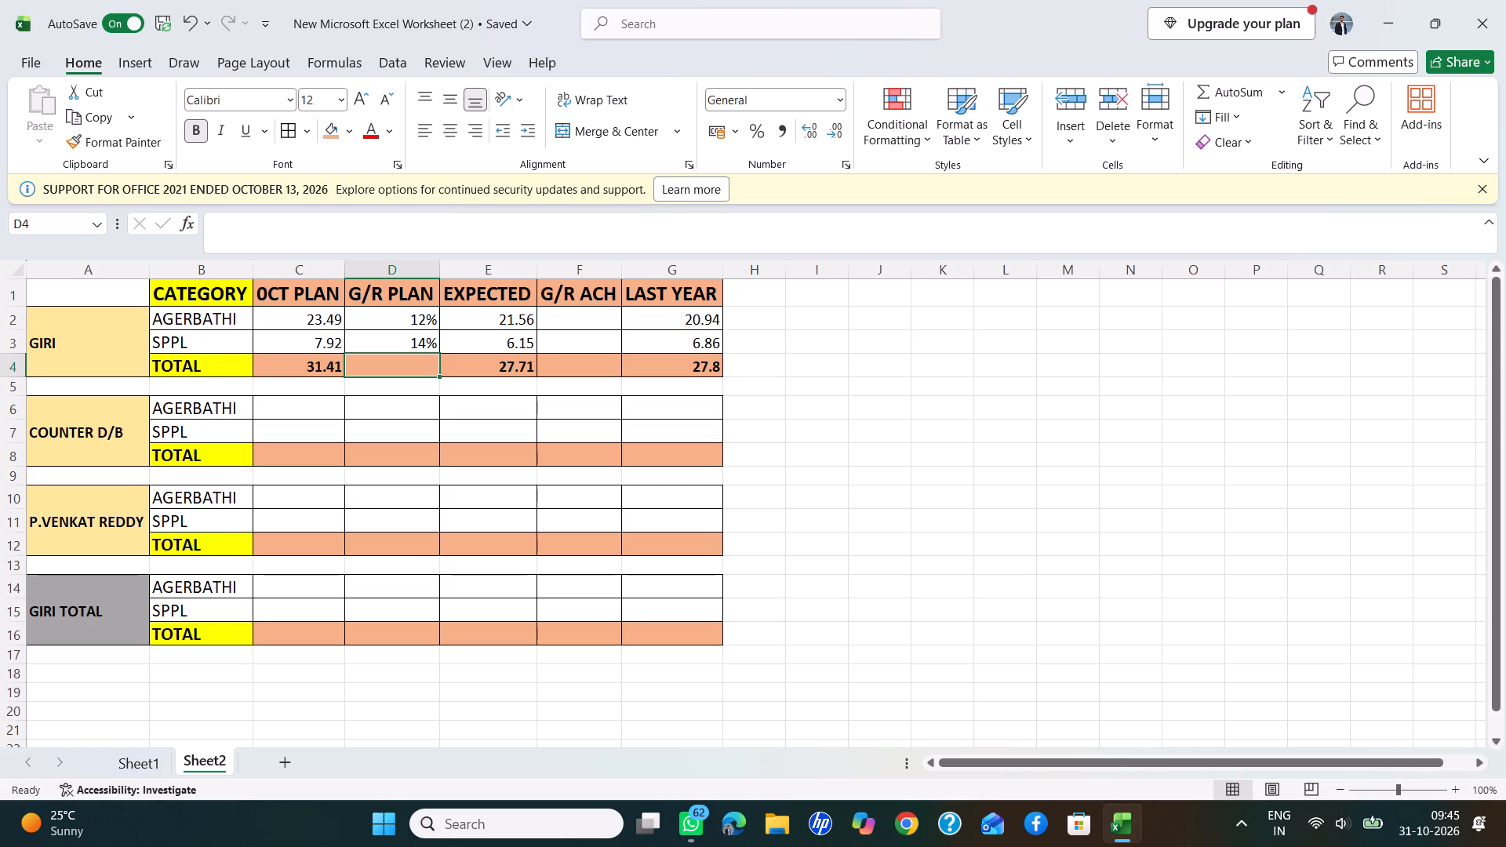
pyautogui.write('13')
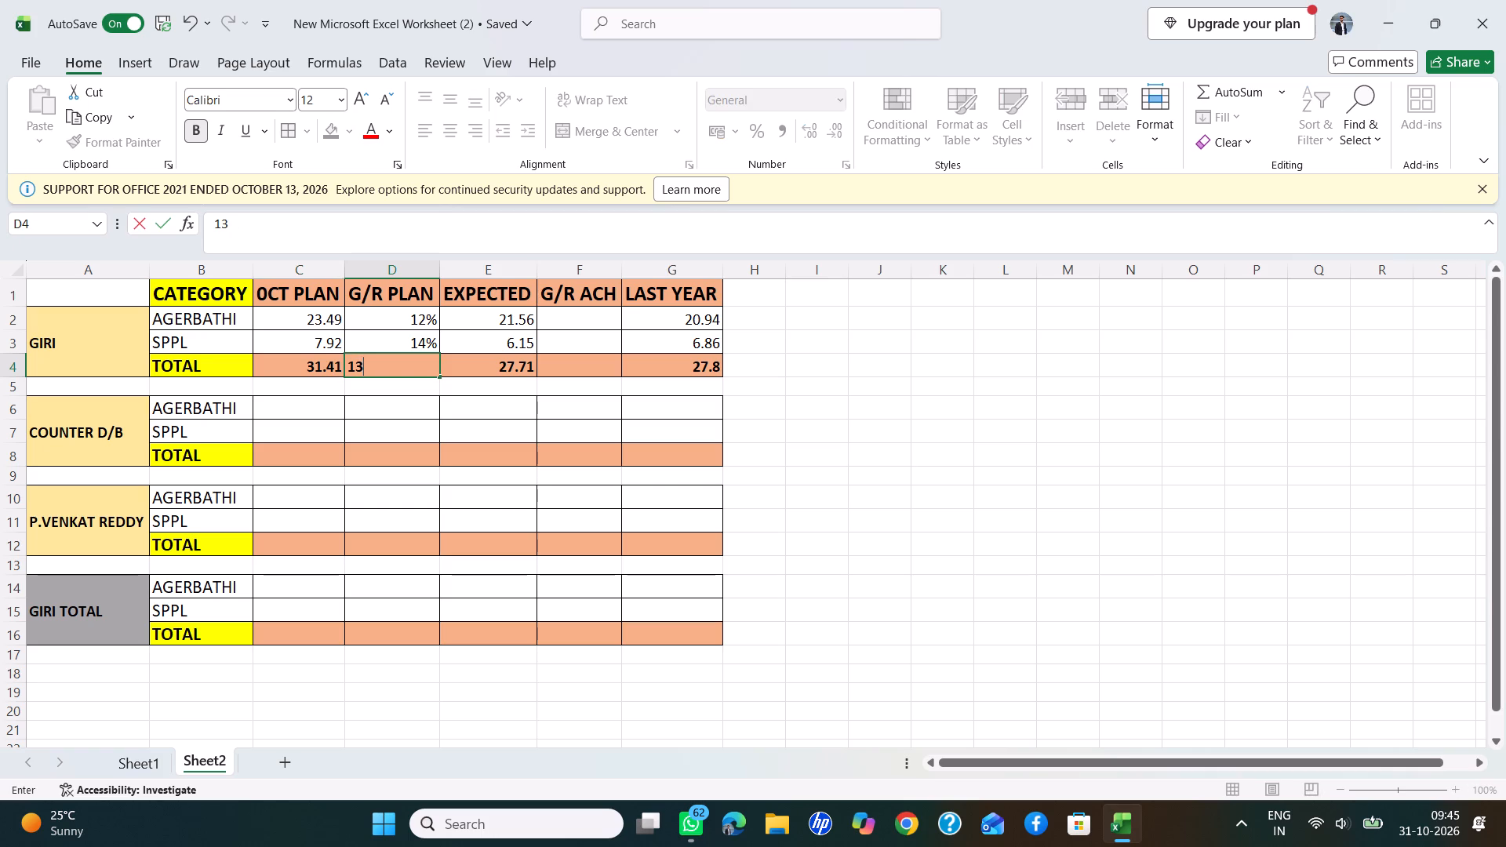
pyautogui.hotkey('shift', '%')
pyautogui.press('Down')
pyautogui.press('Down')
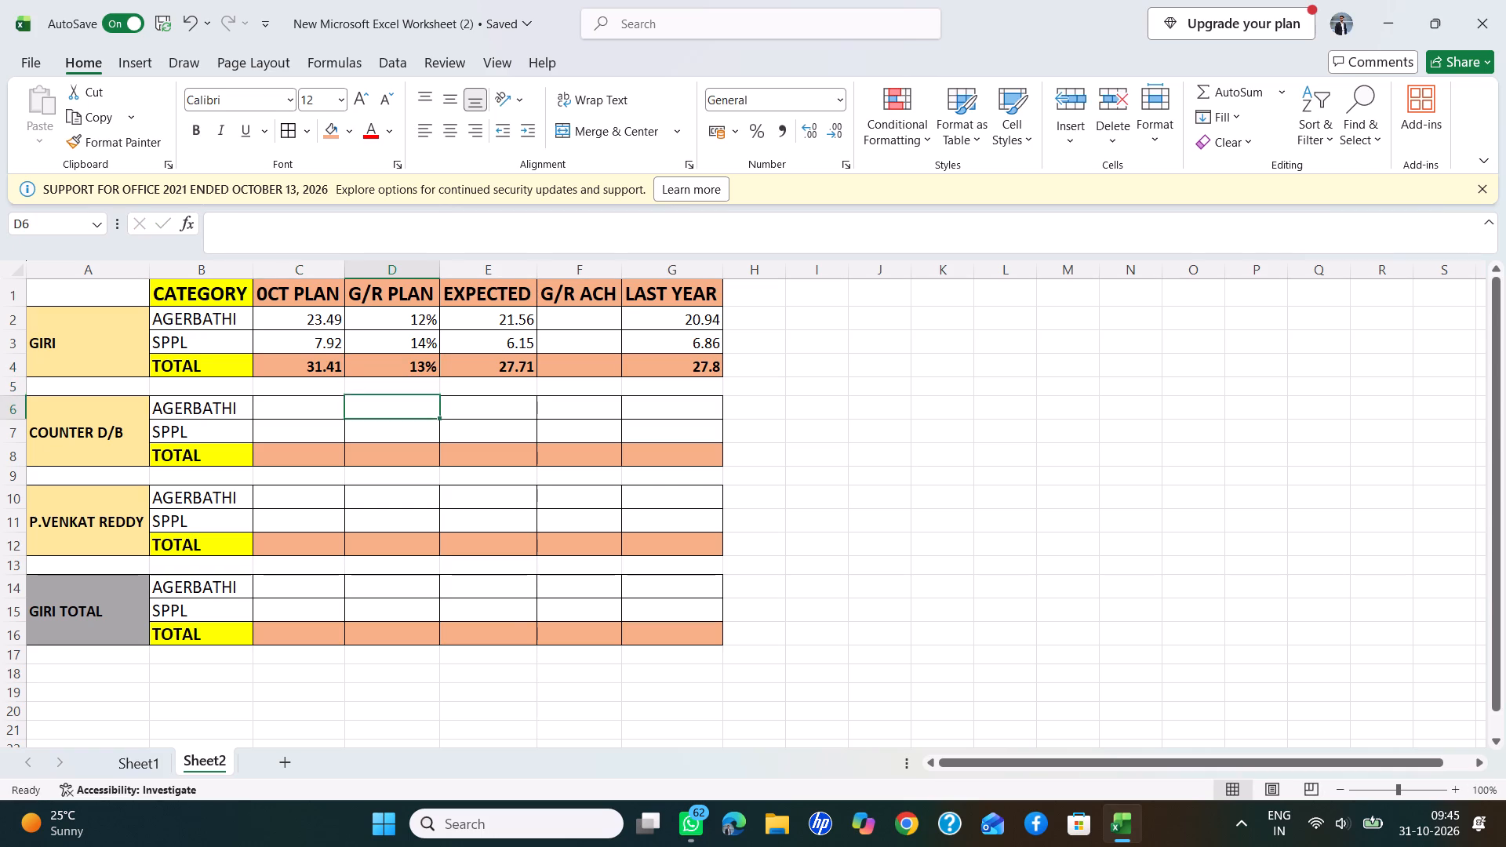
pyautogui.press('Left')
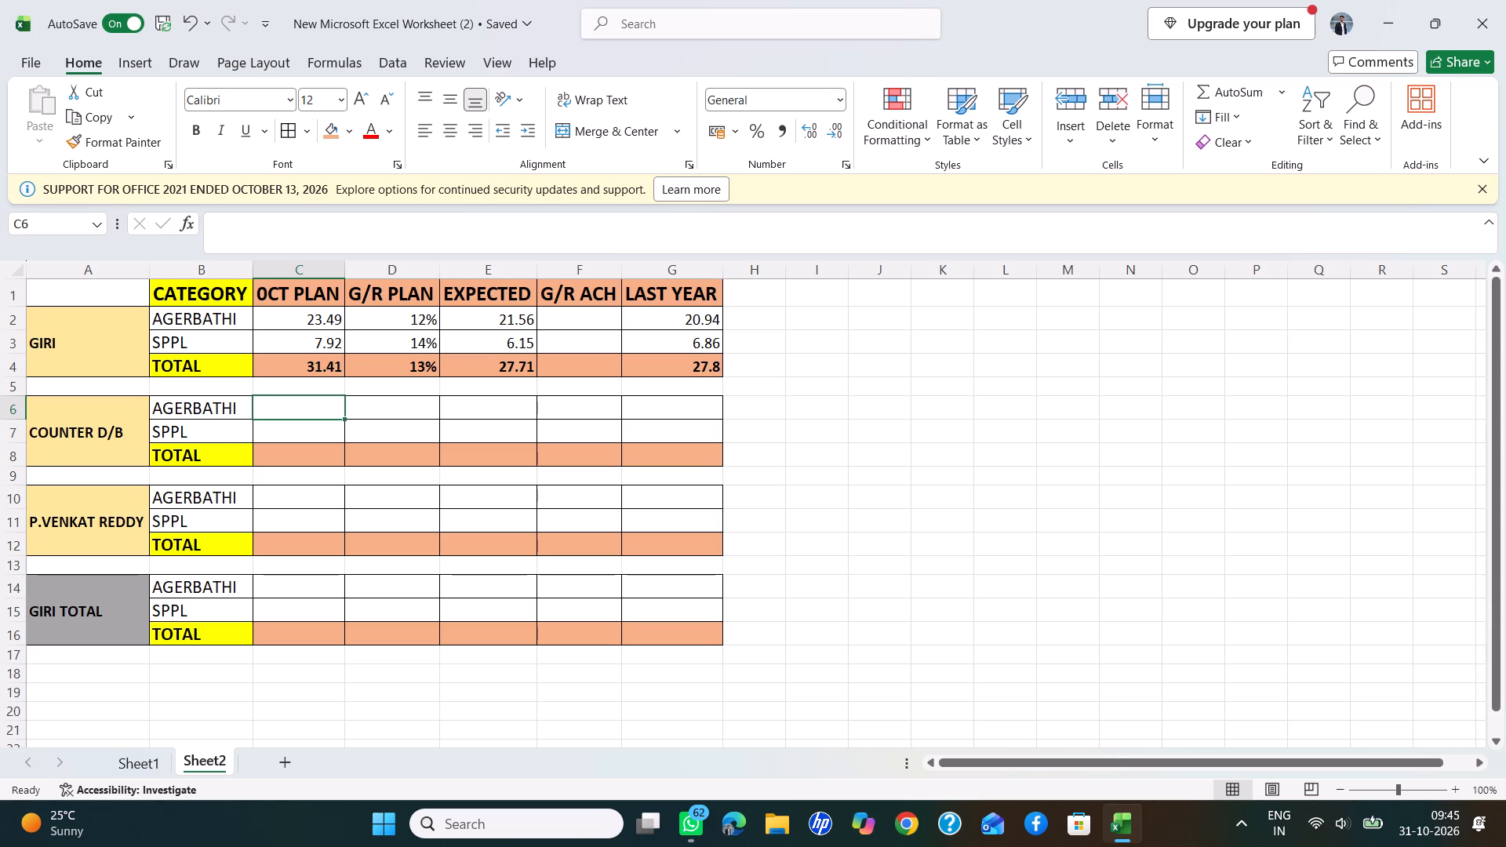